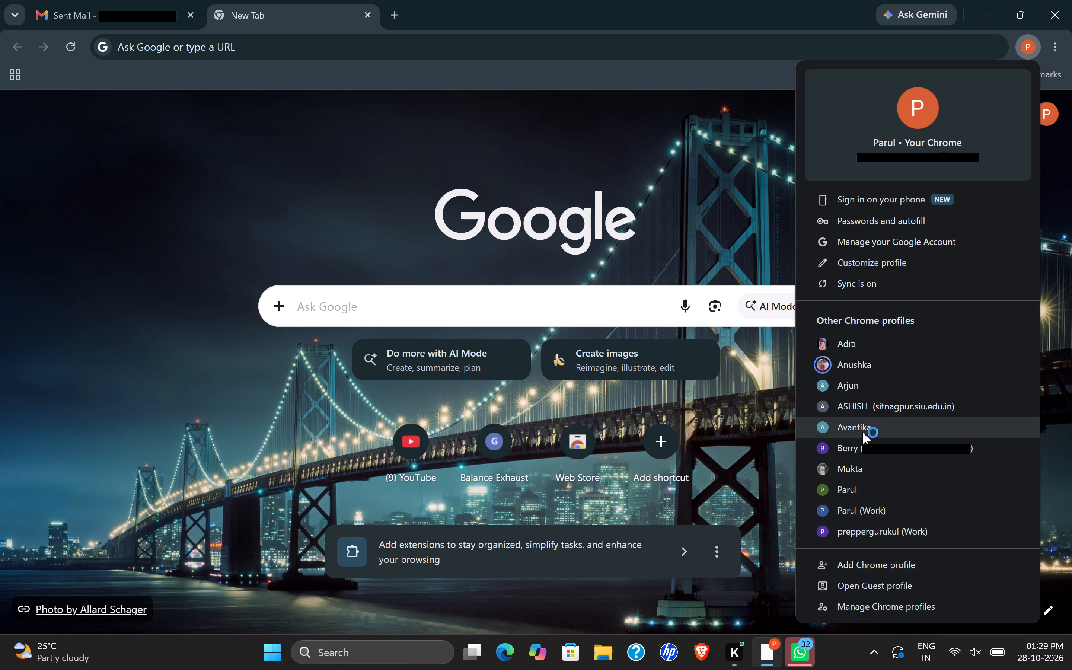
# Switch to the Chrome profile labelled Parul (Work).
pyautogui.click(870, 510)
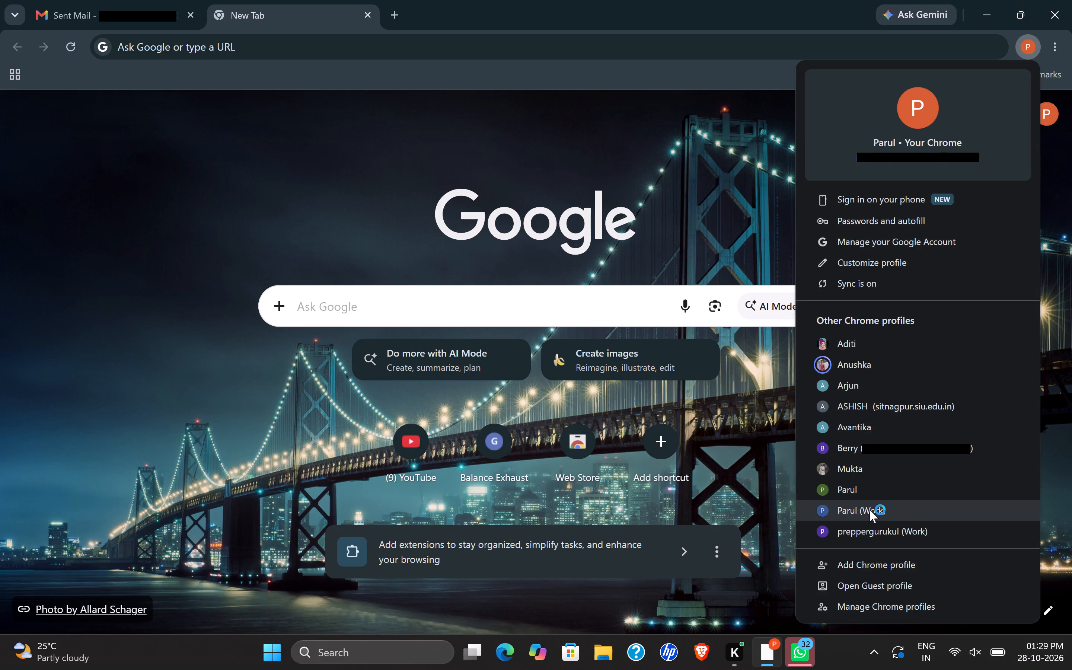
# Start a Google search from the new tab page of the work profile.
pyautogui.click(591, 286)
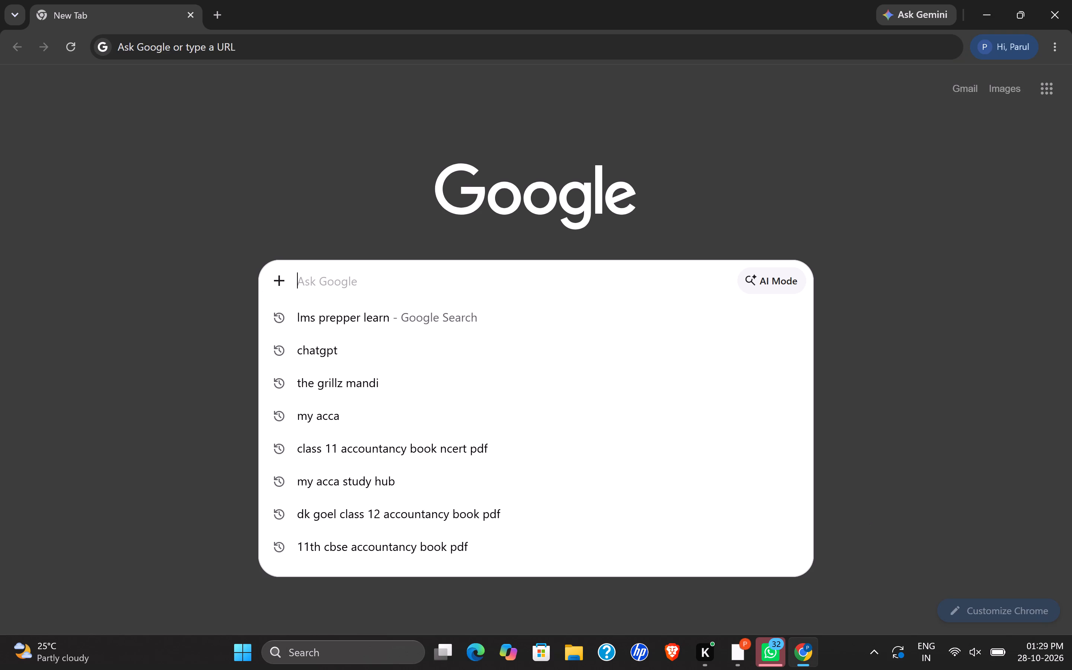
# Find the Prepperlearn LMS site through the earlier "lms prepper learn" search and open its admin dashboard.
pyautogui.click(564, 316)
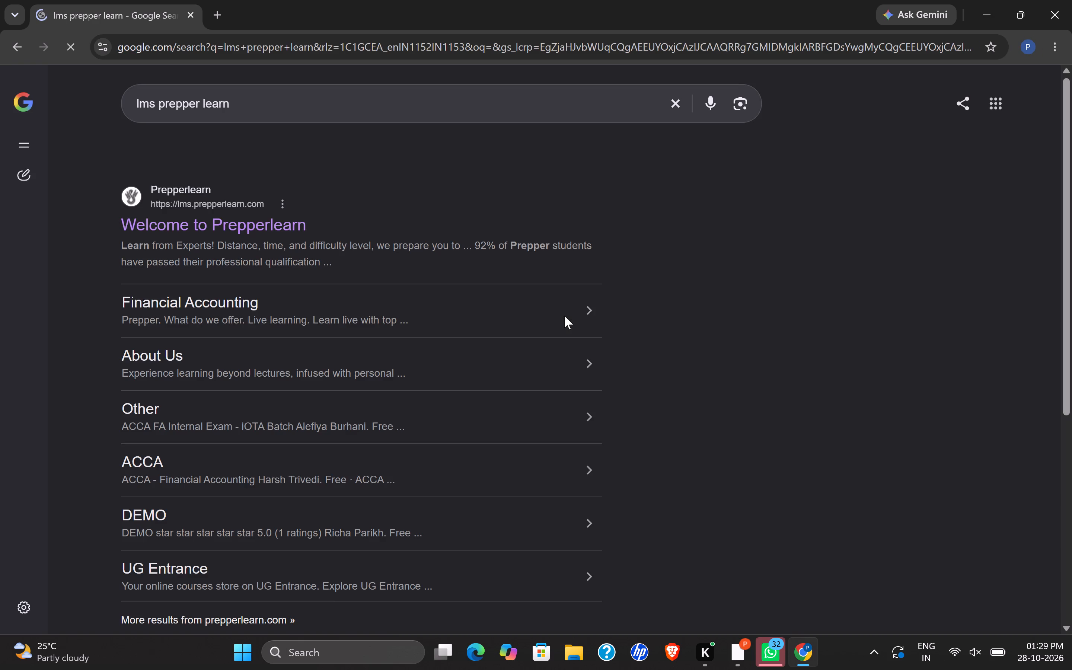
pyautogui.click(278, 217)
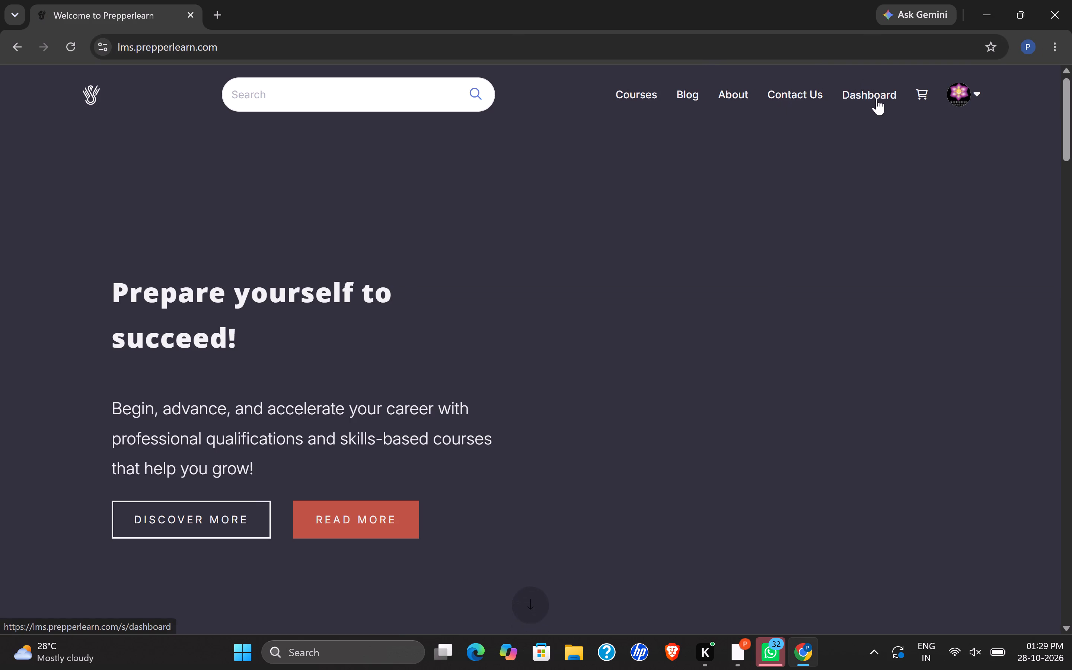
pyautogui.click(868, 96)
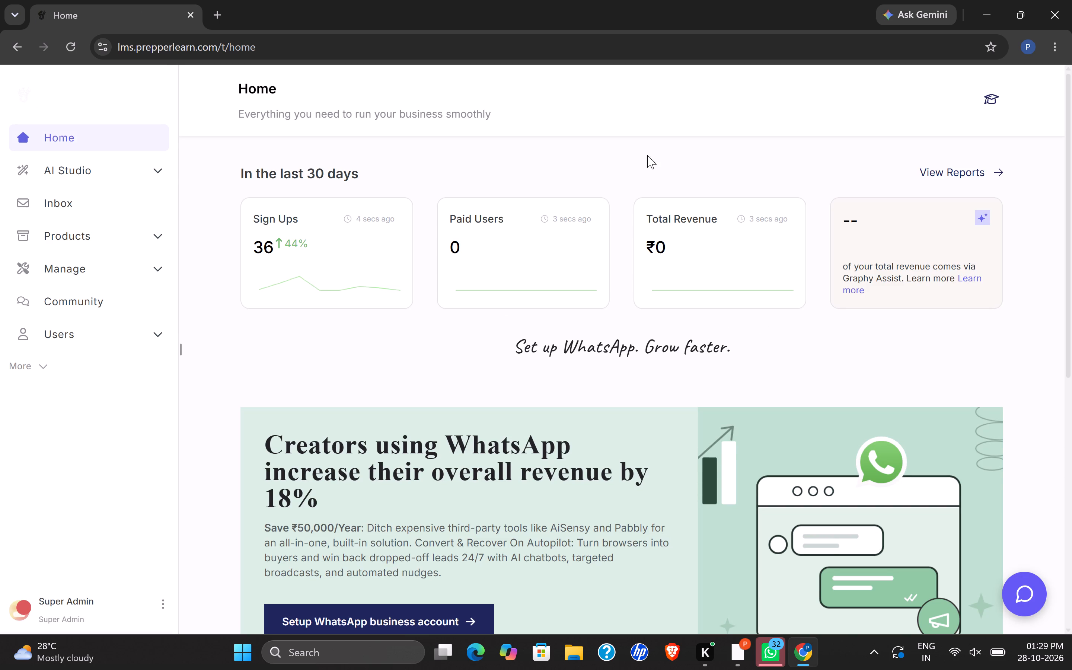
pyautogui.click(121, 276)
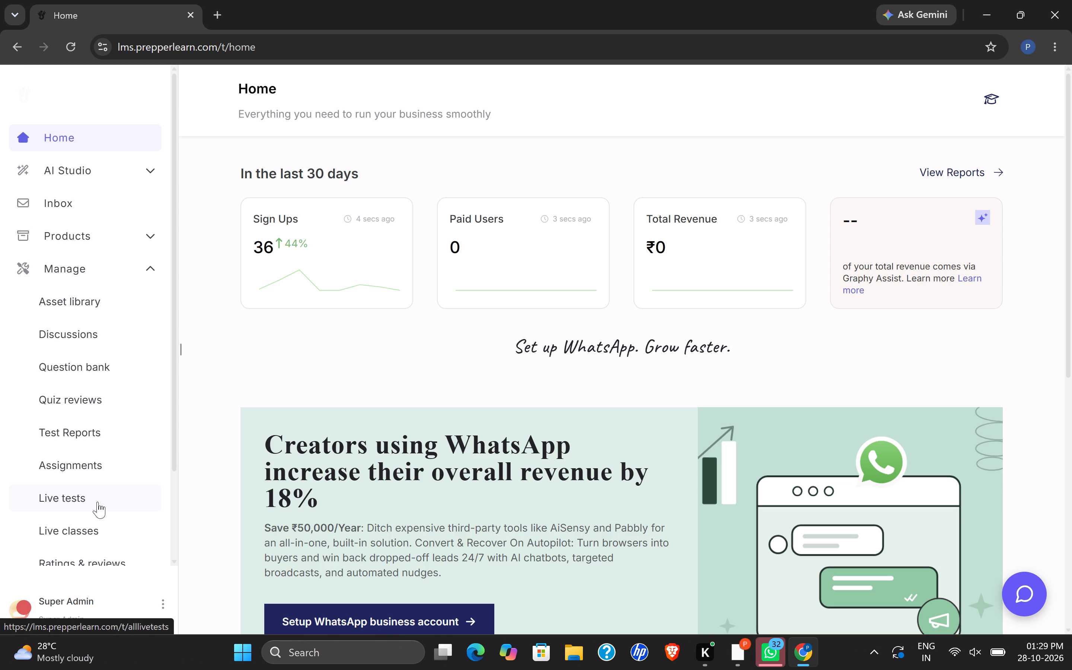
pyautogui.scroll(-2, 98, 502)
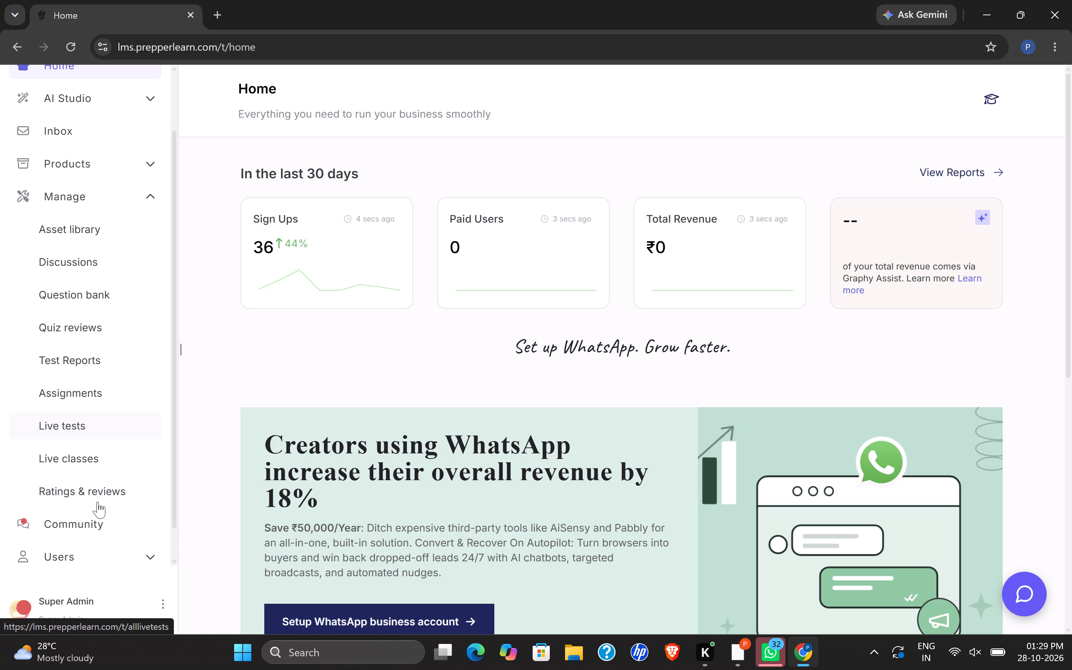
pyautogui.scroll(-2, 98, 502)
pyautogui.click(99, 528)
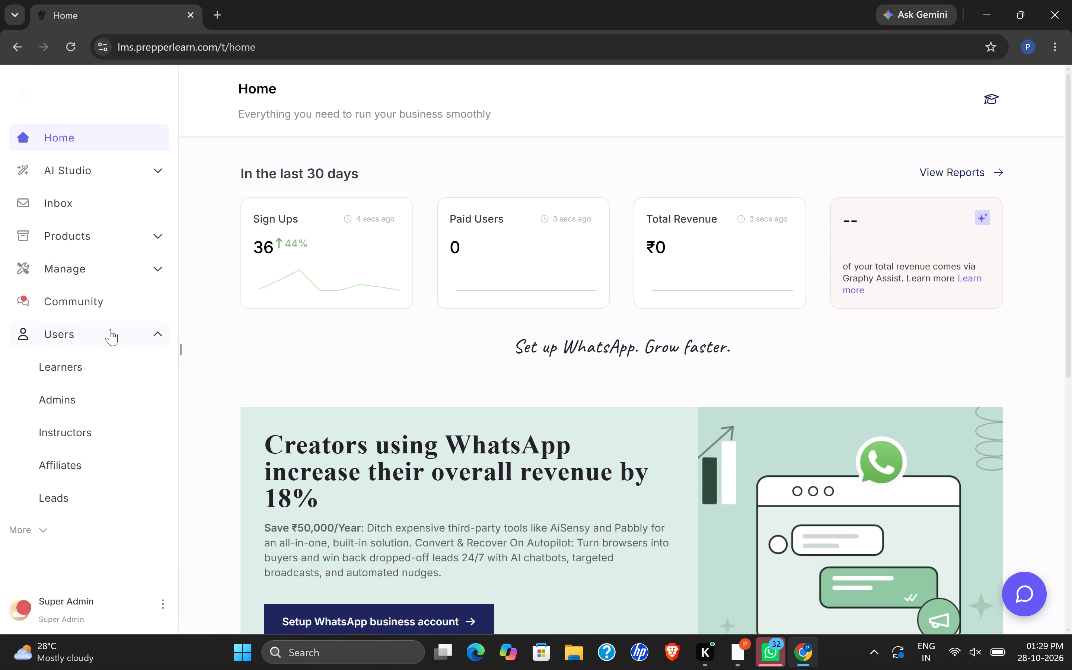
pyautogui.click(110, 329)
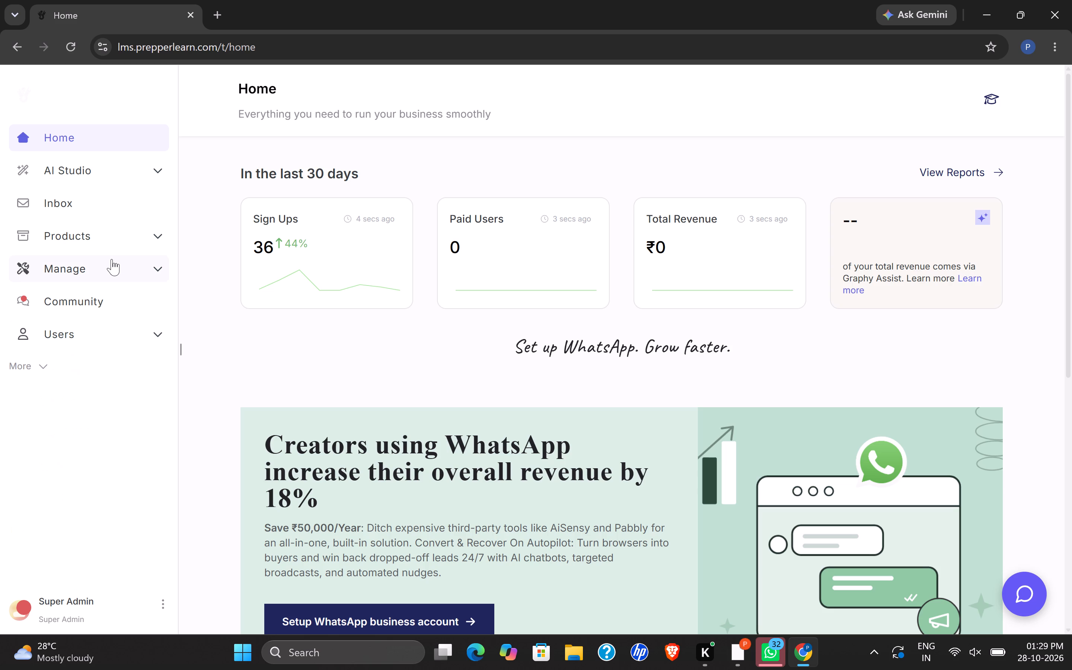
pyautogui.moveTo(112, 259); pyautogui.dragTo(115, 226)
# Open the Quiz Reviews page and look through the submitted quiz responses.
pyautogui.click(119, 278)
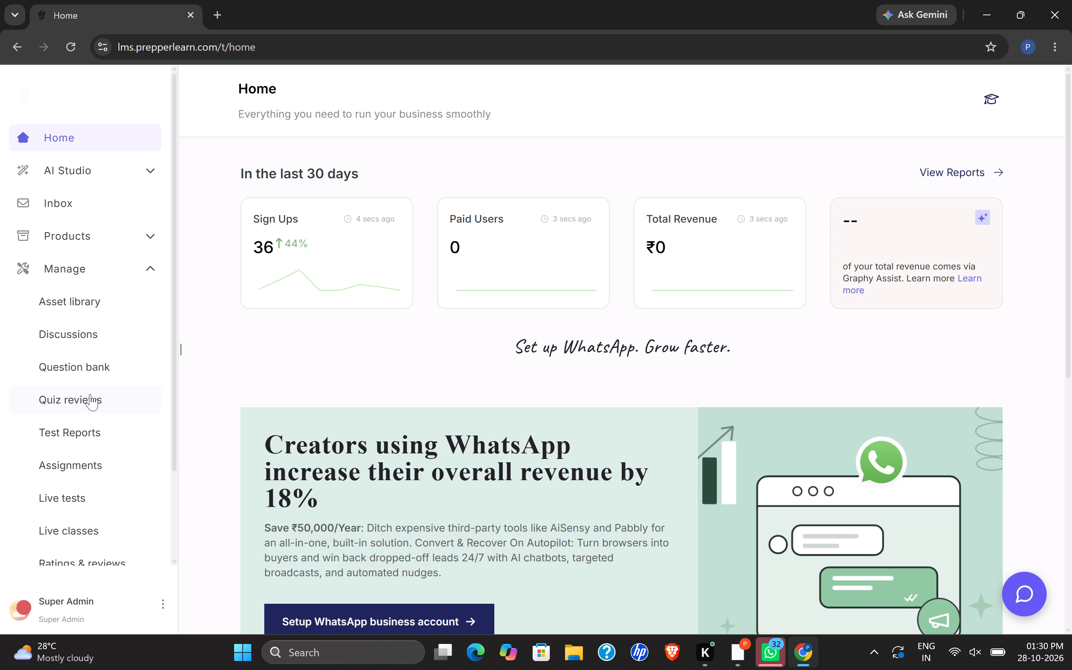
pyautogui.click(90, 395)
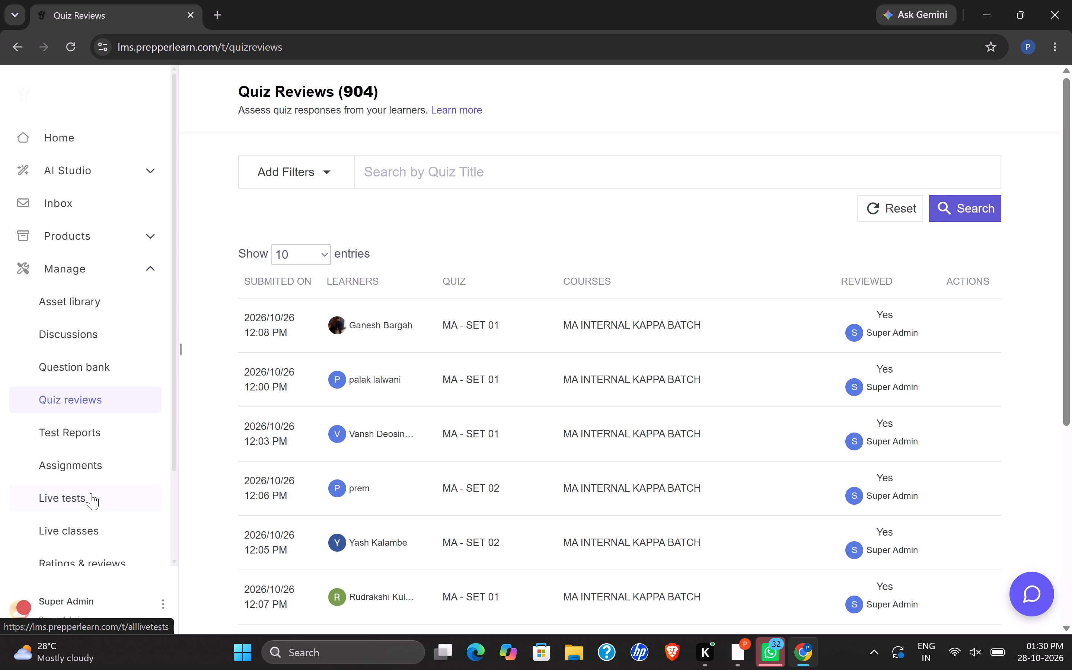
pyautogui.scroll(2, 264, 425)
pyautogui.scroll(-3, 264, 425)
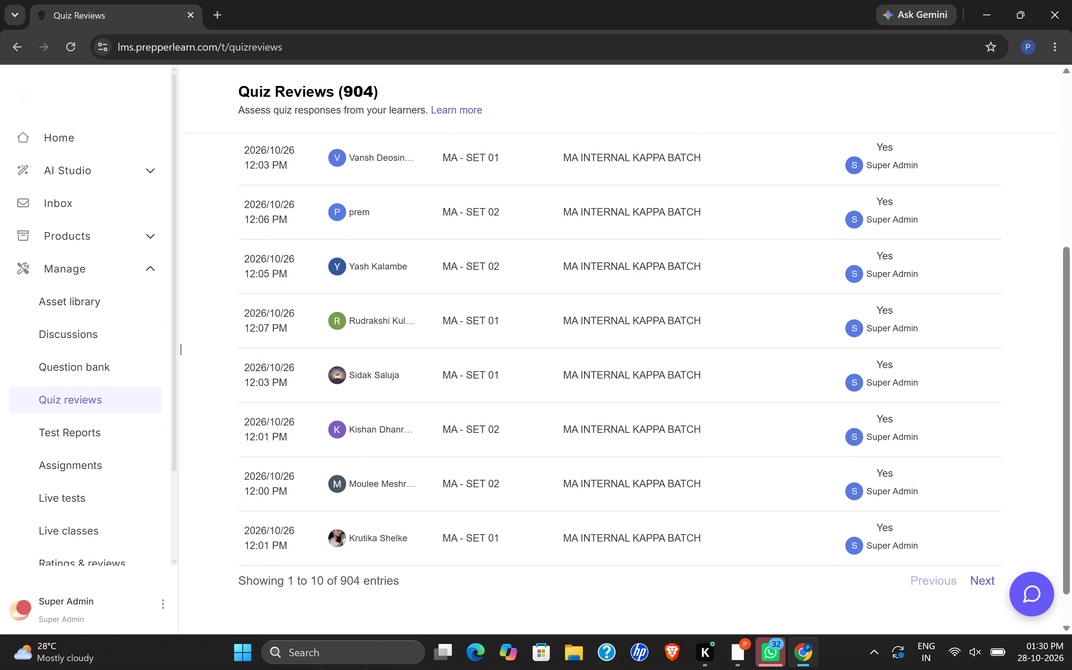
pyautogui.scroll(-1, 264, 425)
pyautogui.scroll(6, 264, 425)
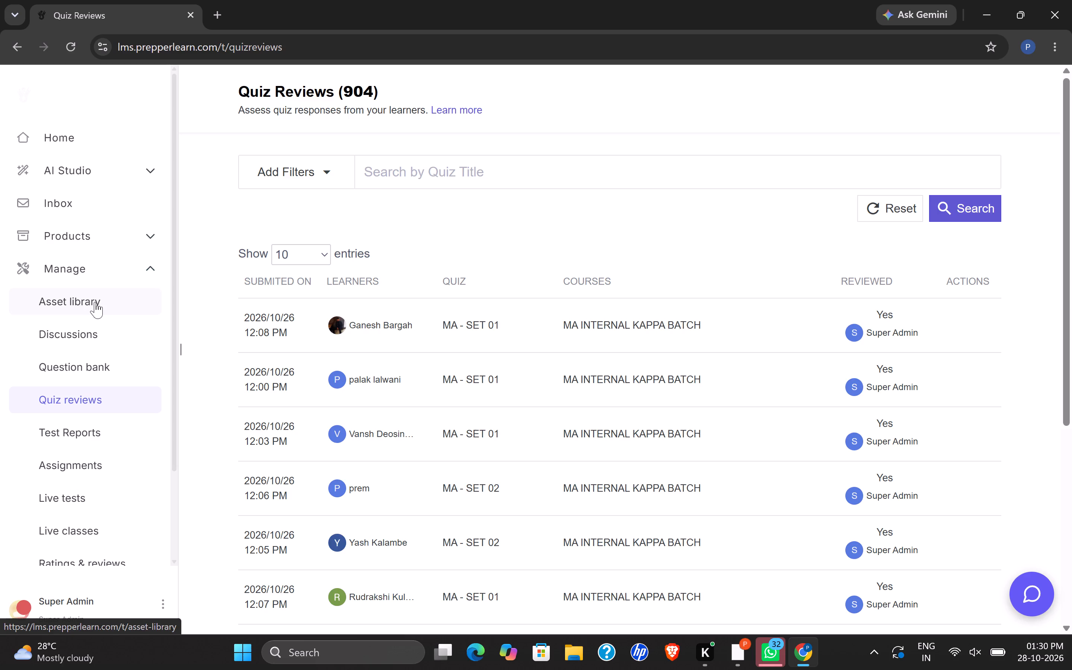
# Open the Learners list among the user management pages.
pyautogui.click(98, 273)
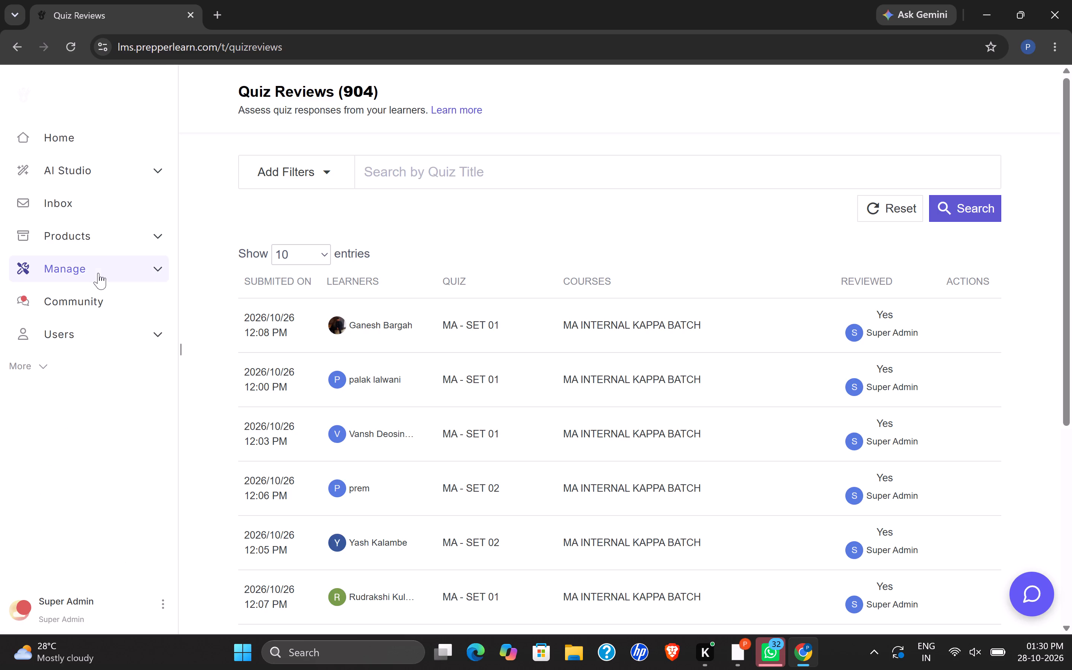
pyautogui.click(109, 246)
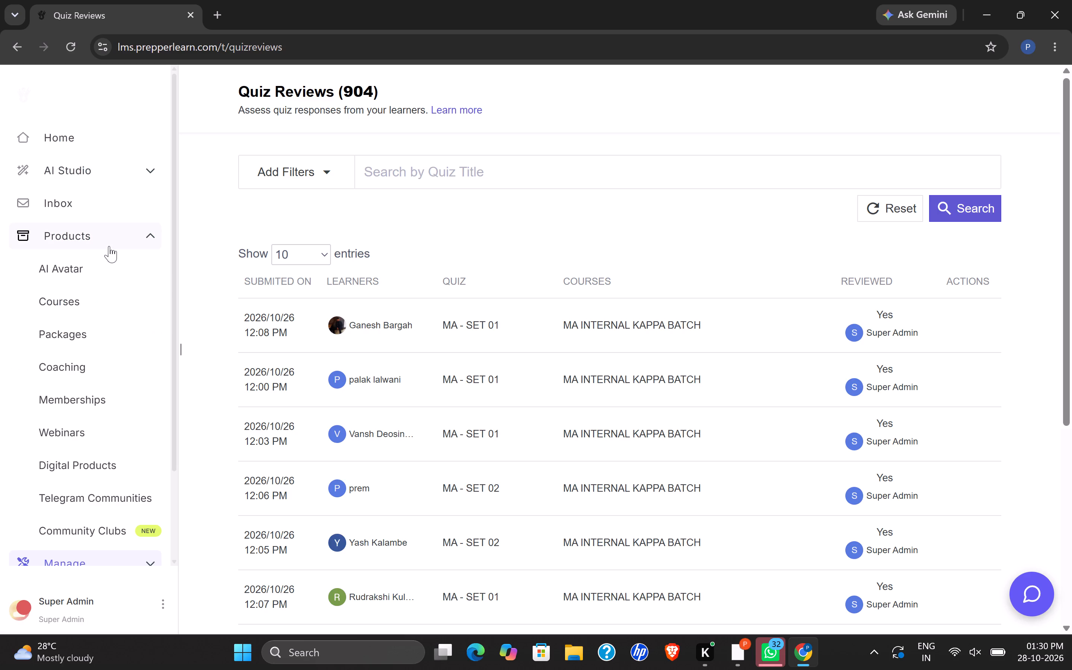
pyautogui.click(109, 246)
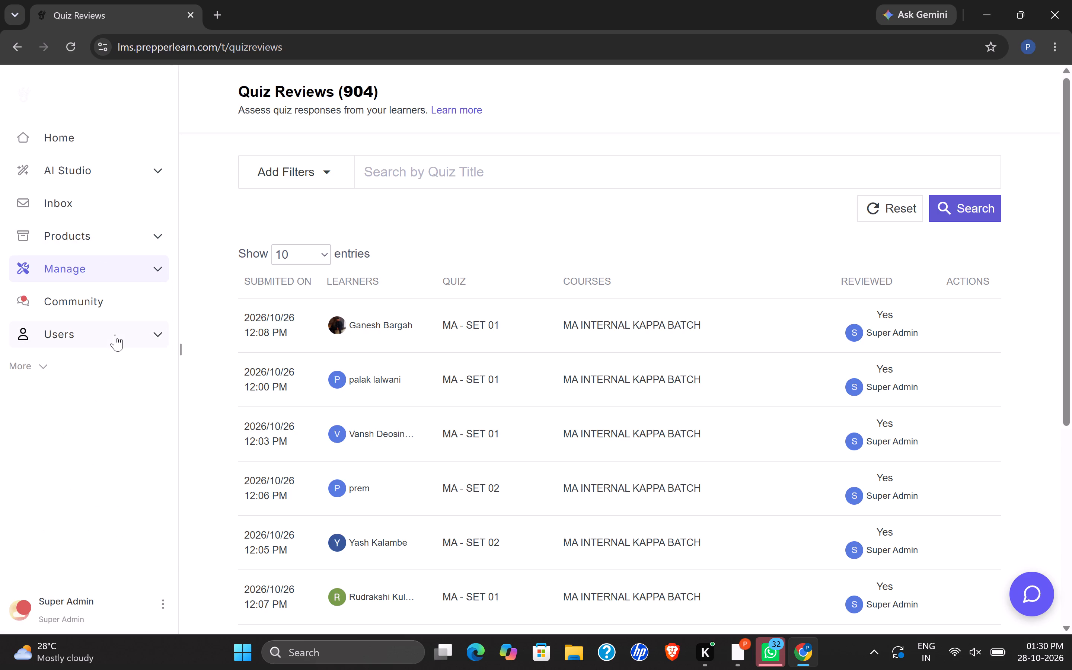
pyautogui.click(115, 335)
pyautogui.click(94, 367)
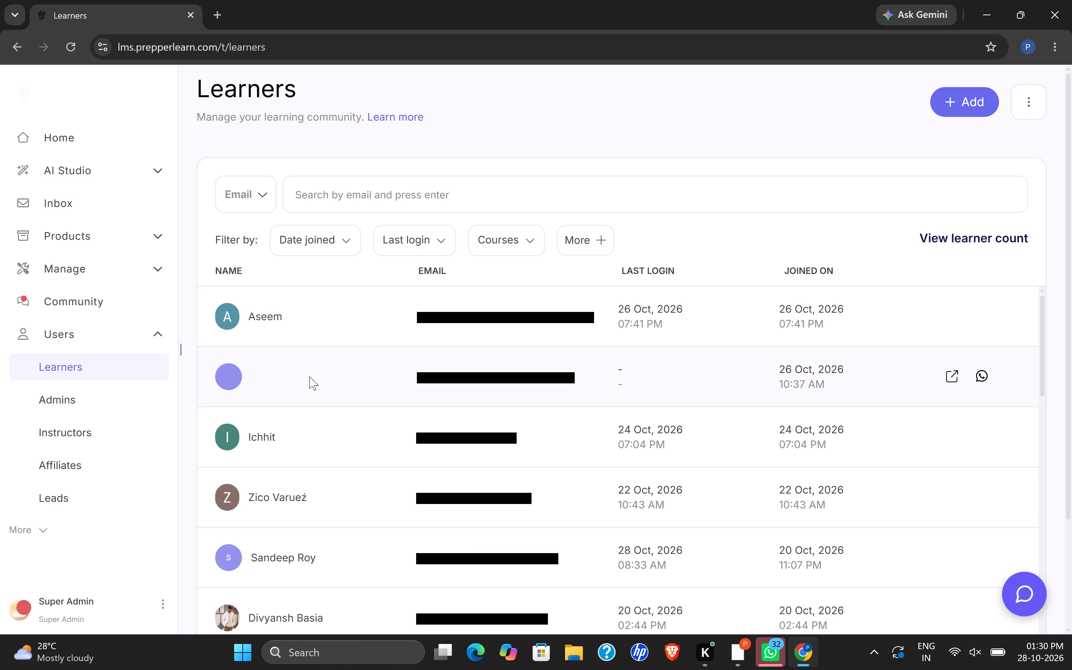
# Filter the learners by last login on 27/10/2026 and apply the filter.
pyautogui.click(433, 246)
pyautogui.click(418, 322)
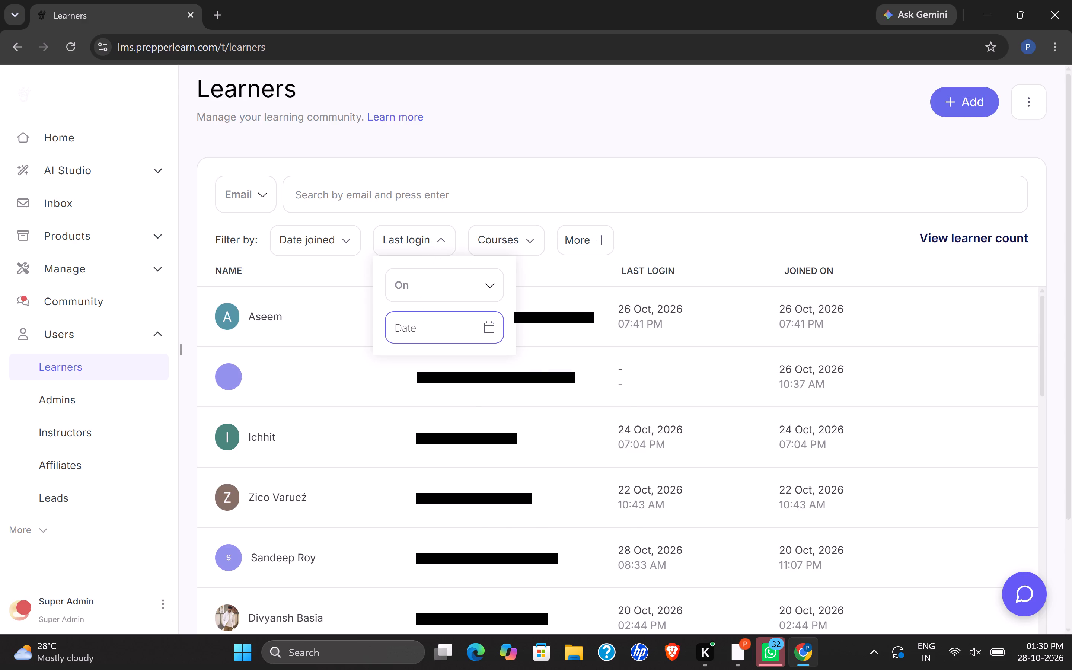
pyautogui.click(486, 326)
pyautogui.click(496, 324)
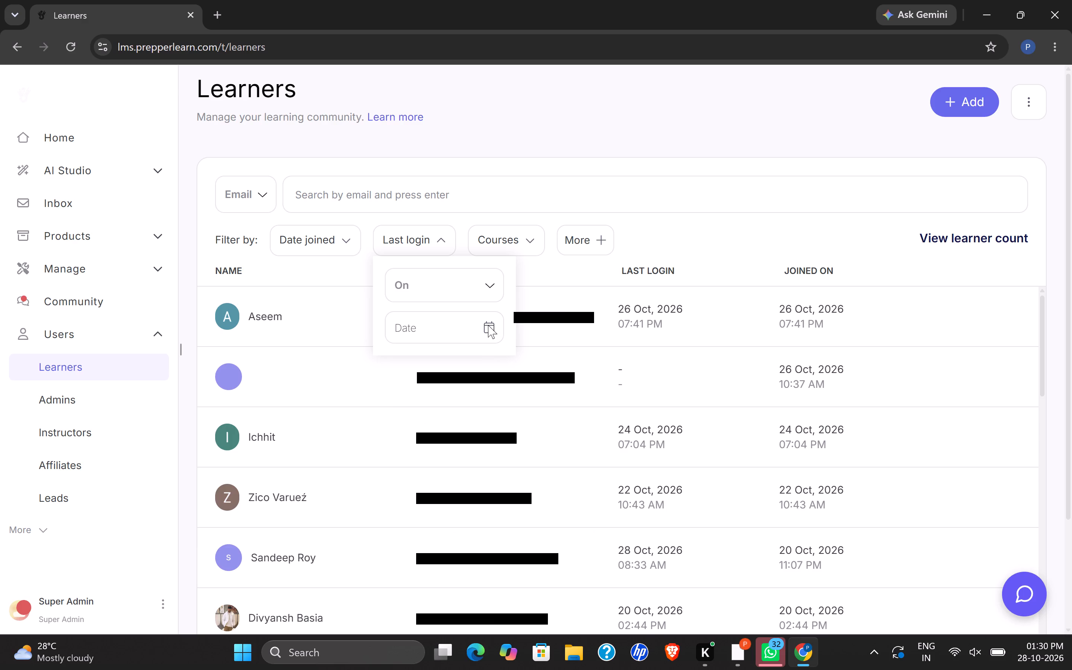
pyautogui.click(488, 325)
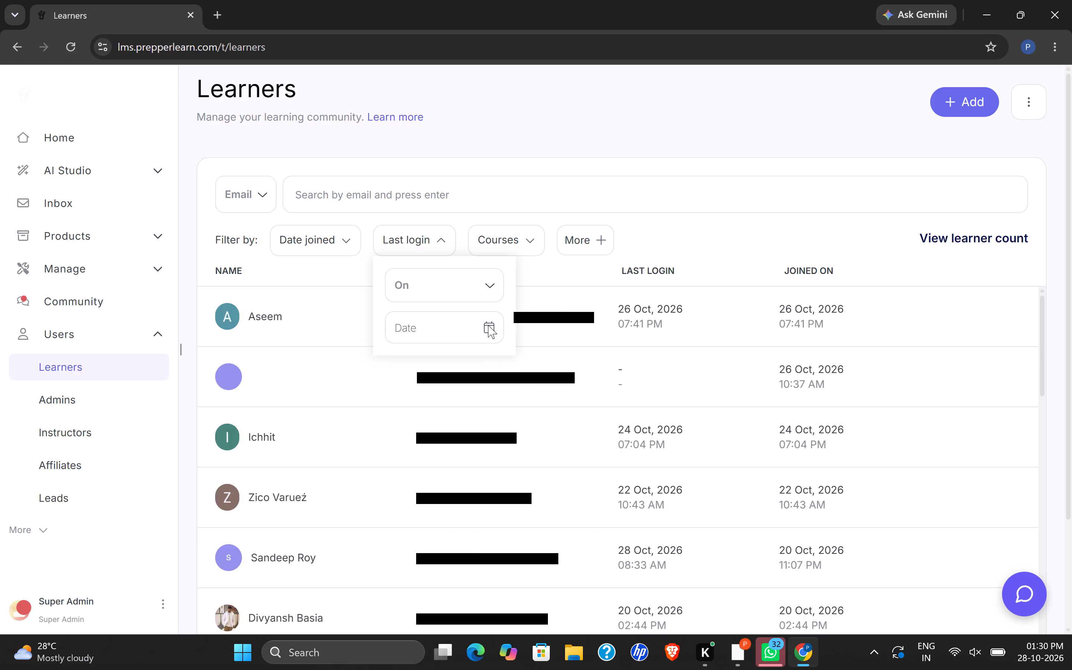
pyautogui.click(488, 325)
pyautogui.click(418, 329)
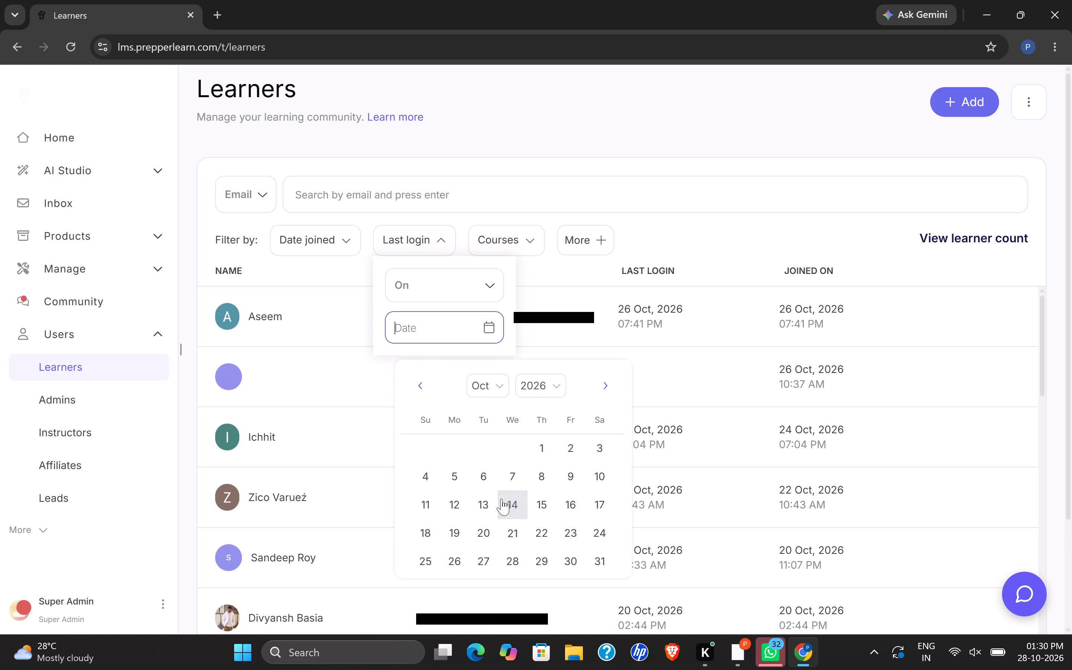
pyautogui.click(474, 565)
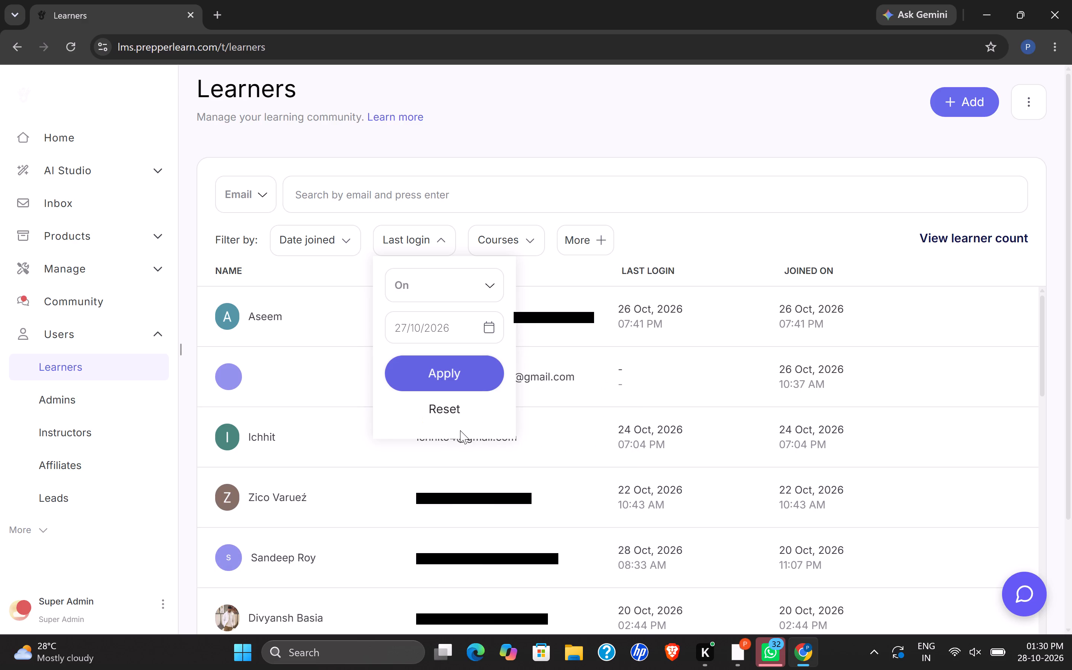
pyautogui.click(442, 386)
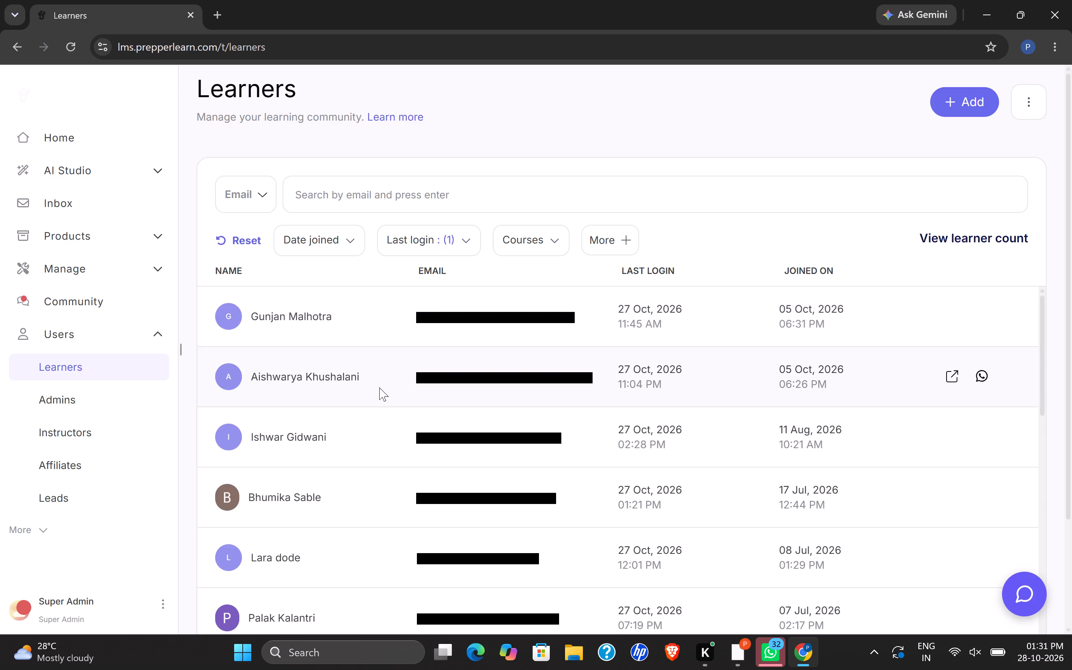
# Look through the filtered list of learners and their last login times.
pyautogui.scroll(-2, 379, 387)
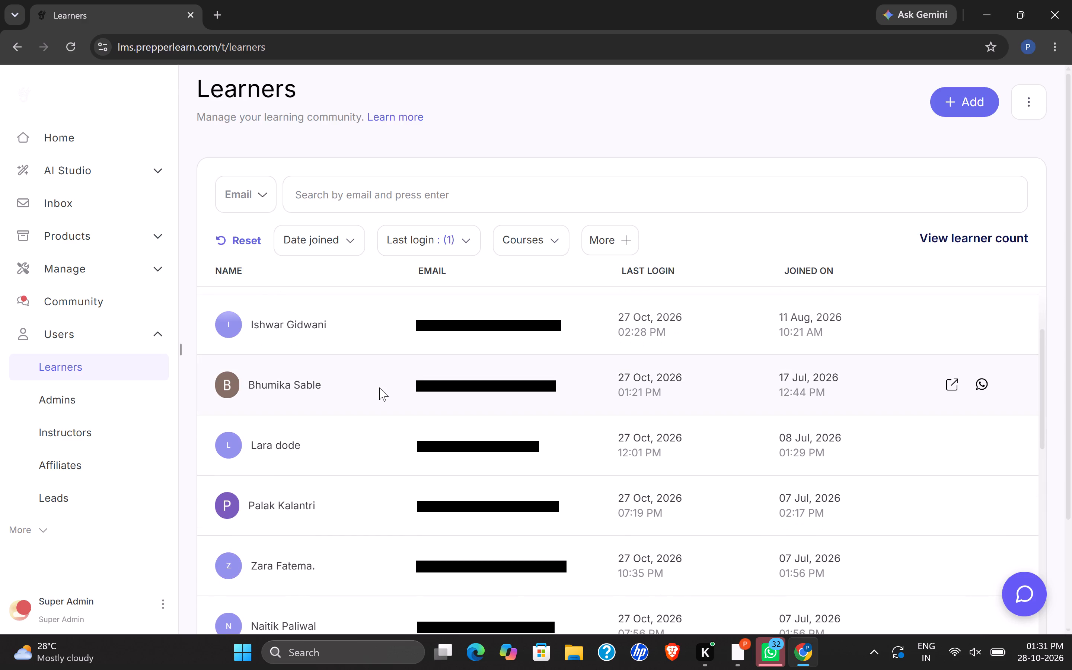
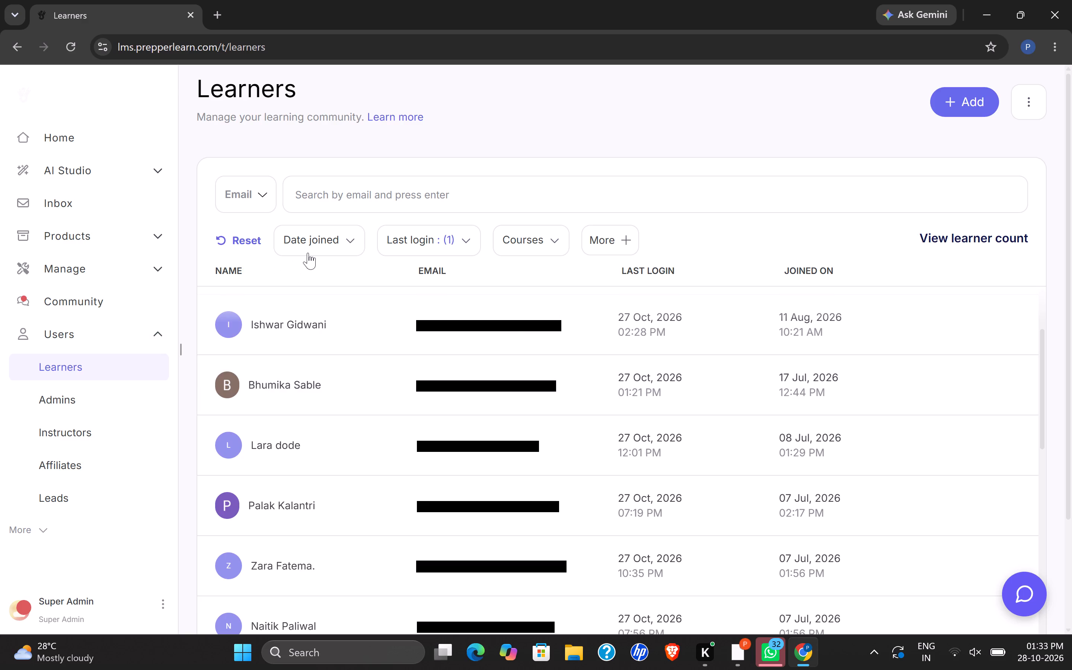
# Open the Prepperlearn LMS in a second browser tab through a Google search for "lms prepper learn".
pyautogui.click(214, 17)
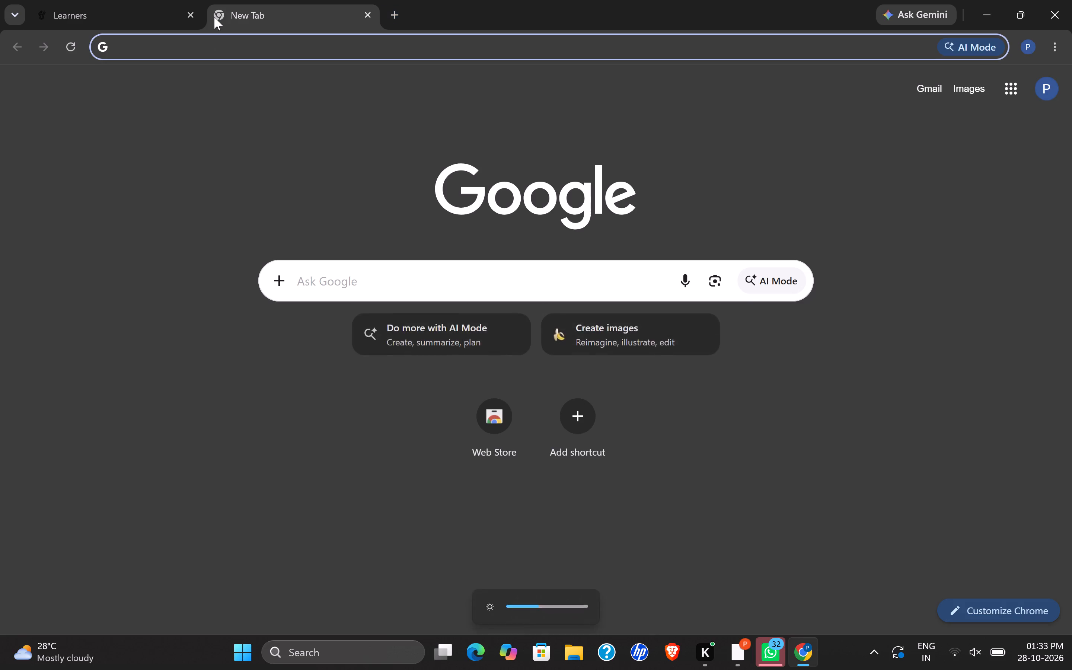
pyautogui.click(494, 272)
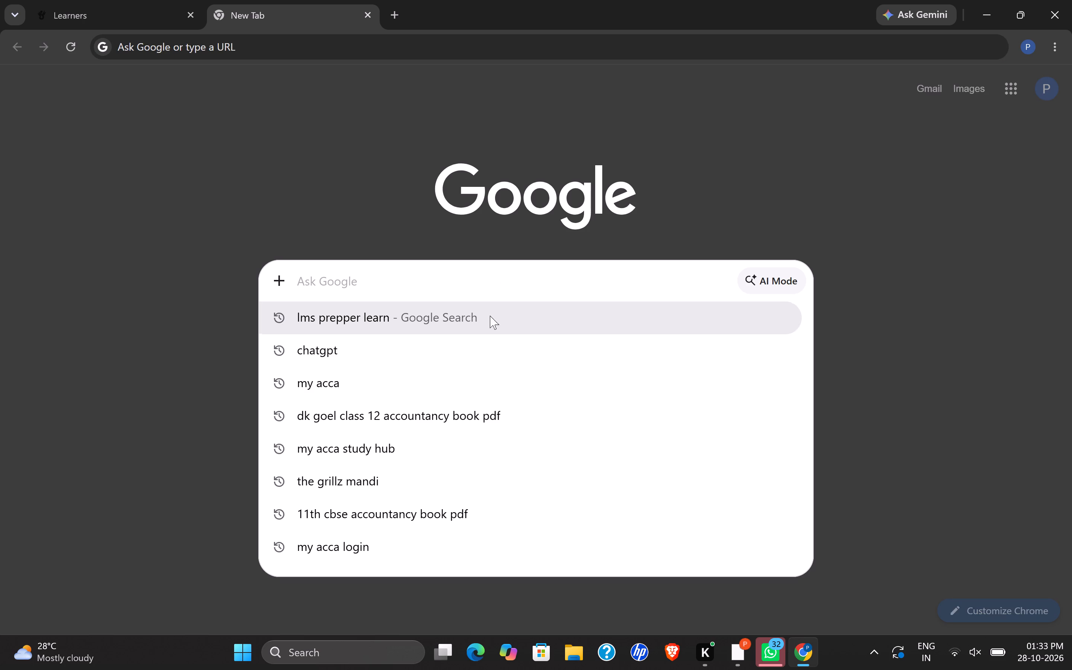
pyautogui.click(490, 318)
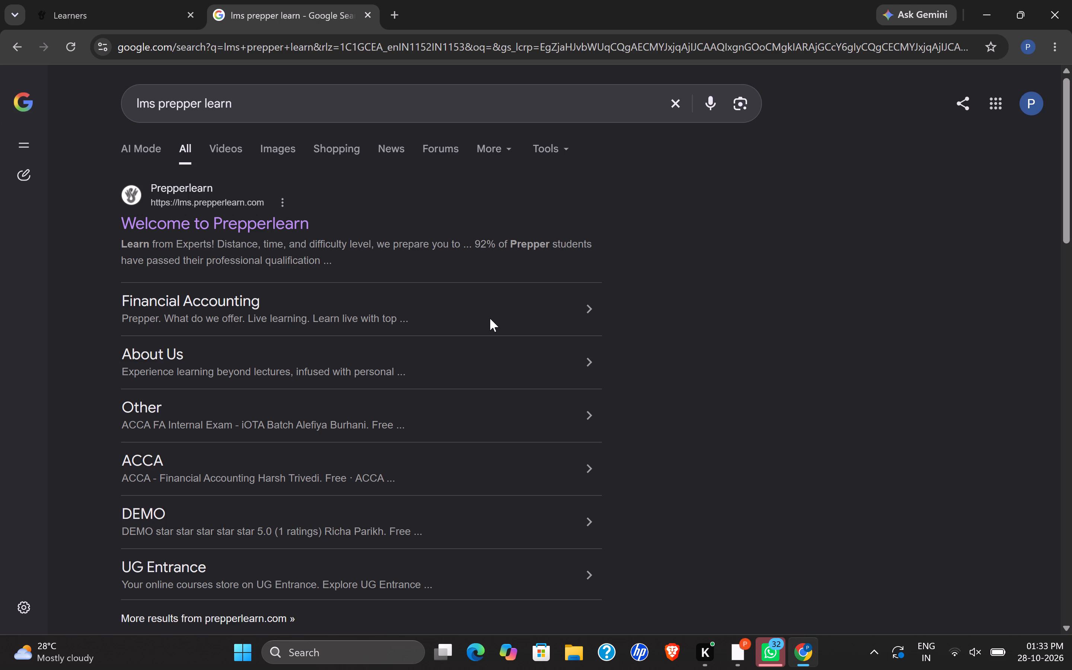
pyautogui.click(256, 230)
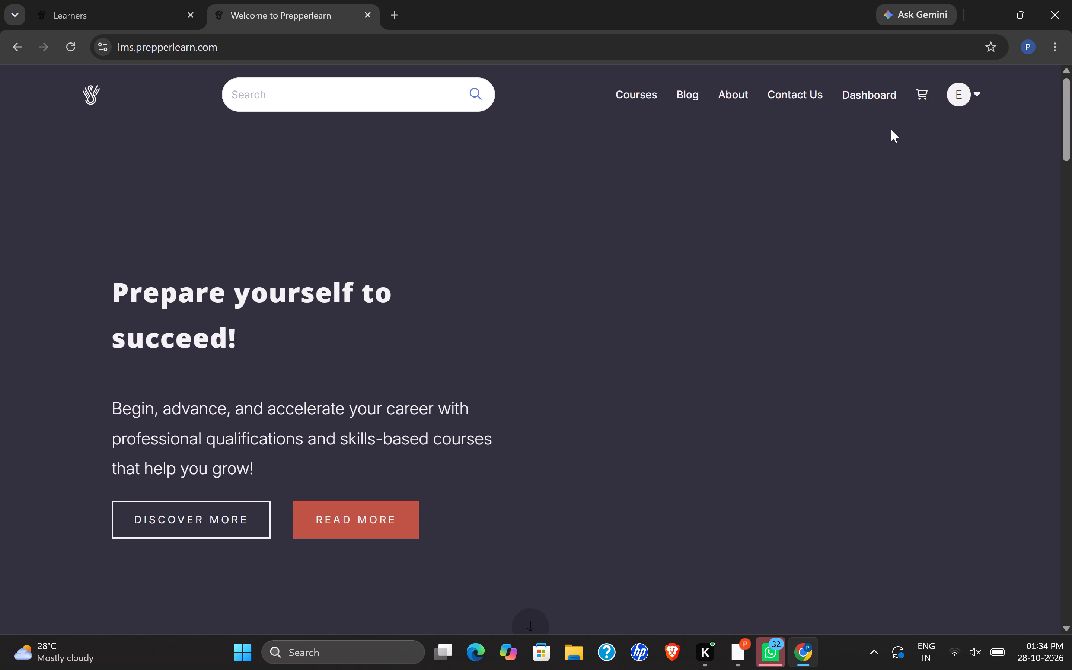
# Switch the computer's Wi-Fi connection to the OPPO F19 network.
pyautogui.click(963, 641)
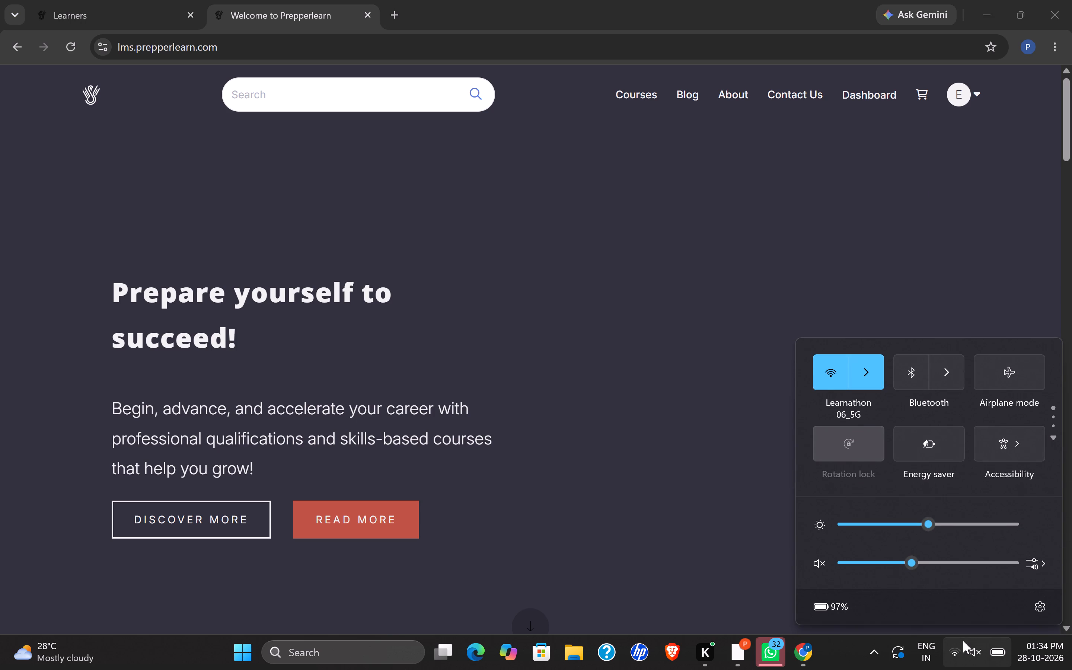
pyautogui.click(863, 382)
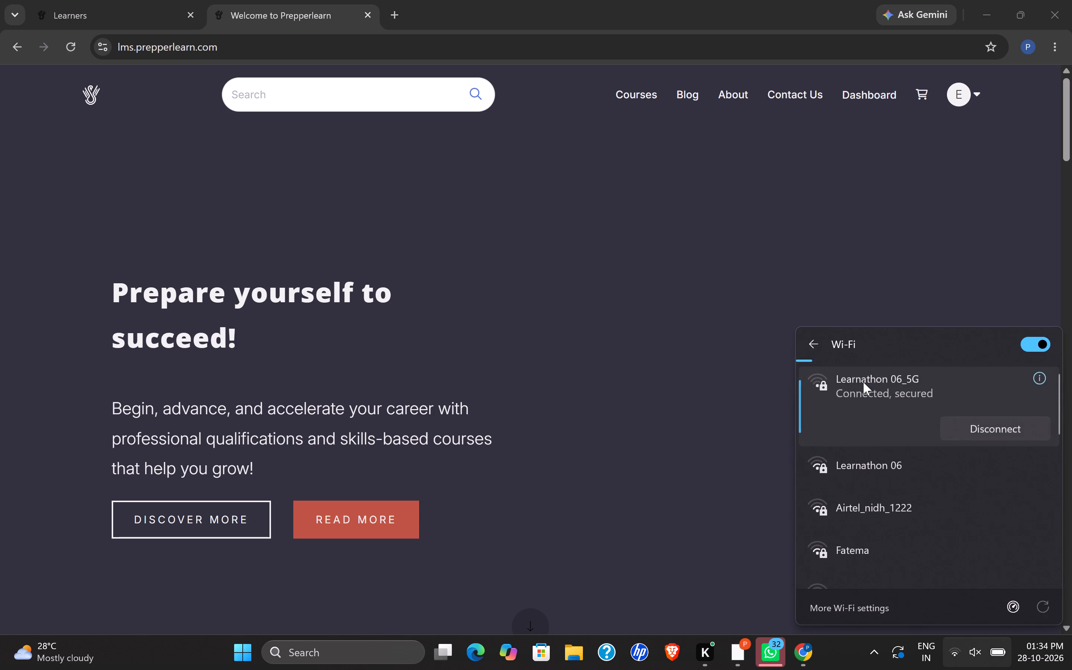
pyautogui.click(875, 472)
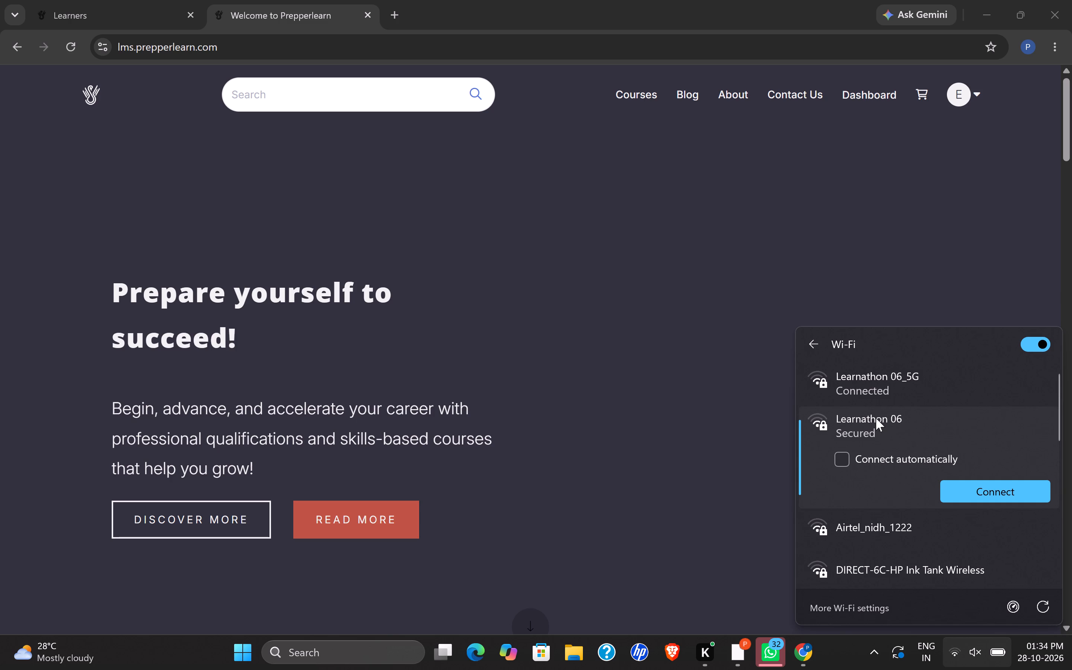
pyautogui.scroll(-6, 876, 546)
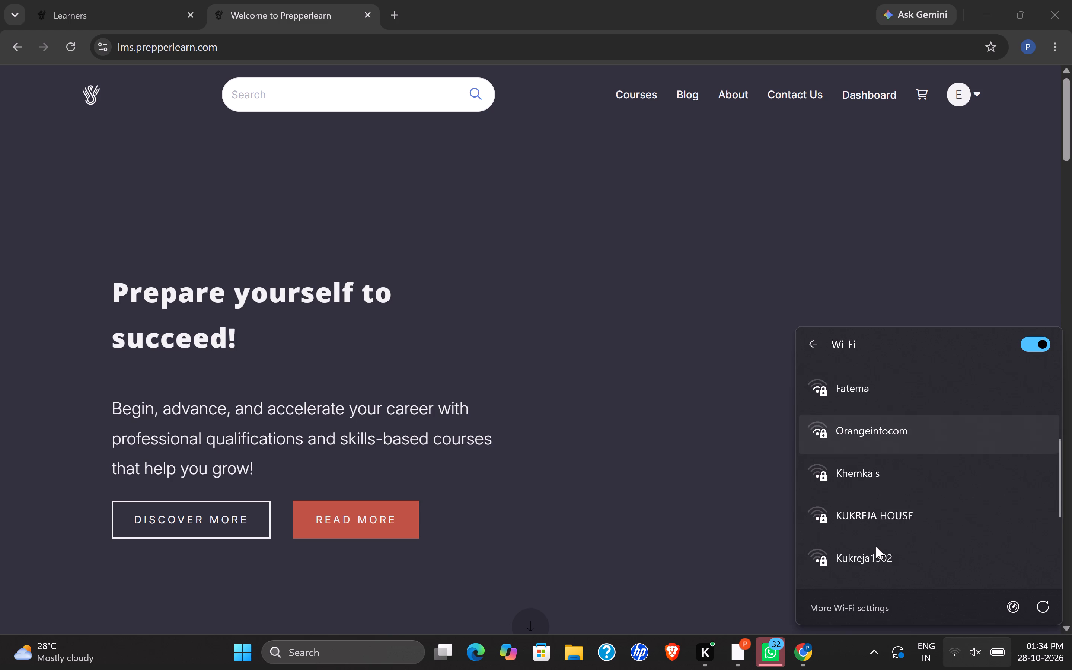
pyautogui.scroll(-2, 876, 546)
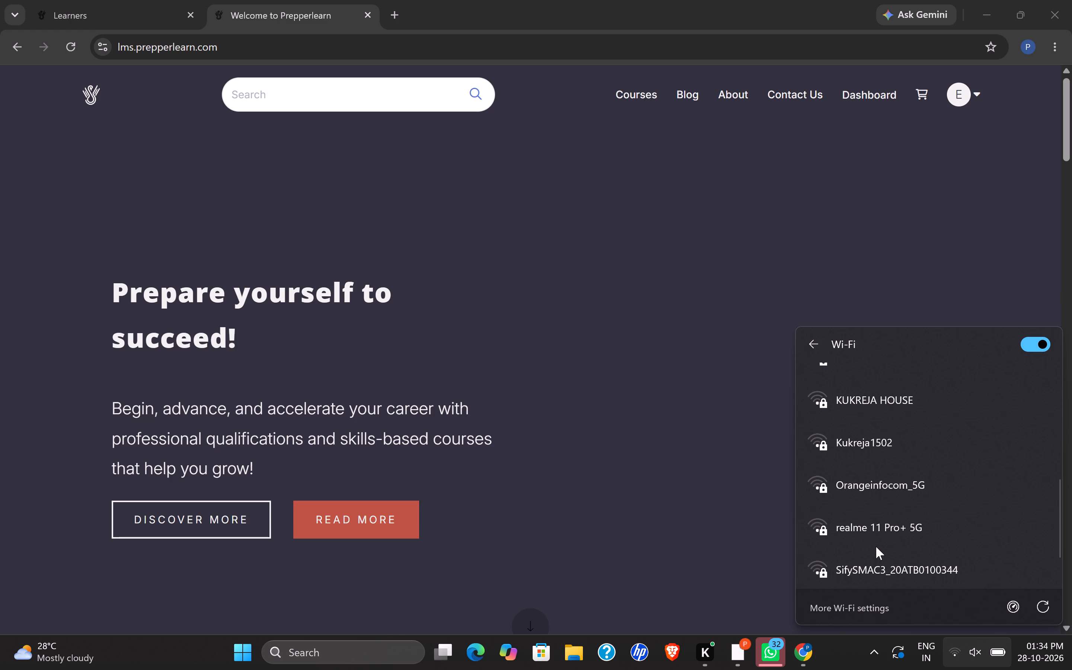
pyautogui.scroll(8, 921, 484)
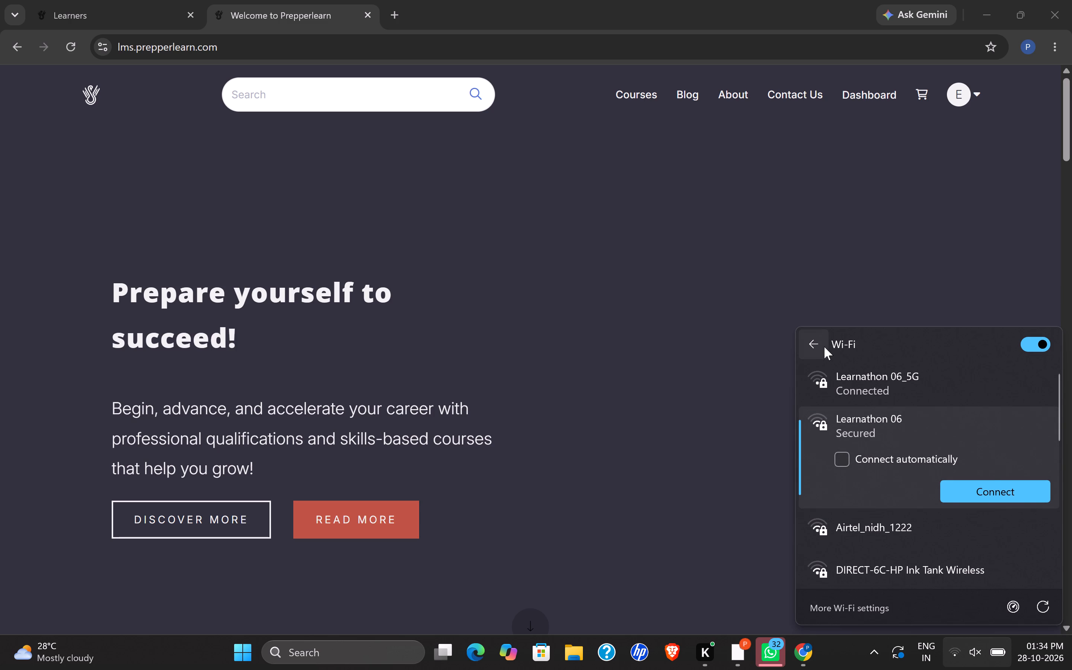
pyautogui.click(824, 347)
pyautogui.click(872, 387)
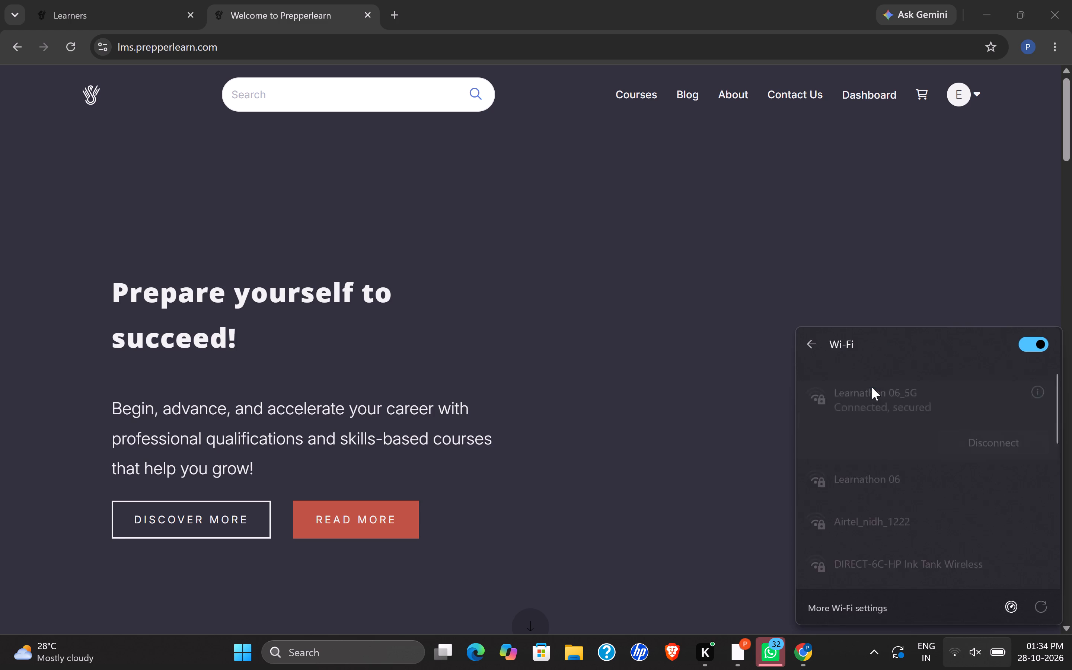
pyautogui.click(890, 457)
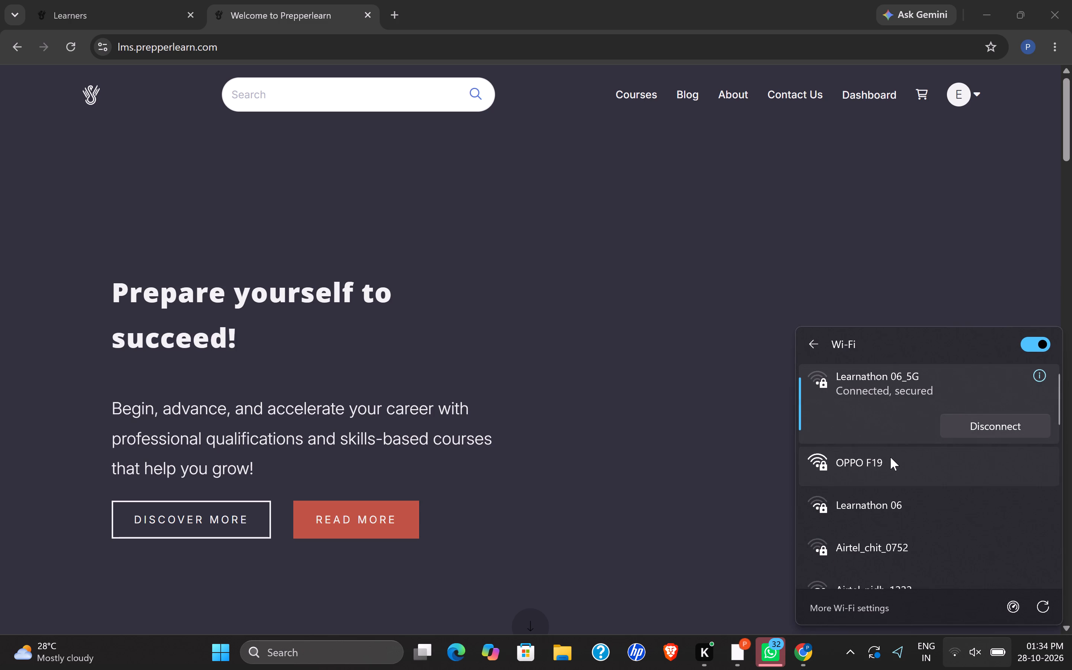
pyautogui.click(984, 495)
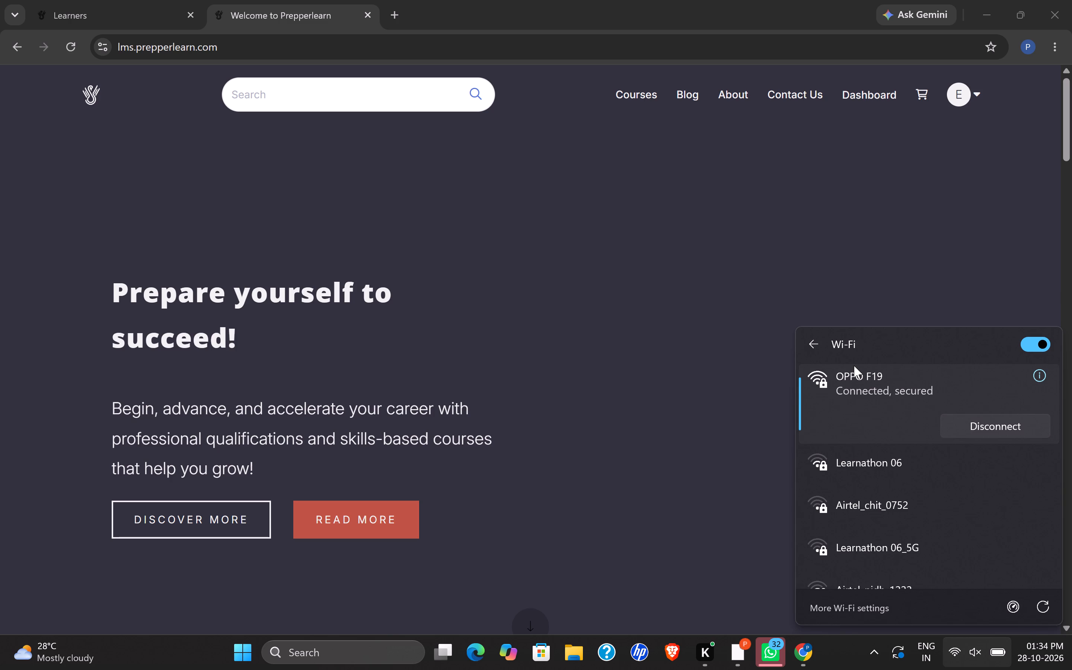
pyautogui.click(722, 274)
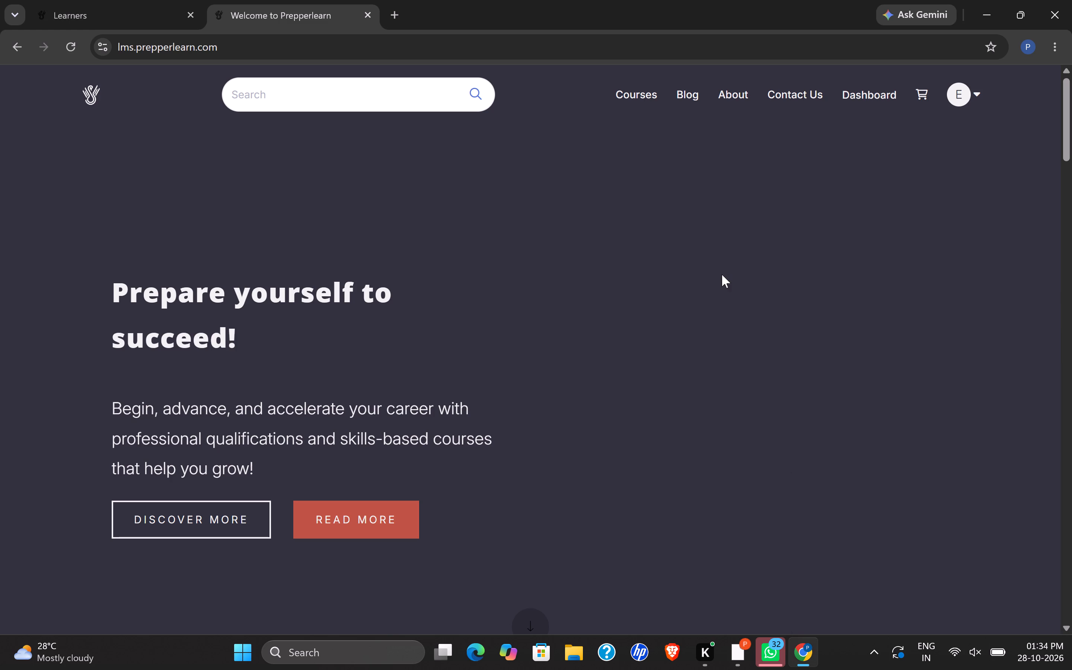
# Reload the Prepperlearn site and open its admin Dashboard.
pyautogui.click(66, 55)
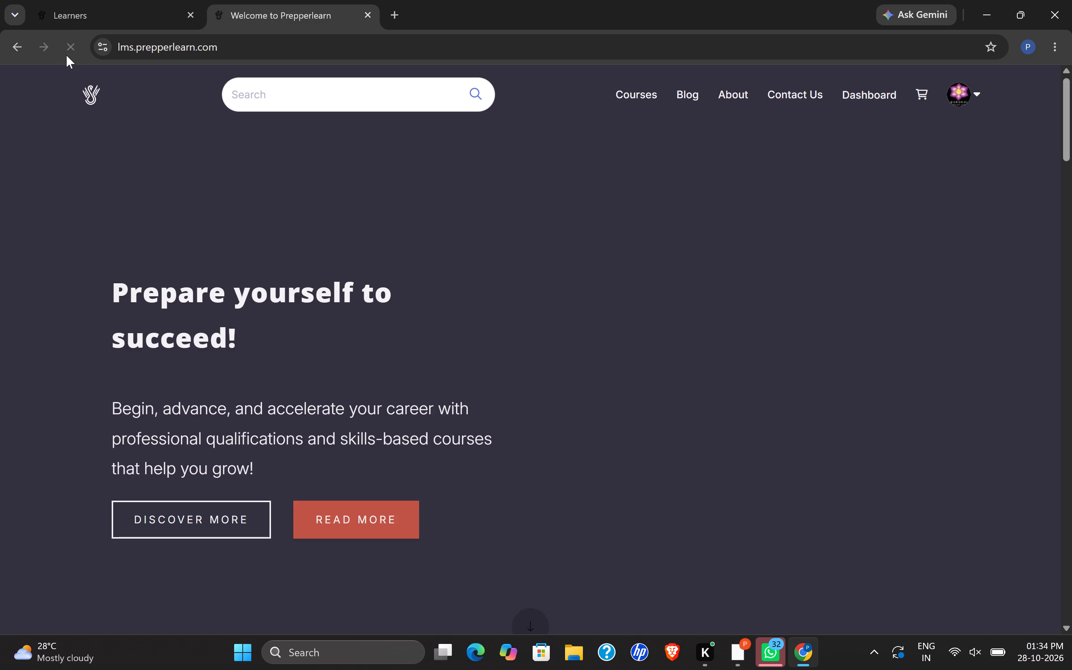
pyautogui.click(230, 114)
pyautogui.click(877, 91)
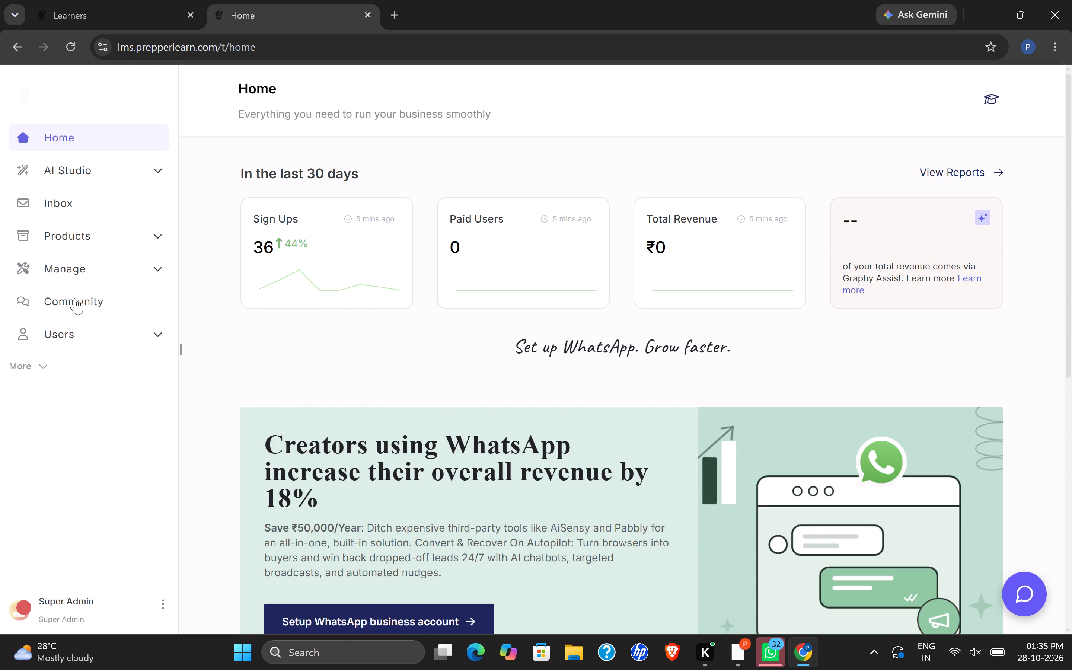
# Expand the Manage section of the LMS navigation to show its pages.
pyautogui.click(86, 267)
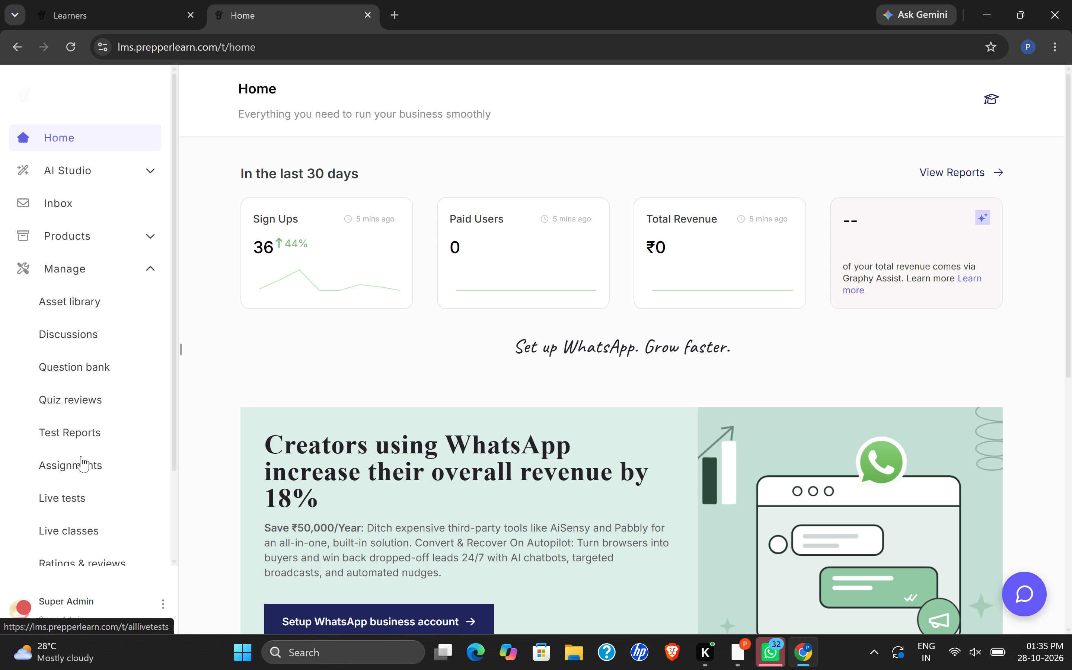
# Open the unfiltered Learners list in the second tab and look through its entries.
pyautogui.click(55, 271)
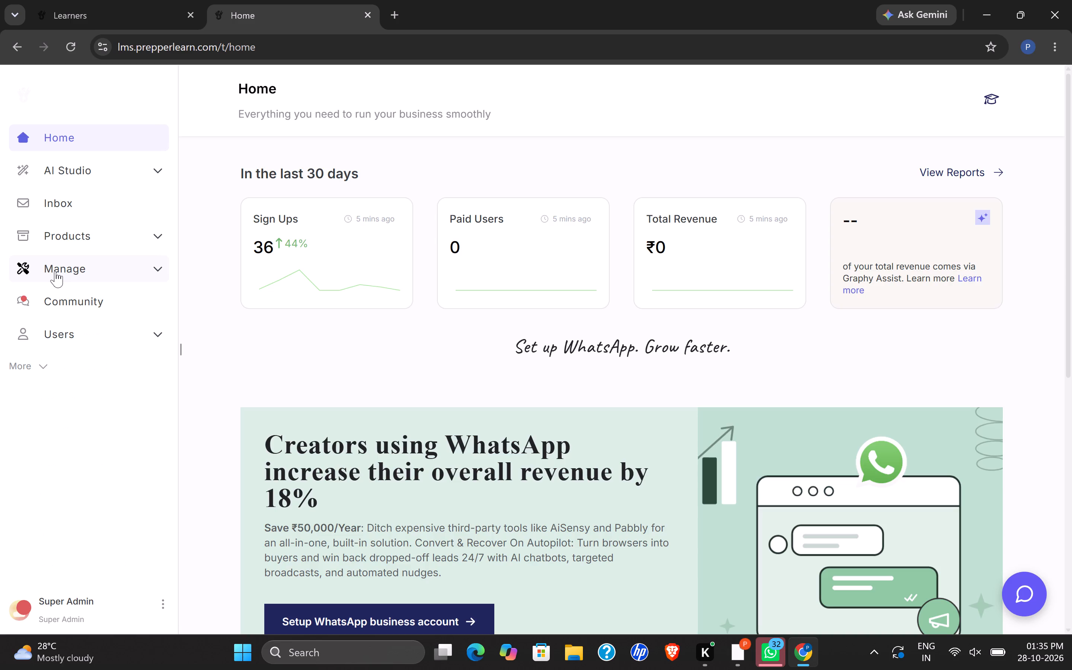
pyautogui.click(83, 342)
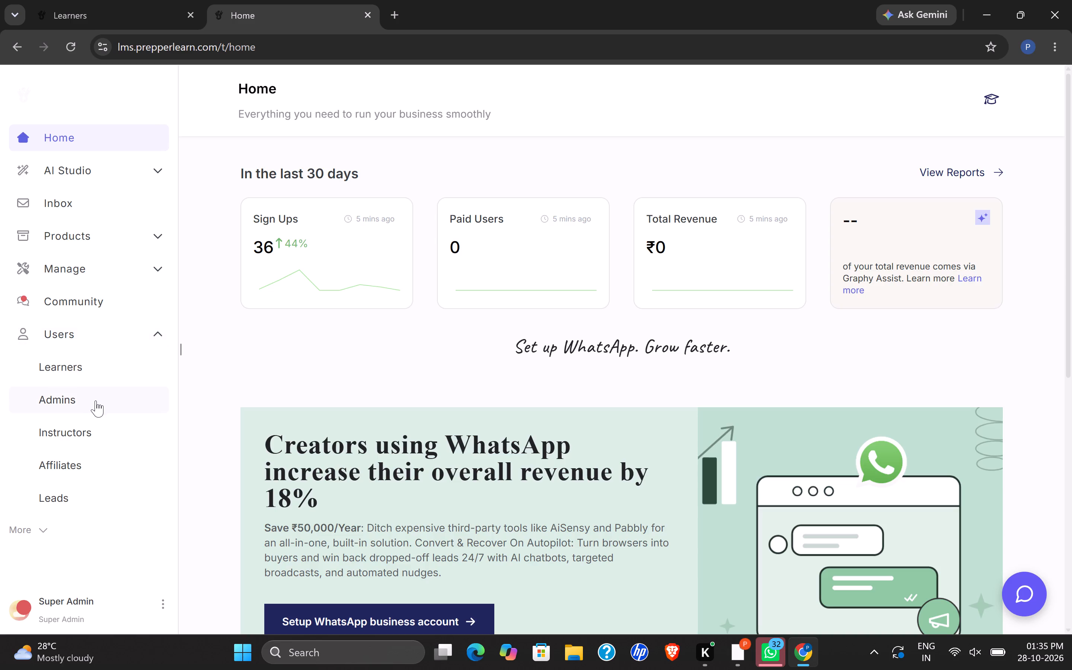
pyautogui.click(93, 366)
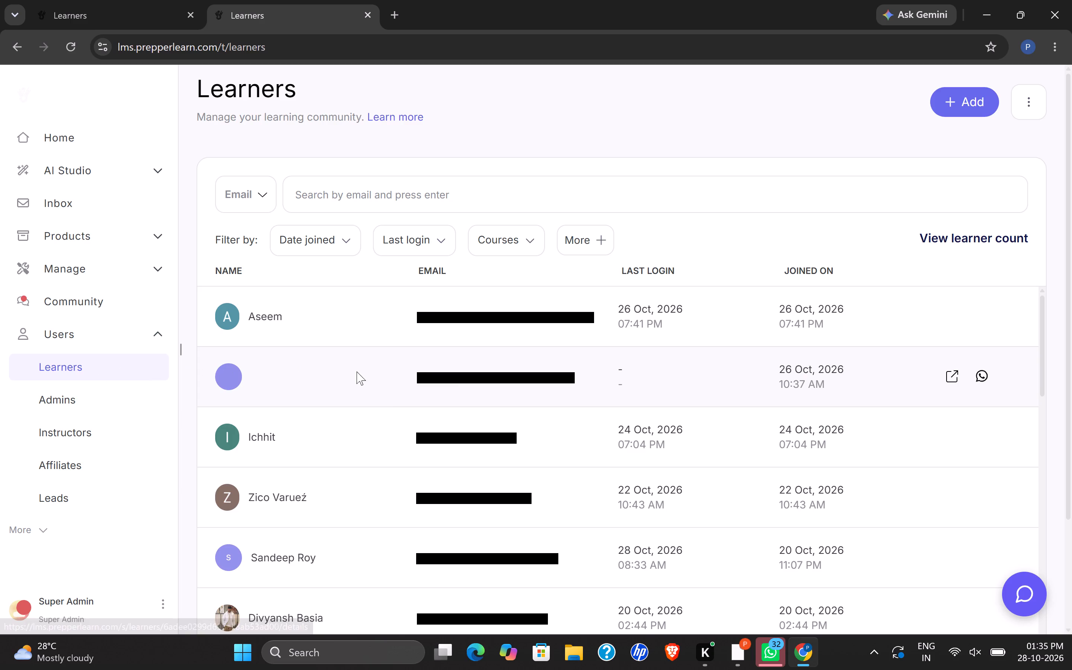
pyautogui.scroll(-1, 385, 393)
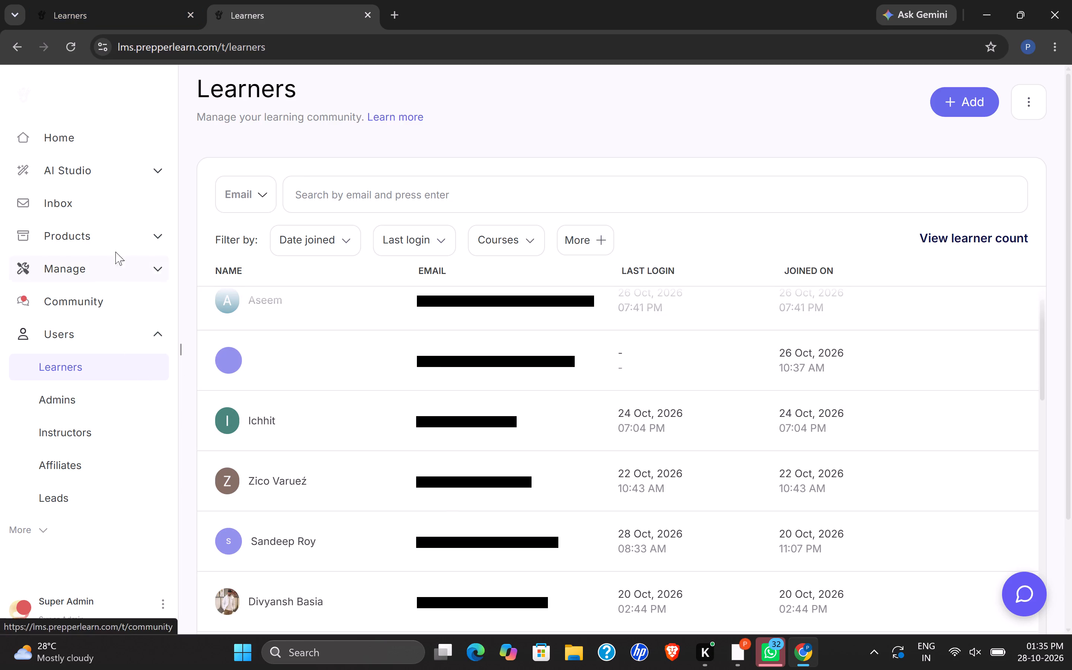
# Open the Courses page among the product pages to view the available courses.
pyautogui.click(120, 238)
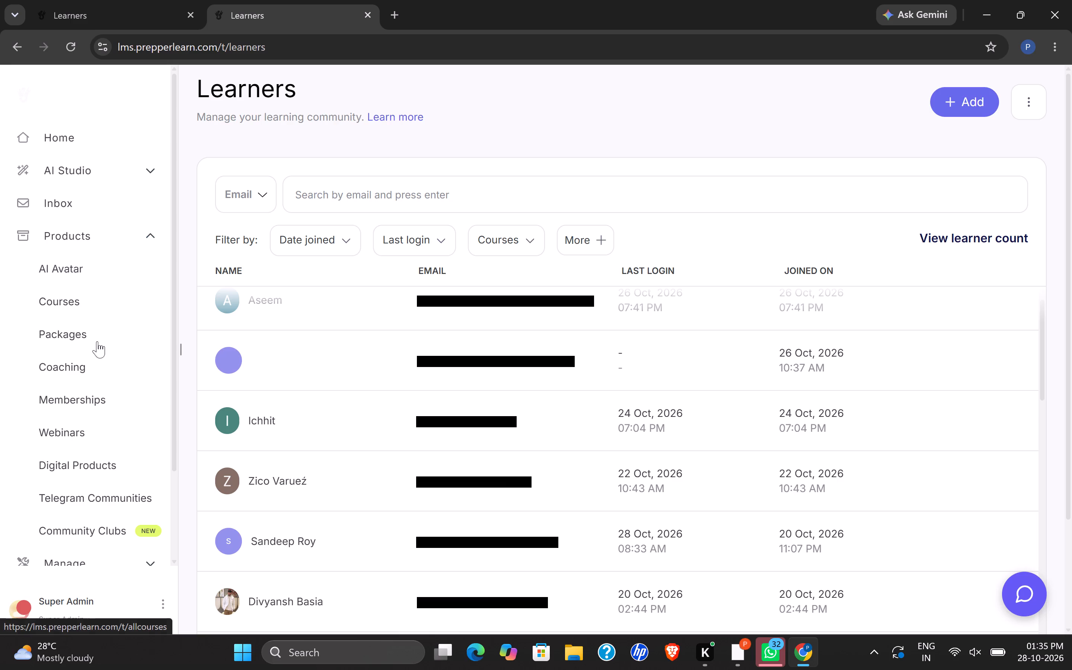
pyautogui.click(86, 303)
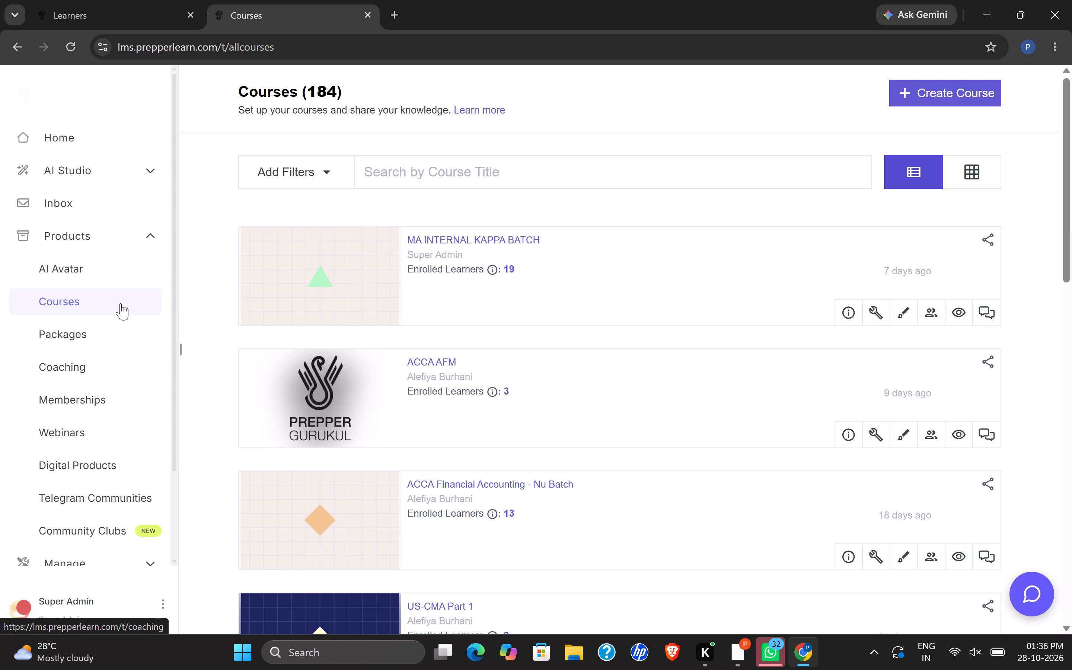
# Open the report of the live test "Chp 1 - 10 & 16 - 17" and look through its leaderboard.
pyautogui.click(127, 234)
pyautogui.click(127, 267)
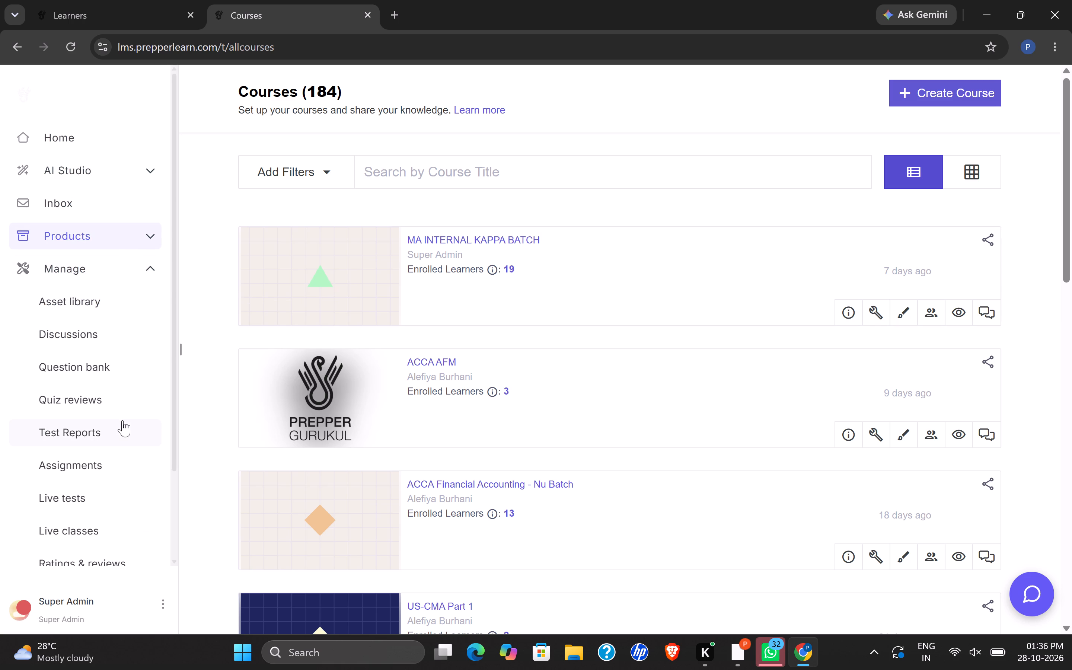
pyautogui.click(106, 492)
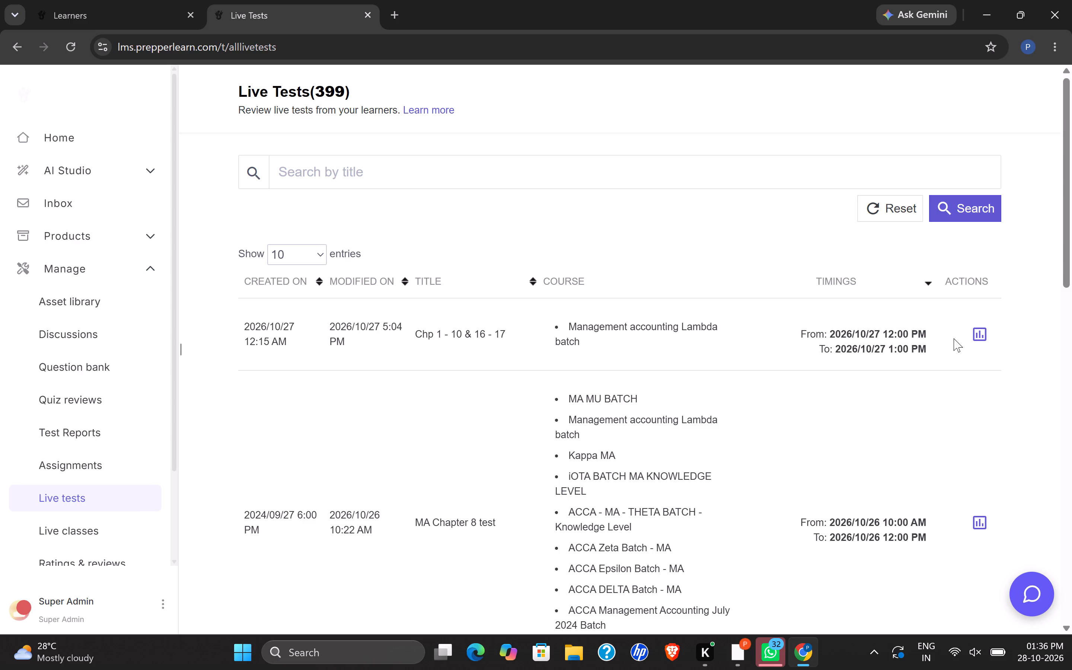
pyautogui.click(977, 338)
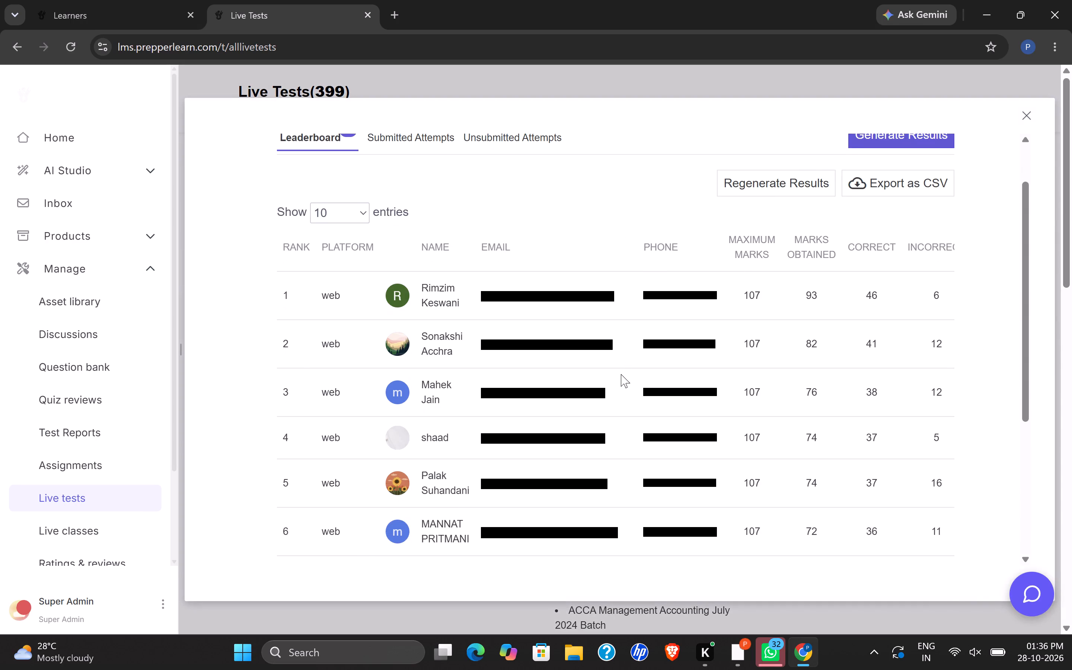
pyautogui.scroll(-2, 621, 374)
pyautogui.click(621, 374)
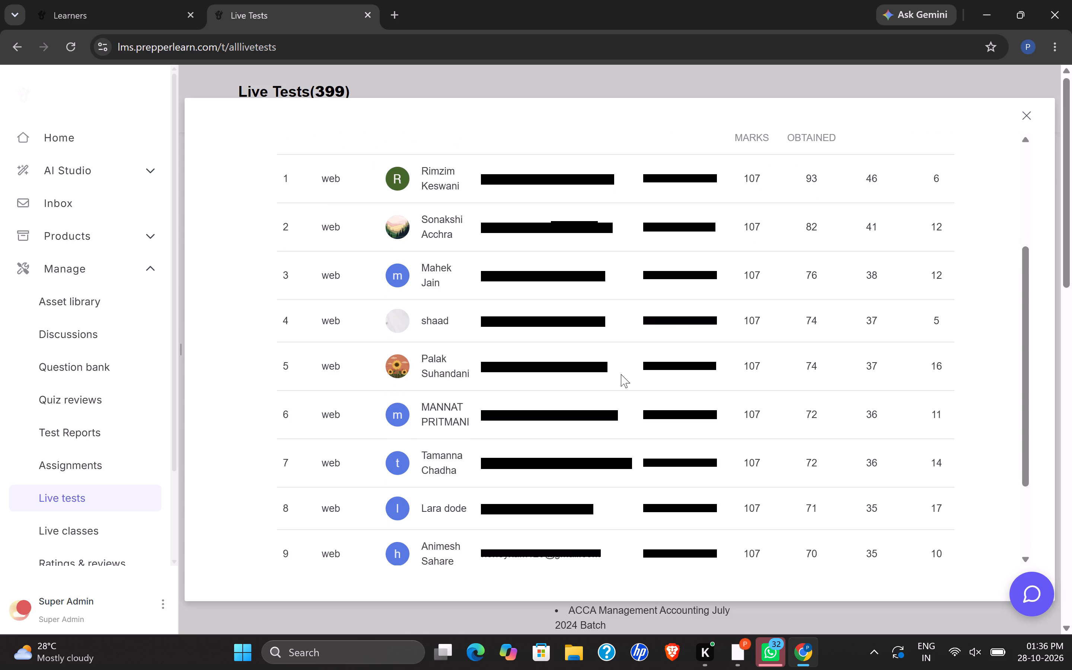
pyautogui.scroll(1, 621, 374)
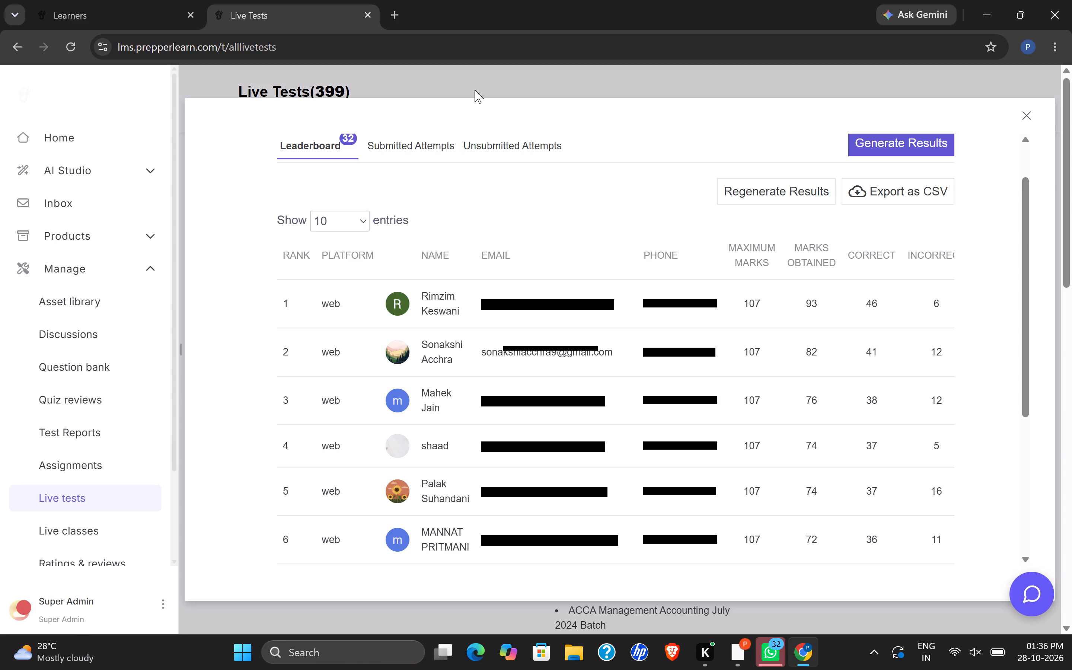
# Launch Excel and create a blank workbook, with the extra Chrome window minimized.
pyautogui.click(344, 637)
pyautogui.click(349, 653)
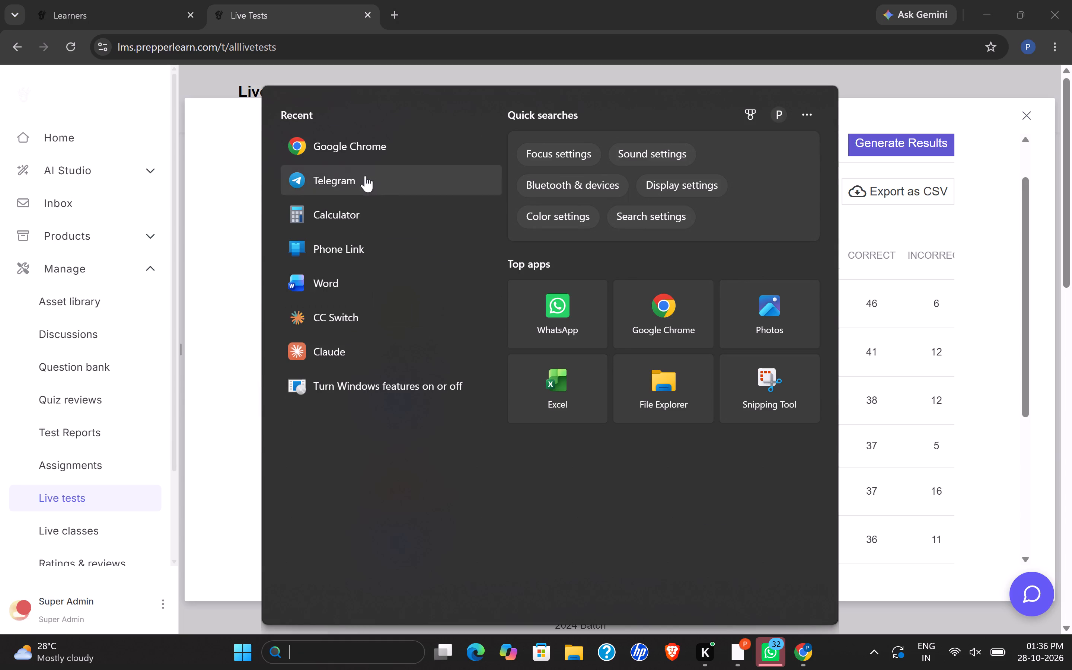
pyautogui.doubleClick(417, 148)
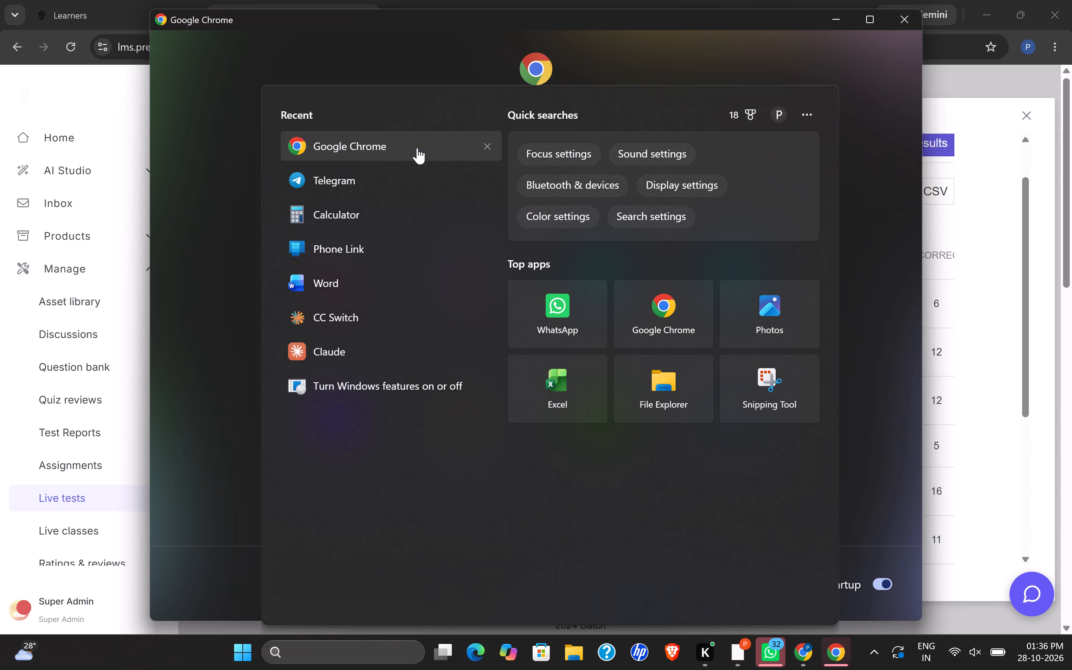
pyautogui.doubleClick(562, 377)
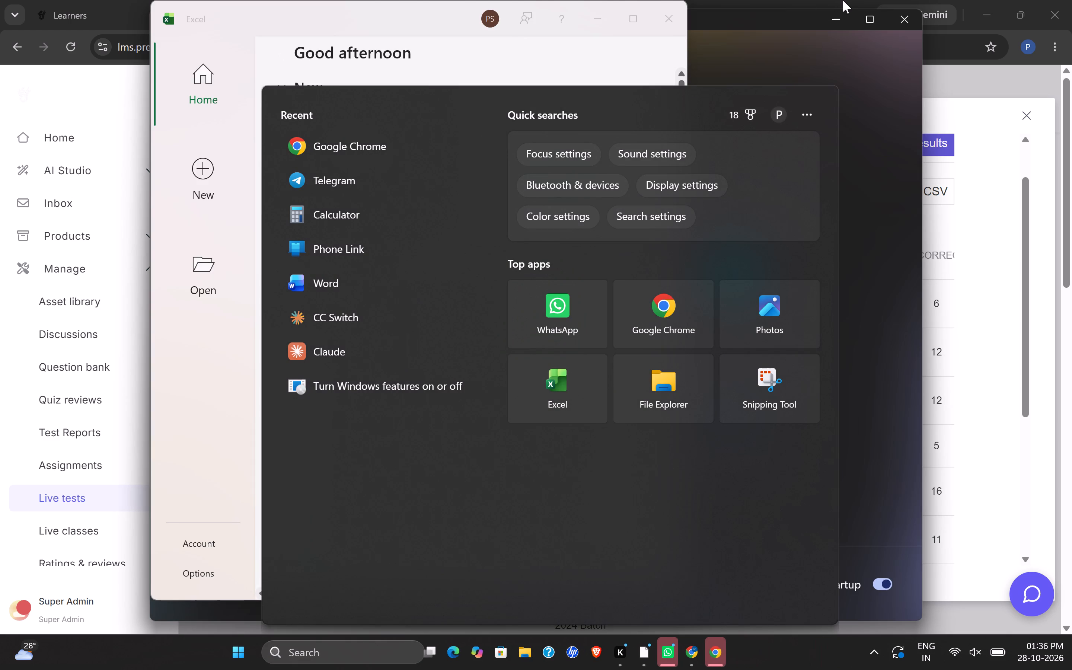
pyautogui.click(835, 19)
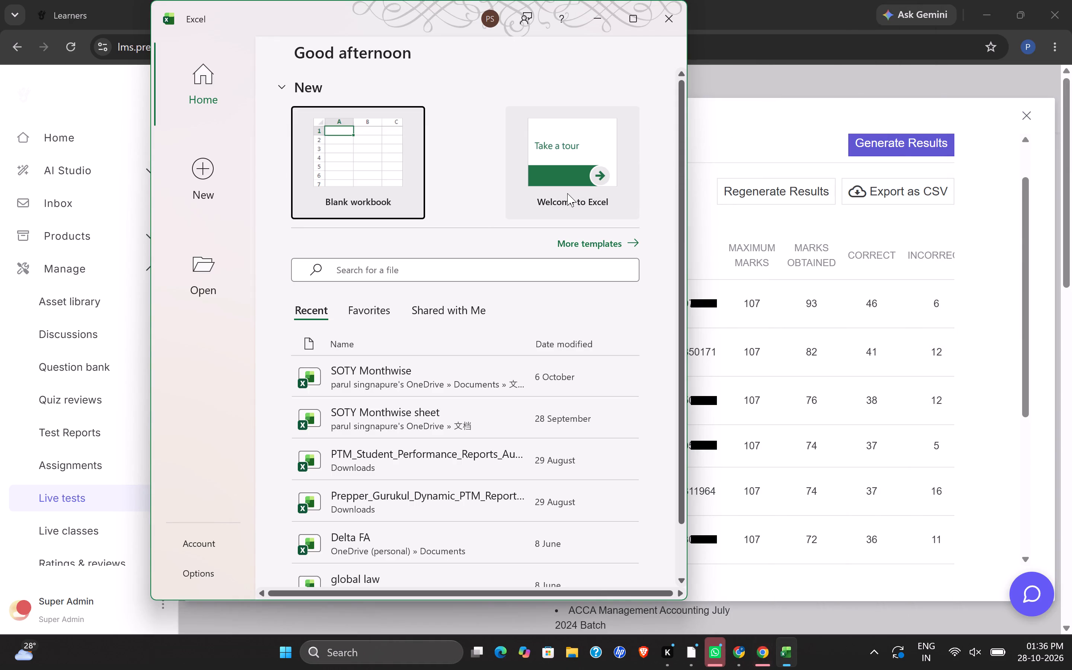
pyautogui.click(376, 209)
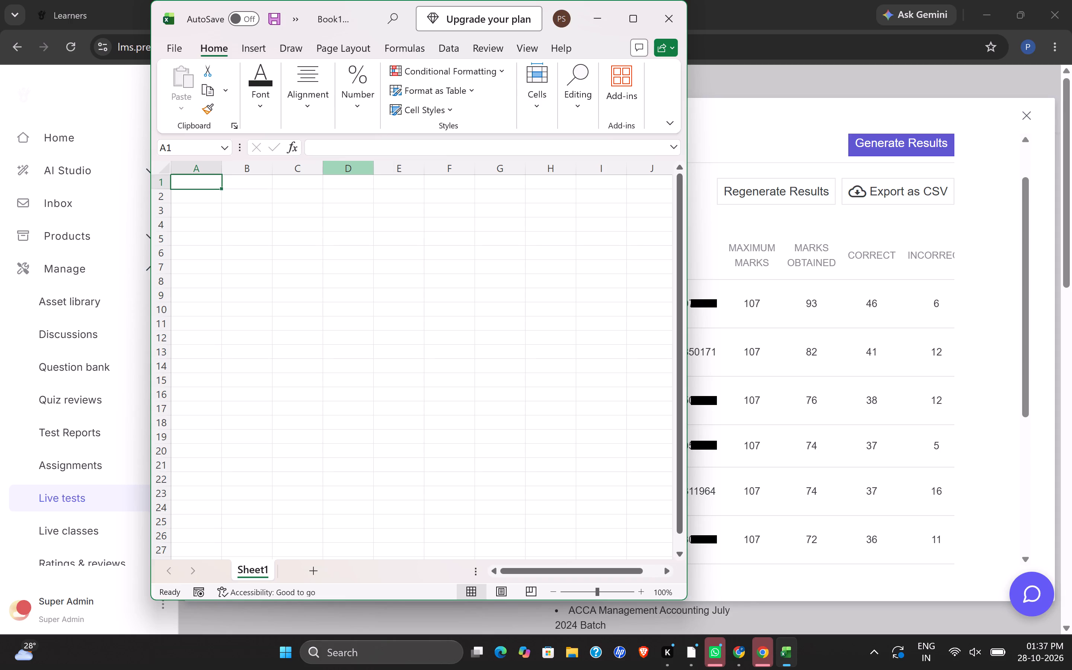
# Select cell A2 on Sheet1 of the blank workbook.
pyautogui.click(201, 200)
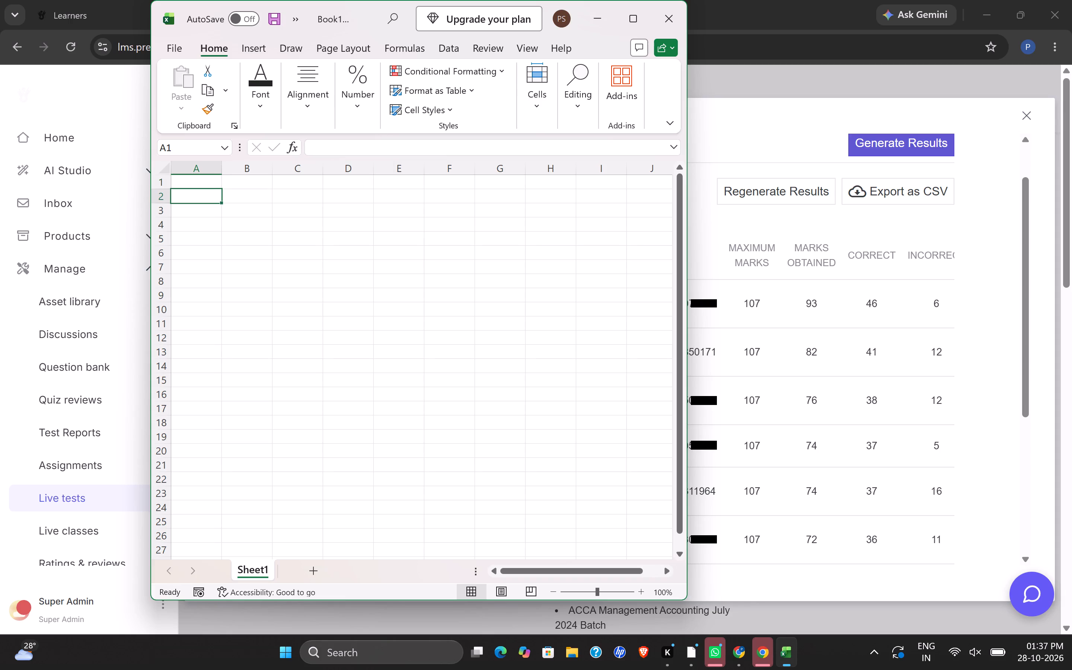
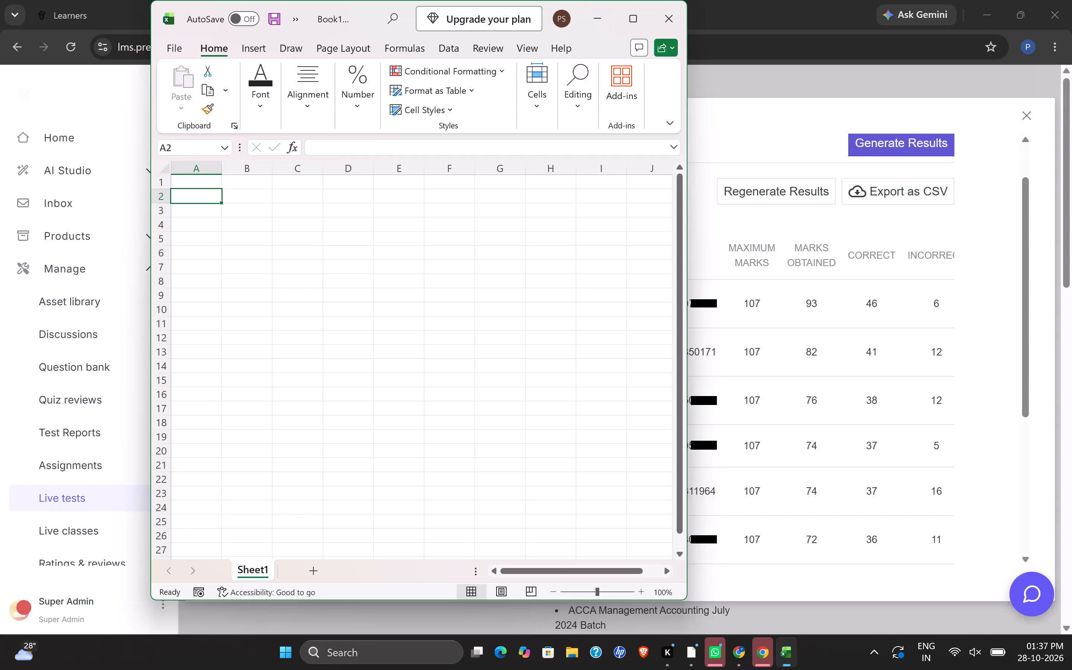
# Enter the title "LAMBDA BATCH - TEST ON CHP 1 - 10 & 16 - 17" in cell A2, checking the chapter numbers against the live test report.
pyautogui.write('LAMBDA BATCH')
pyautogui.press('space')
pyautogui.write('-')
pyautogui.press('space')
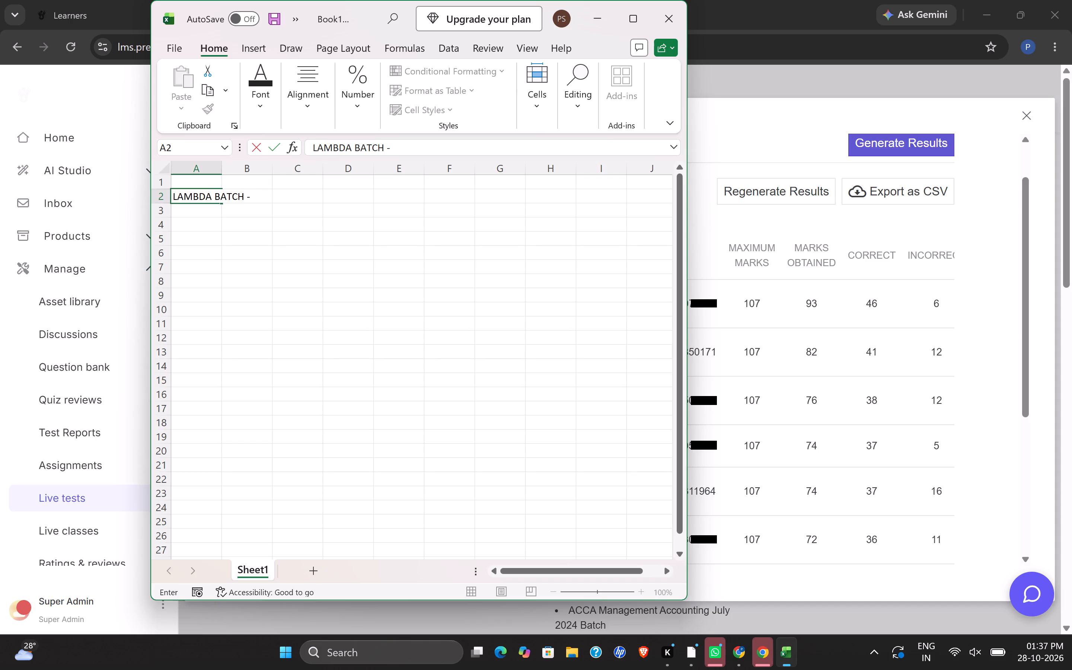
pyautogui.press('c')
pyautogui.press('BackSpace')
pyautogui.write('TEST ON CHP')
pyautogui.press('space')
pyautogui.click(603, 25)
pyautogui.scroll(6, 563, 211)
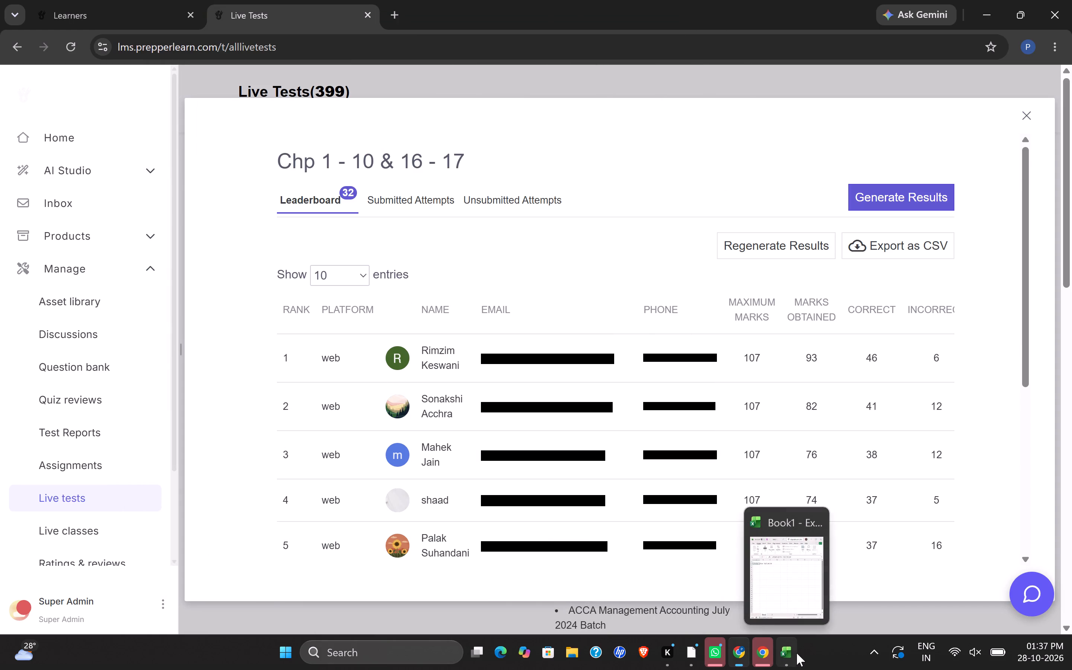
pyautogui.click(780, 587)
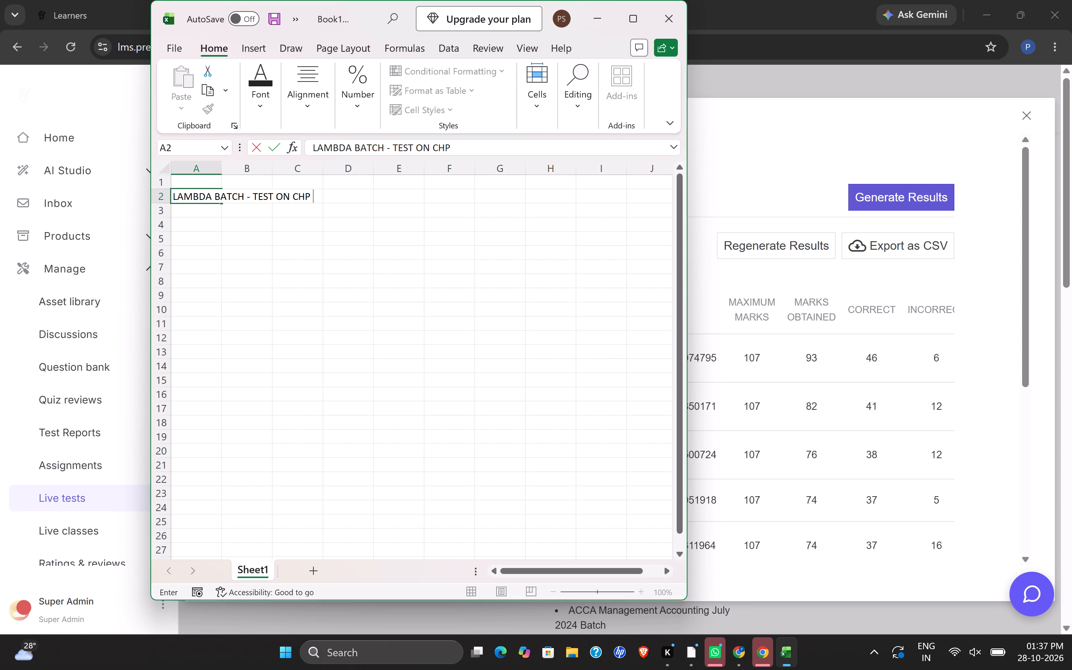
pyautogui.write('1')
pyautogui.press('space')
pyautogui.write('- 1')
pyautogui.write('0')
pyautogui.press('space')
pyautogui.write('&')
pyautogui.press('space')
pyautogui.press('1')
pyautogui.press('6')
pyautogui.press('space')
pyautogui.write('- 17')
pyautogui.press('Return')
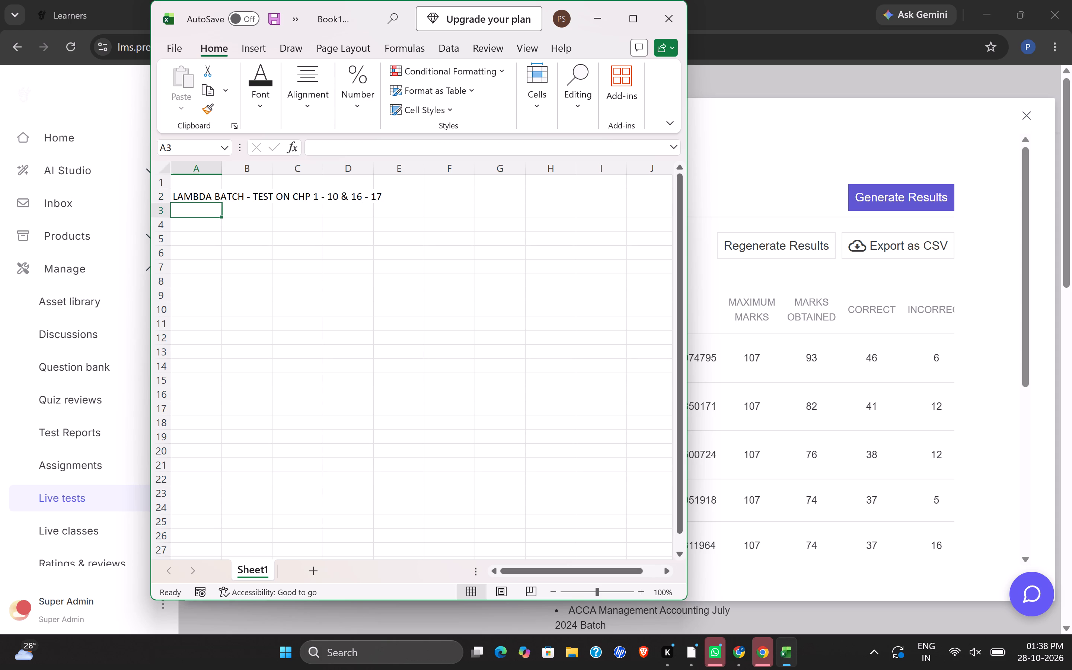
# Merge and center the title across cells A2 to E2.
pyautogui.moveTo(194, 198); pyautogui.dragTo(343, 199)
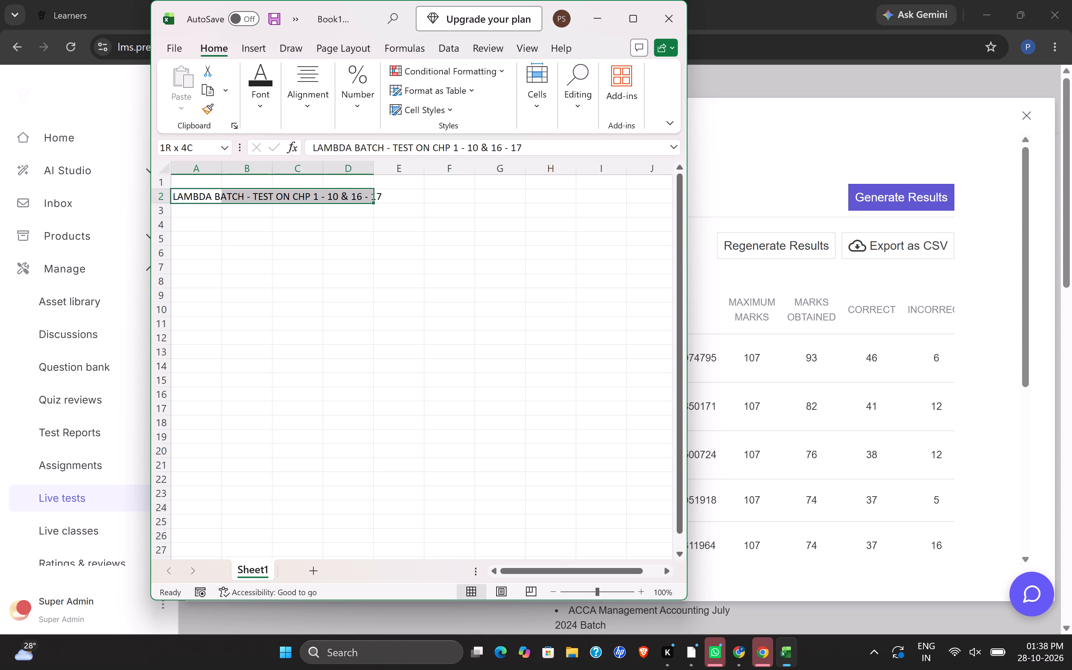
pyautogui.moveTo(343, 199); pyautogui.dragTo(390, 196)
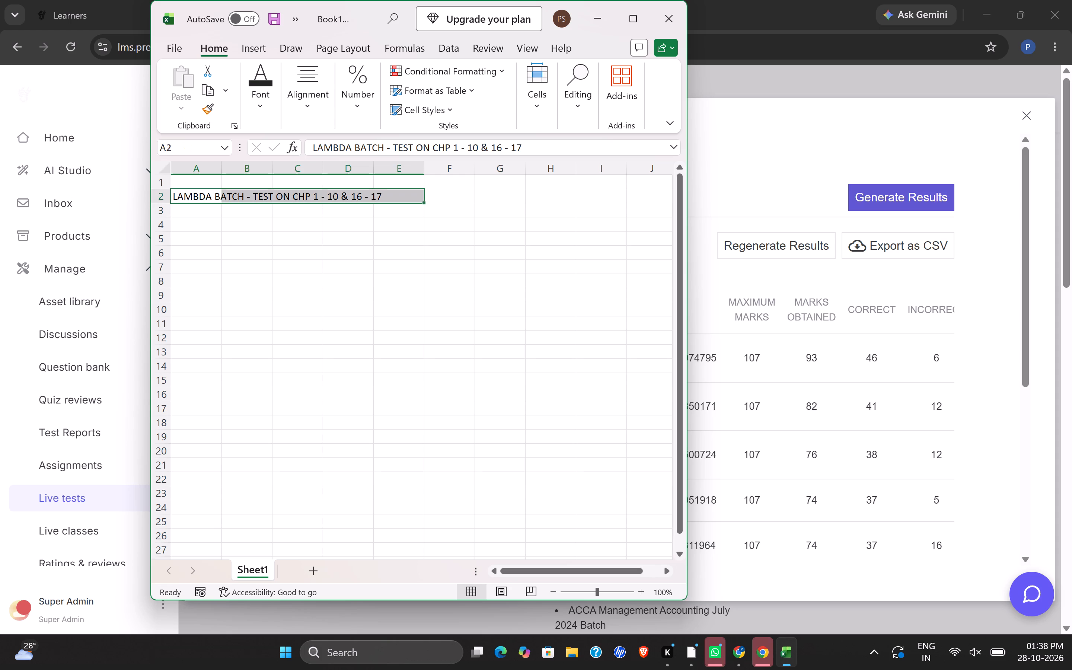
pyautogui.click(298, 99)
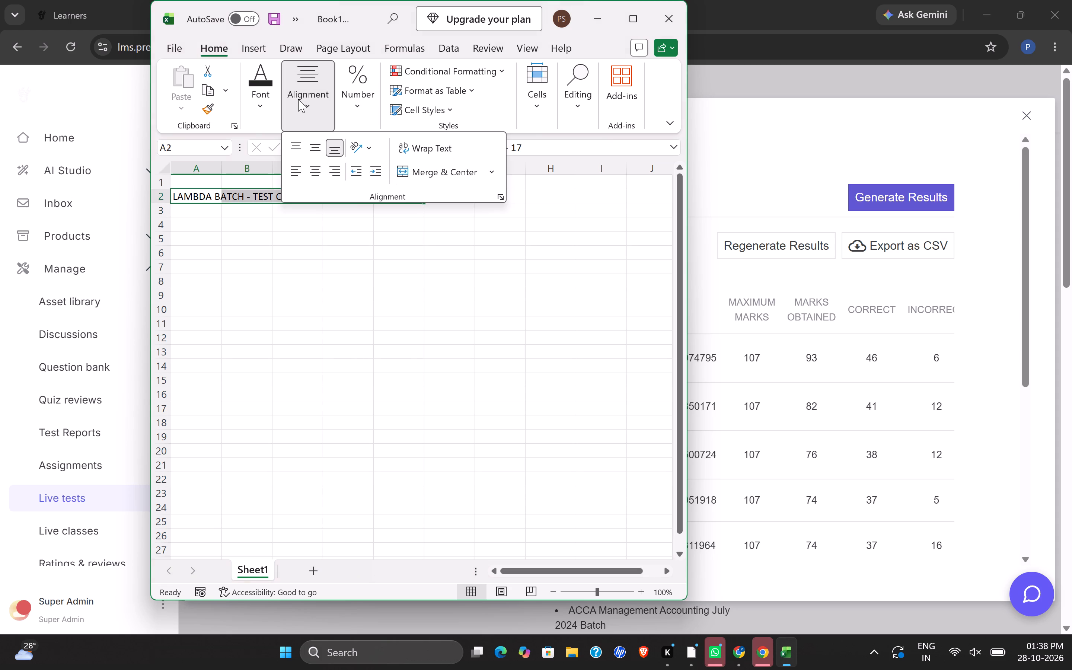
pyautogui.click(408, 165)
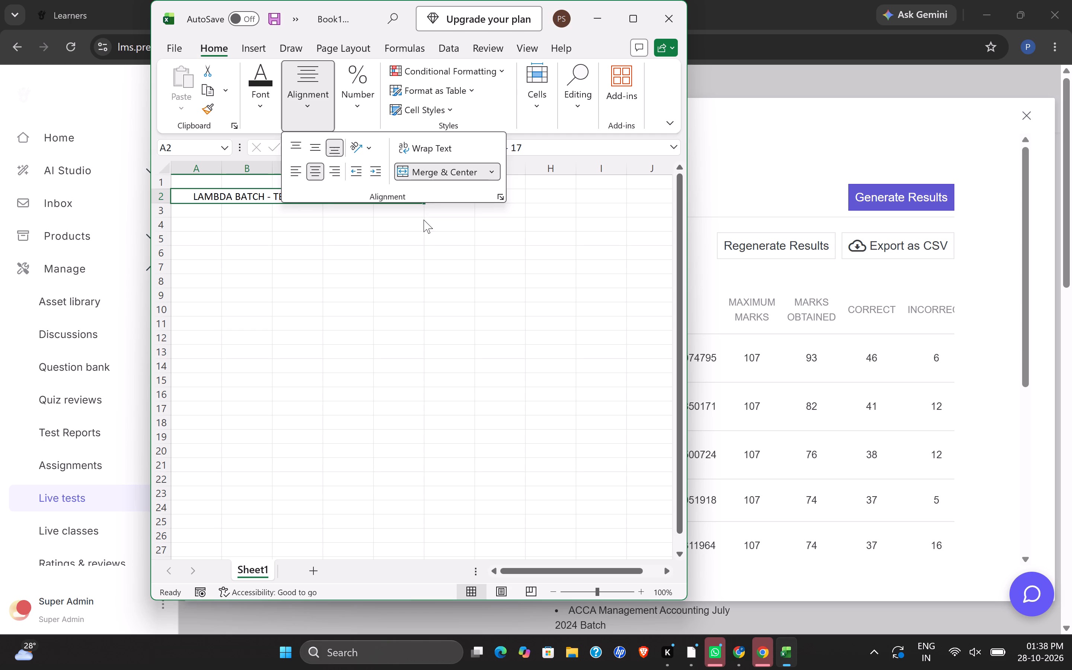
pyautogui.click(429, 262)
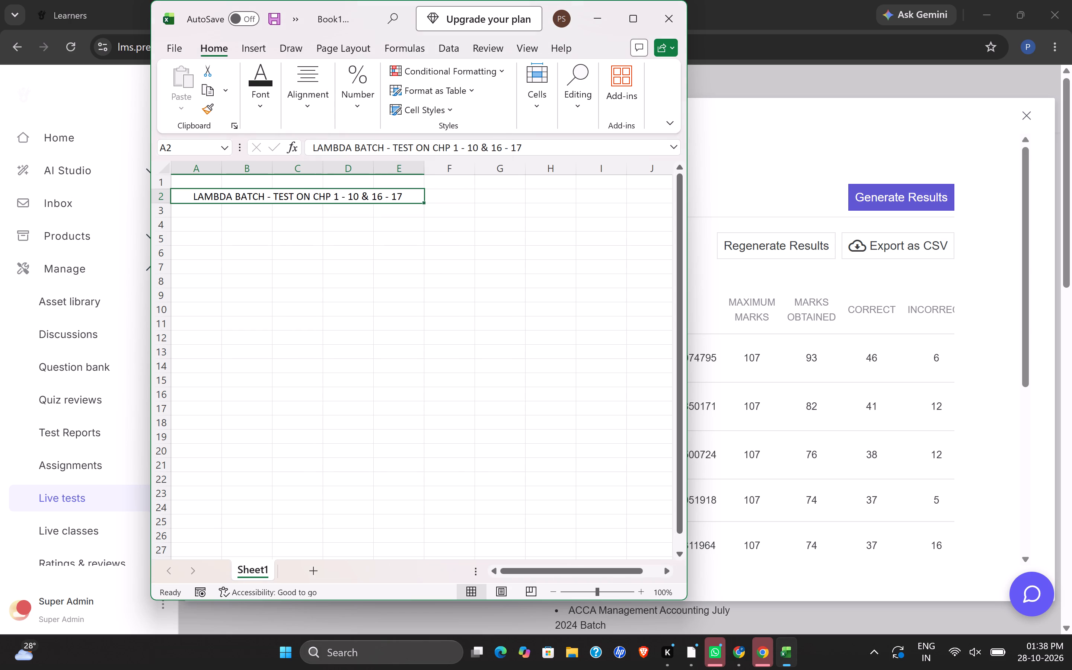
# Widen column A to make room for student names.
pyautogui.moveTo(224, 166); pyautogui.dragTo(237, 168)
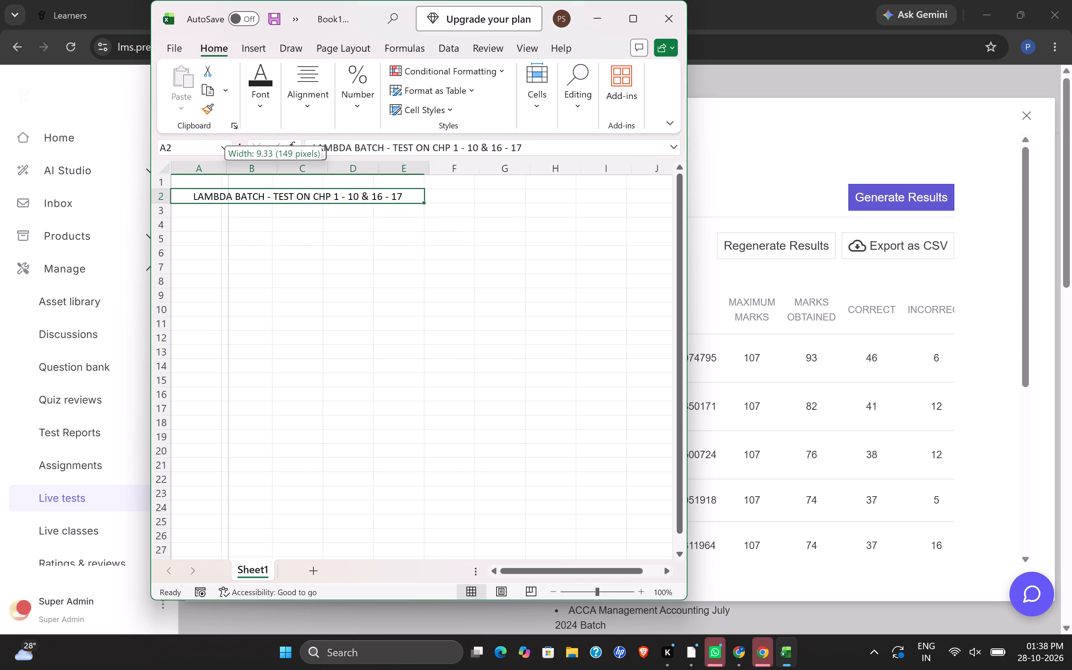
pyautogui.moveTo(237, 168); pyautogui.dragTo(261, 172)
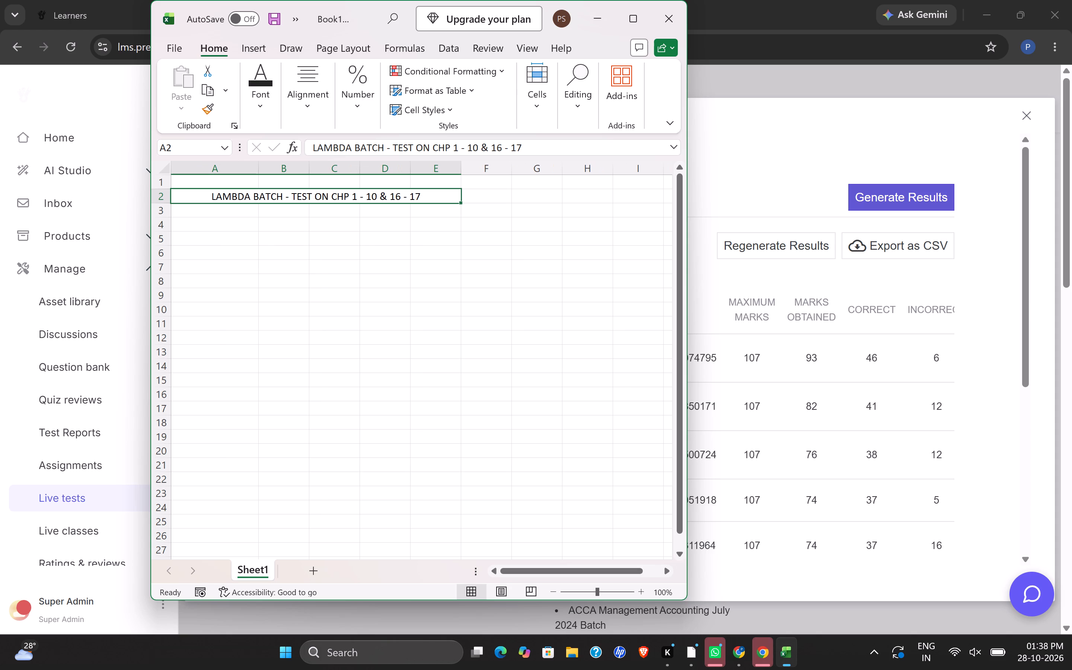
# Enter the column heading "STUDENT NAME" in cell A4.
pyautogui.click(231, 223)
pyautogui.write('STUDENT')
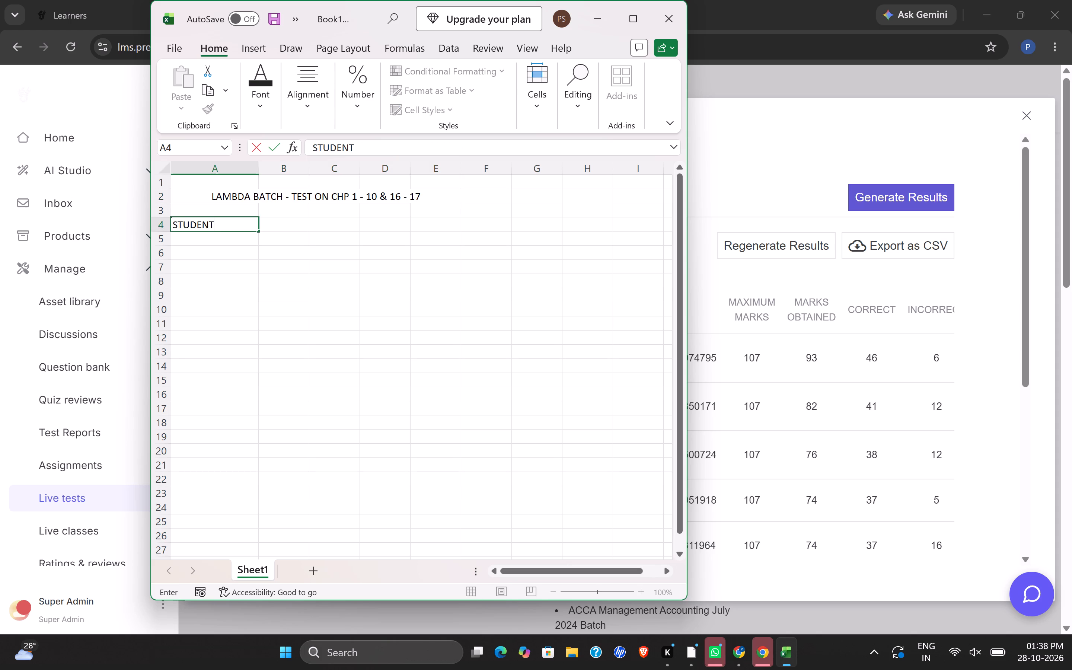
pyautogui.press('space')
pyautogui.write('NAME')
pyautogui.press('space')
pyautogui.press('Right')
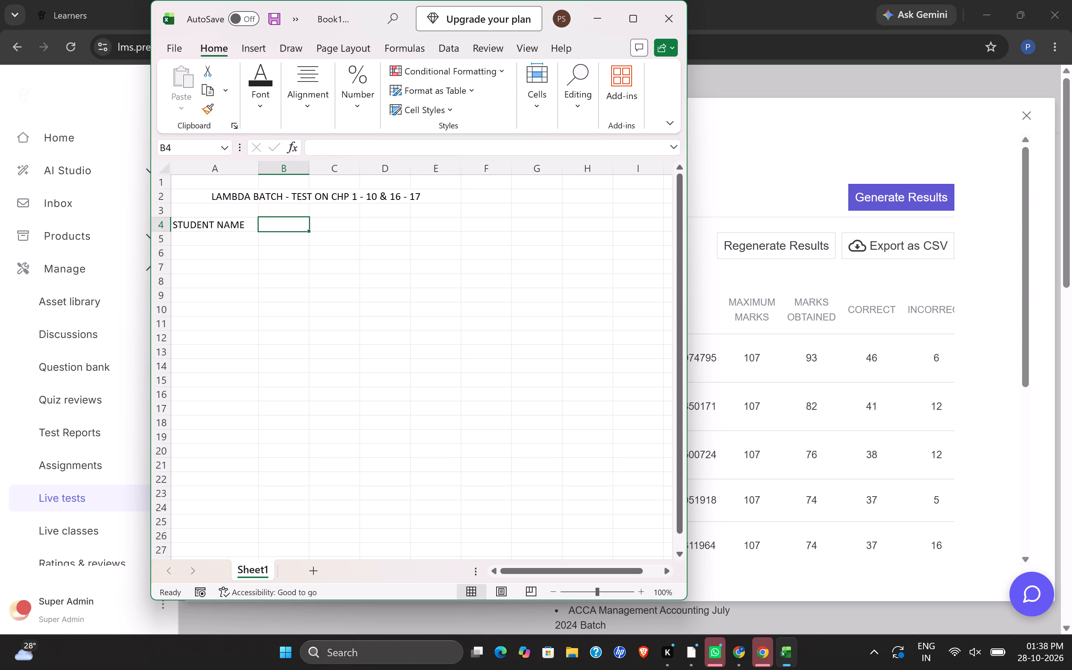
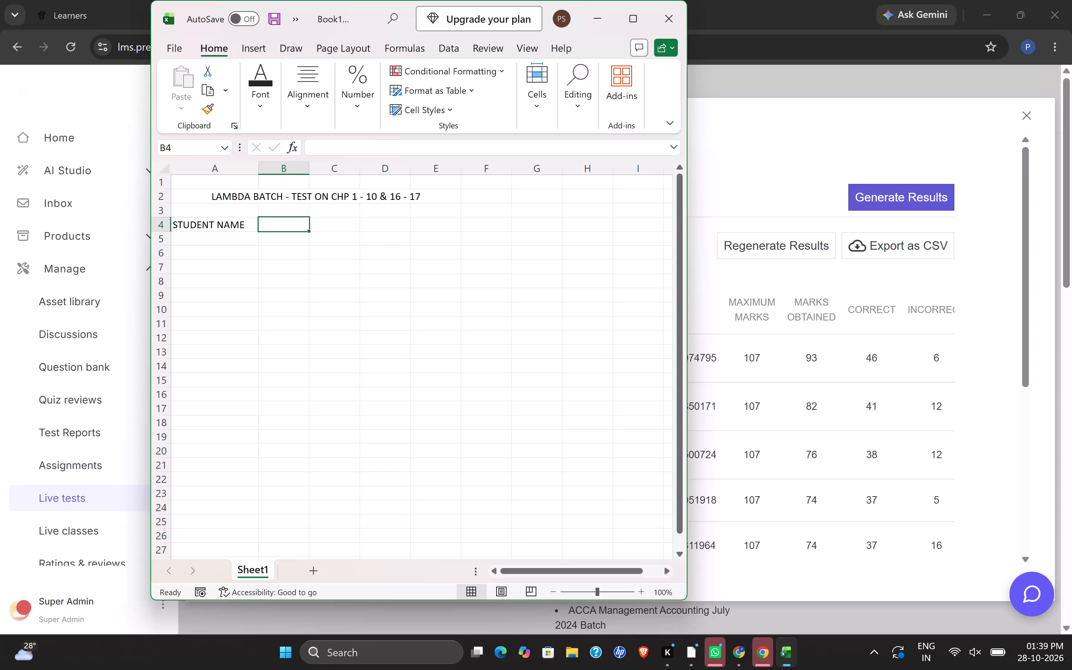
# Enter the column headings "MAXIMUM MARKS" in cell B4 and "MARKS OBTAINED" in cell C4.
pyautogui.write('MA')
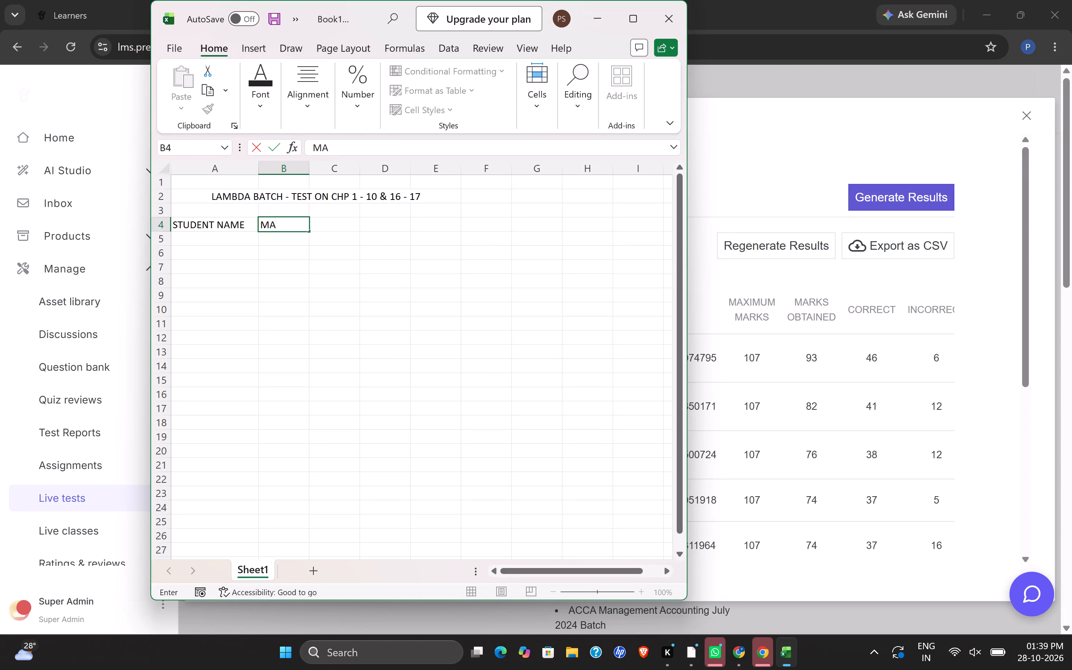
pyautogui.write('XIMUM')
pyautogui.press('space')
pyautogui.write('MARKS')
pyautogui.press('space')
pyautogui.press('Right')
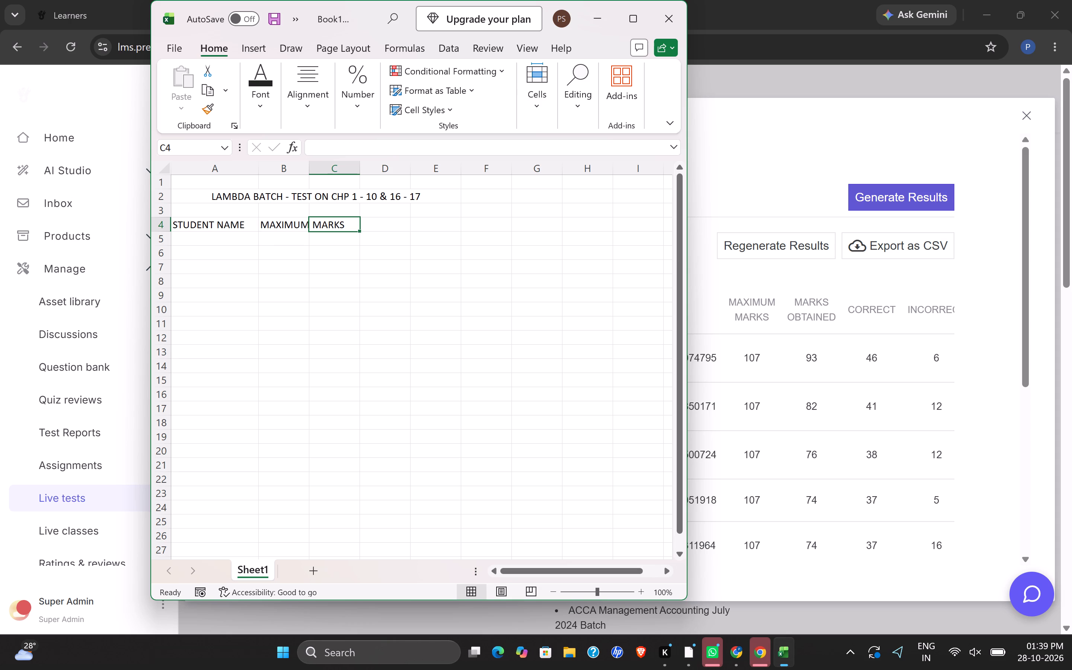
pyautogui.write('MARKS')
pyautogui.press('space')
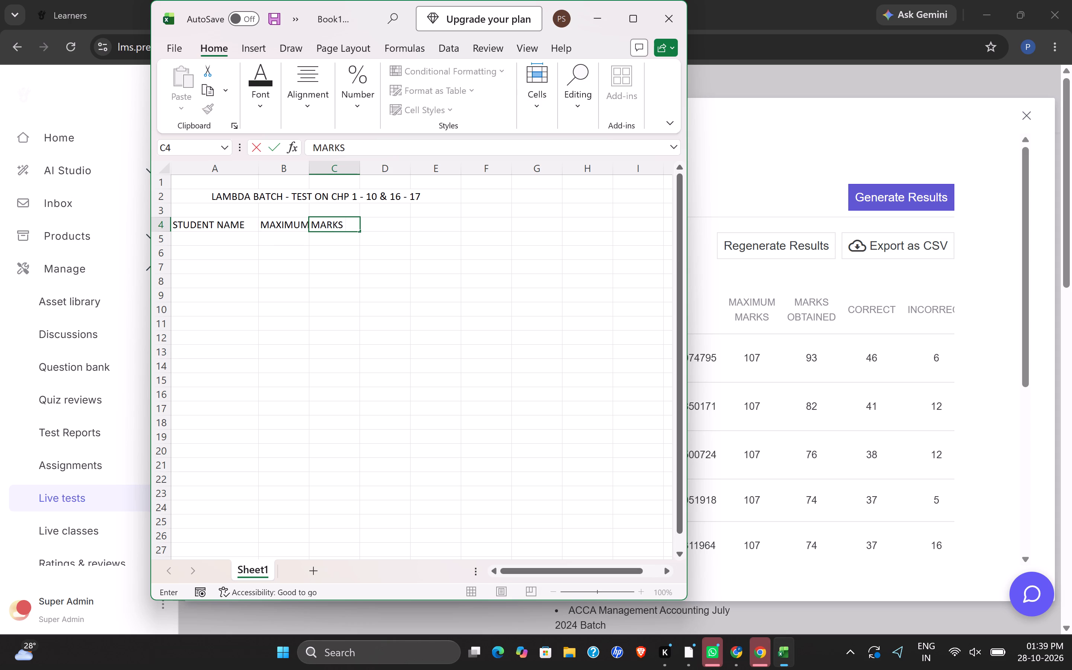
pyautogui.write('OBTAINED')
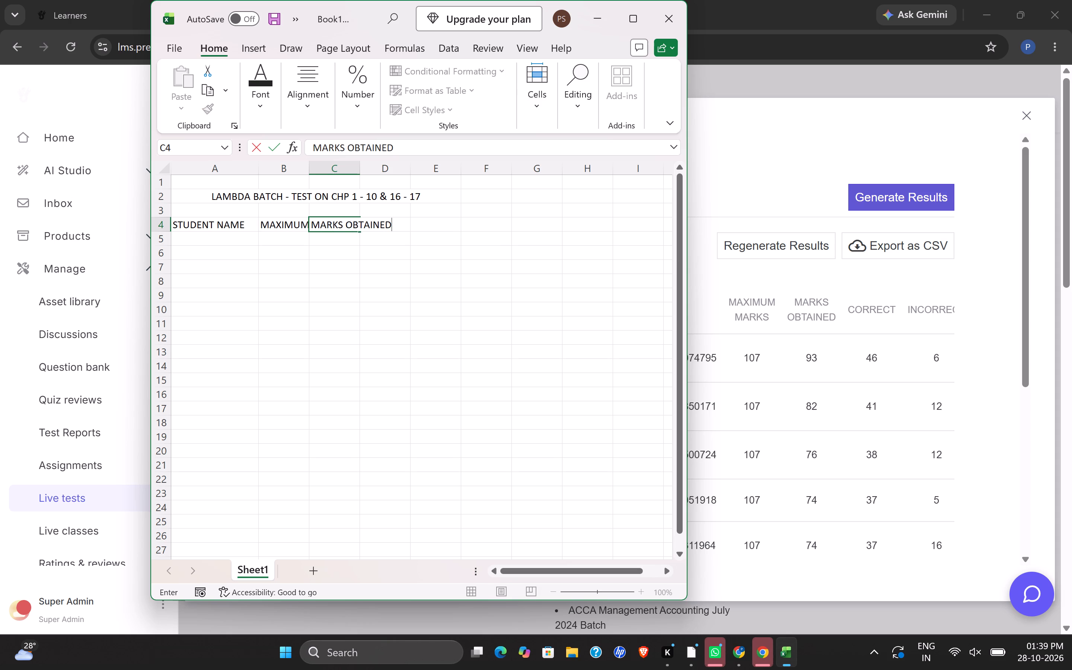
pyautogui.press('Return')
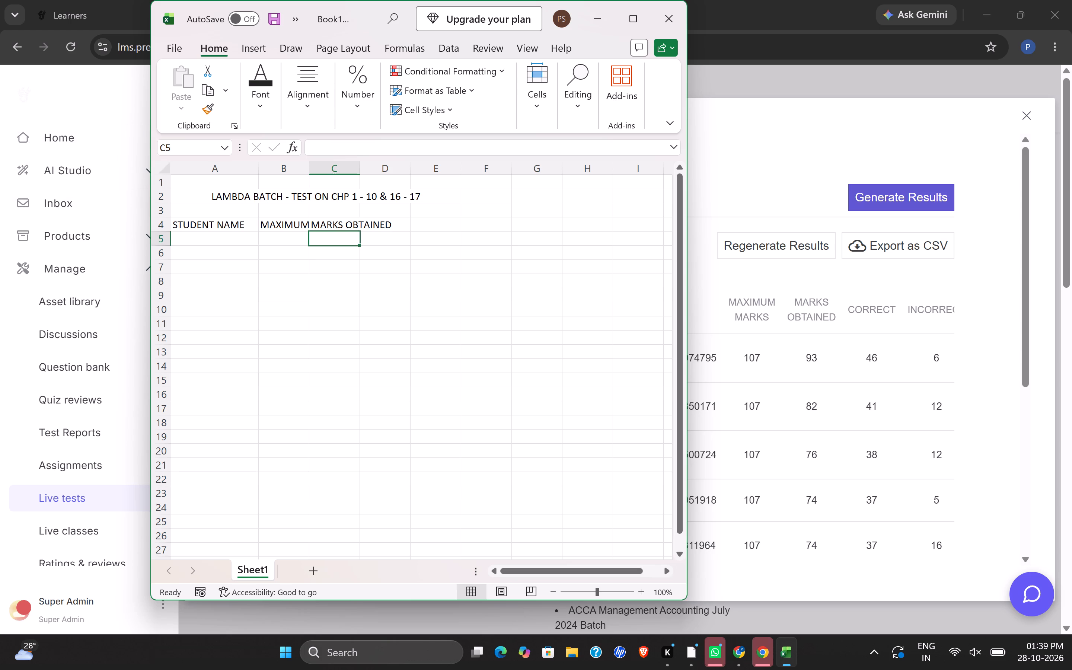
# Widen columns A through D so that the row 4 headings fit.
pyautogui.moveTo(261, 172); pyautogui.dragTo(269, 174)
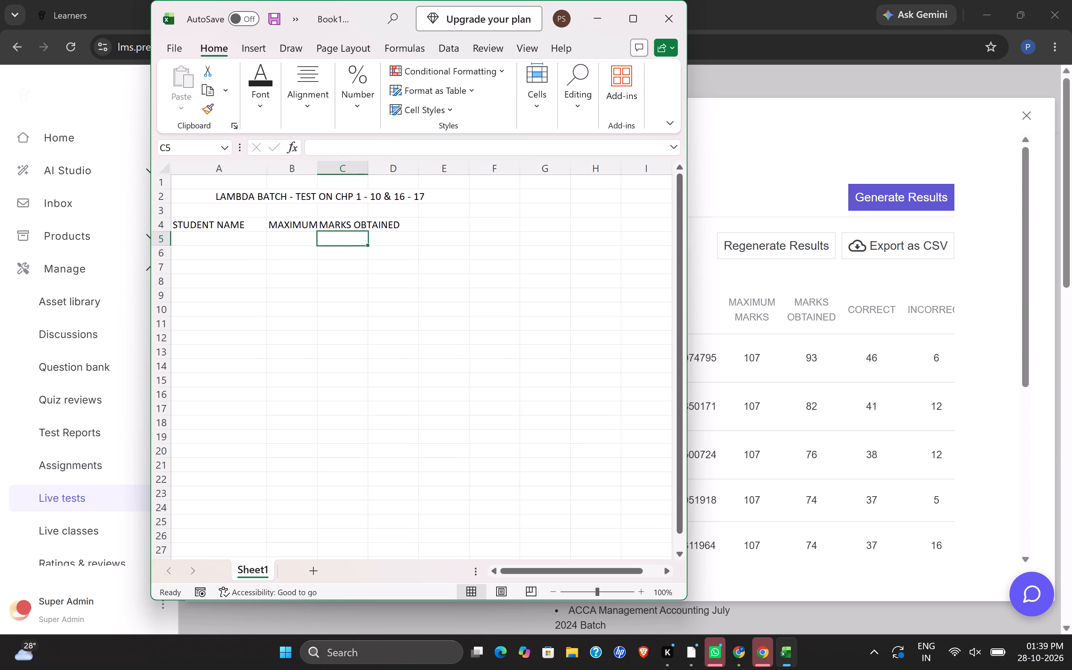
pyautogui.moveTo(318, 175); pyautogui.dragTo(359, 184)
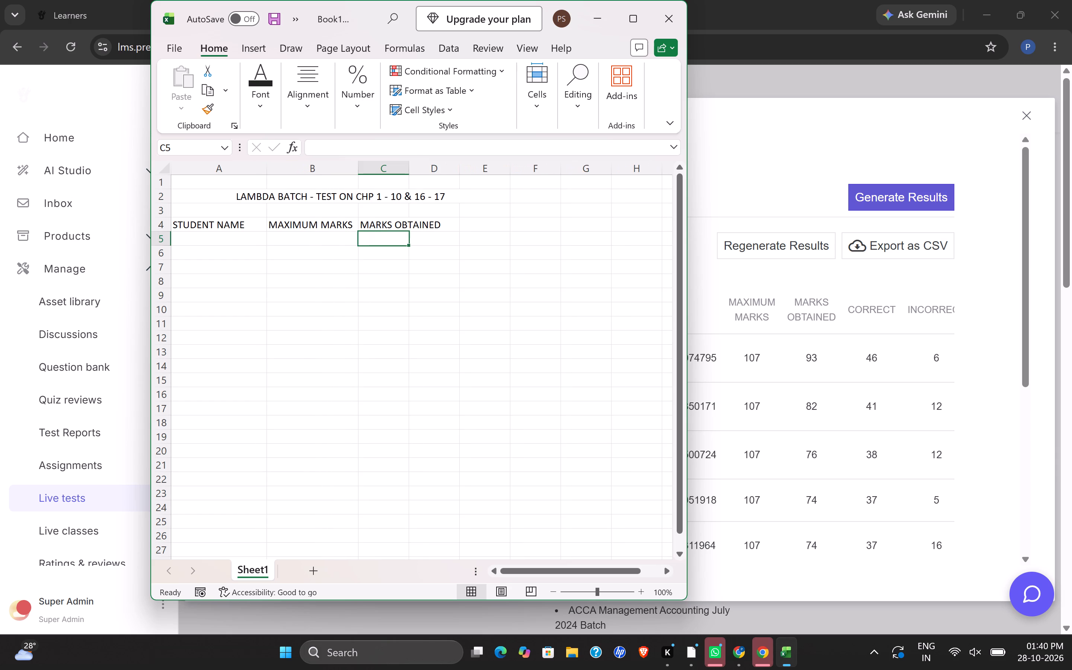
pyautogui.moveTo(405, 174); pyautogui.dragTo(434, 175)
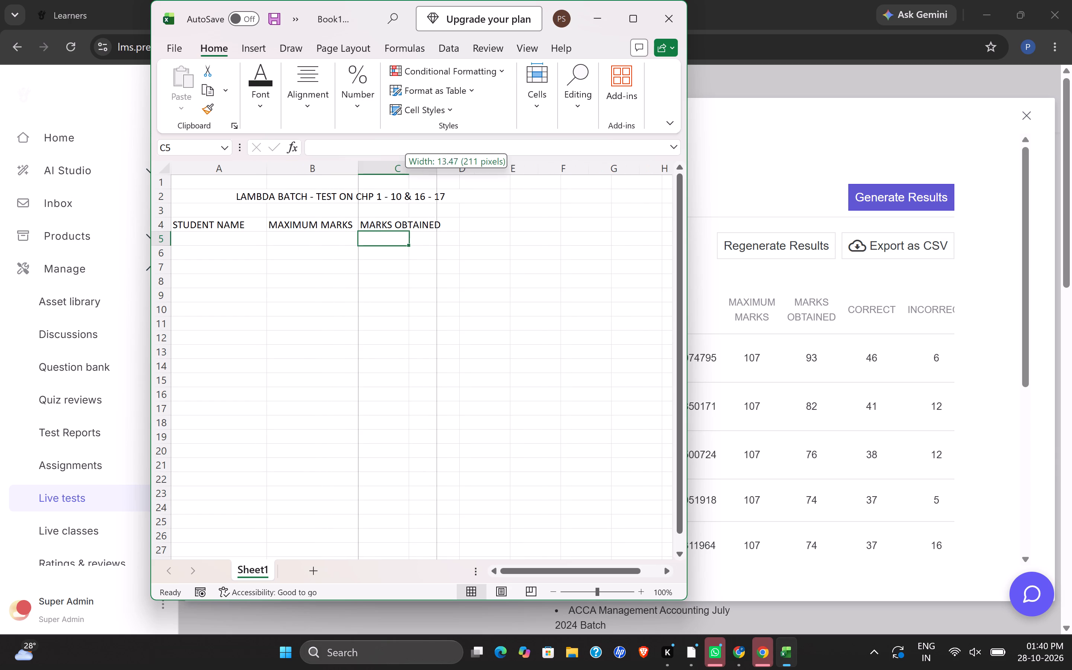
pyautogui.moveTo(434, 175); pyautogui.dragTo(437, 175)
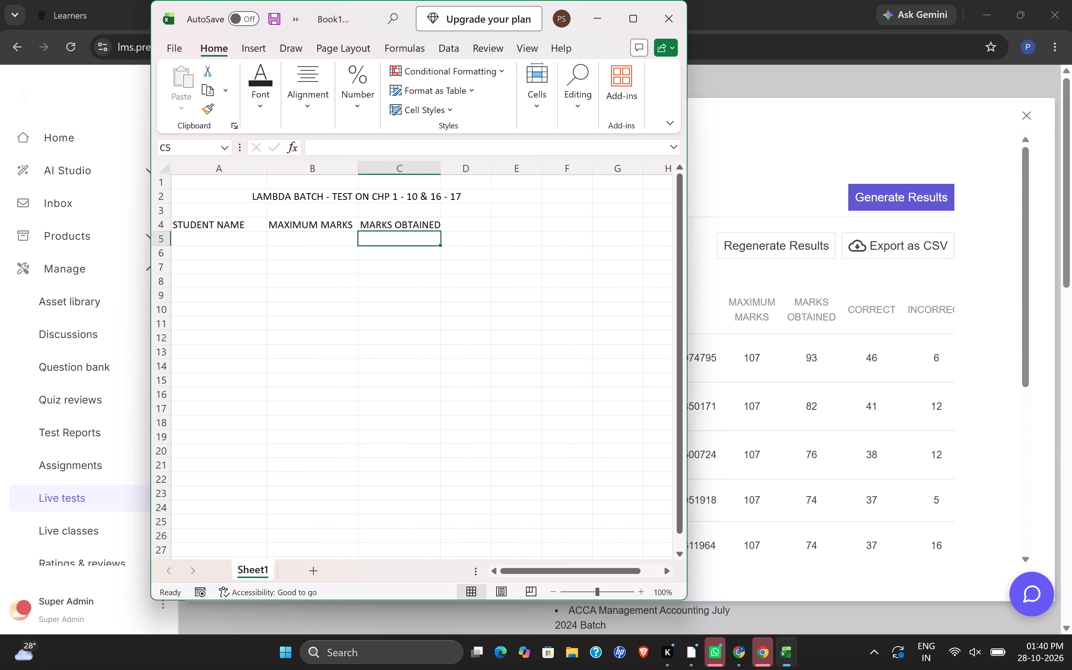
pyautogui.moveTo(488, 175); pyautogui.dragTo(517, 172)
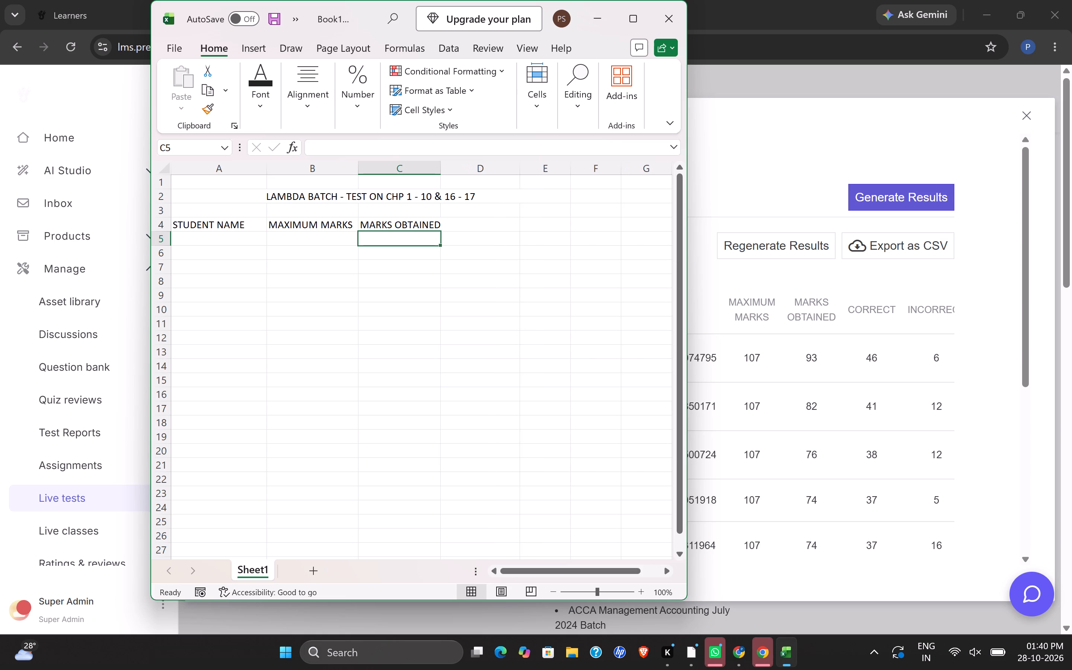
# Change the heading in cell B4 to "MARKS OBTAINED".
pyautogui.doubleClick(335, 226)
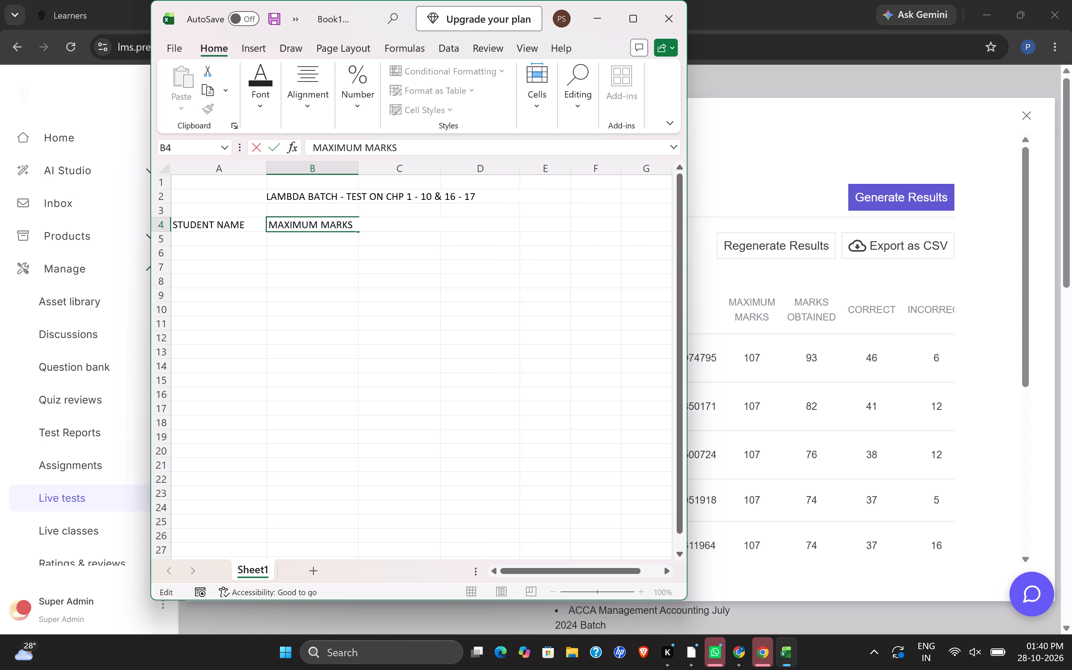
pyautogui.moveTo(316, 222); pyautogui.dragTo(249, 226)
pyautogui.press('BackSpace')
pyautogui.press('Right')
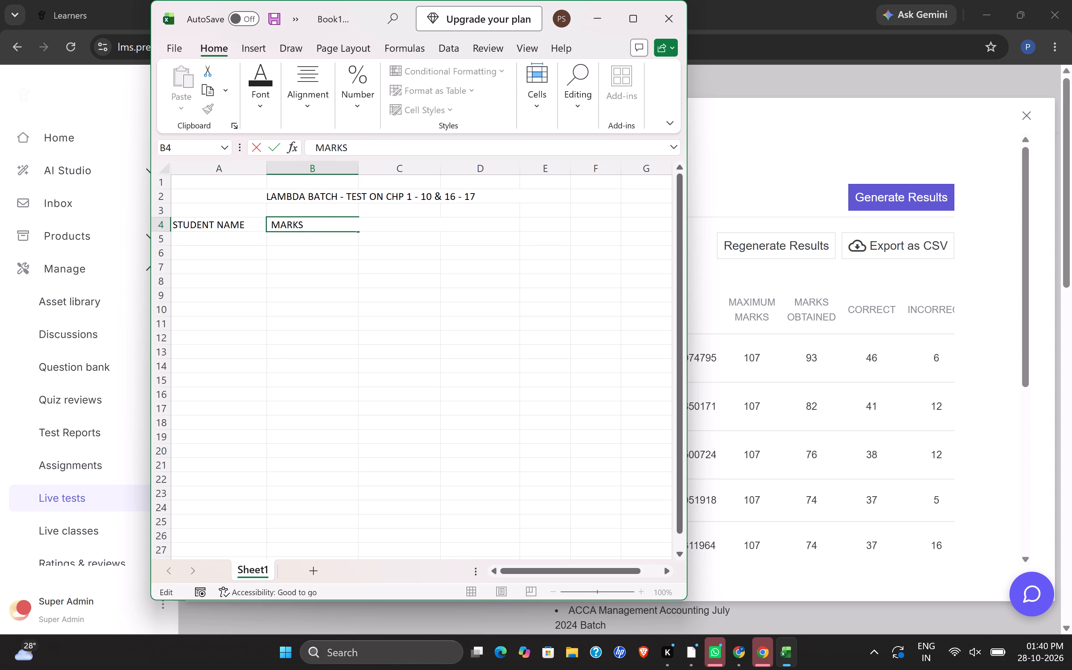
pyautogui.press('BackSpace')
pyautogui.click(333, 224)
pyautogui.write('OBTAINED')
pyautogui.press('Return')
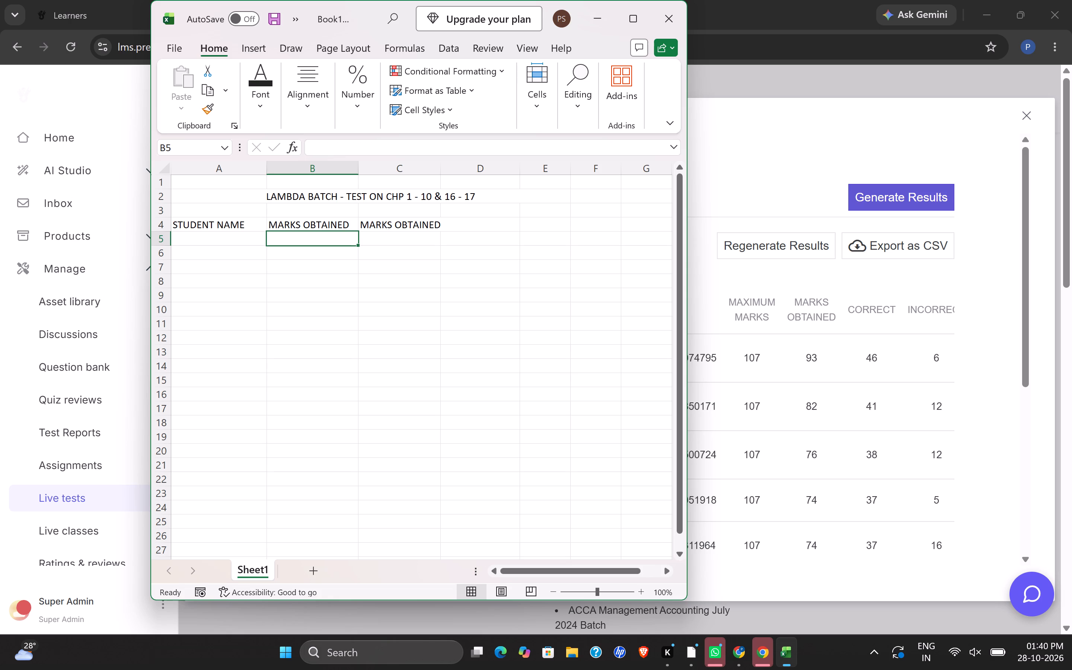
# Replace the heading in cell C4 with "ADDITITONAL MARKS".
pyautogui.click(387, 226)
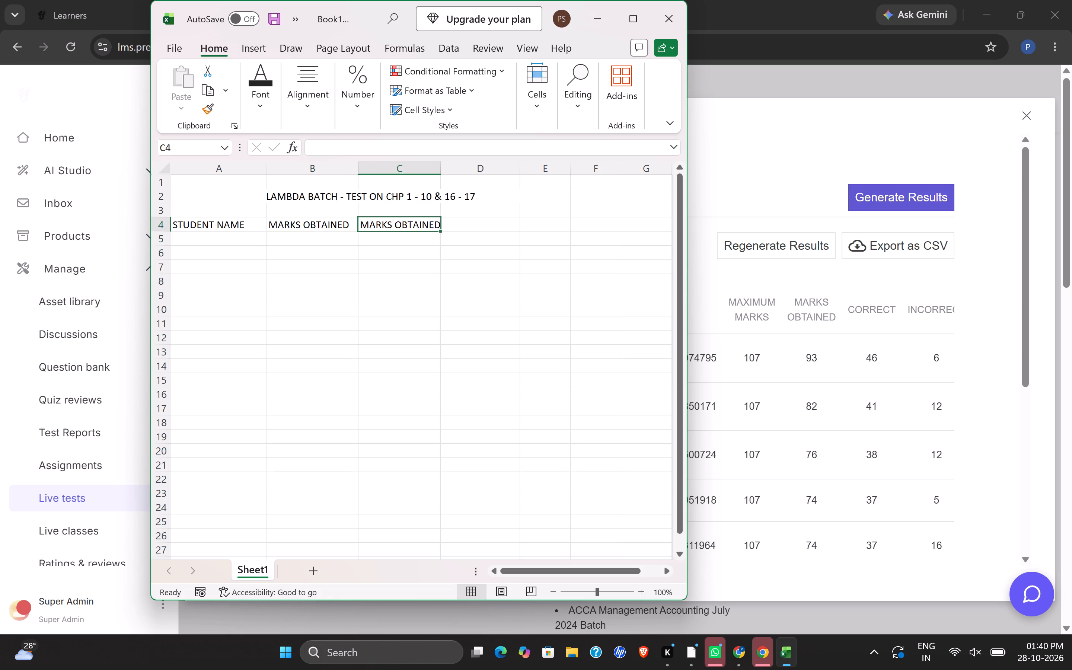
pyautogui.press('BackSpace')
pyautogui.write('ADDITITON')
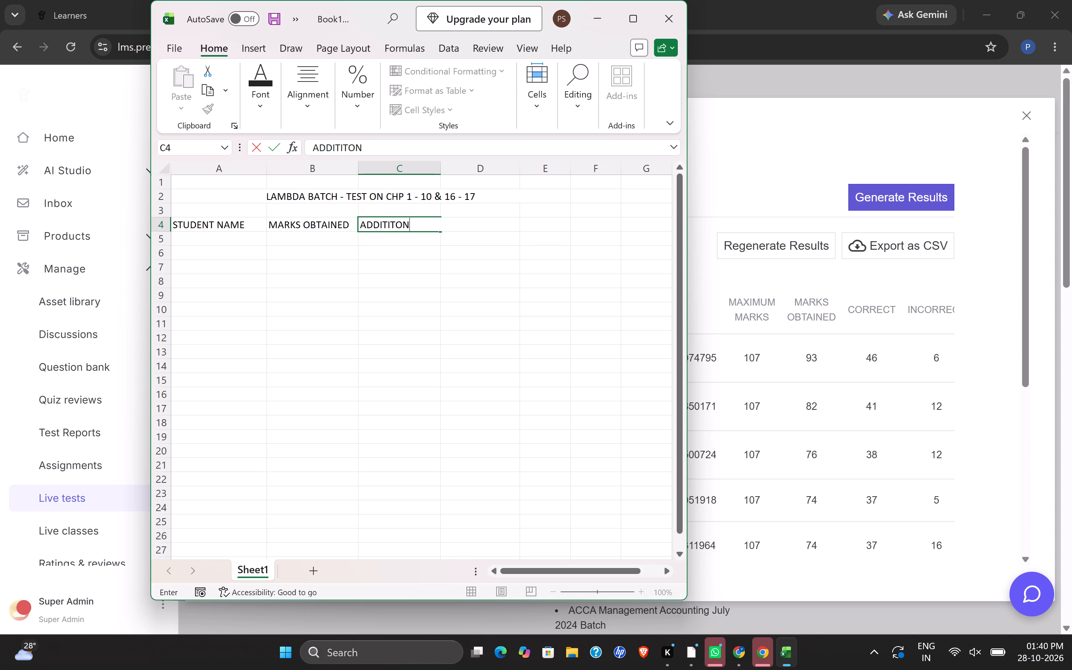
pyautogui.write('AL MARKS')
pyautogui.press('space')
pyautogui.press('Right')
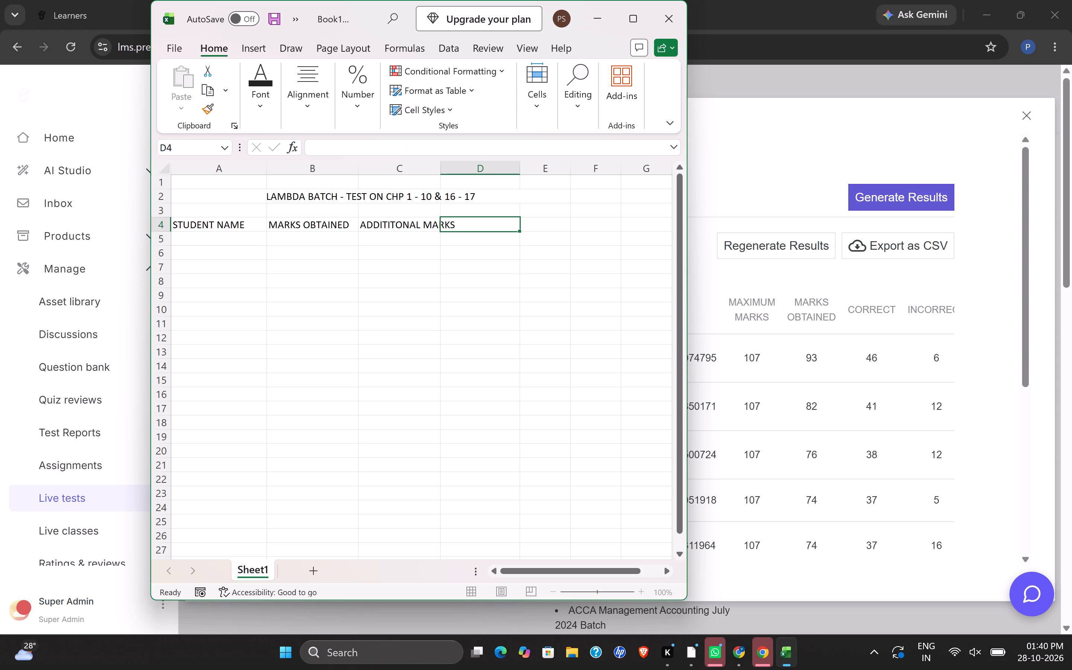
# Enter the column headings "MAXIMUM MARKS" in cell D4 and "TOTAL" in cell E4.
pyautogui.write('mA')
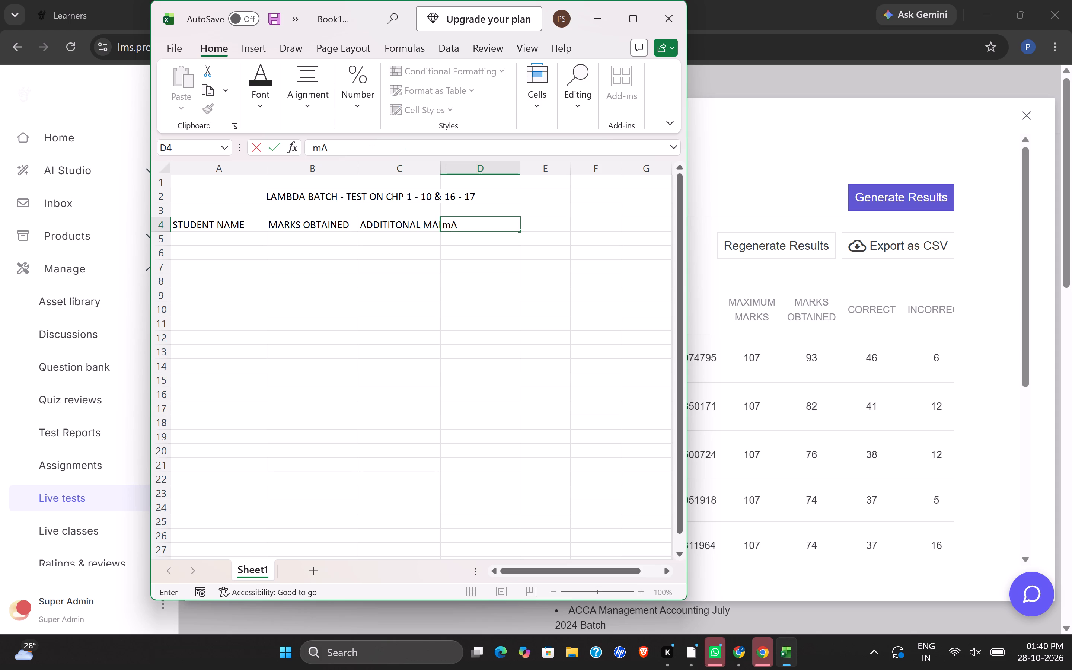
pyautogui.press('BackSpace')
pyautogui.press('BackSpace')
pyautogui.write('MAXIMUM MARKS')
pyautogui.press('space')
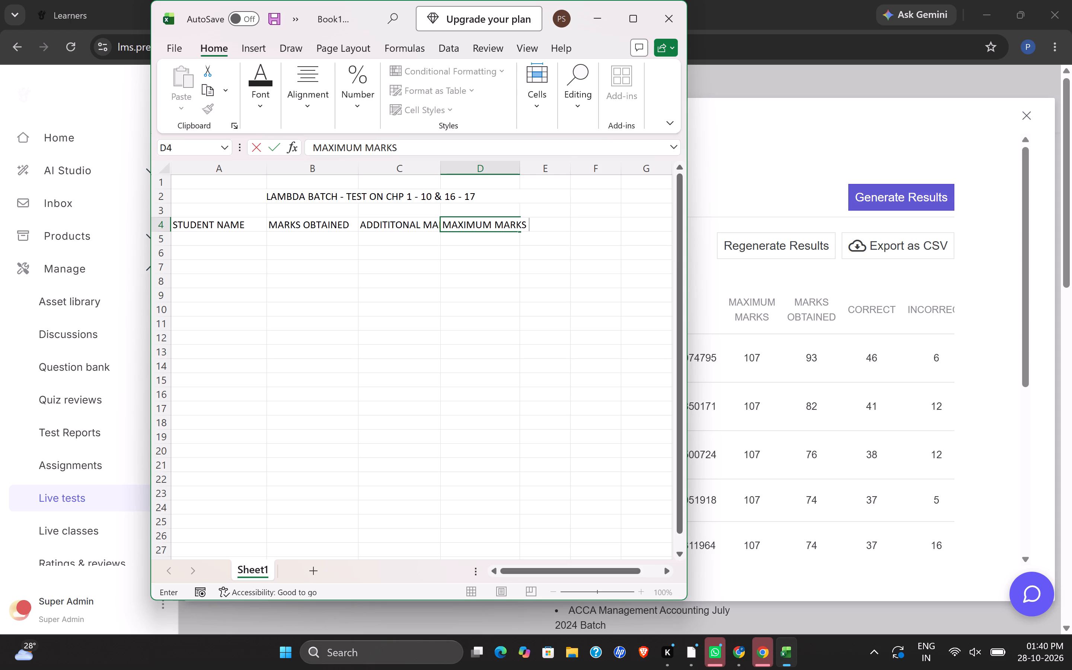
pyautogui.press('Right')
pyautogui.write('TOTAL')
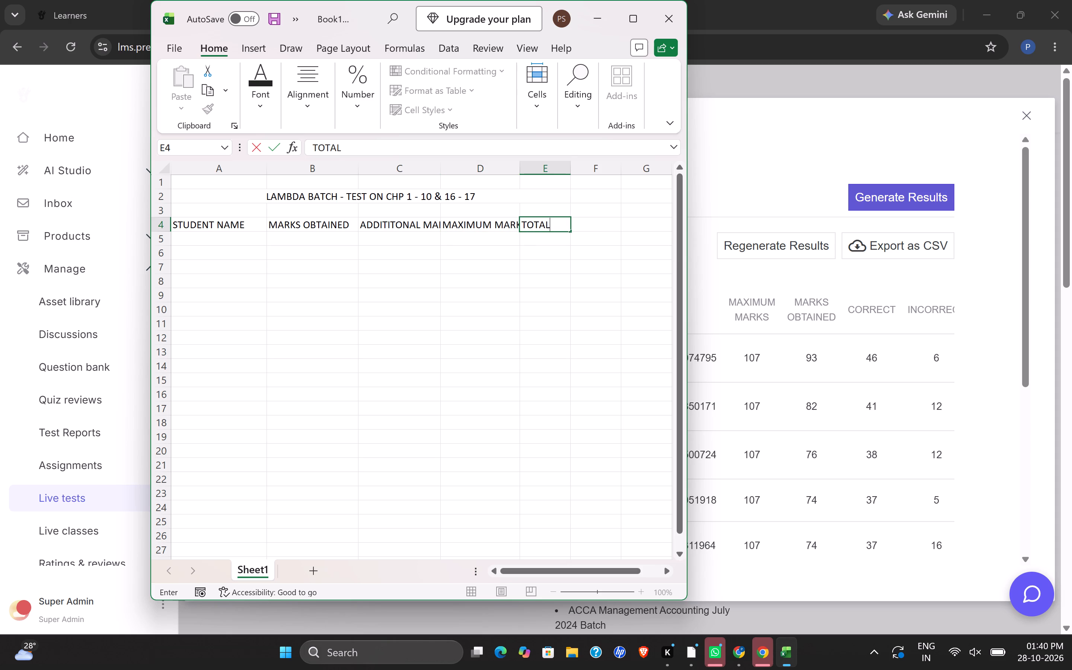
pyautogui.press('Return')
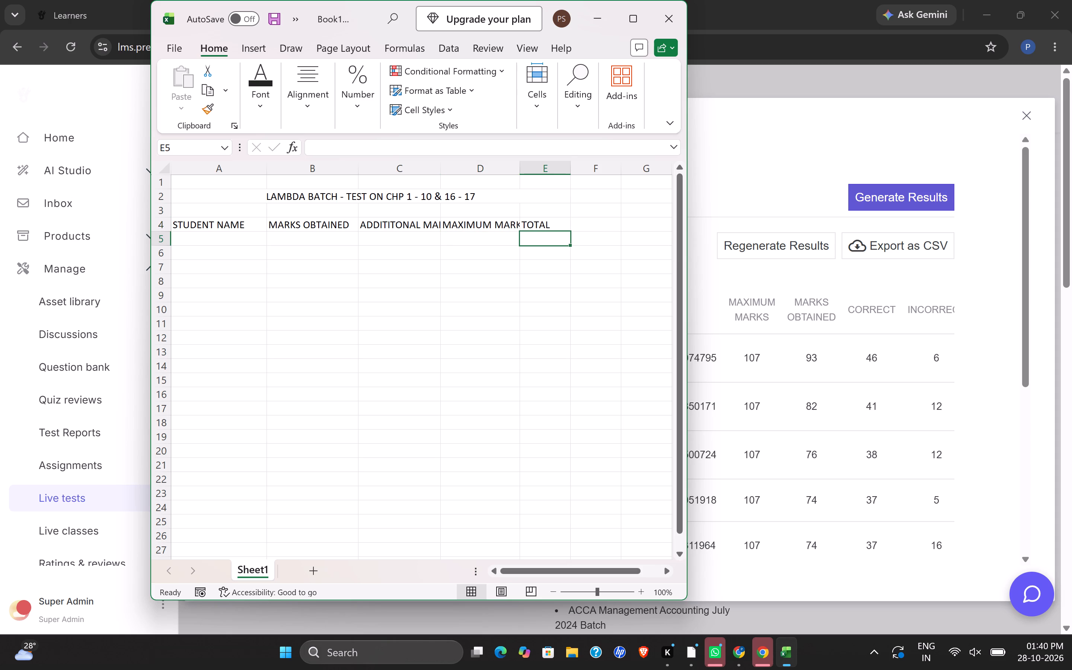
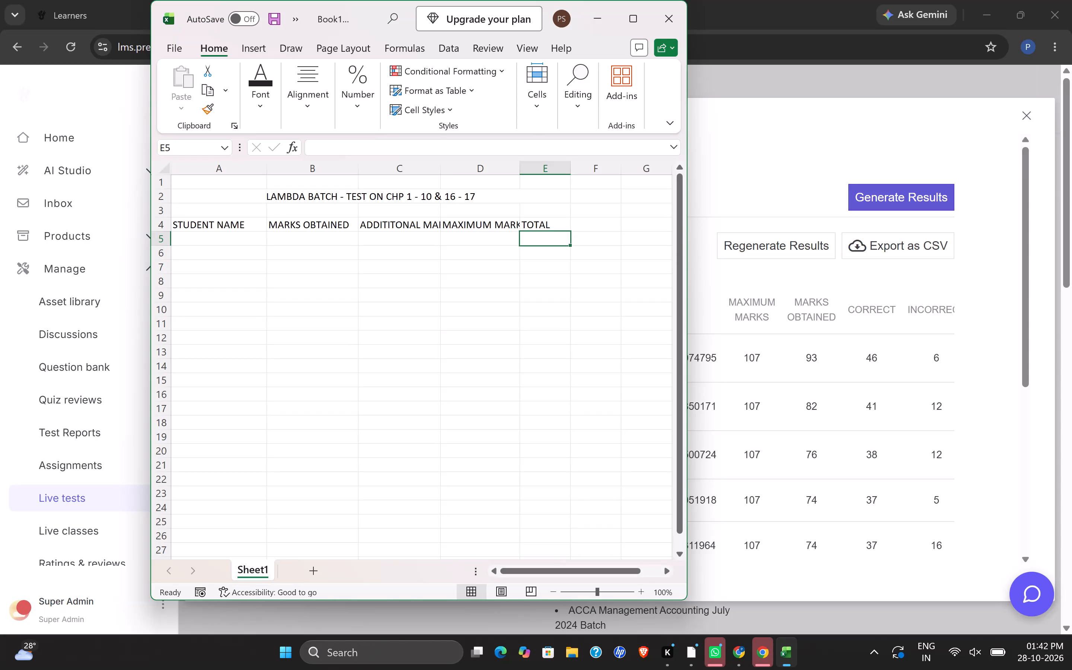
# Autofit the widths of columns C and D to their row 4 headings.
pyautogui.click(508, 342)
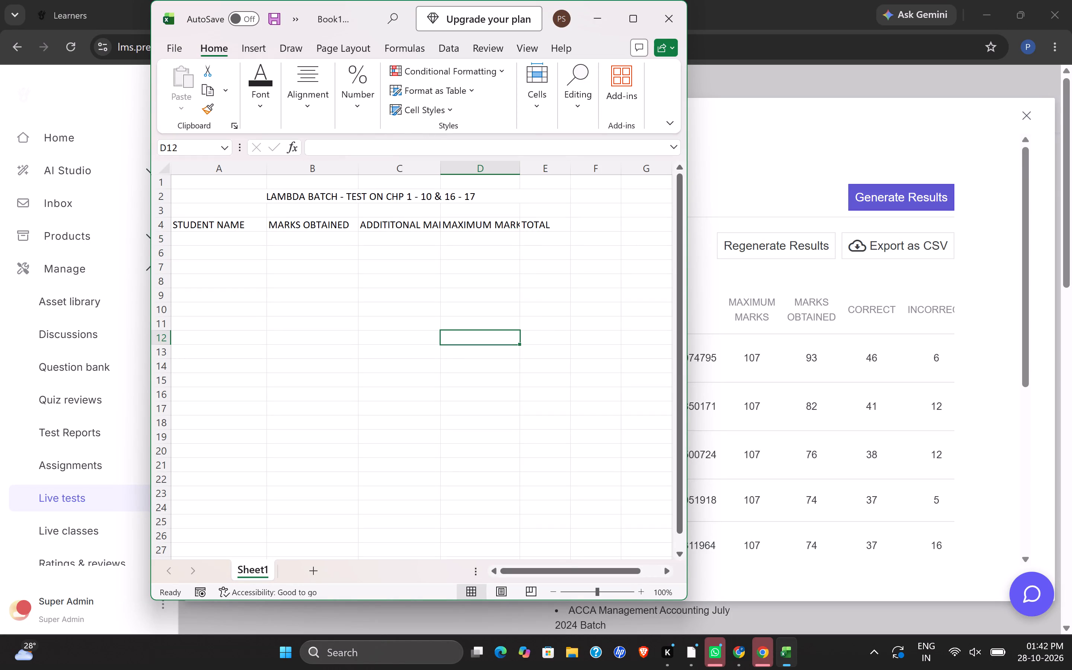
pyautogui.doubleClick(440, 174)
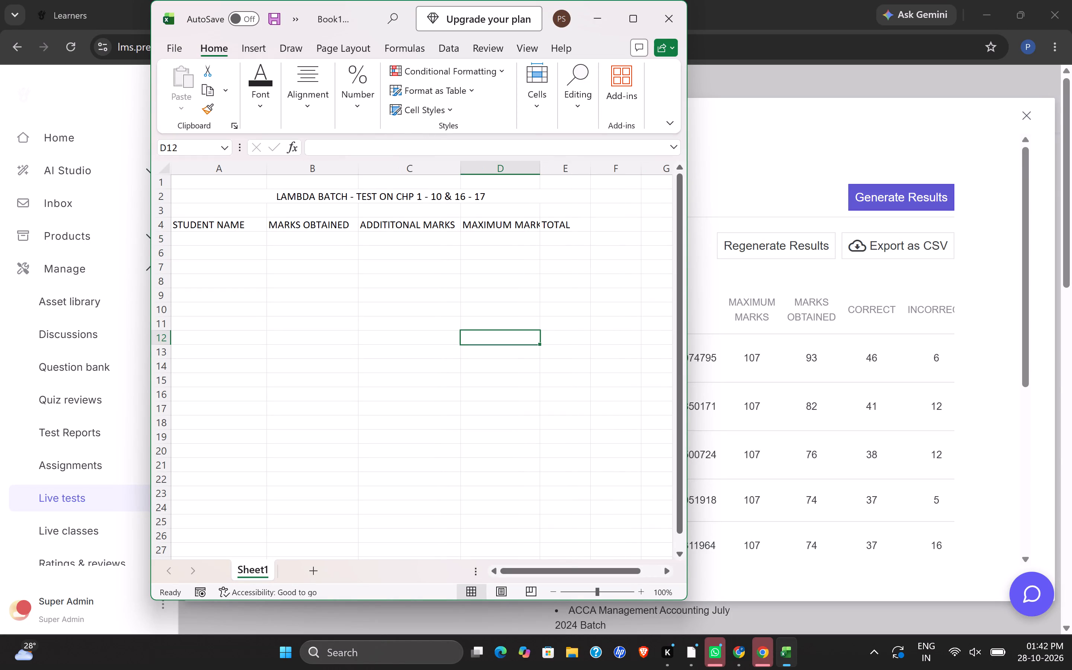
pyautogui.doubleClick(537, 170)
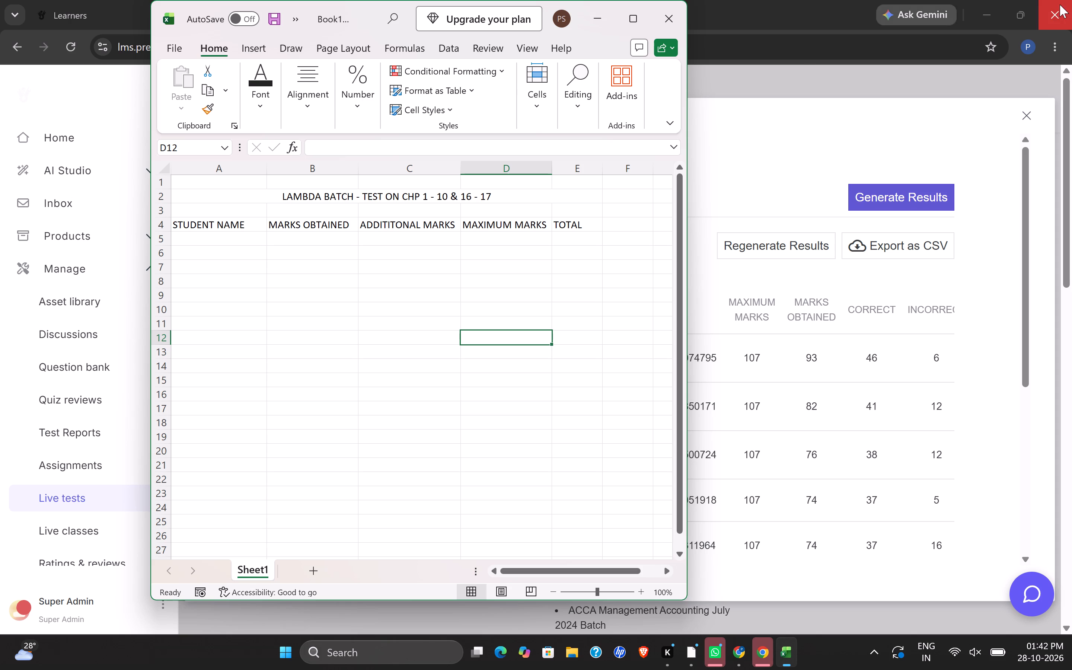
# Arrange the browser with the live test leaderboard and the Excel workbook side by side.
pyautogui.click(942, 55)
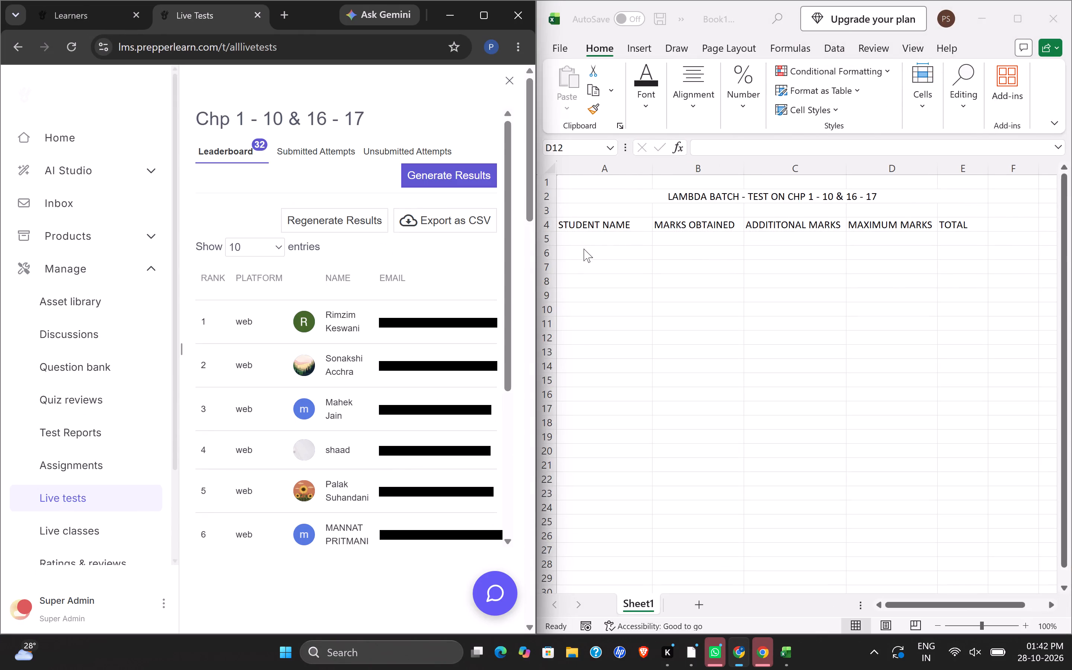
# In the Excel sheet, enter the full name of the leaderboard's rank 1 student in cell A6.
pyautogui.click(584, 252)
pyautogui.click(584, 252)
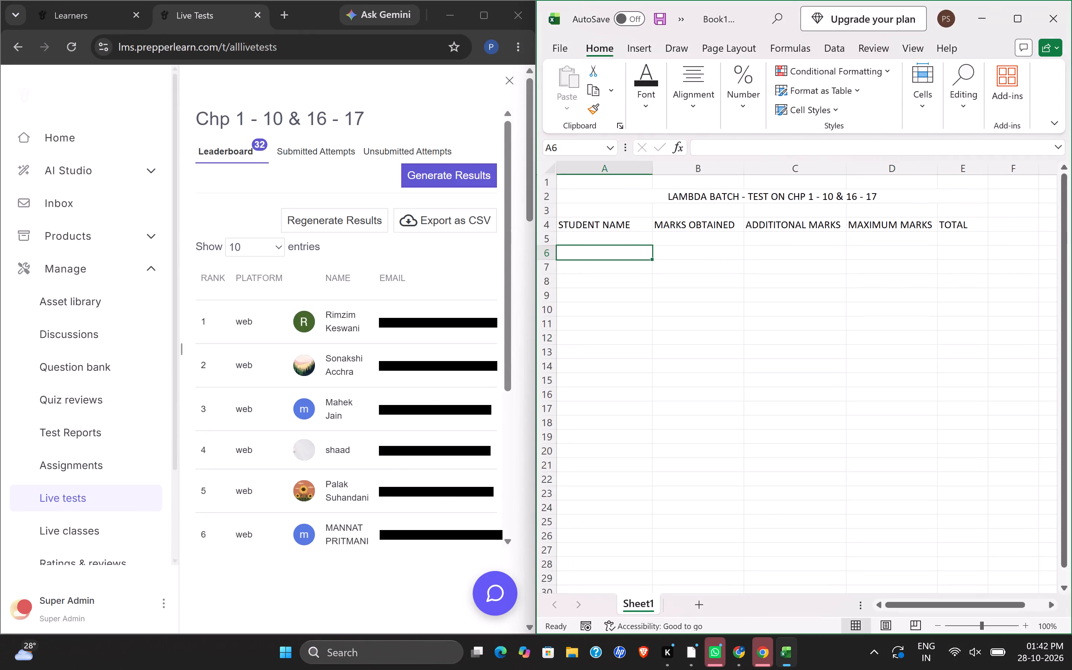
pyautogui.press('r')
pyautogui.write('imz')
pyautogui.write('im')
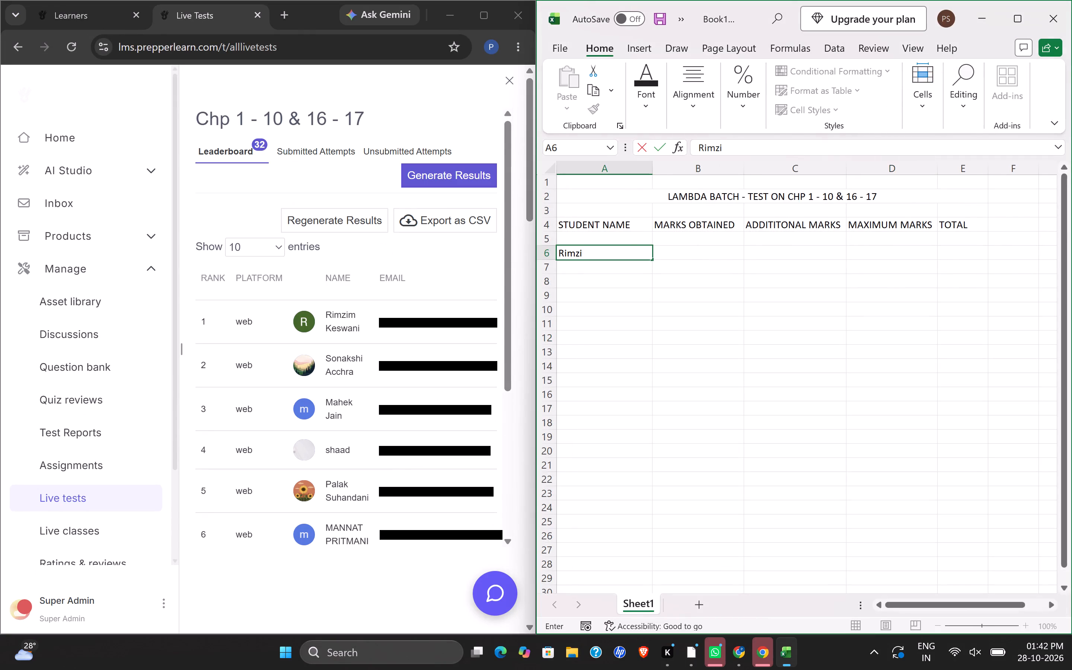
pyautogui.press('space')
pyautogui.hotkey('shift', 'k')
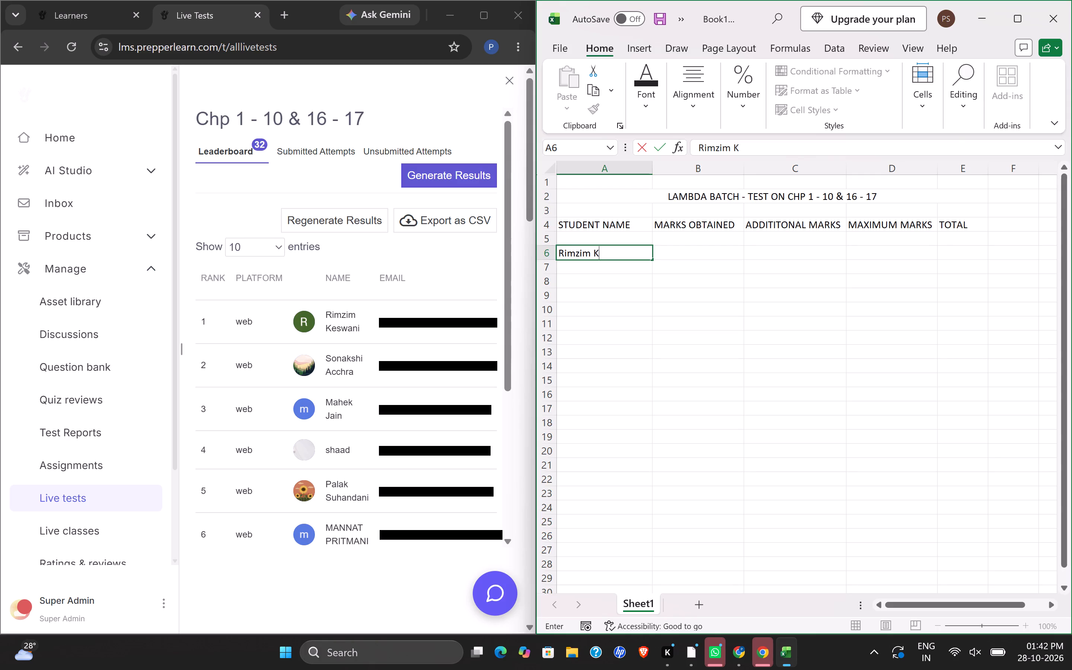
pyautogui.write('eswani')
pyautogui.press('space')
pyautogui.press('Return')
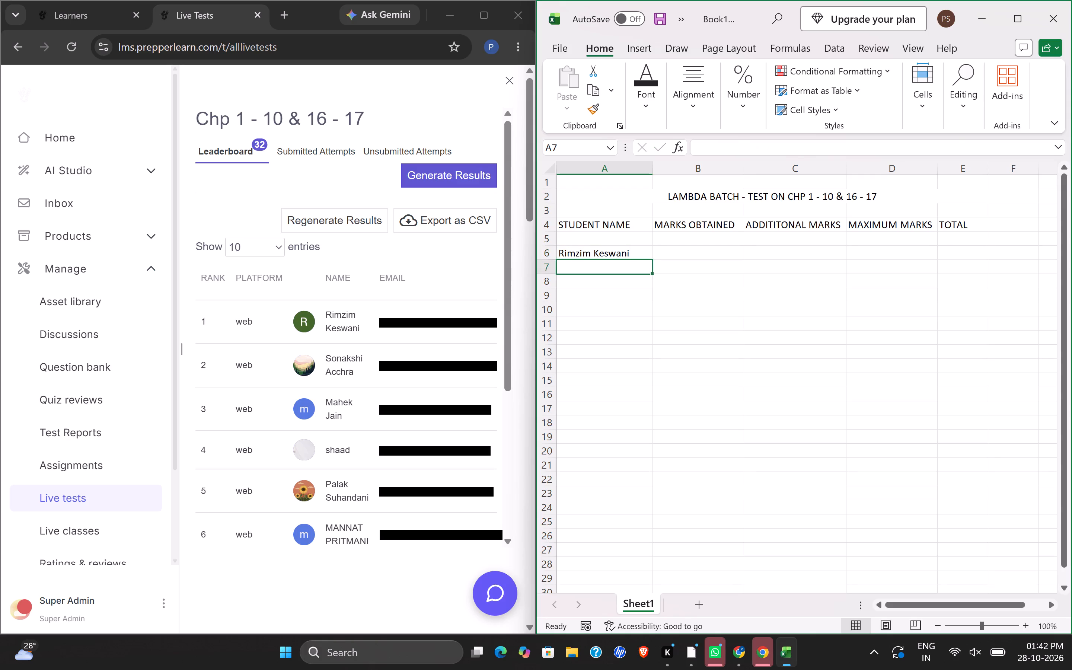
# Enter the full name of the rank 2 student in cell A7.
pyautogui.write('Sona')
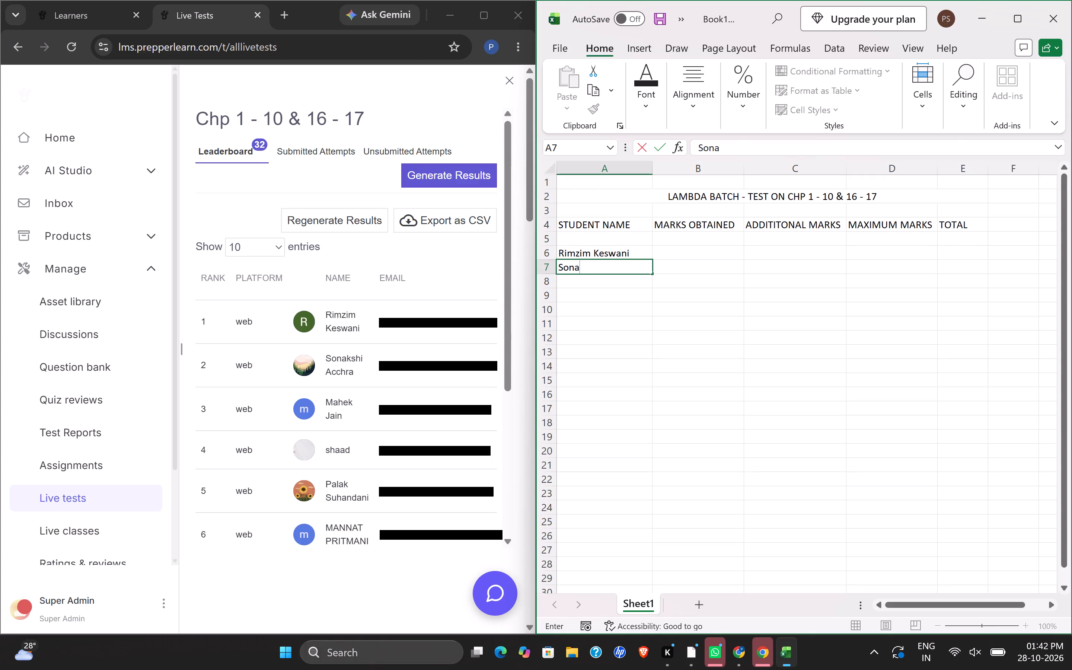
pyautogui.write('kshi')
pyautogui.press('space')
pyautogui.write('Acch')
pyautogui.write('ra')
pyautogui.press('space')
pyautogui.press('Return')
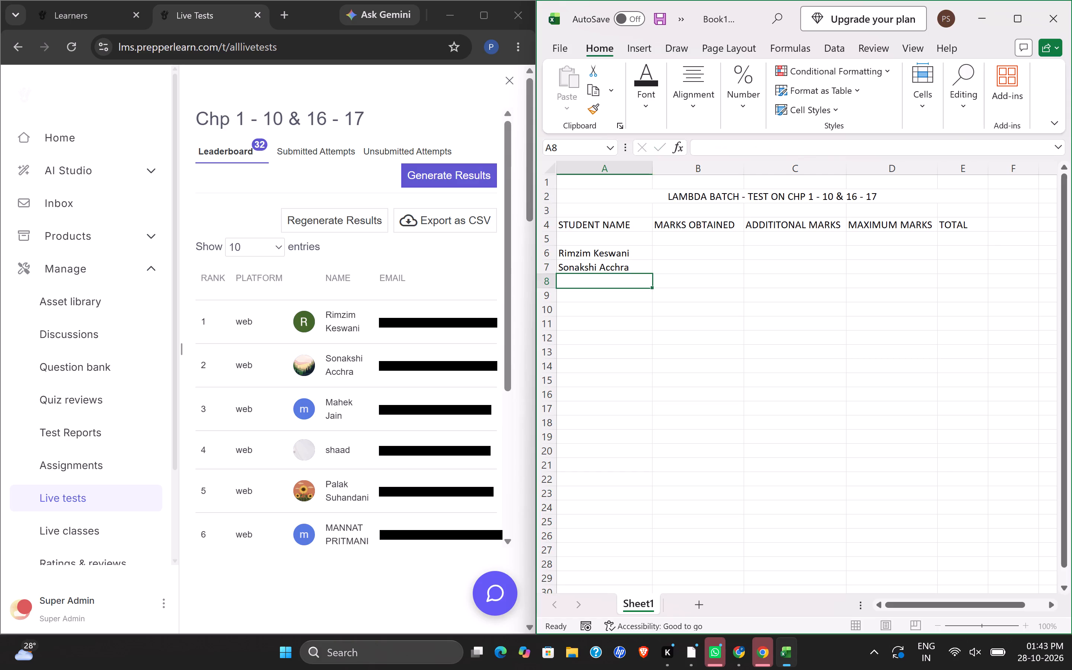
# Enter the full name of the rank 3 student in cell A8, with the surname capitalised.
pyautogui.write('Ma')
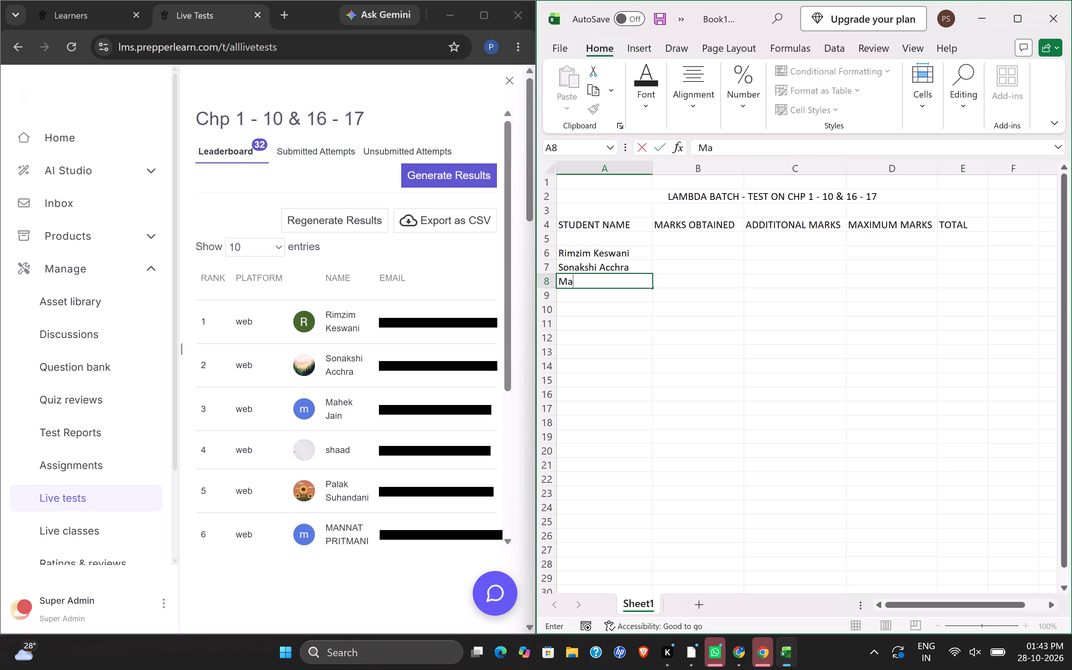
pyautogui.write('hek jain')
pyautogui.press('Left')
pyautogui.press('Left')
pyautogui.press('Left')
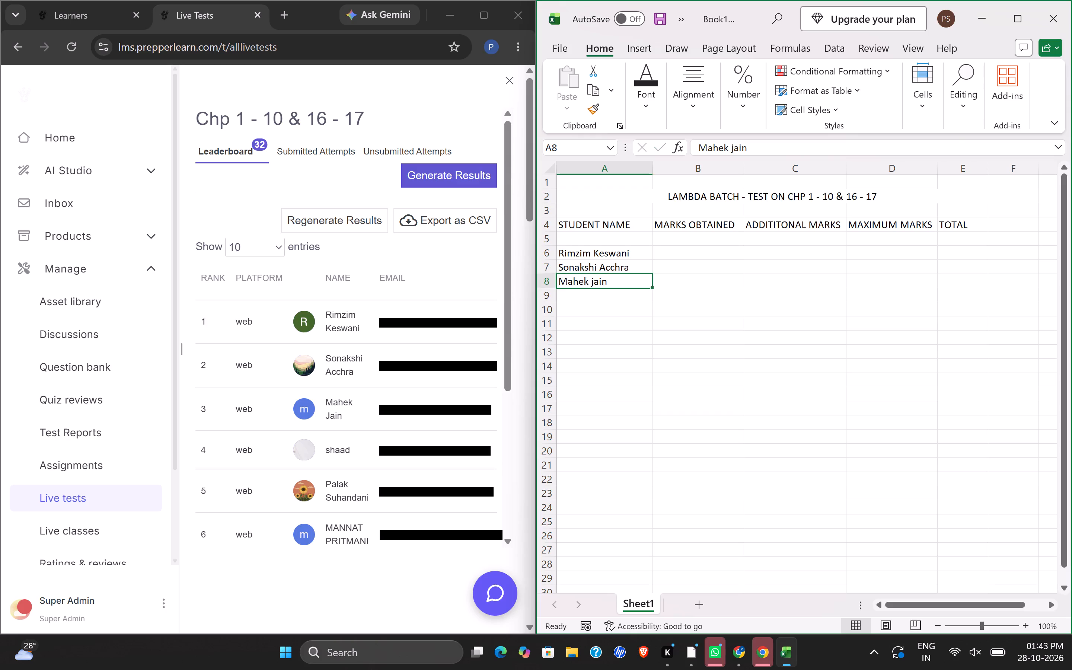
pyautogui.doubleClick(596, 281)
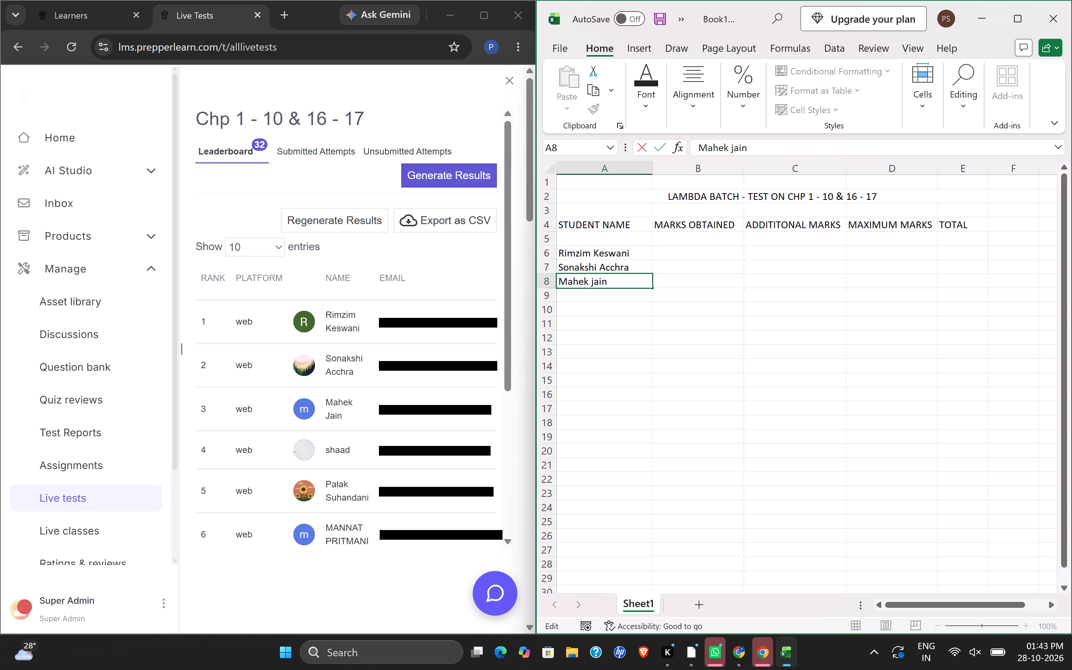
pyautogui.press('BackSpace')
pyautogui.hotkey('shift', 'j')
pyautogui.press('Return')
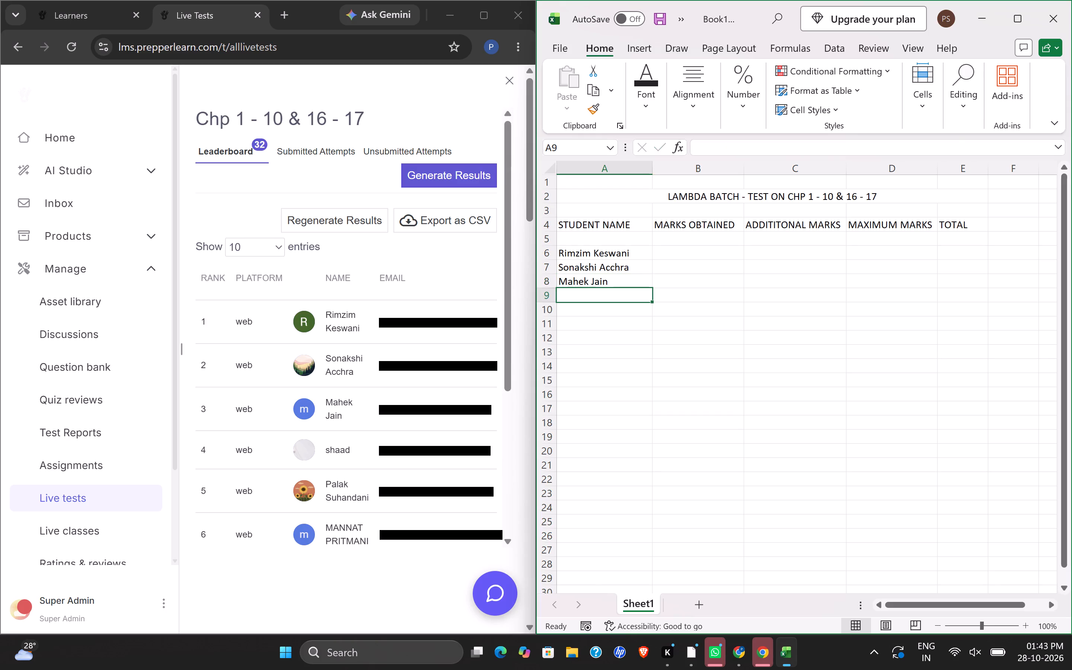
# Enter the names of the students ranked 4 and 5 in cells A9 and A10.
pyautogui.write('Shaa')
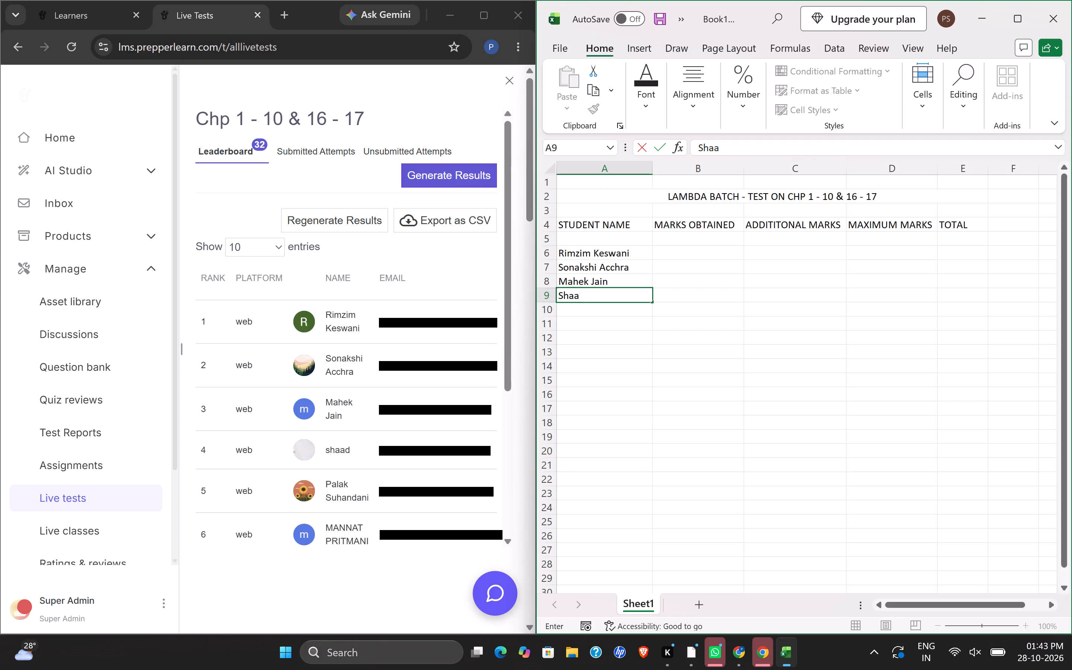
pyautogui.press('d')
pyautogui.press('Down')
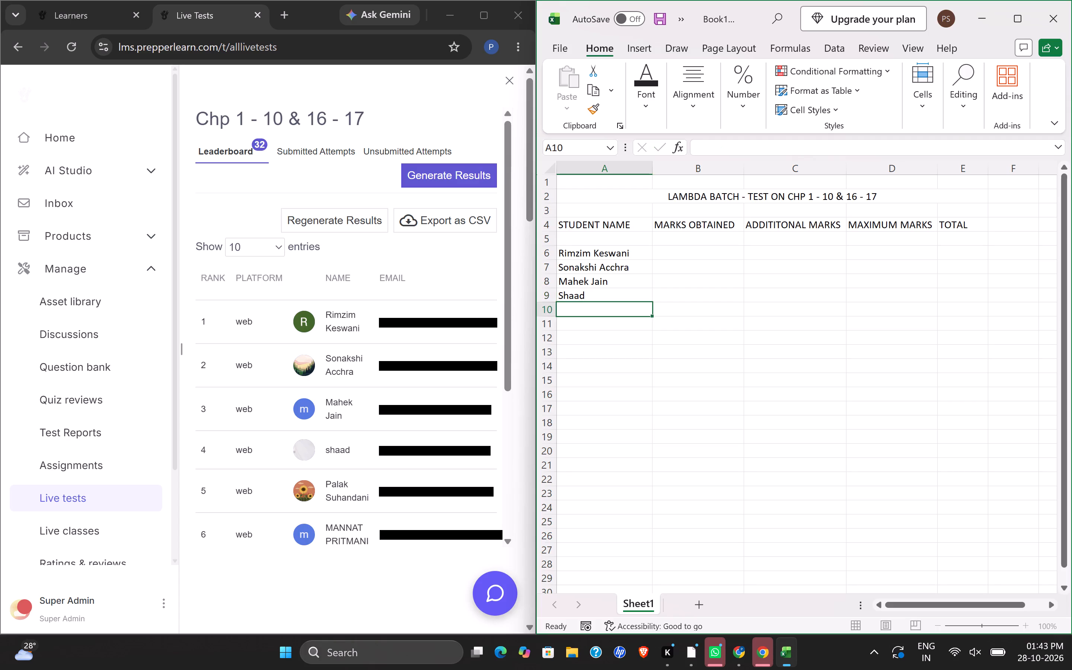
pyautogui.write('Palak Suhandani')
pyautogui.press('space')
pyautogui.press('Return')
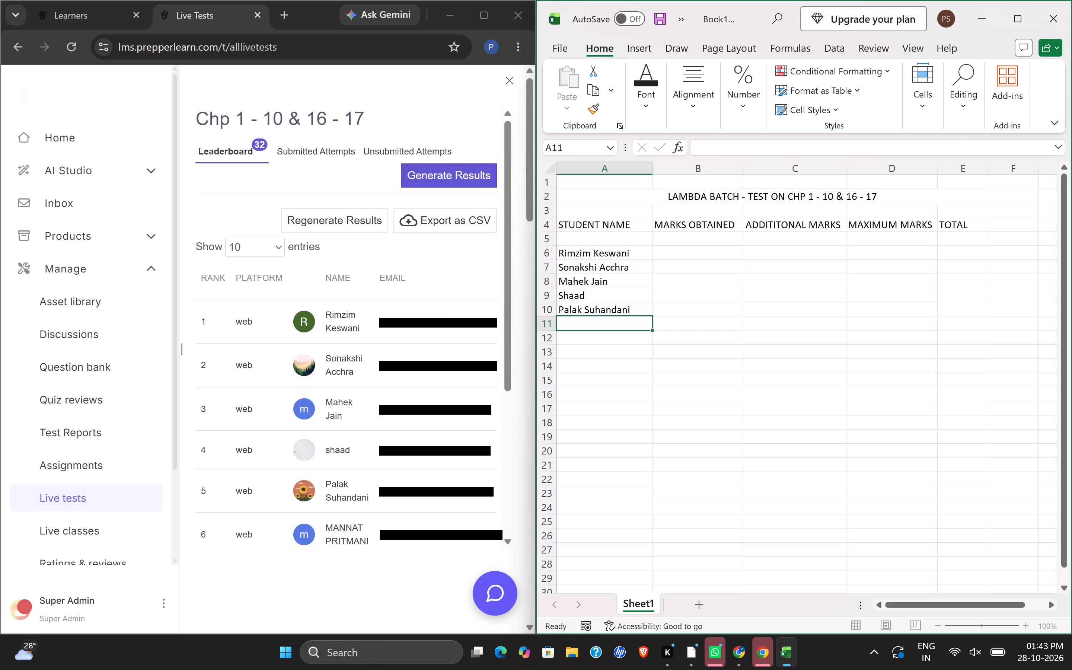
# Enter the rank 6 student's name in cell A11, with the first name capitalised and the surname in lowercase.
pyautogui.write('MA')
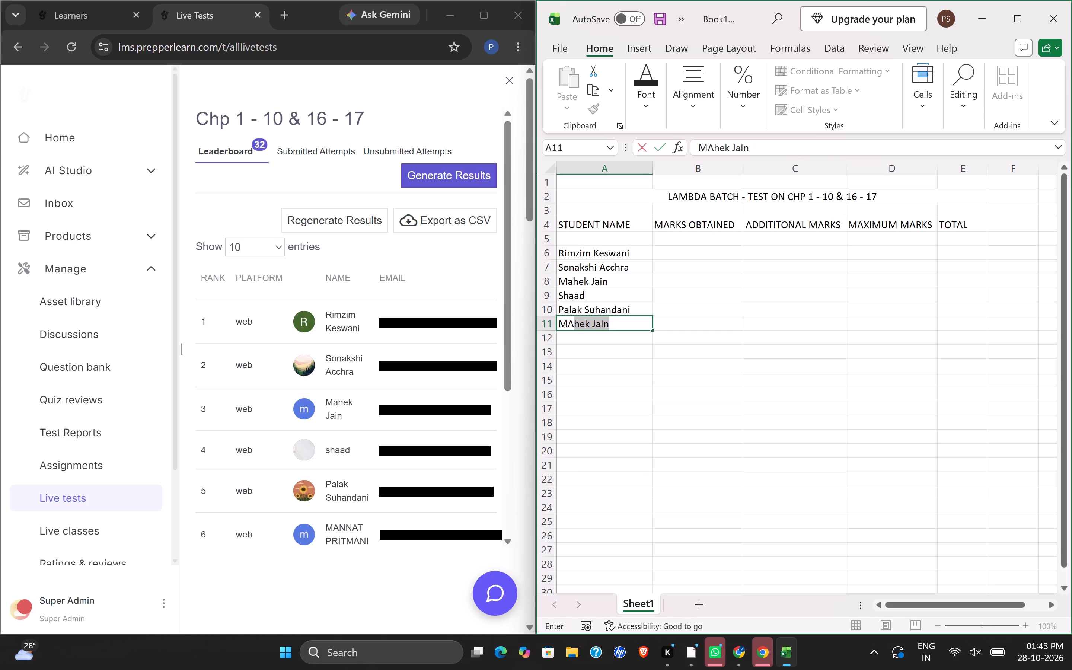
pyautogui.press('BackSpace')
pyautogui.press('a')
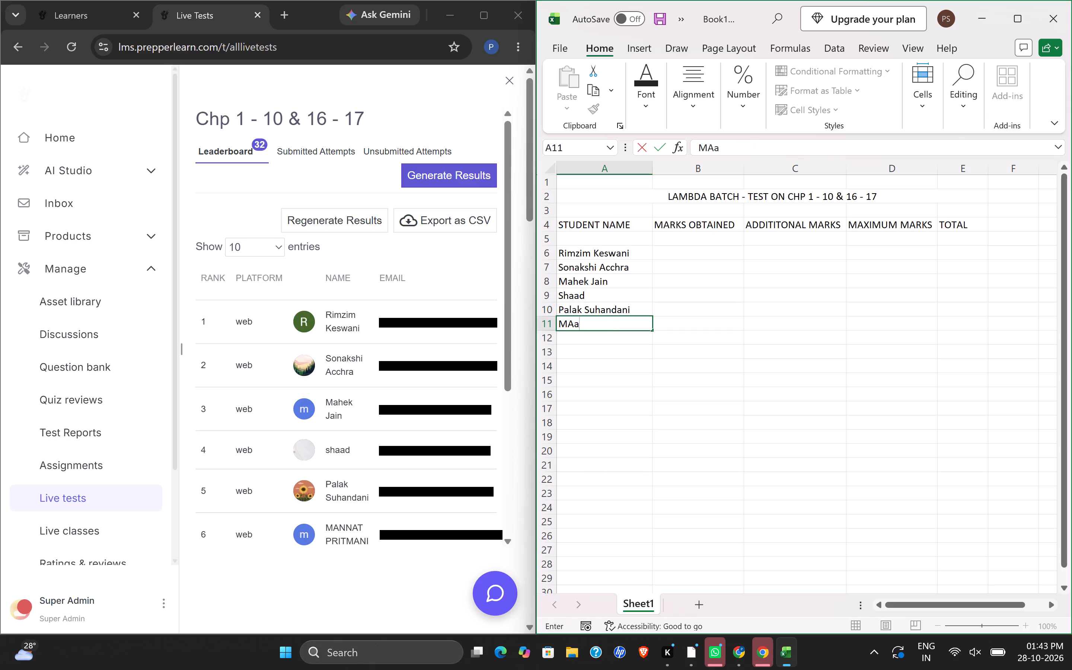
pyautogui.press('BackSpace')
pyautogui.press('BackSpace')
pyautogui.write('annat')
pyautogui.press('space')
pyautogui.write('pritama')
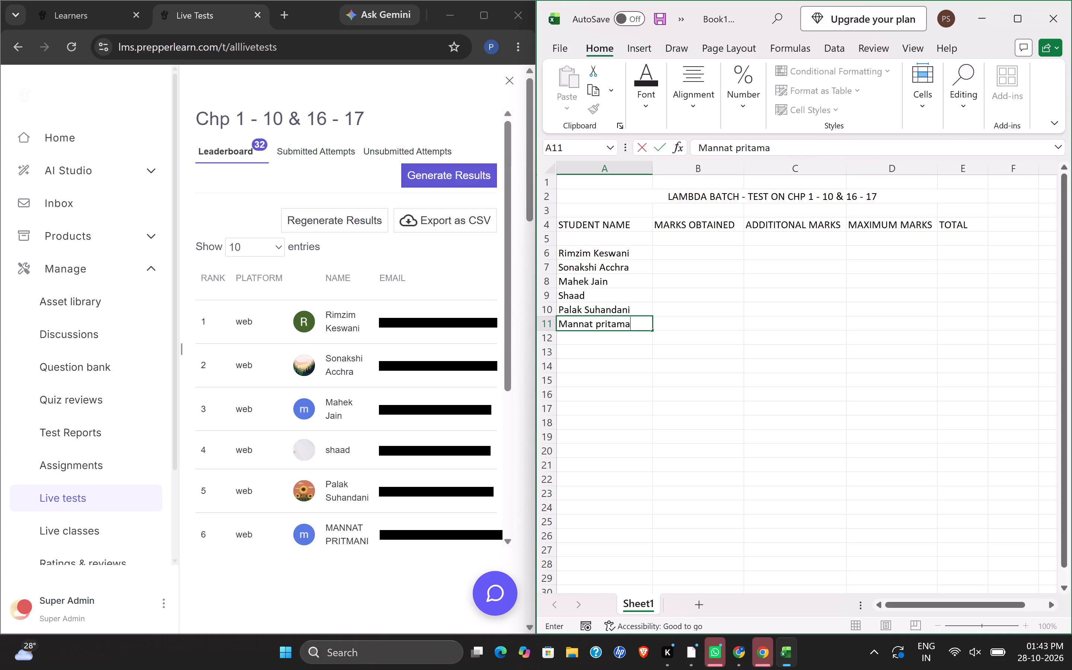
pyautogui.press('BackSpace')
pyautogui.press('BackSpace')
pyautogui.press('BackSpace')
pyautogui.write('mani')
# Switch to the browser and set the leaderboard to show 500 entries.
pyautogui.click(283, 244)
pyautogui.click(269, 304)
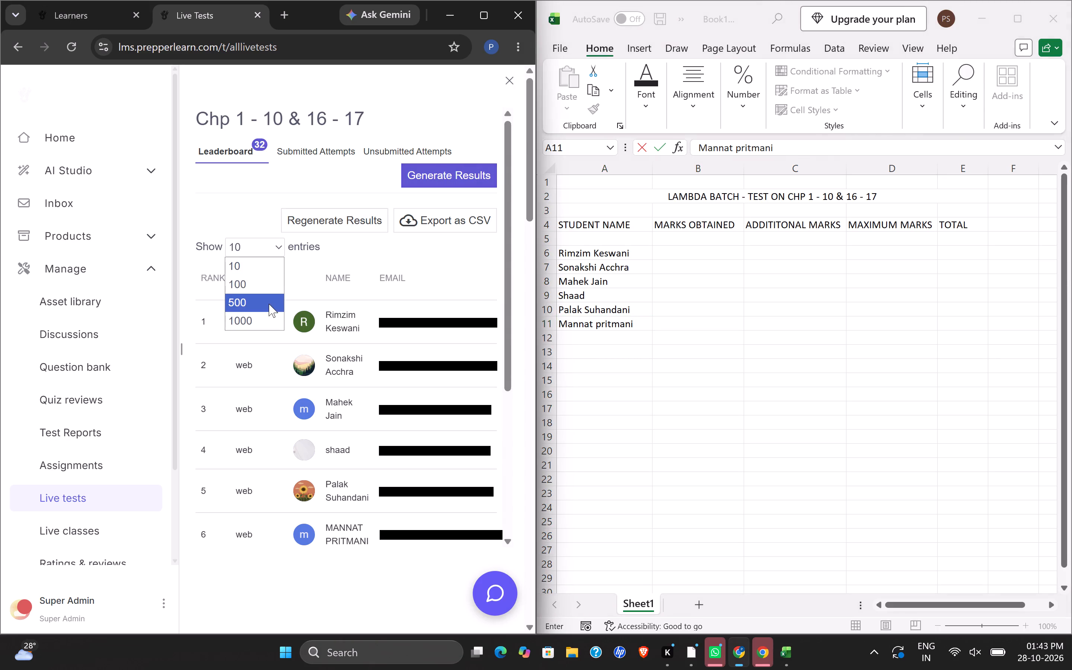
pyautogui.scroll(-1, 269, 304)
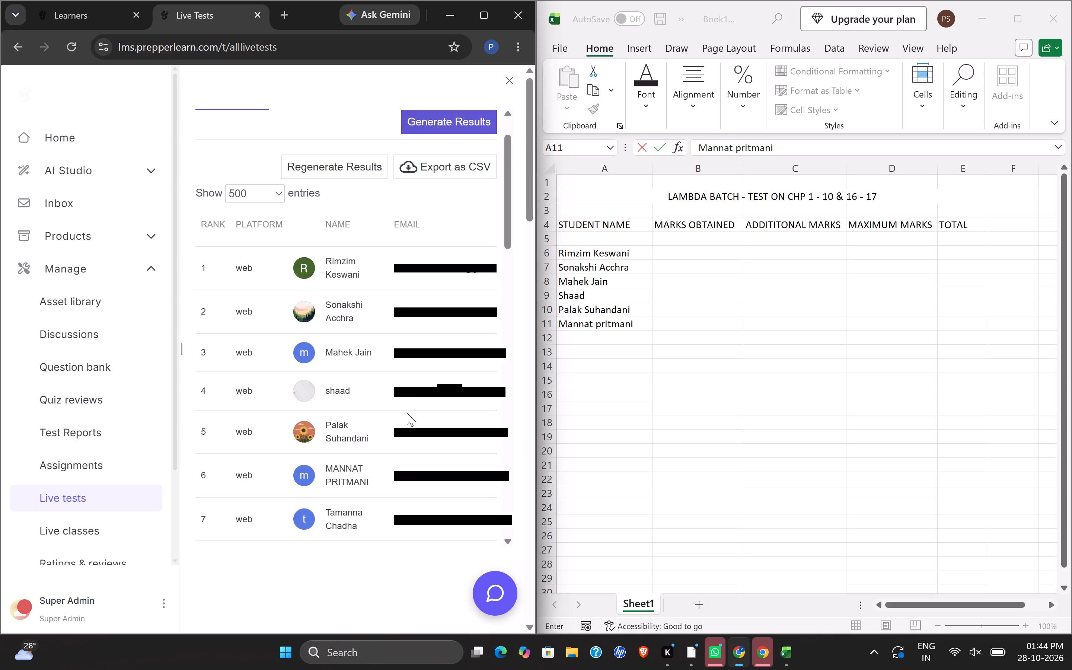
# Return to the Excel sheet and enter the rank 7 student's full name in cell A12.
pyautogui.click(597, 343)
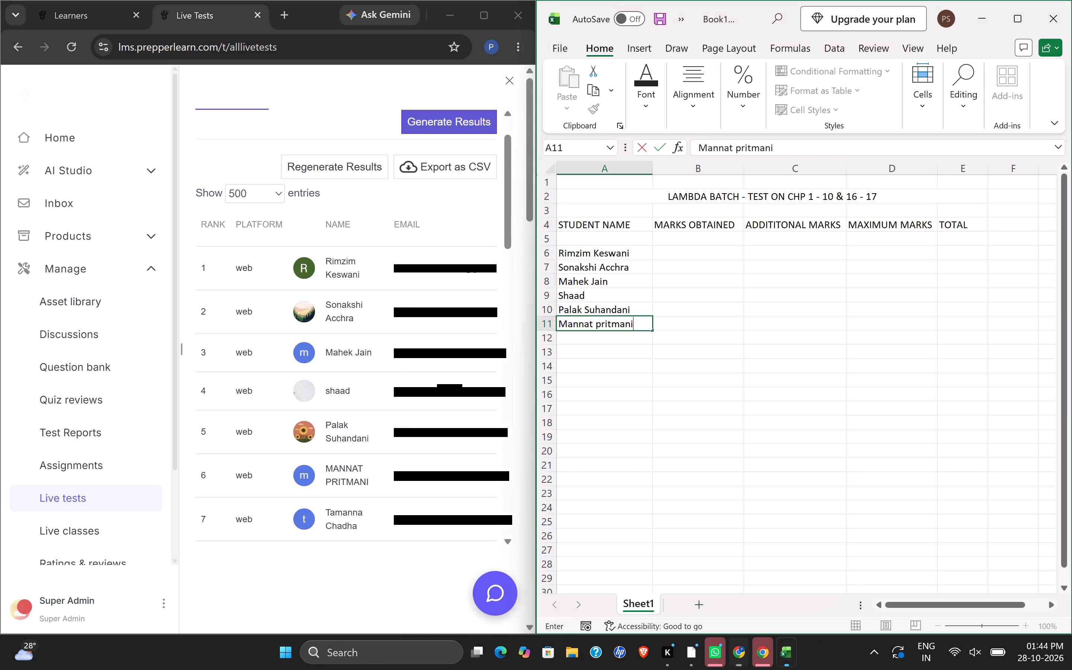
pyautogui.click(597, 343)
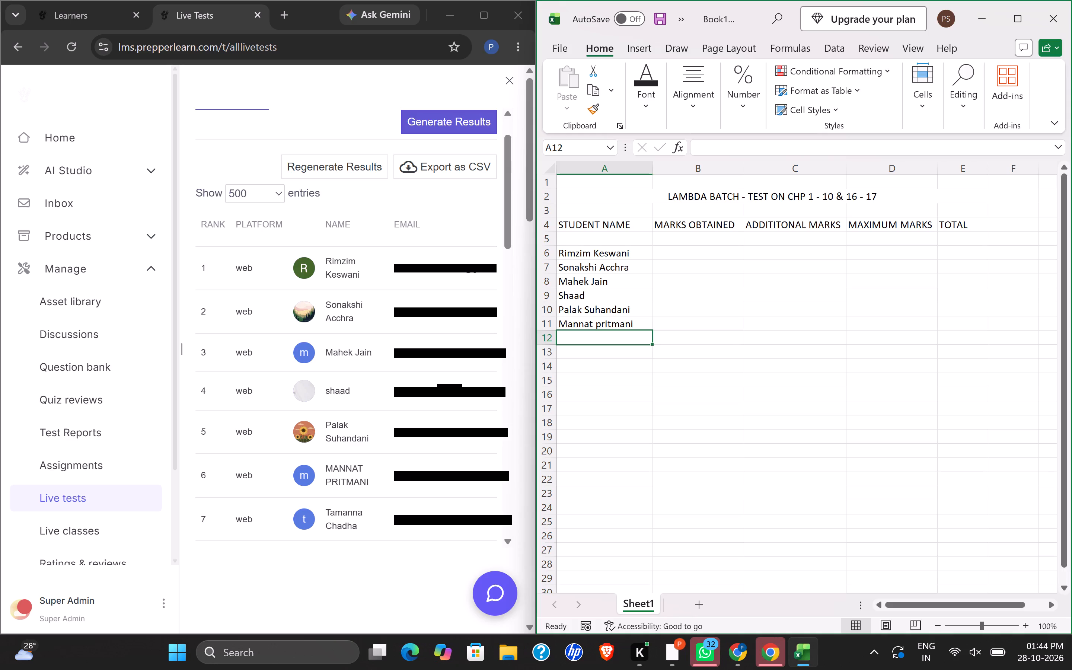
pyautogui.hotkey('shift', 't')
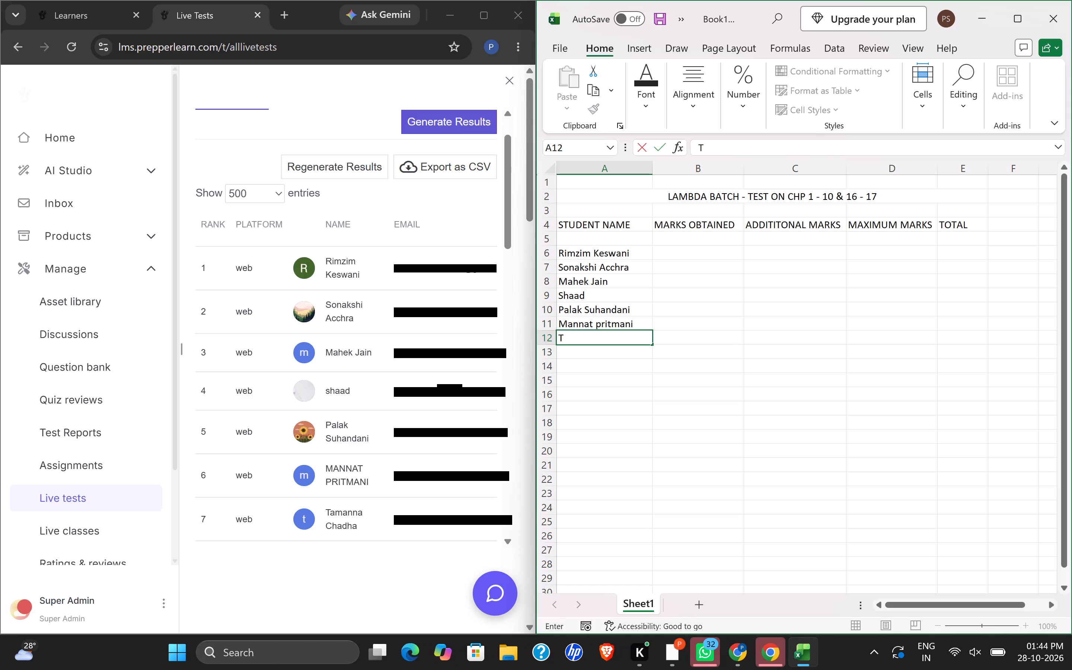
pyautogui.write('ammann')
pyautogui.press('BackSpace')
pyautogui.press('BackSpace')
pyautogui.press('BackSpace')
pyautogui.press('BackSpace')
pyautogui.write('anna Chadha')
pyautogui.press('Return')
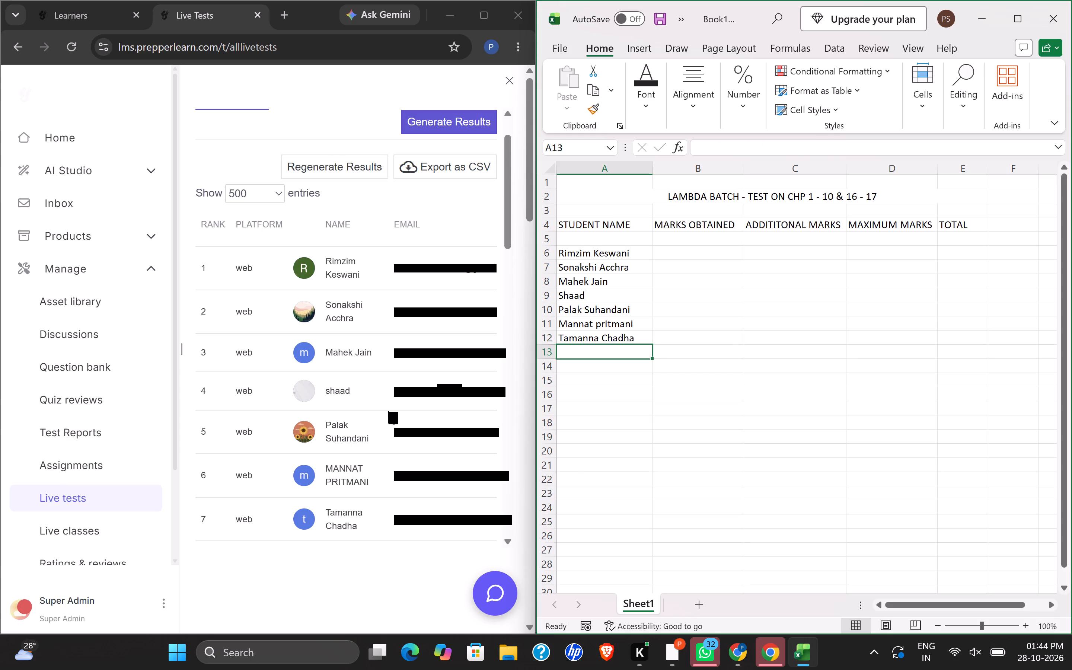
# Enter the rank 8 student's full name in cell A13, with the surname capitalised.
pyautogui.scroll(-3, 388, 411)
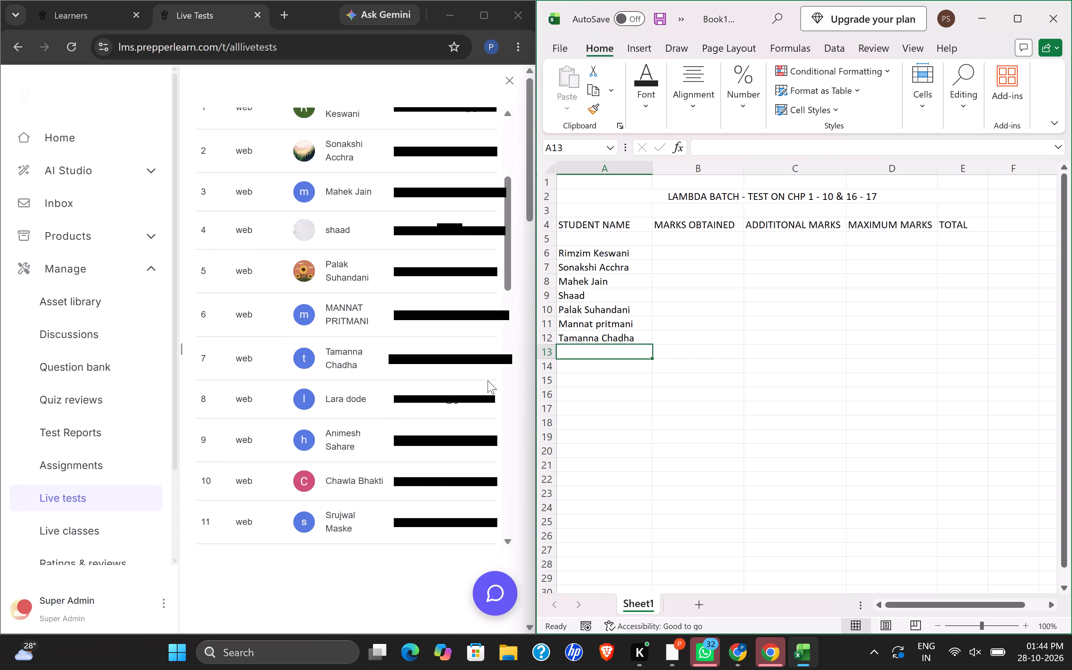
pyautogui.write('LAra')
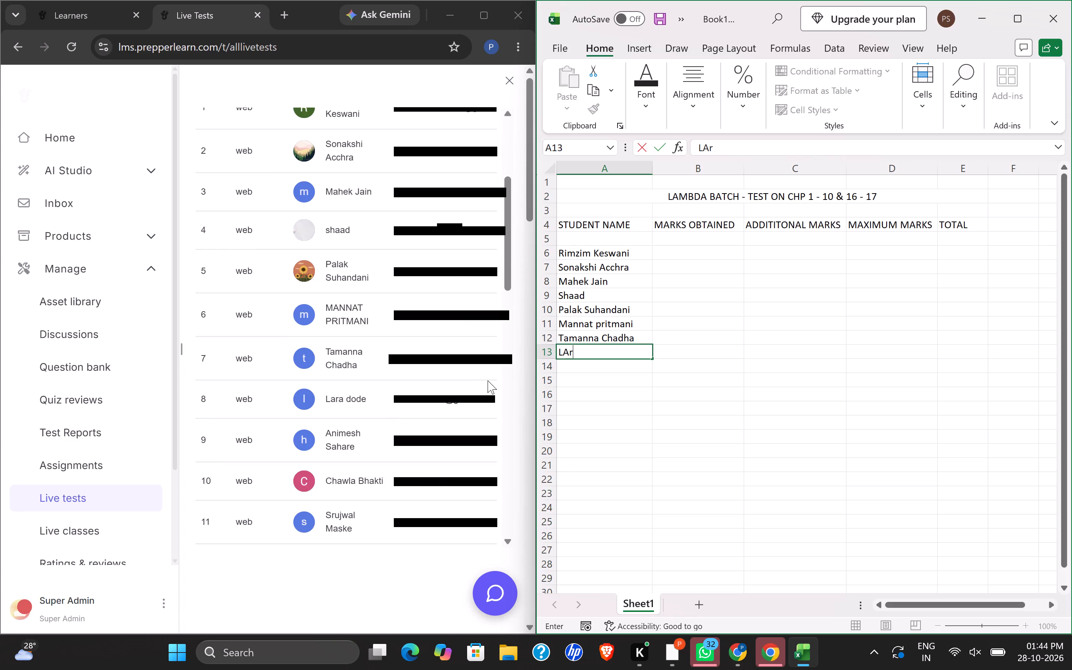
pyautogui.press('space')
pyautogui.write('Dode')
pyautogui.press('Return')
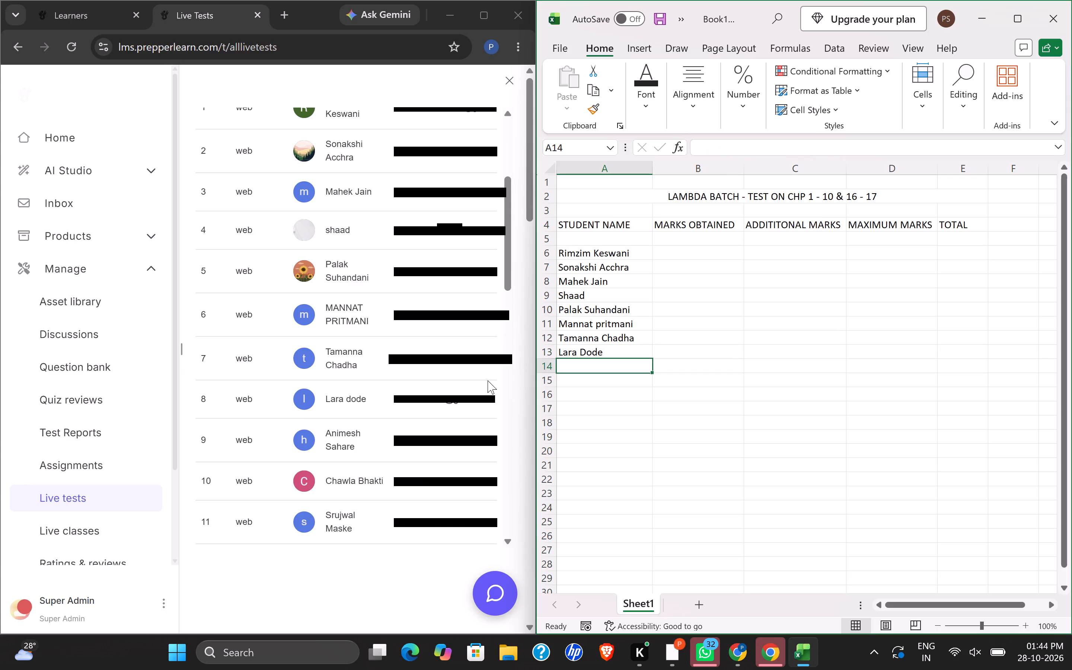
# Enter the rank 9 student's full name in cell A14.
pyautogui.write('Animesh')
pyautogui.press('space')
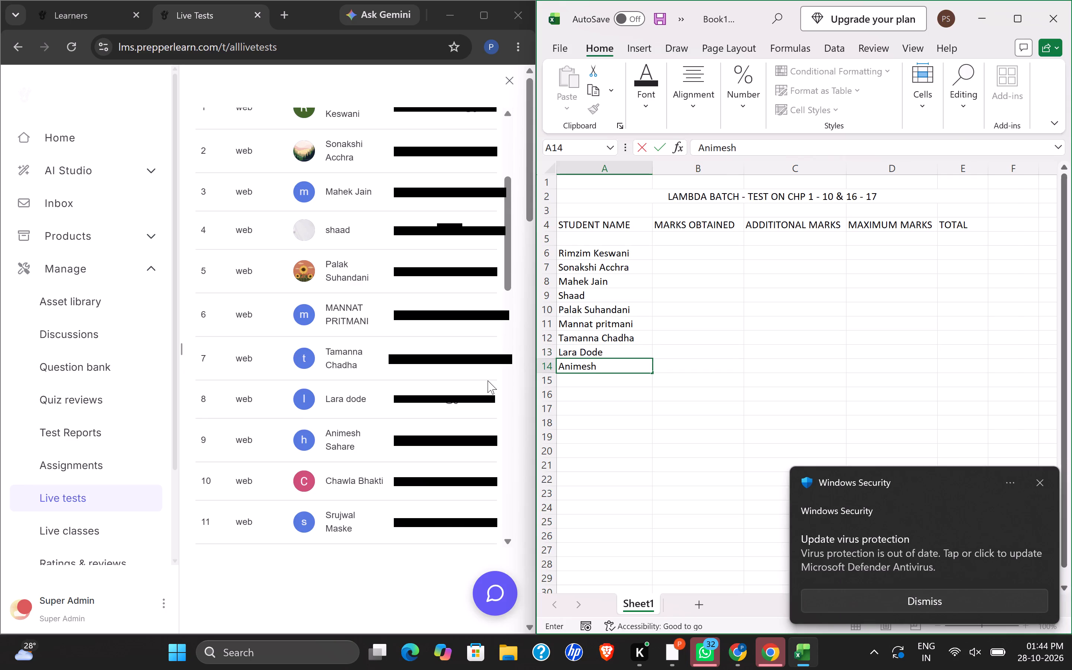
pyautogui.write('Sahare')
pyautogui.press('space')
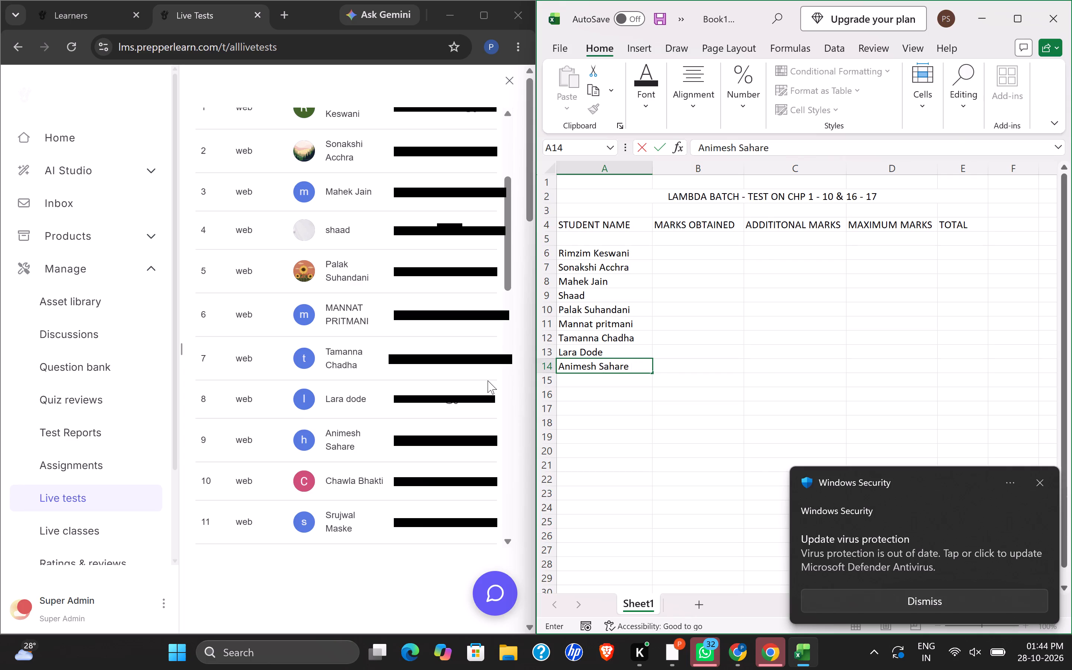
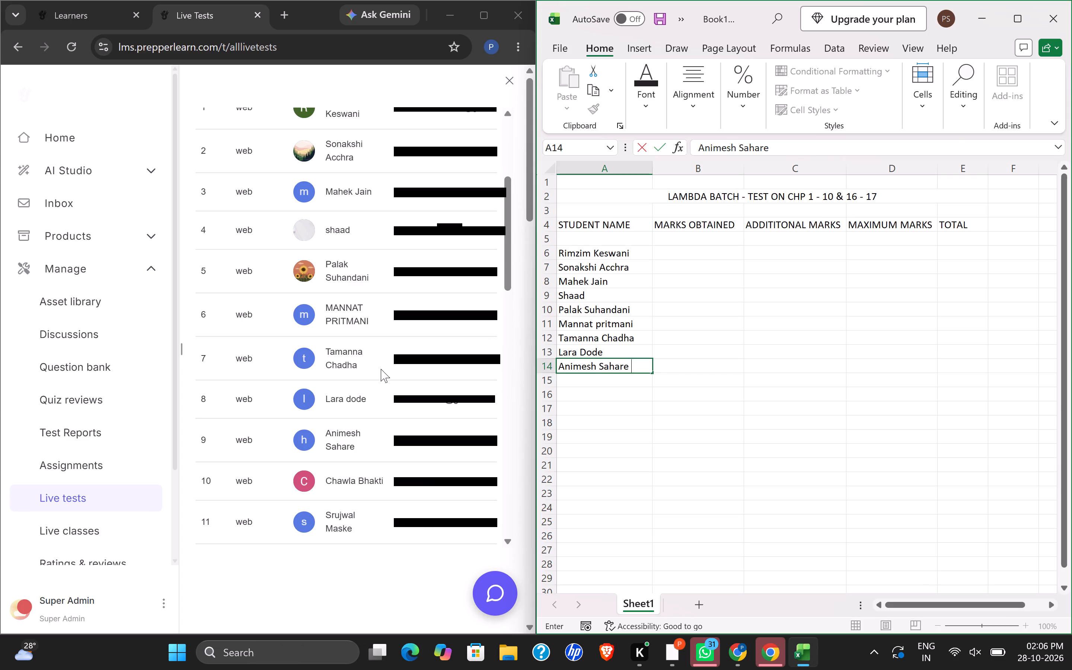
# Enter the rank 10 student's full name from the leaderboard in cell A15, all in lowercase.
pyautogui.scroll(2, 375, 372)
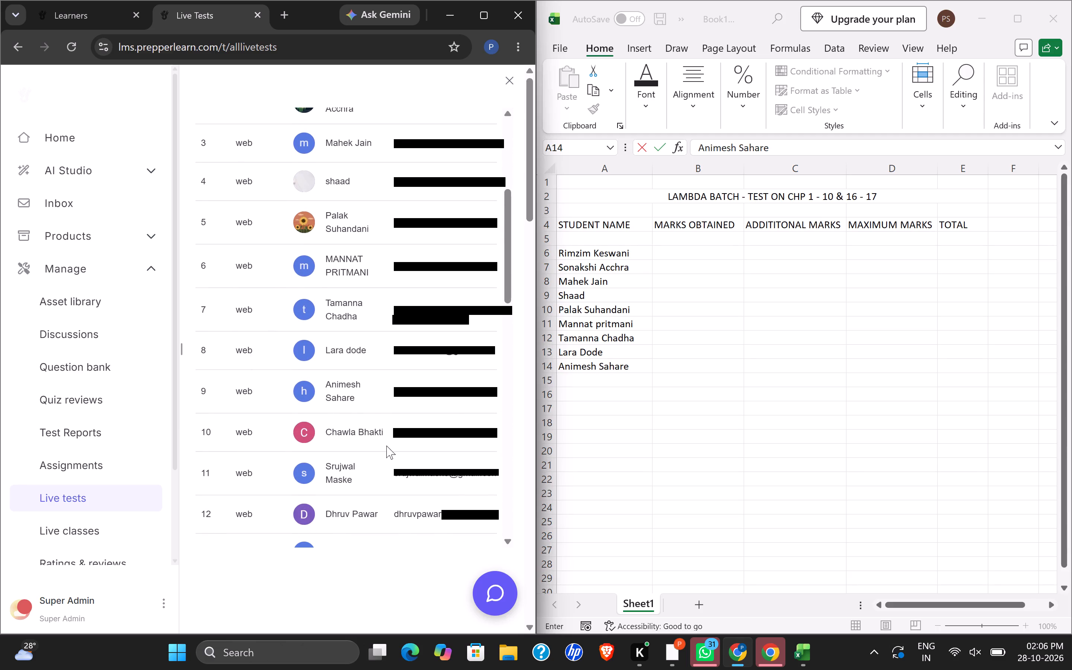
pyautogui.click(584, 382)
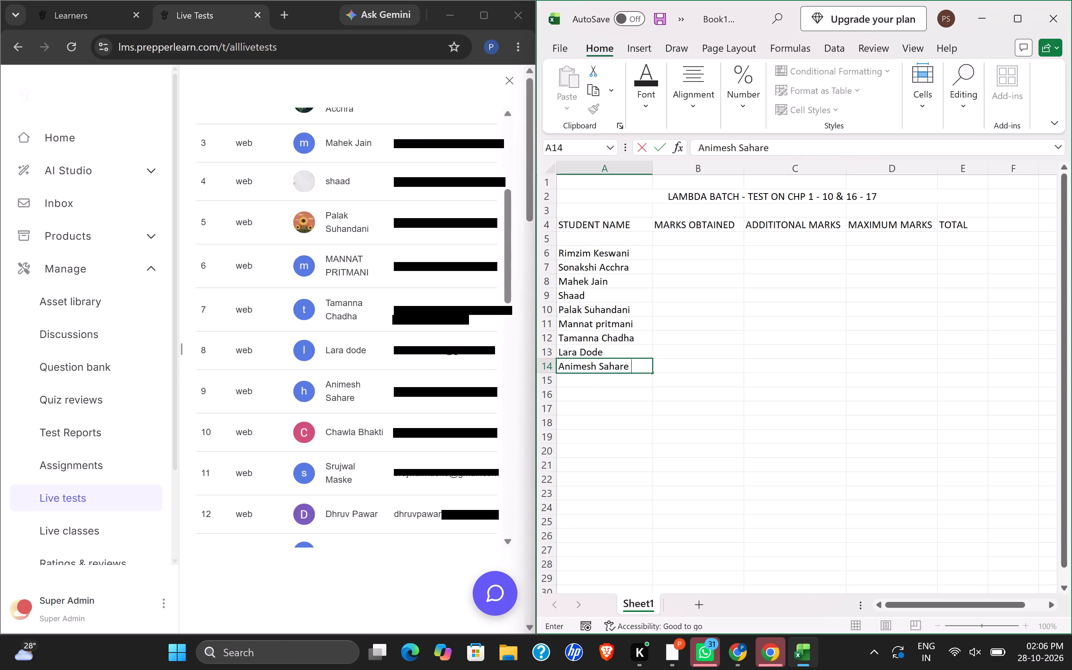
pyautogui.click(584, 382)
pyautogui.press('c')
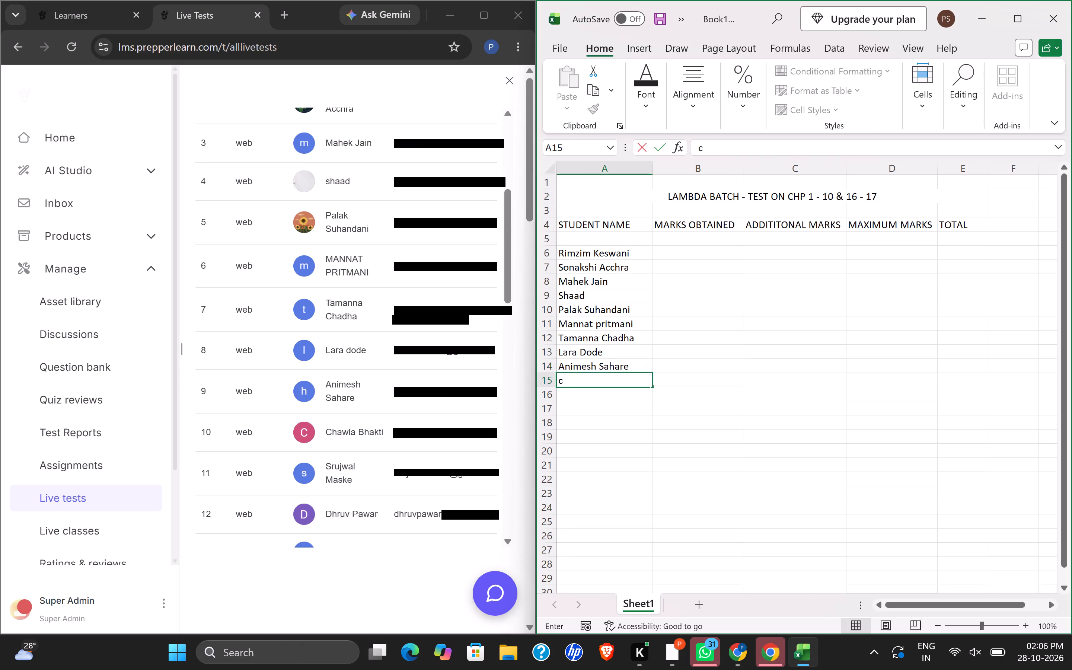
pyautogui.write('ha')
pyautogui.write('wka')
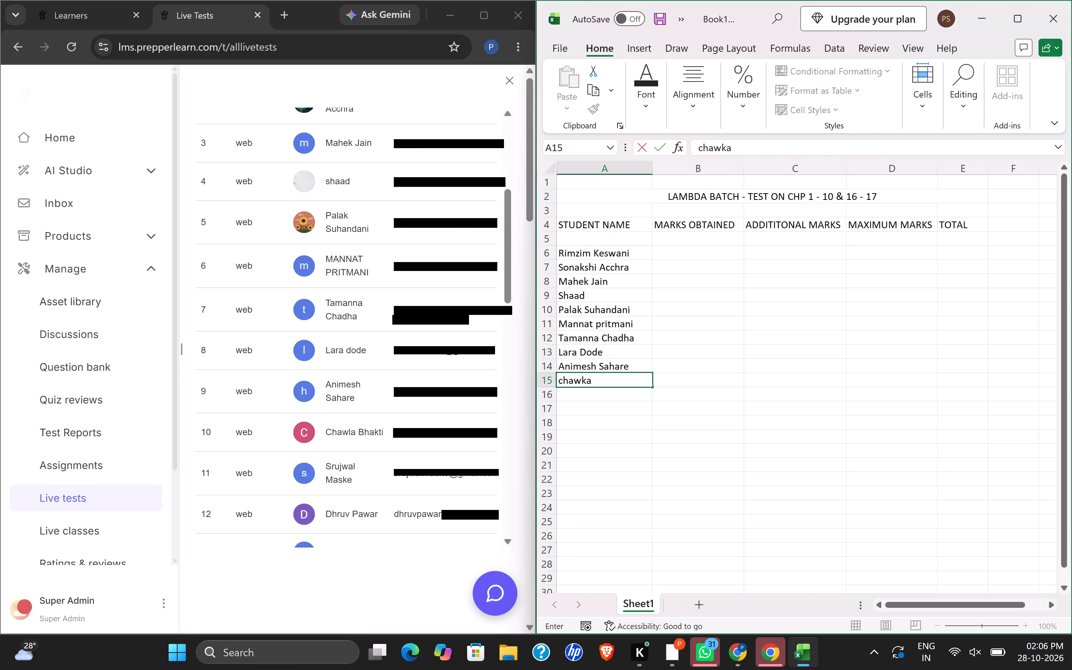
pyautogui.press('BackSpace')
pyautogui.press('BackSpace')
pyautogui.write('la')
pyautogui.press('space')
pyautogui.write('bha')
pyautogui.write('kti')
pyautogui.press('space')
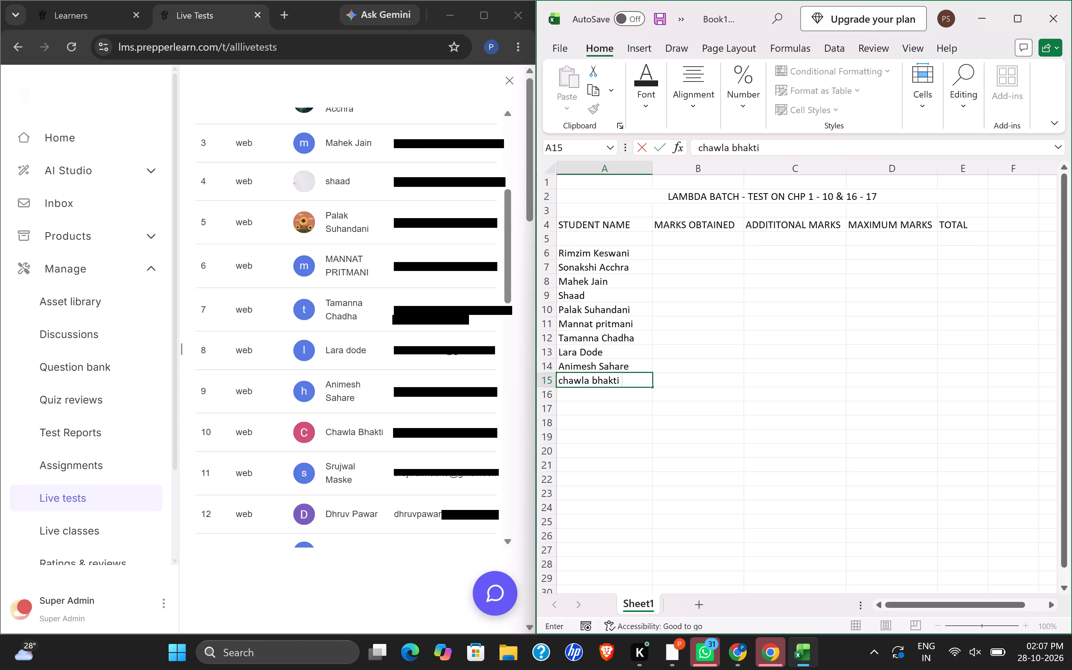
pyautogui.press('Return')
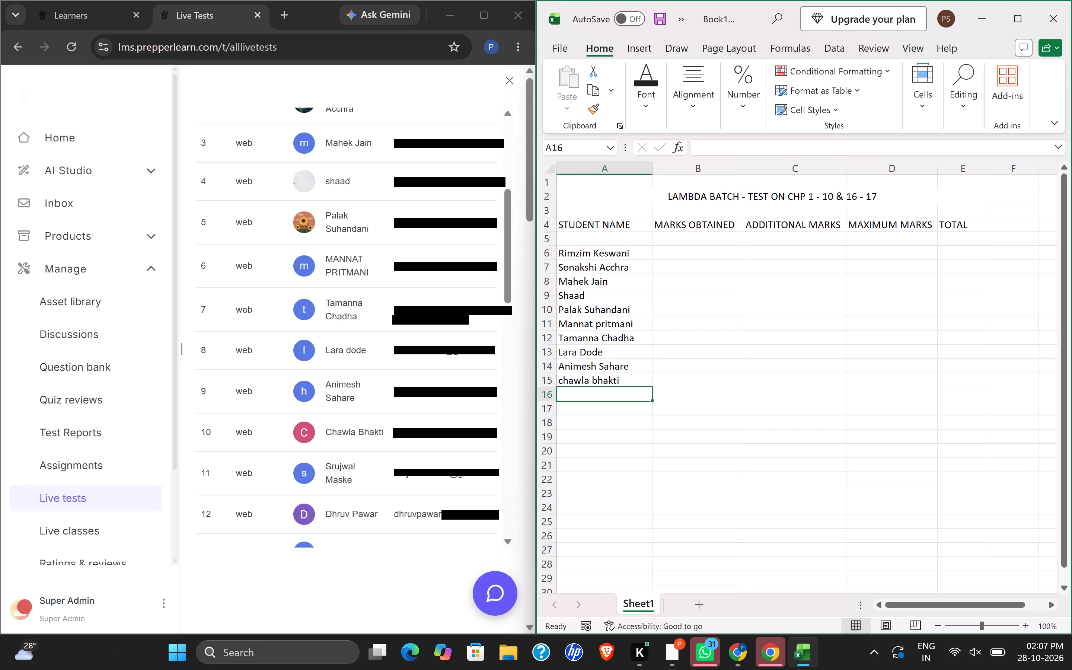
# Enter the rank 11 student's full name from the leaderboard in cell A16, all in lowercase.
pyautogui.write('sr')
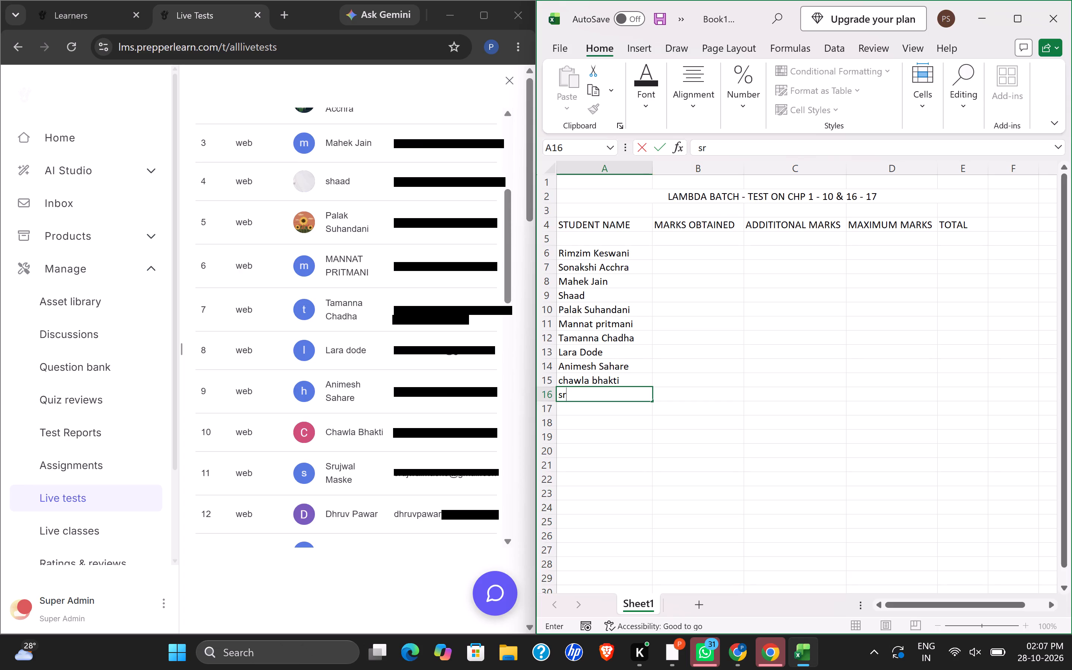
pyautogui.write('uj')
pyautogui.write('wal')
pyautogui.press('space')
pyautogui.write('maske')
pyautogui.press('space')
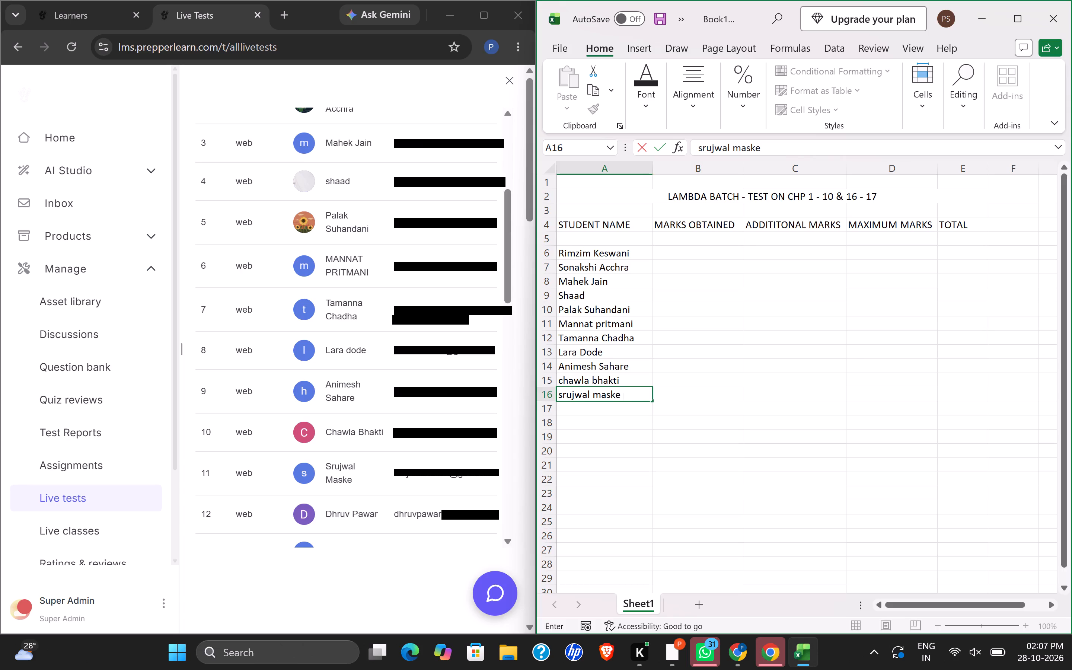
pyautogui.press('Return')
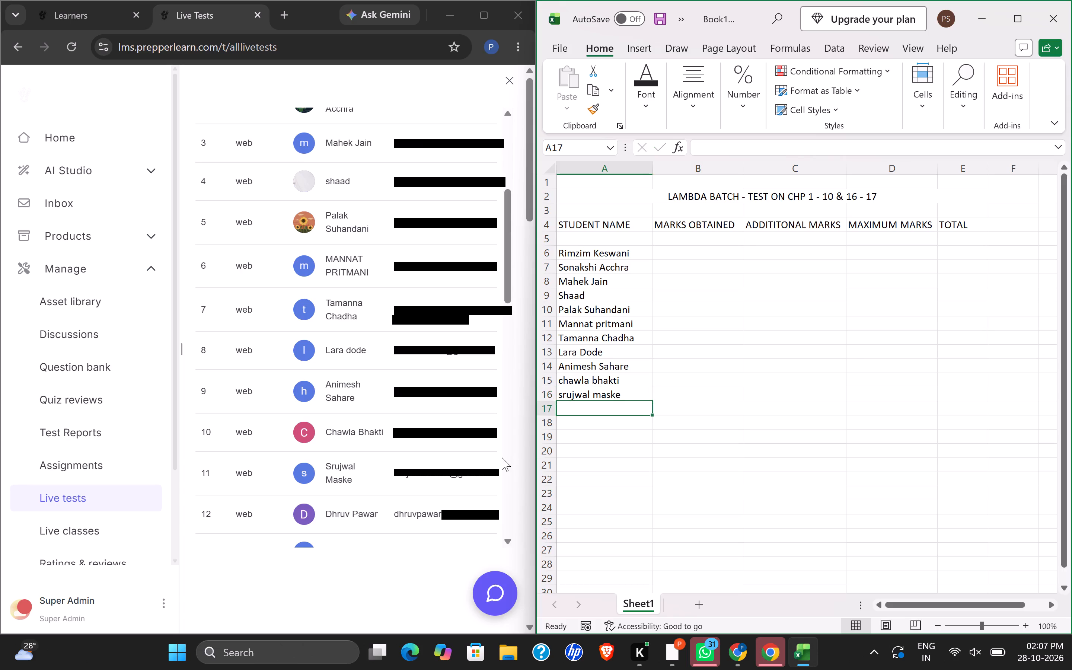
# Enter the rank 12 student's first name from the leaderboard in cell A17, in lowercase.
pyautogui.scroll(-1, 502, 457)
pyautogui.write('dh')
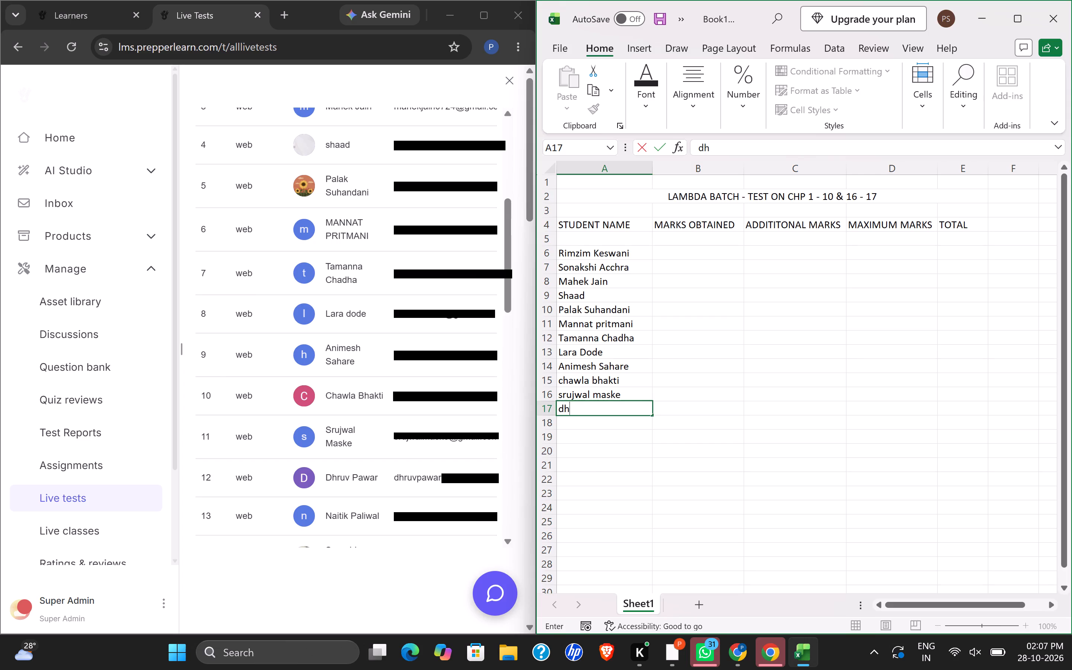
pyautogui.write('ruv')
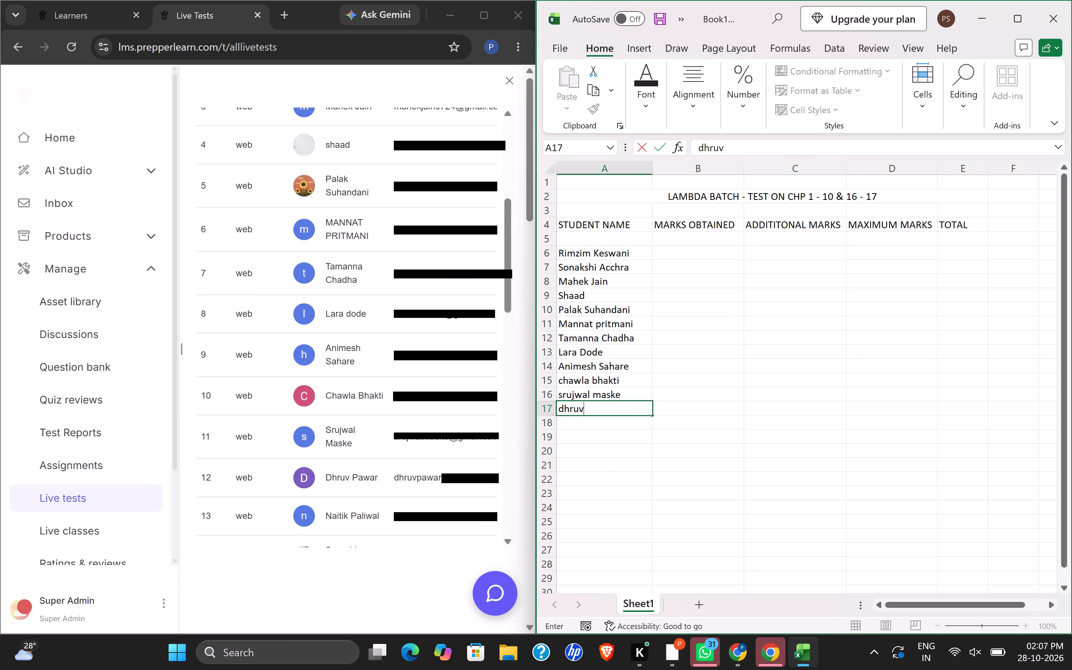
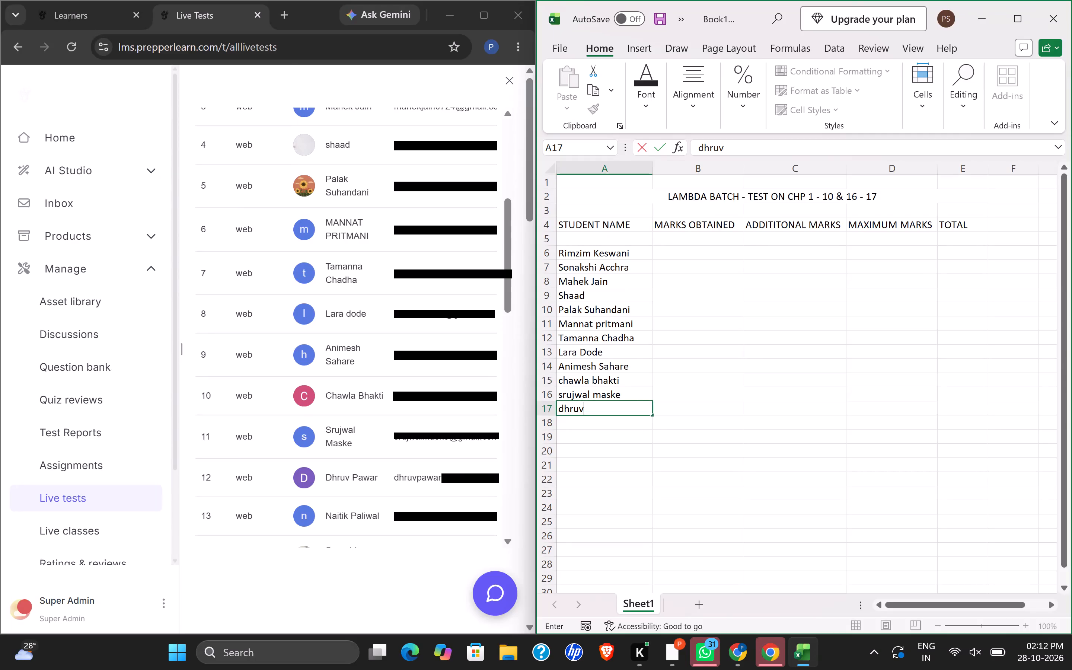
# Move the surname in cell A15 behind the first name.
pyautogui.doubleClick(566, 384)
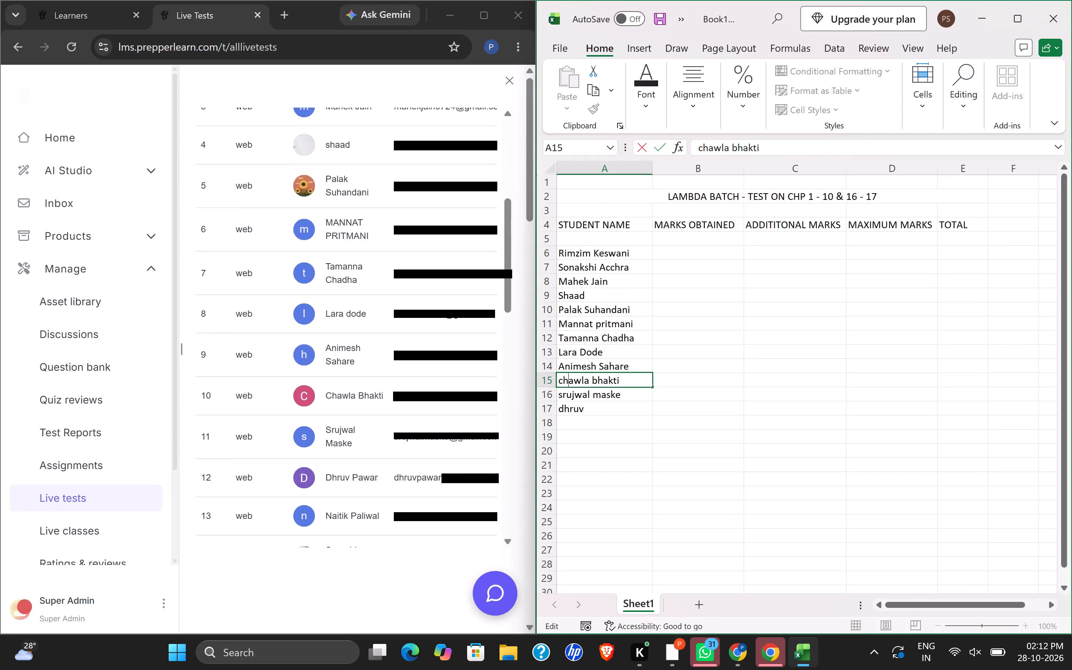
pyautogui.moveTo(590, 379); pyautogui.dragTo(551, 383)
pyautogui.hotkey('ctrl', 'c')
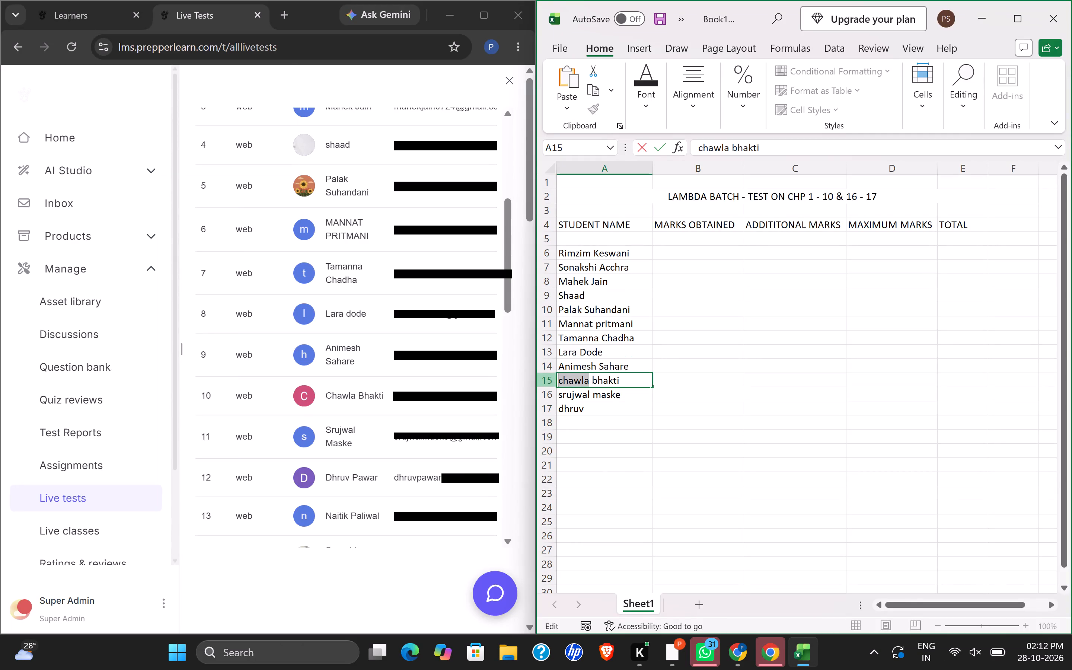
pyautogui.click(629, 384)
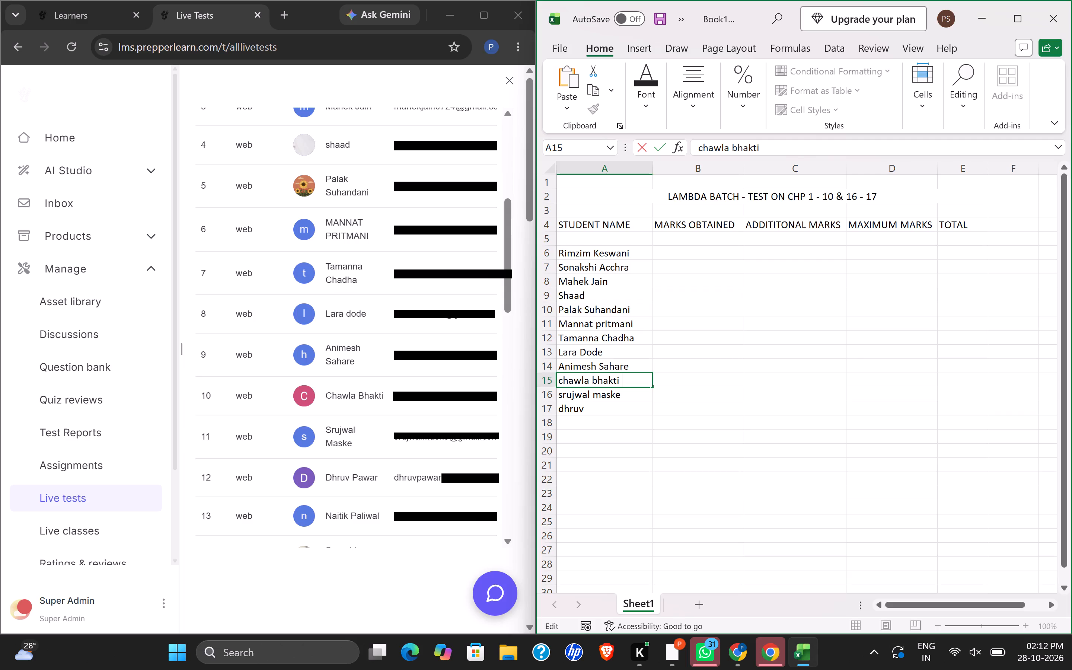
pyautogui.hotkey('ctrl', 'v')
pyautogui.moveTo(589, 379); pyautogui.dragTo(556, 373)
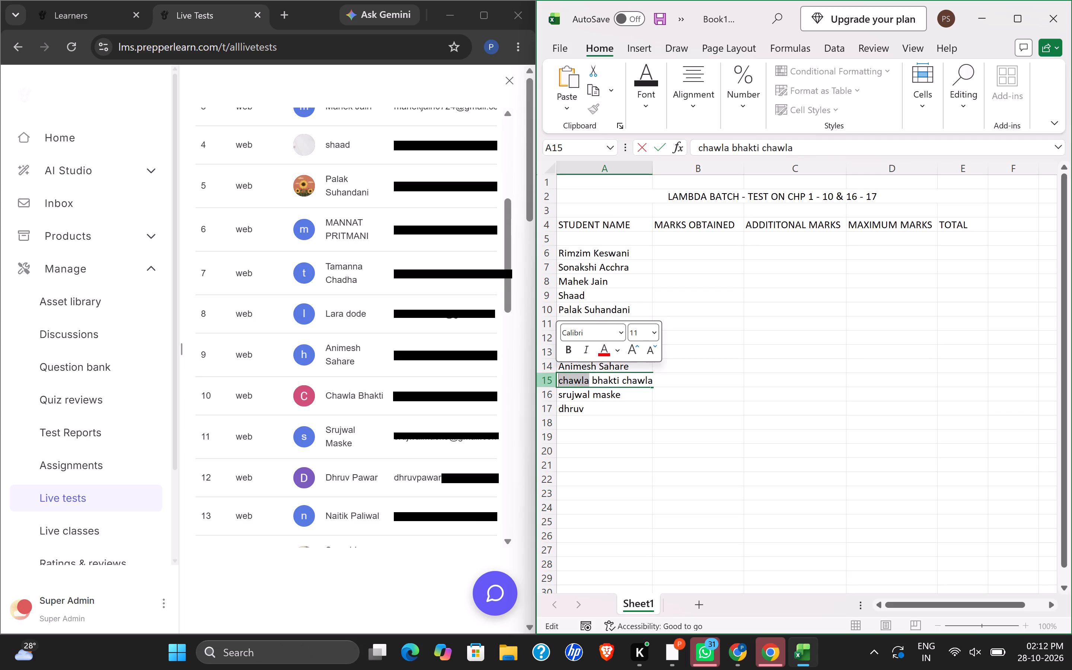
pyautogui.press('BackSpace')
# Remove the leading space in cell A15 and capitalise the initials of the first name and surname.
pyautogui.press('Right')
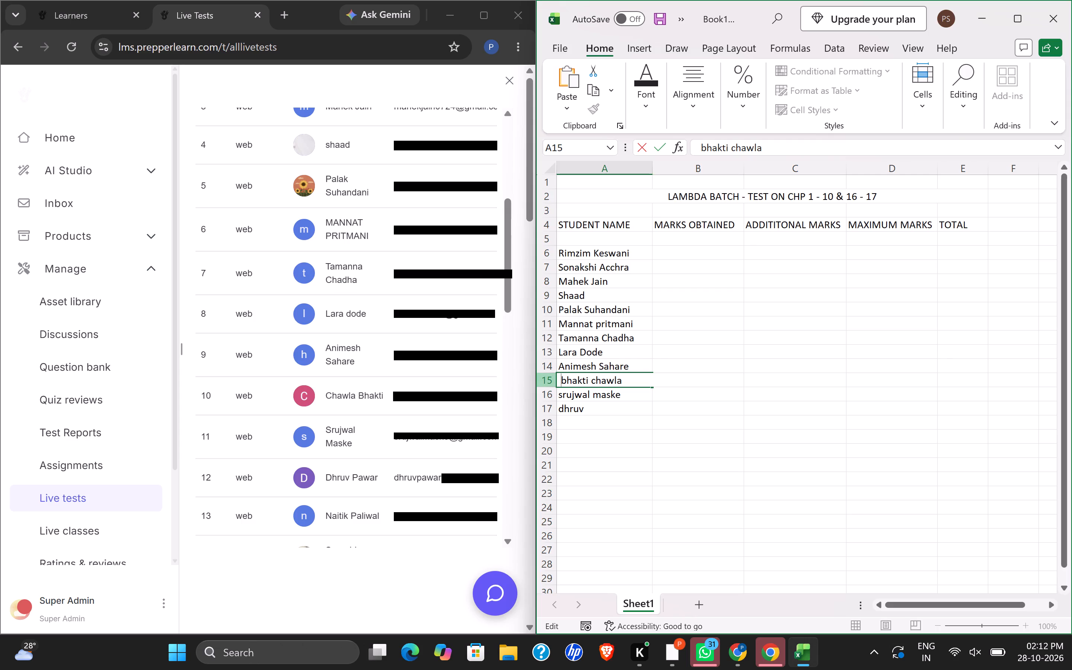
pyautogui.press('Right')
pyautogui.press('BackSpace')
pyautogui.press('BackSpace')
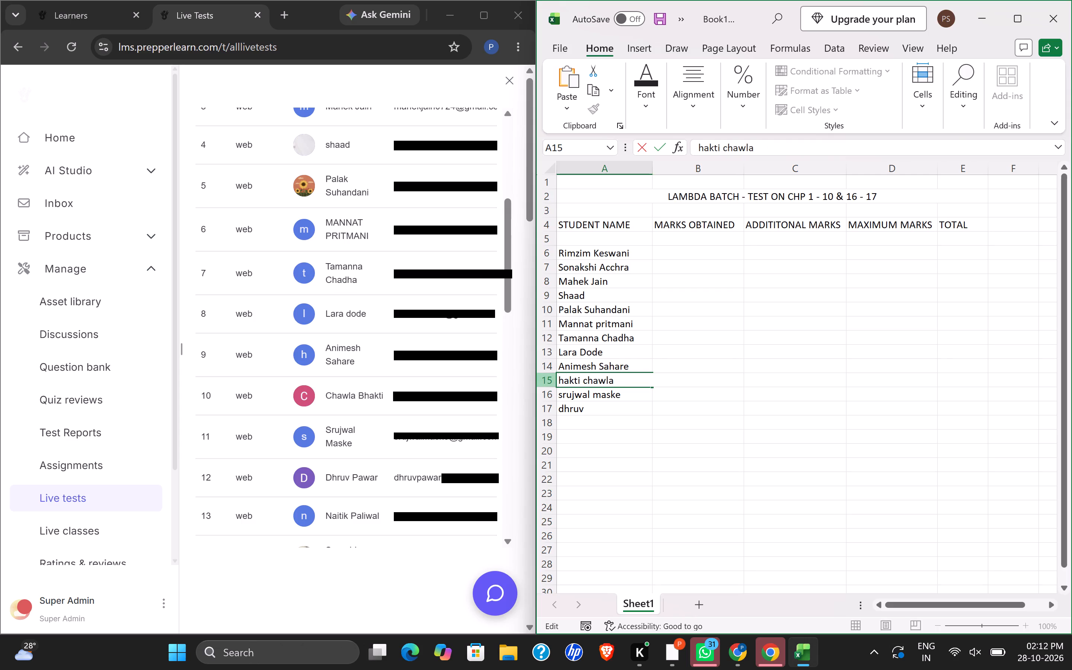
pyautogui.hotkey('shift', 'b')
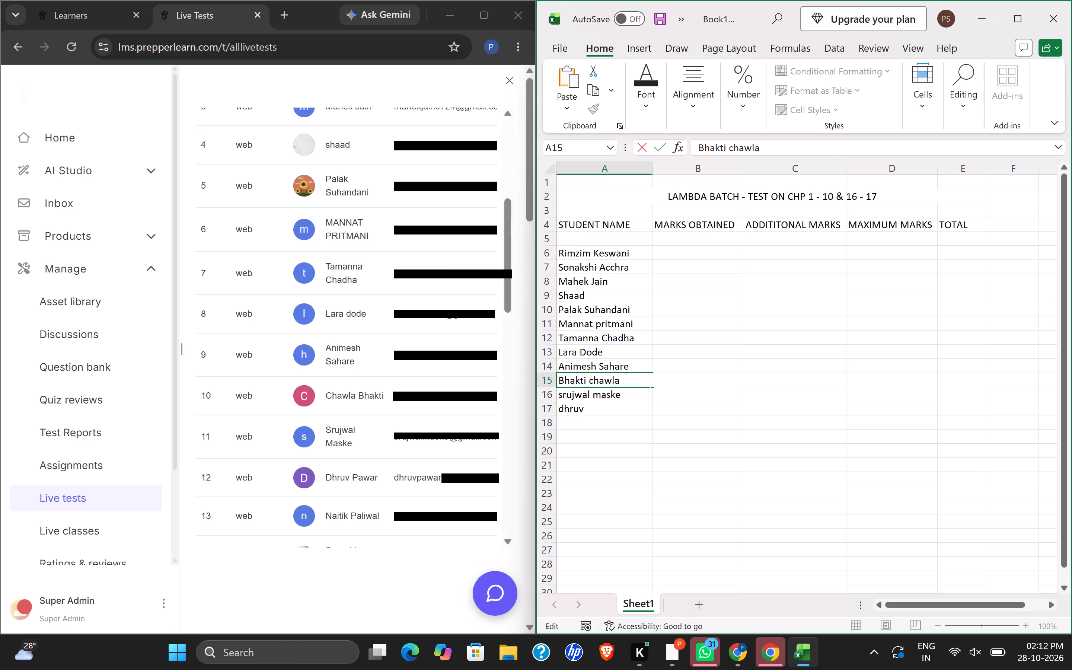
pyautogui.click(594, 381)
pyautogui.press('BackSpace')
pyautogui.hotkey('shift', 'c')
# Capitalise the initials of the first name and surname in cell A16.
pyautogui.doubleClick(563, 395)
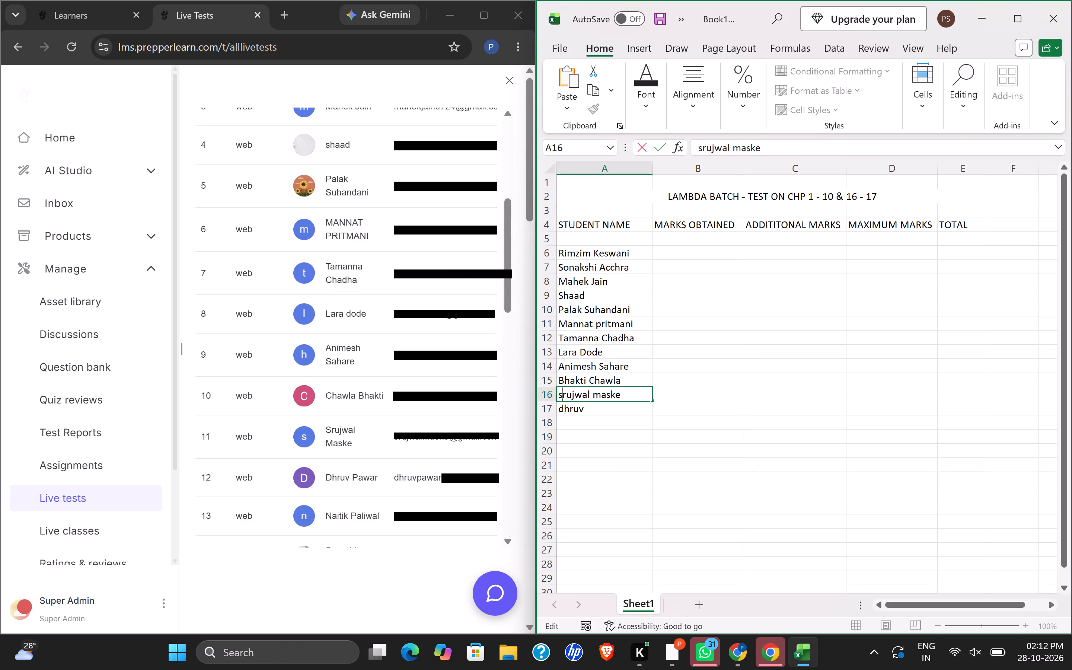
pyautogui.press('BackSpace')
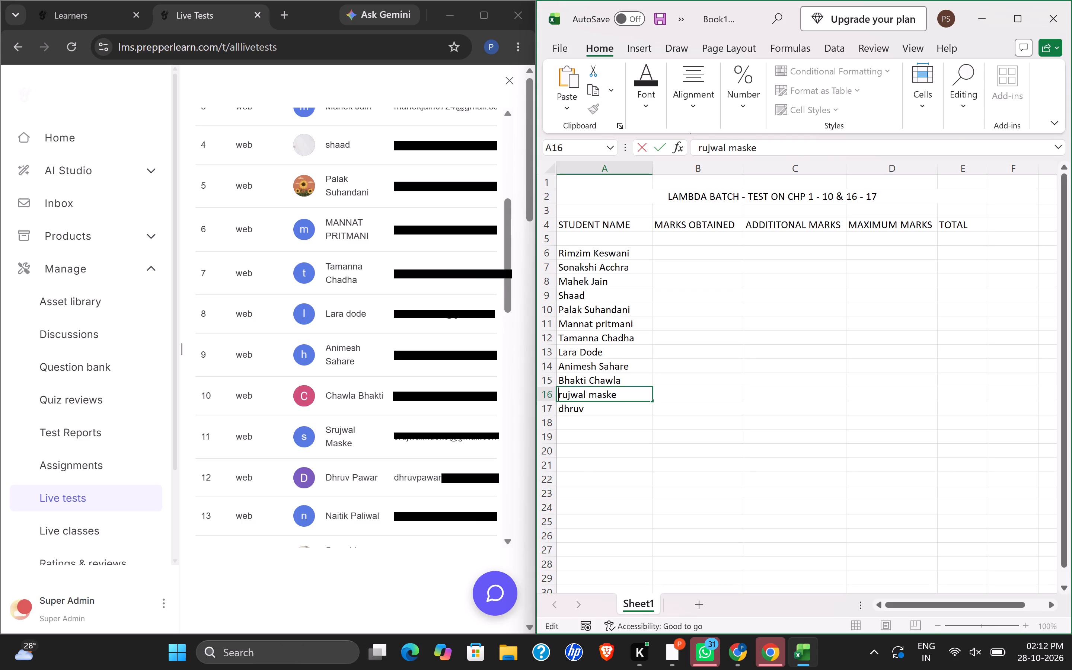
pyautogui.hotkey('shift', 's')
pyautogui.click(600, 397)
pyautogui.press('BackSpace')
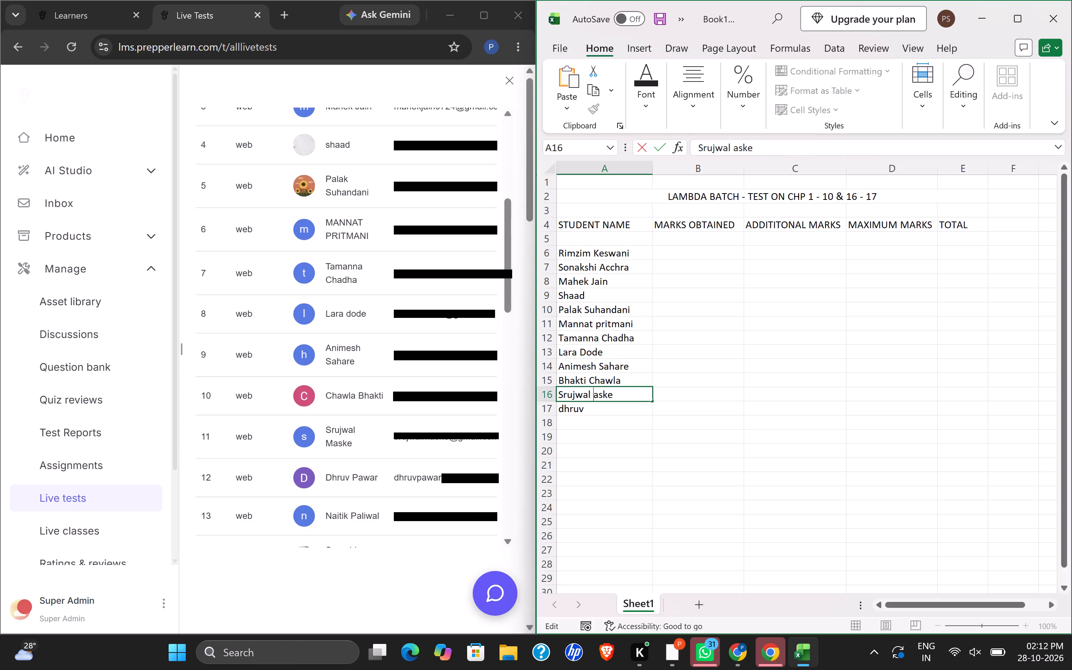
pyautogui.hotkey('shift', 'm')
# Capitalise the first name in cell A17 and add the rank 12 student's capitalised surname from the leaderboard.
pyautogui.doubleClick(562, 406)
pyautogui.press('BackSpace')
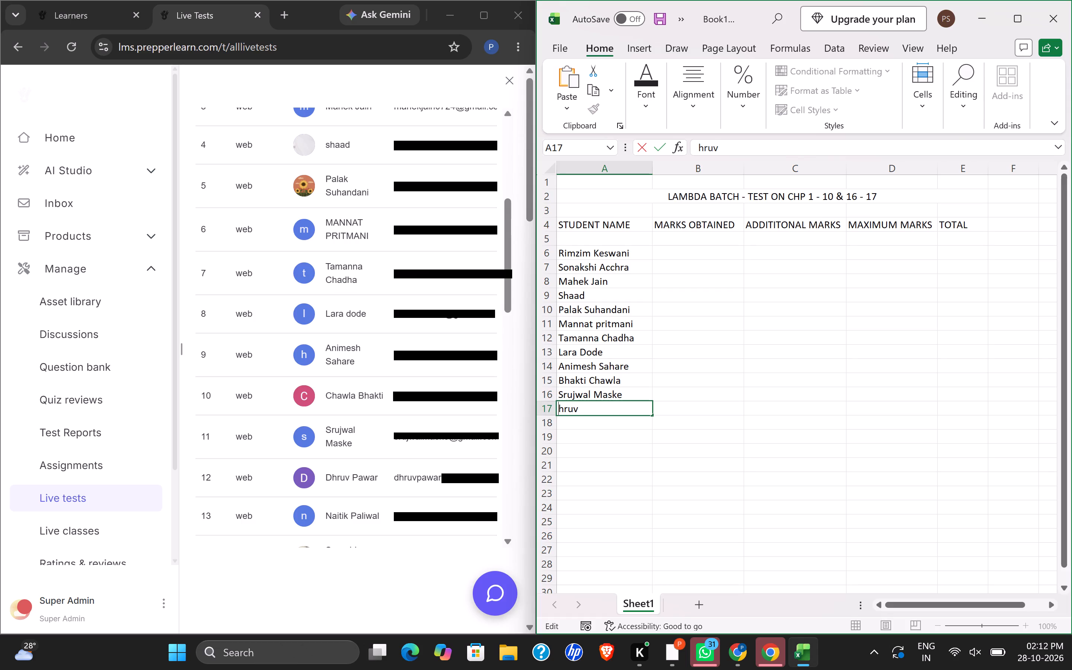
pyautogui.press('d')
pyautogui.press('BackSpace')
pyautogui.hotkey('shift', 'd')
pyautogui.click(614, 407)
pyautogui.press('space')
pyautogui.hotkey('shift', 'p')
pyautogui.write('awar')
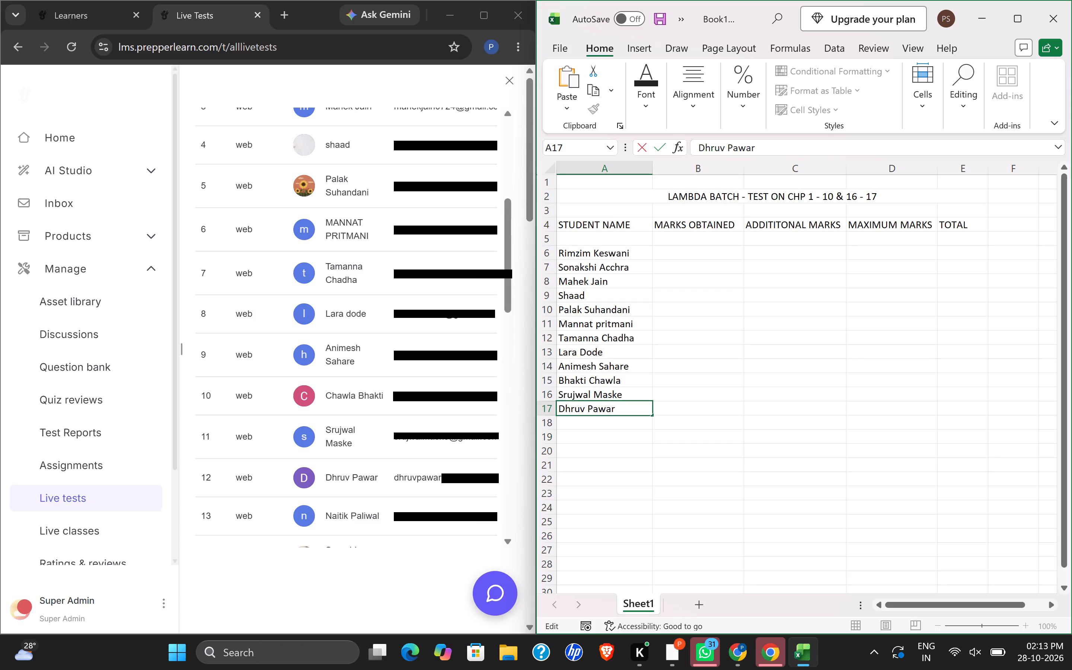
# Enter the rank 13 student's full name from the leaderboard in cell A18, with capitalised initials.
pyautogui.click(573, 427)
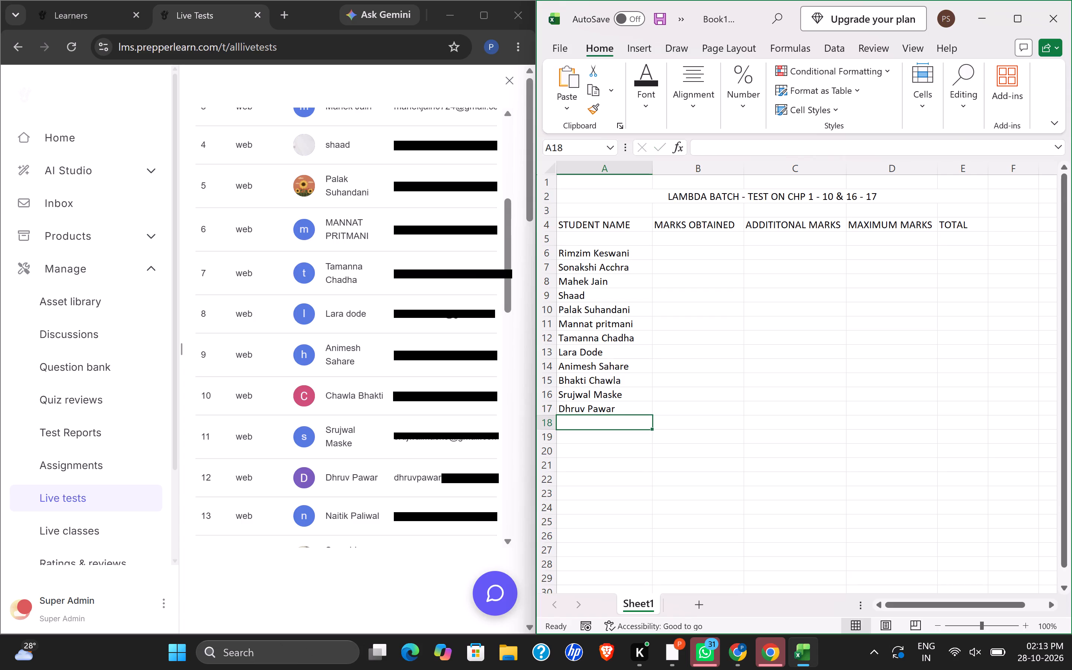
pyautogui.scroll(-3, 410, 434)
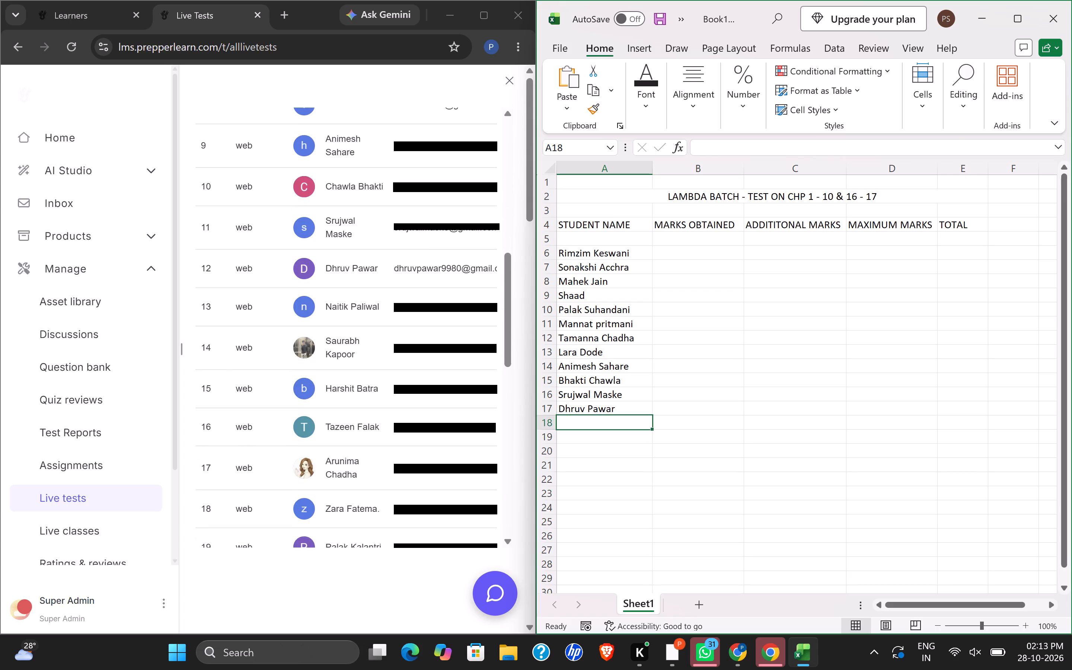
pyautogui.scroll(-1, 410, 434)
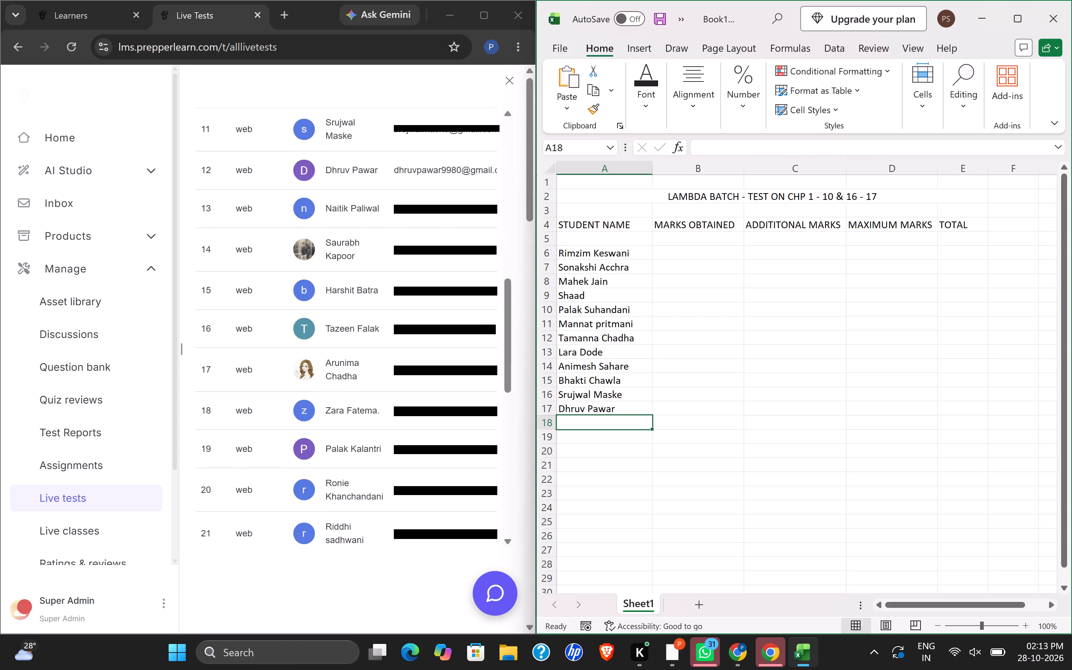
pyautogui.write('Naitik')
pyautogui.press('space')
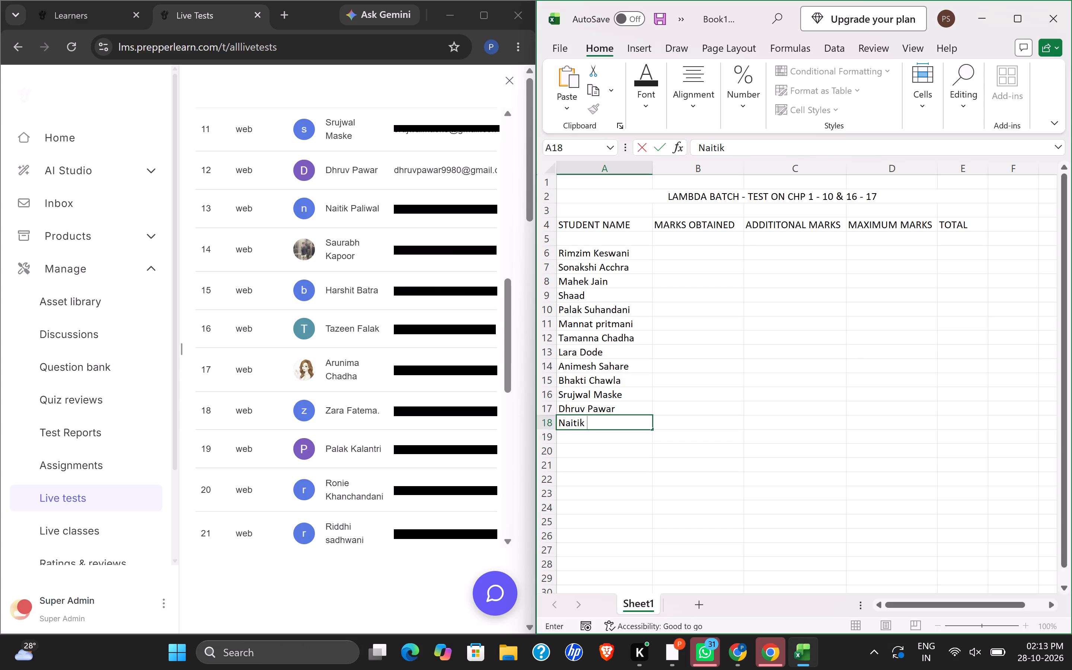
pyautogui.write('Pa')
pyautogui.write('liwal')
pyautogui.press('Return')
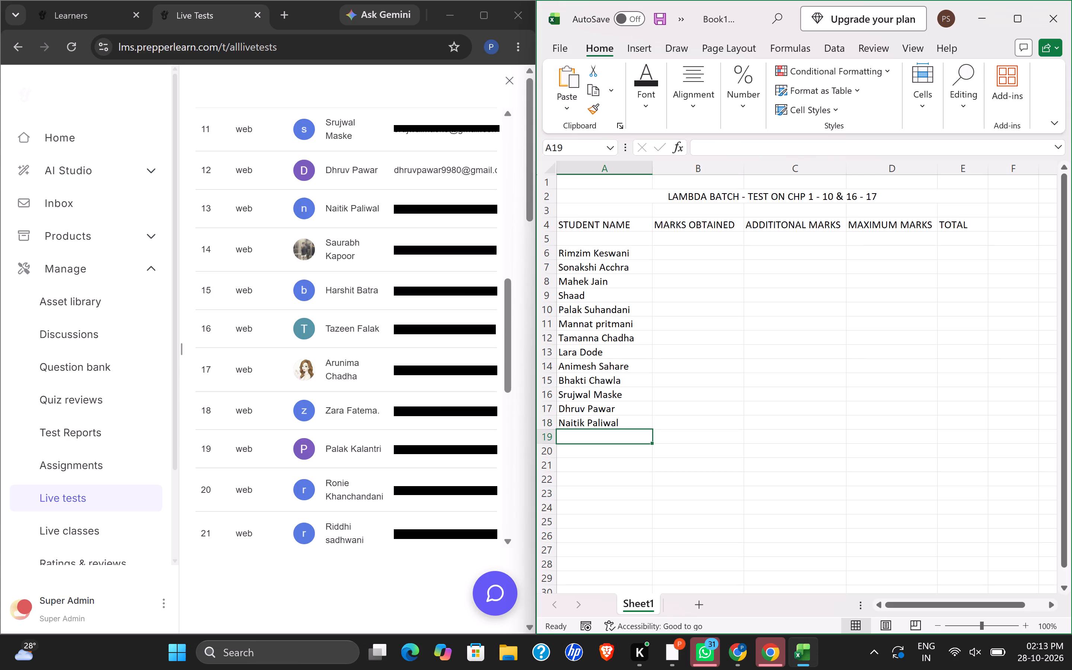
# Enter the rank 14 student's full name from the leaderboard in cell A19, with capitalised initials.
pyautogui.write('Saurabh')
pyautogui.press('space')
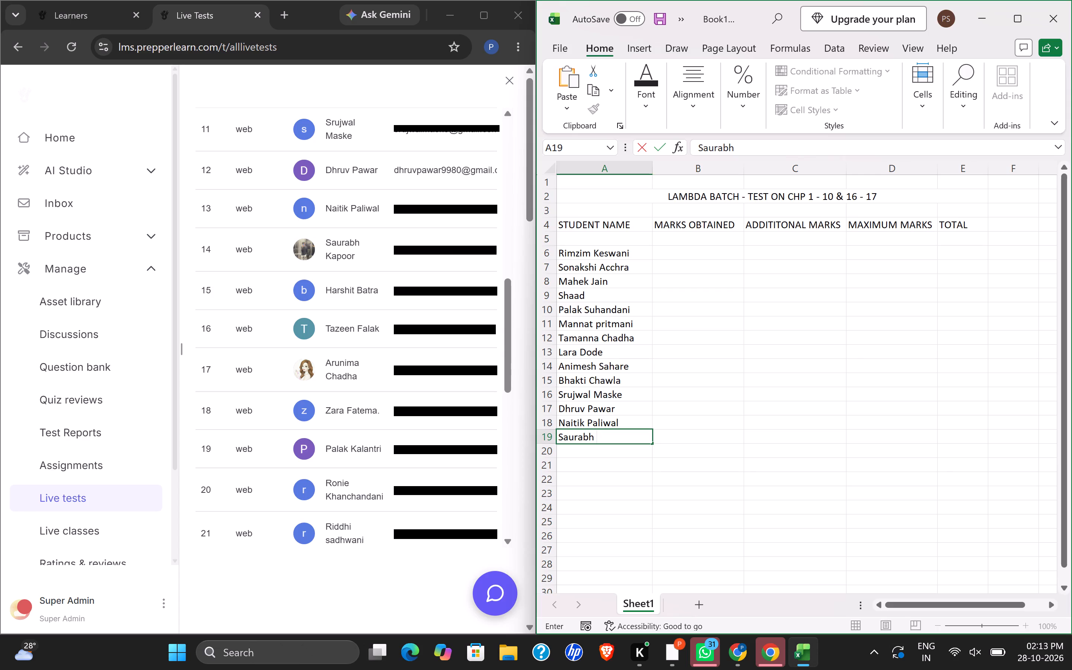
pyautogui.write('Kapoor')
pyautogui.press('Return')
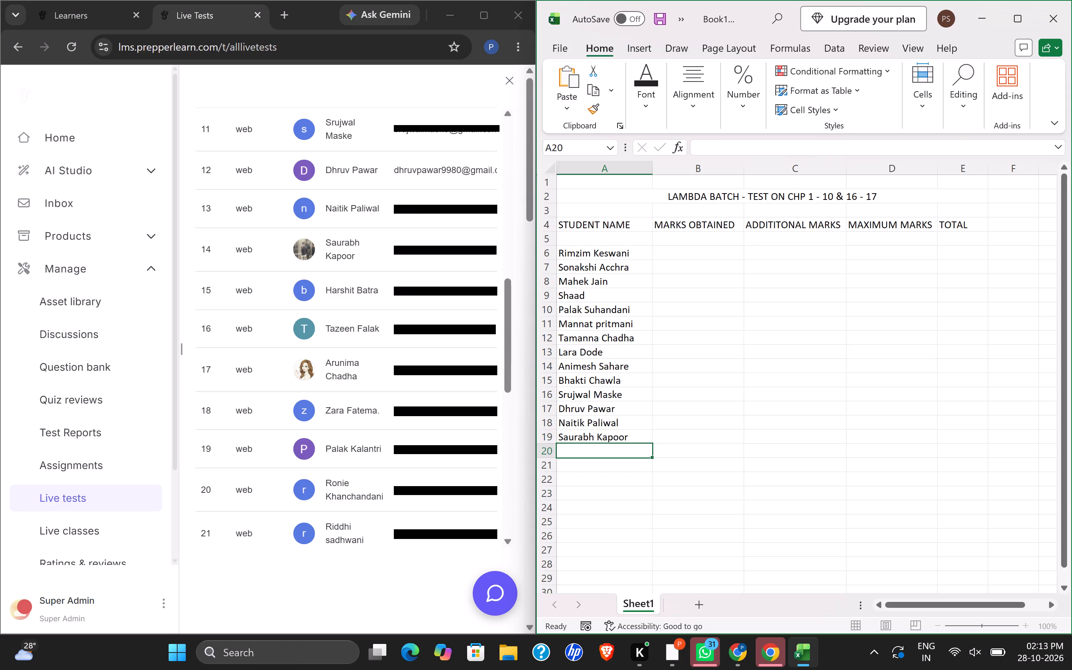
# Enter the rank 15 student's full name from the leaderboard in cell A20, with capitalised initials.
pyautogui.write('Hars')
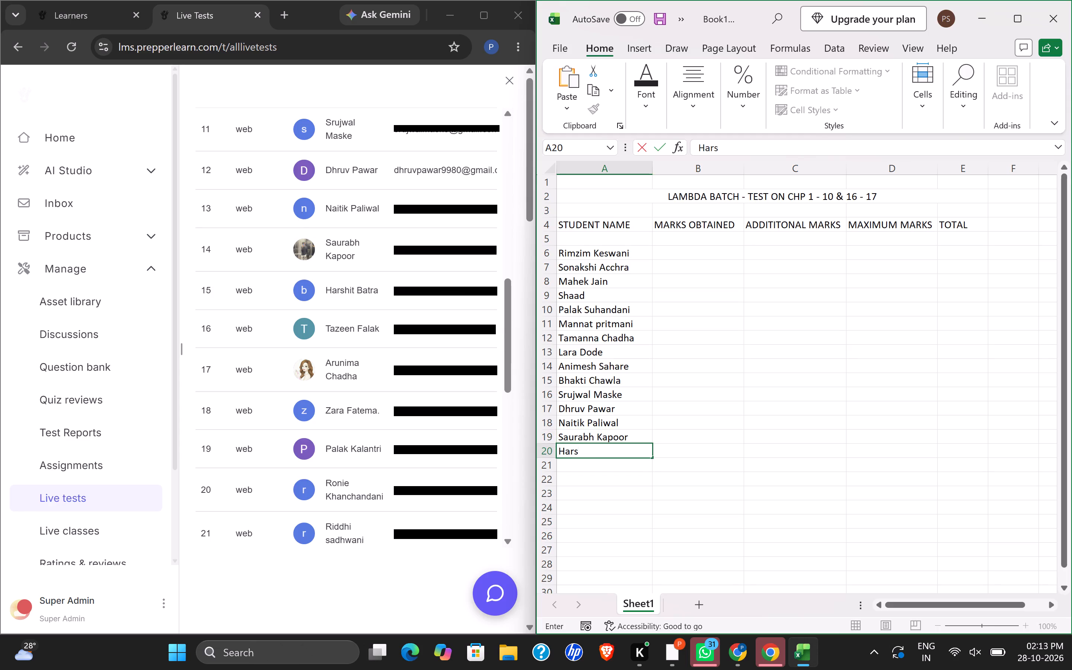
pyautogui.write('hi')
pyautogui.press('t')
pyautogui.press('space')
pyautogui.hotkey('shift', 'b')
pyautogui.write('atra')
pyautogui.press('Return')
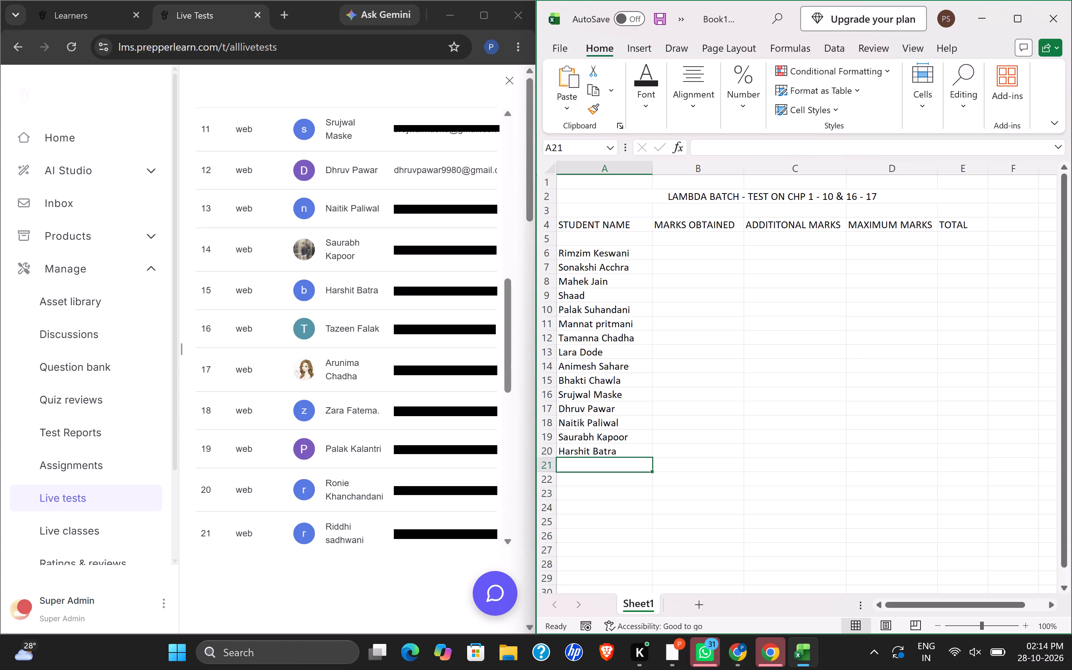
# Enter the rank 16 student's full name from the leaderboard in cell A21, with capitalised initials.
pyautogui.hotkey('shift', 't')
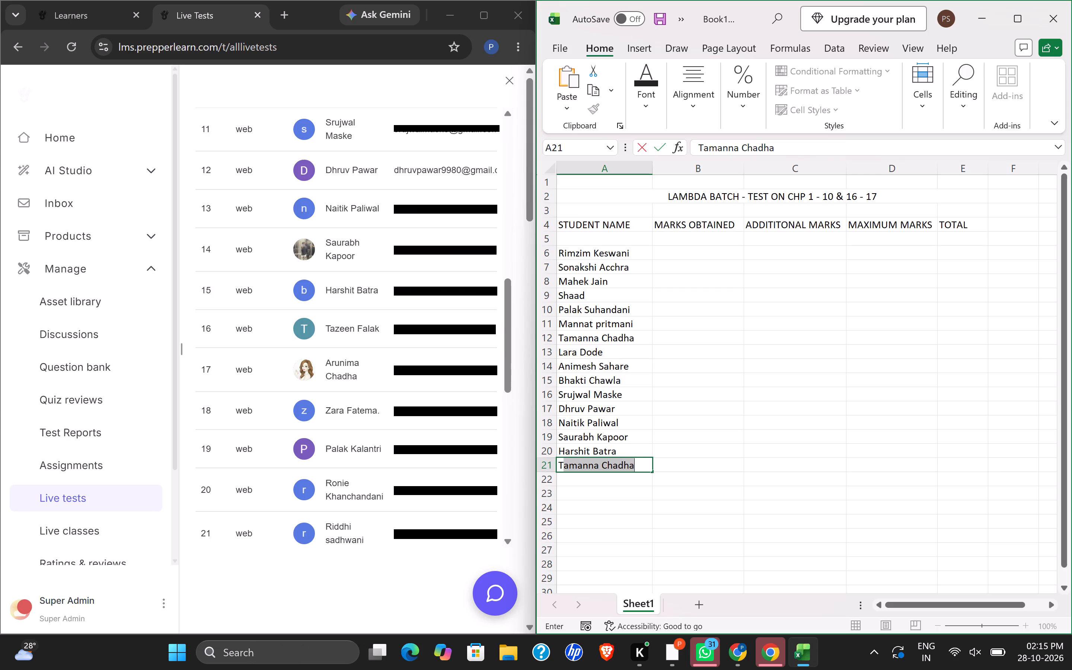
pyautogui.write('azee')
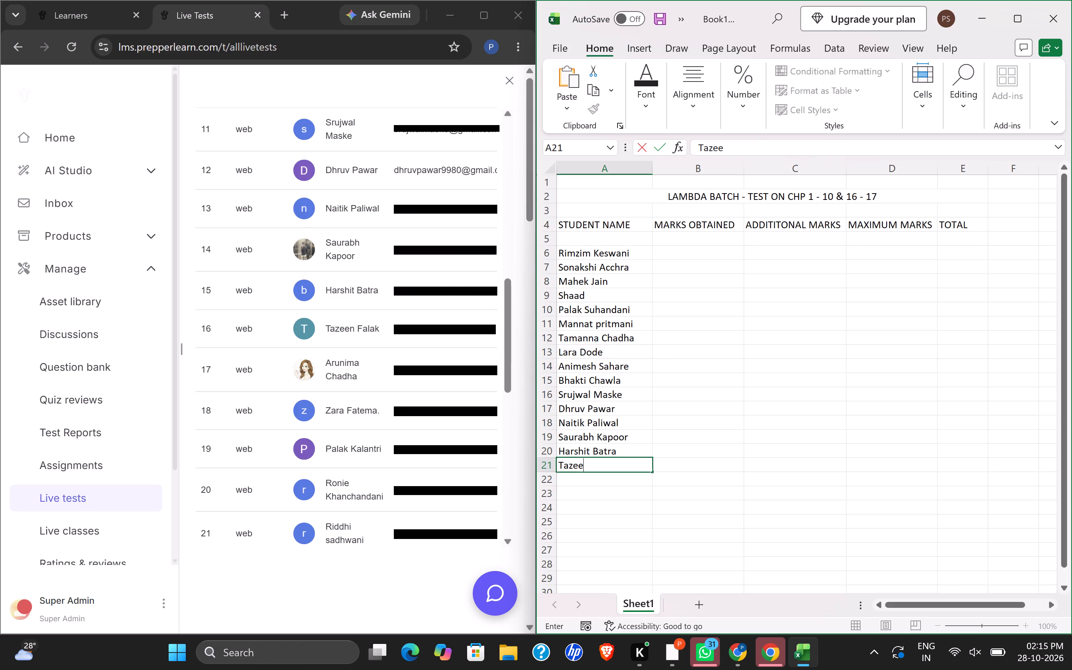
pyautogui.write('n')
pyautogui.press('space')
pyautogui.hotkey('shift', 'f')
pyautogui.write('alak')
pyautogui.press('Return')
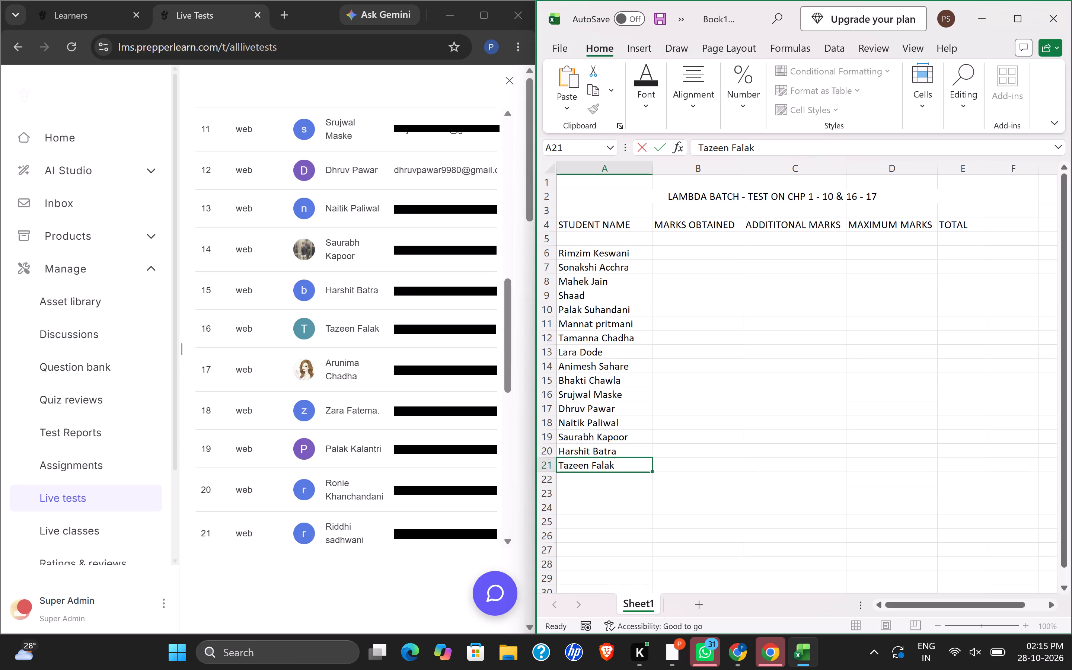
# Enter the rank 17 student's full name in cell A22, matching the leaderboard's spelling of the surname.
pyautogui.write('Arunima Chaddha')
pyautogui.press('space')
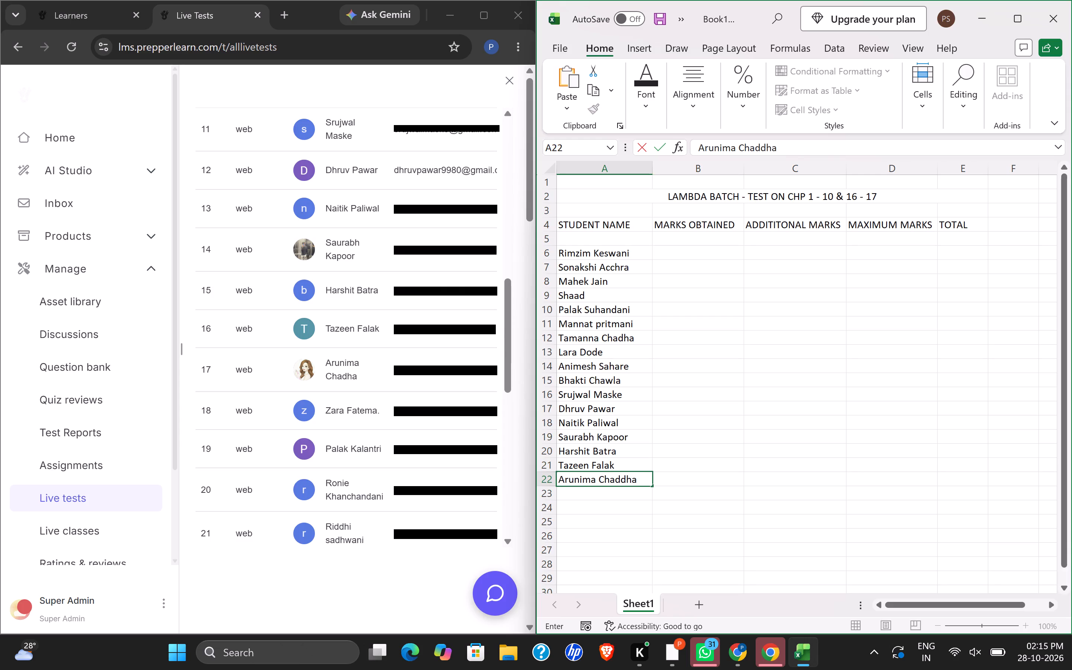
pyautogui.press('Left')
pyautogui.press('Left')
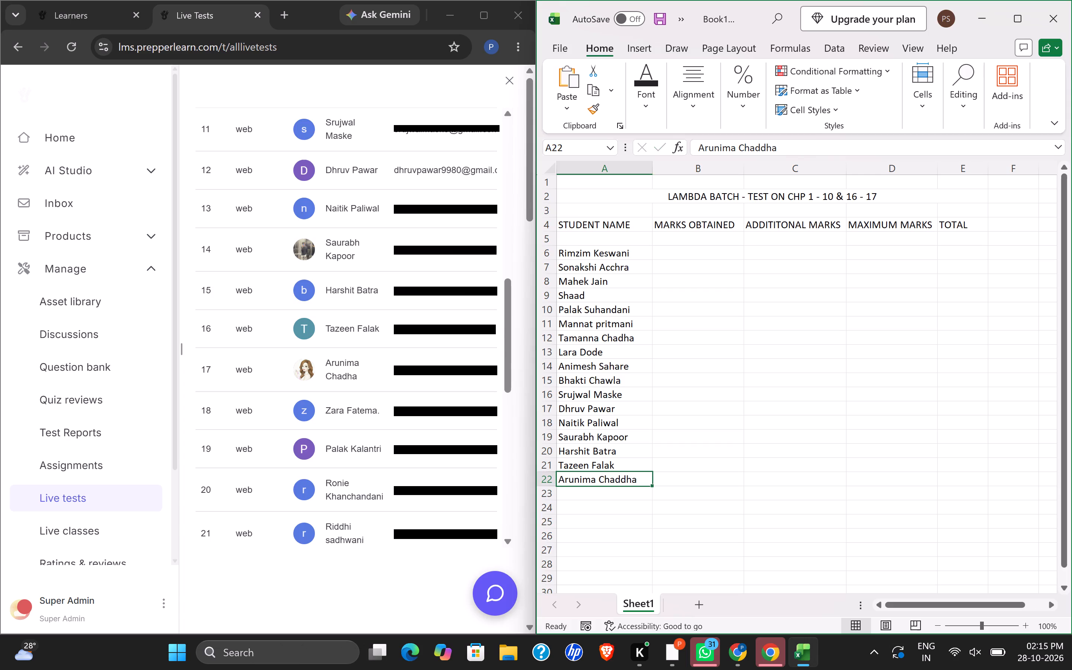
pyautogui.doubleClick(625, 479)
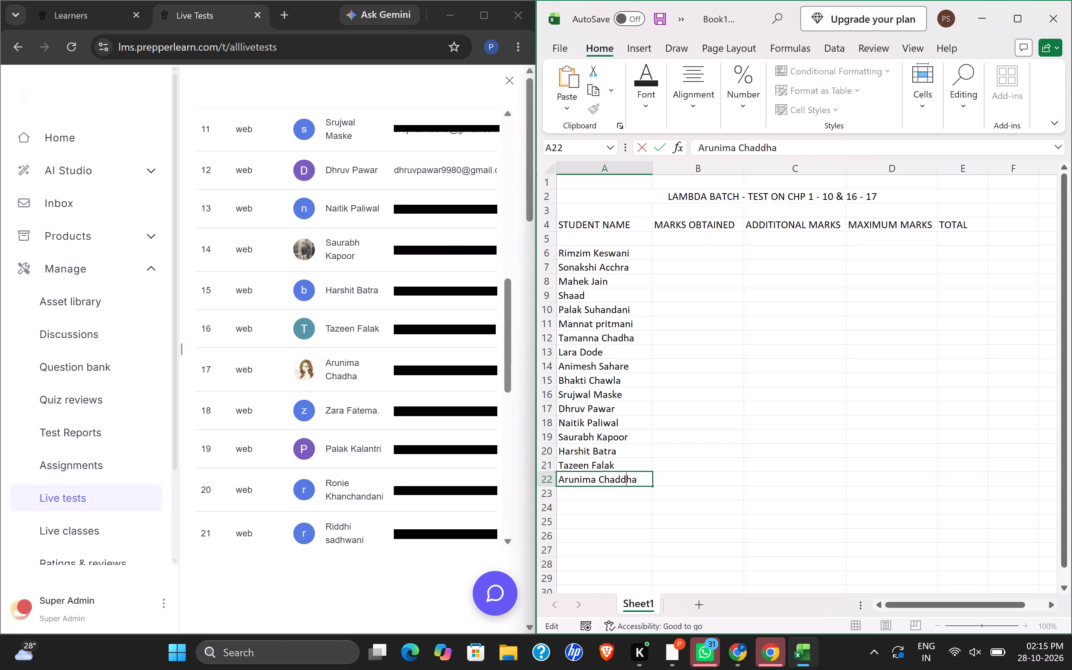
pyautogui.press('BackSpace')
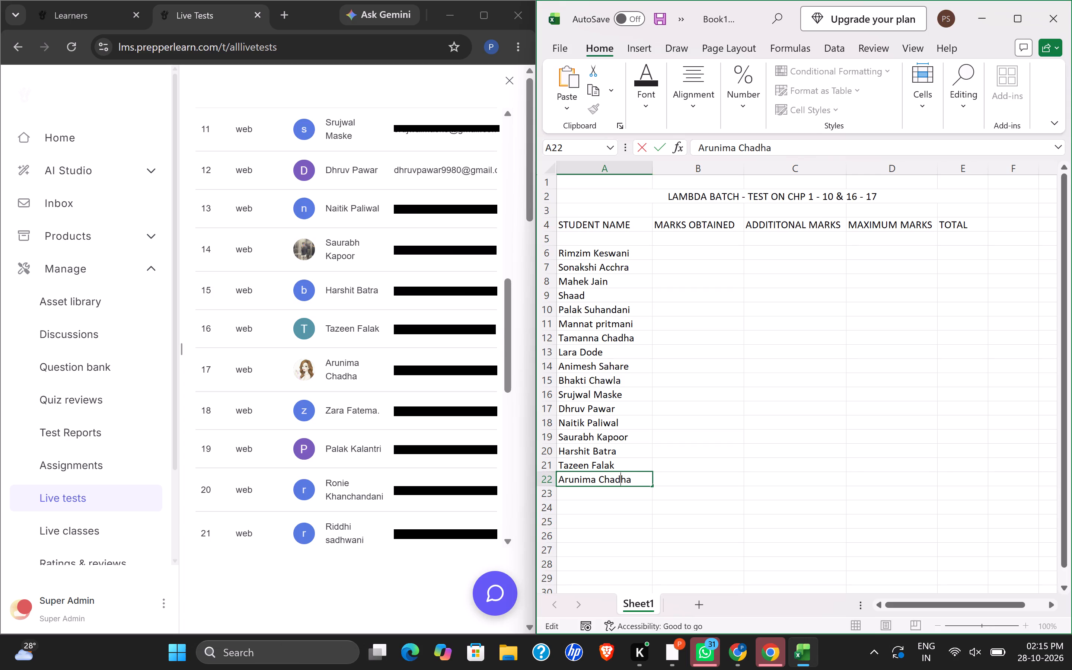
# Enter the rank 18 student's full name from the leaderboard in cell A23, leaving out the trailing full stop.
pyautogui.click(599, 495)
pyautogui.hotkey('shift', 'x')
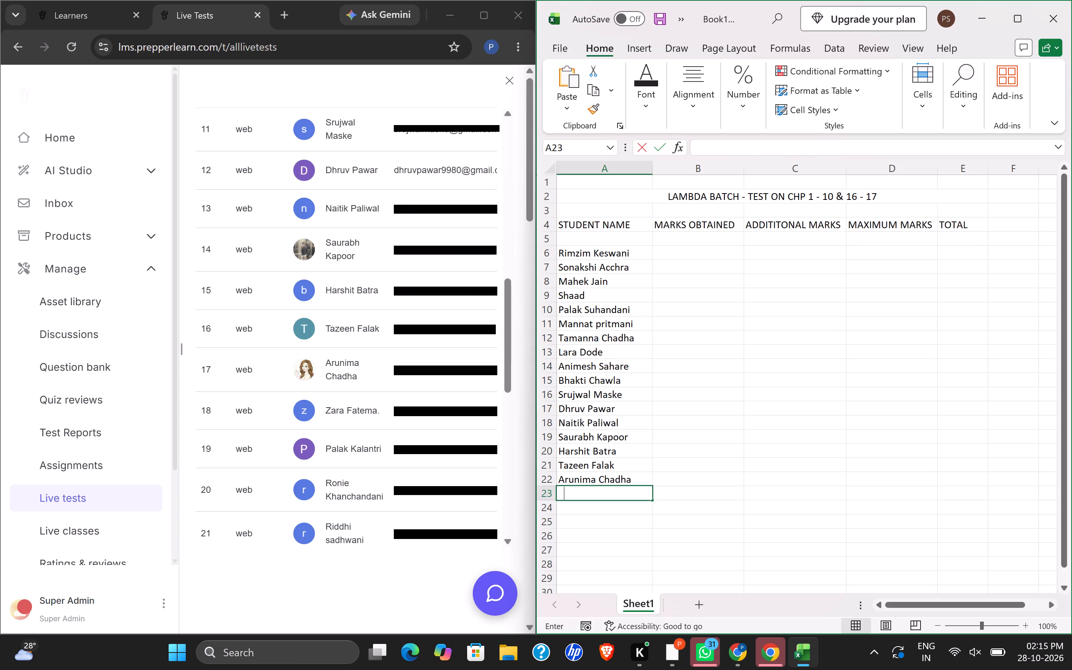
pyautogui.press('BackSpace')
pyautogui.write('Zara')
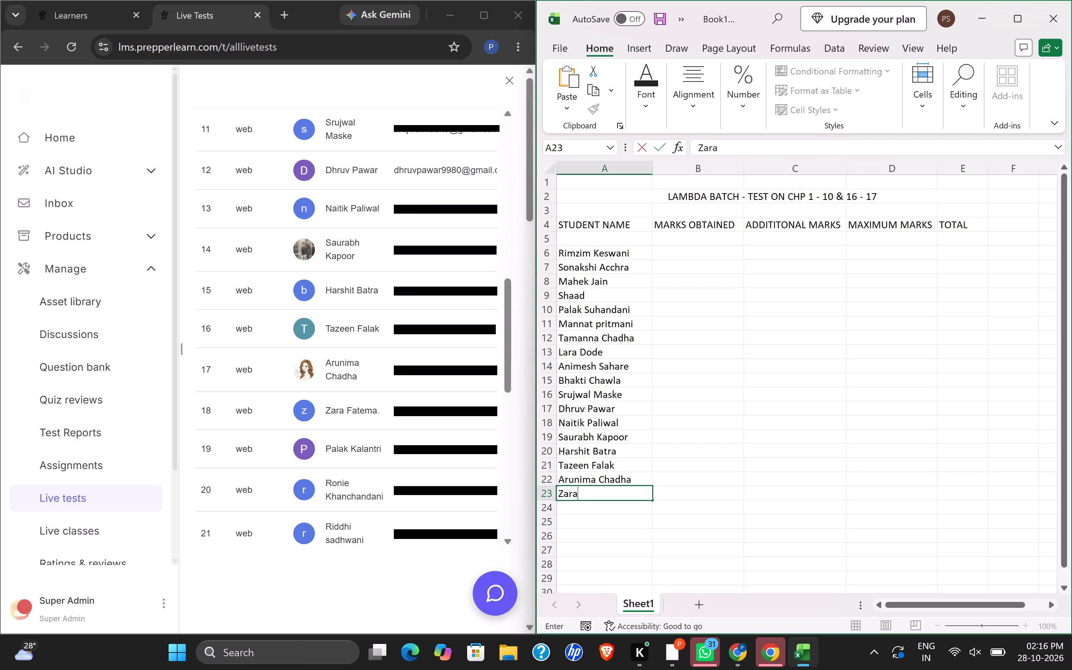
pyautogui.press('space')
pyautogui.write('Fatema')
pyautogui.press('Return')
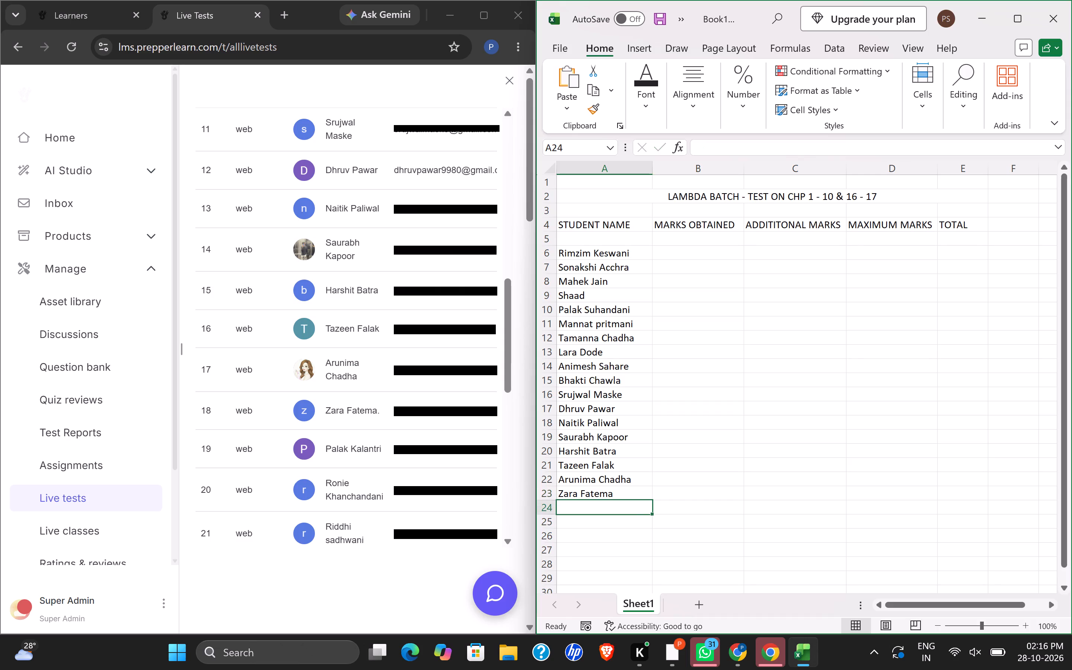
# Enter the rank 19 student's full name from the leaderboard in cell A24, with capitalised initials.
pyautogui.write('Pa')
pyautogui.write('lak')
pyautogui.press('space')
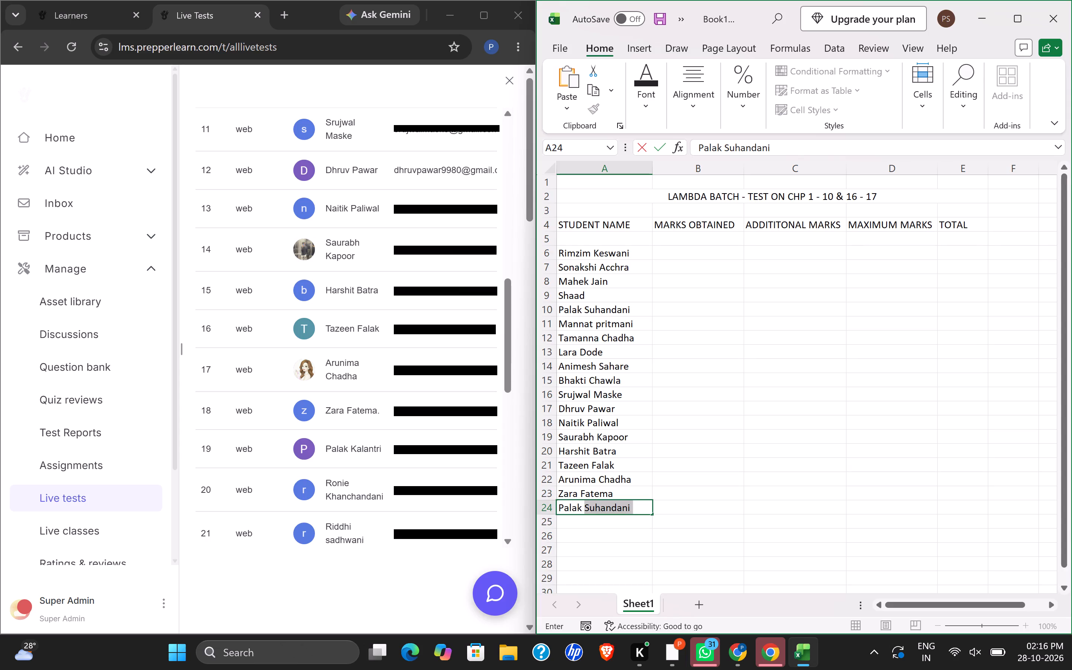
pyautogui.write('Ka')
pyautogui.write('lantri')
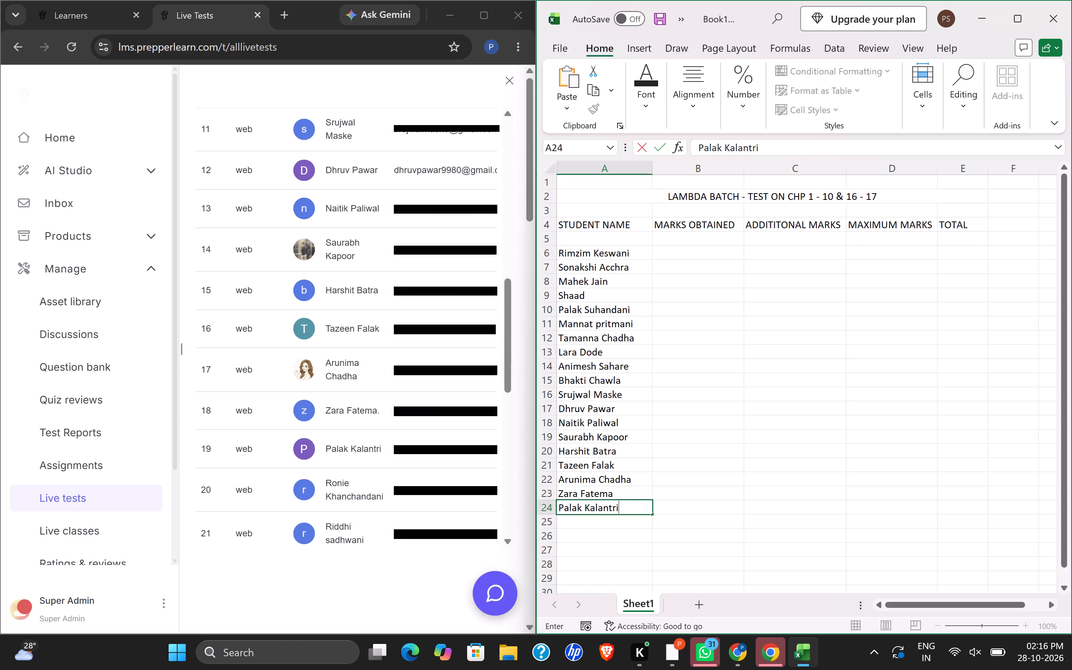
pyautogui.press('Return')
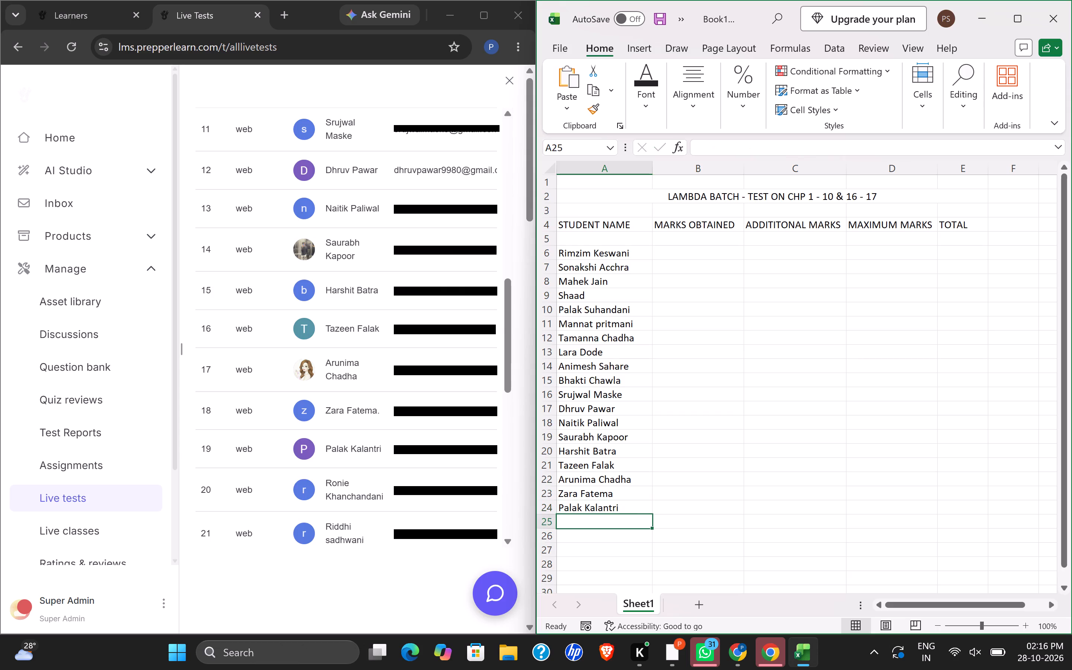
# Enter the rank 20 student's full name from the leaderboard in cell A25, with capitalised initials.
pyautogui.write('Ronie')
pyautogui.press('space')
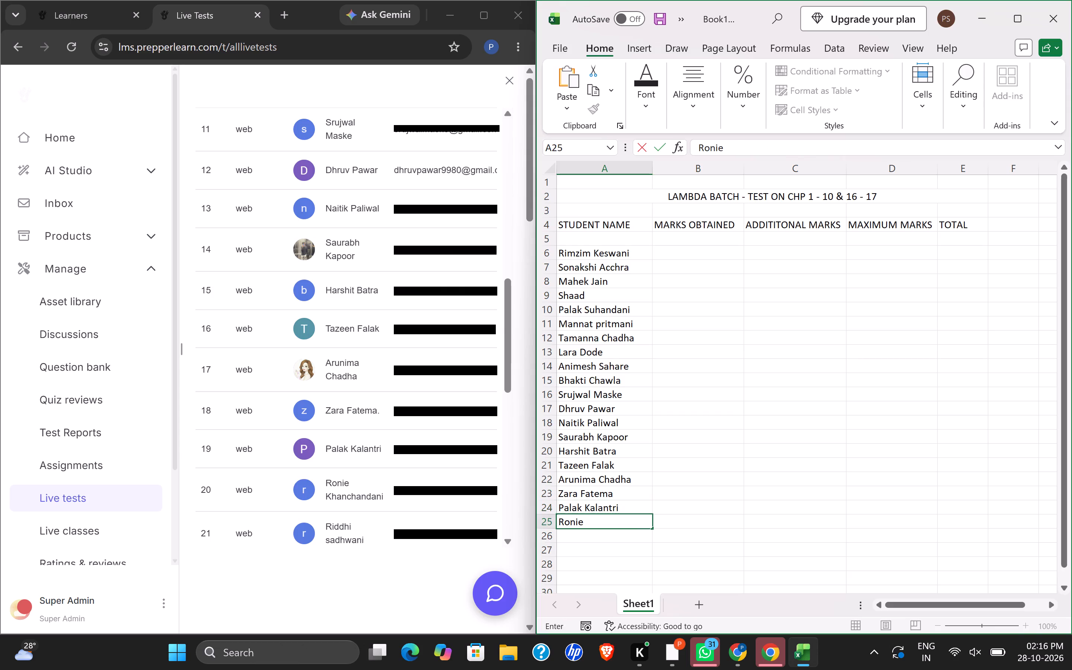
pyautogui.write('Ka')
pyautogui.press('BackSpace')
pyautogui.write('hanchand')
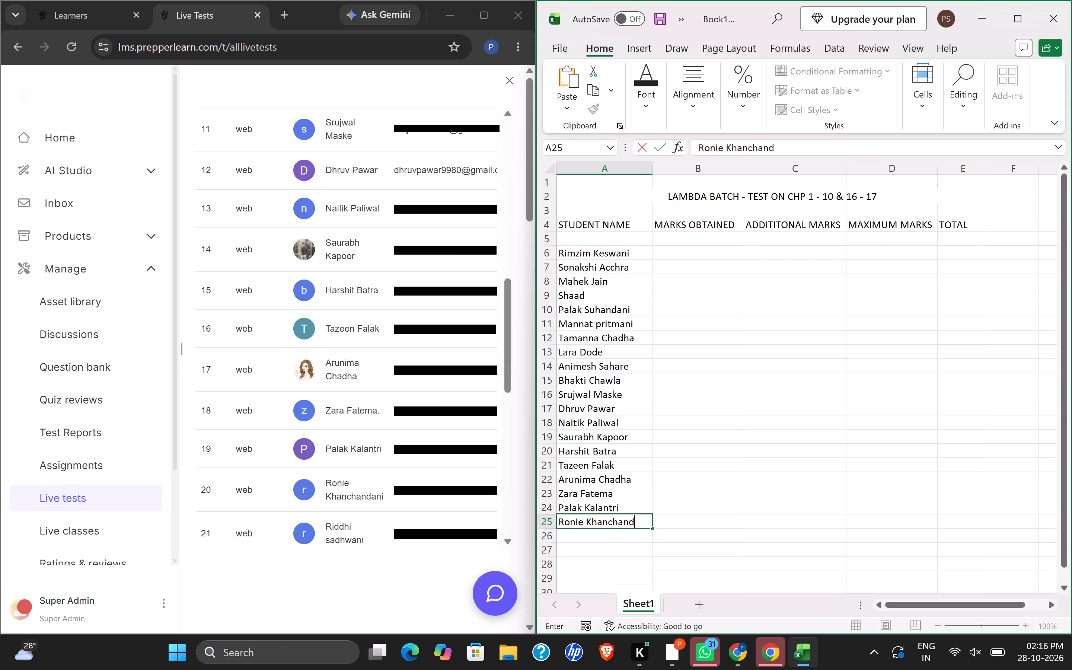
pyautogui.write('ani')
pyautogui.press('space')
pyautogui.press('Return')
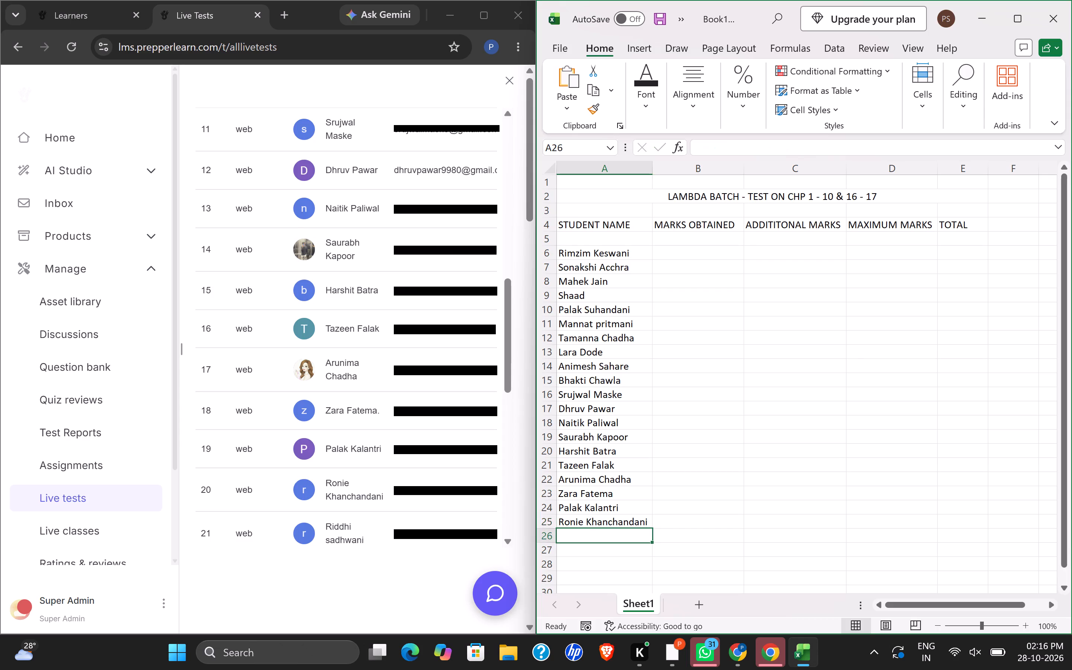
# Enter the rank 21 student's full name from the leaderboard in cell A26, capitalising the surname as well.
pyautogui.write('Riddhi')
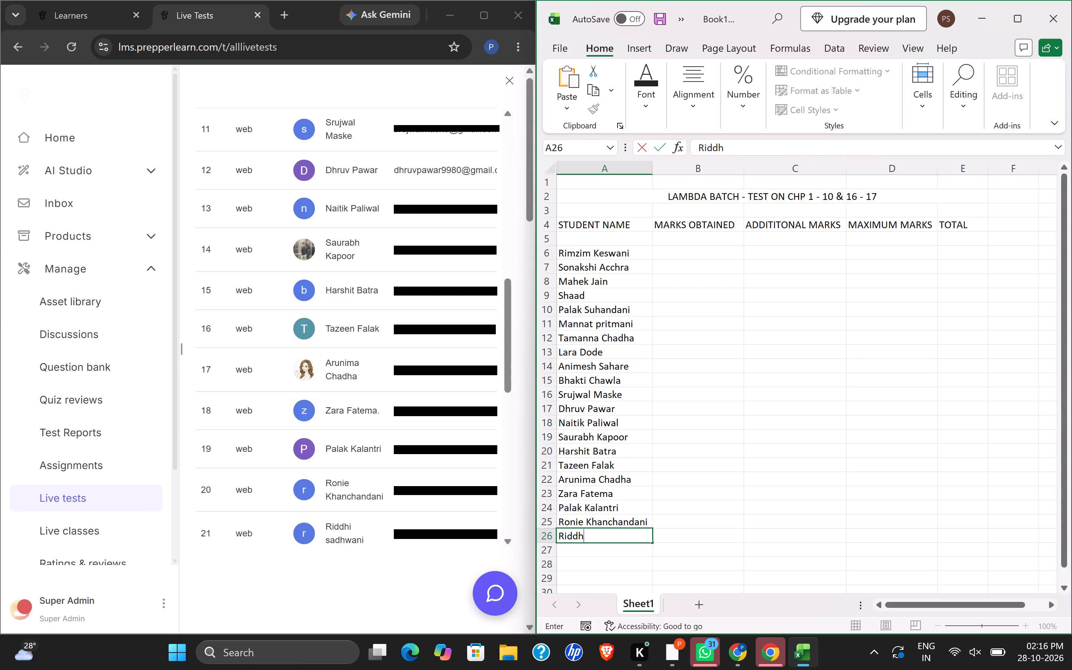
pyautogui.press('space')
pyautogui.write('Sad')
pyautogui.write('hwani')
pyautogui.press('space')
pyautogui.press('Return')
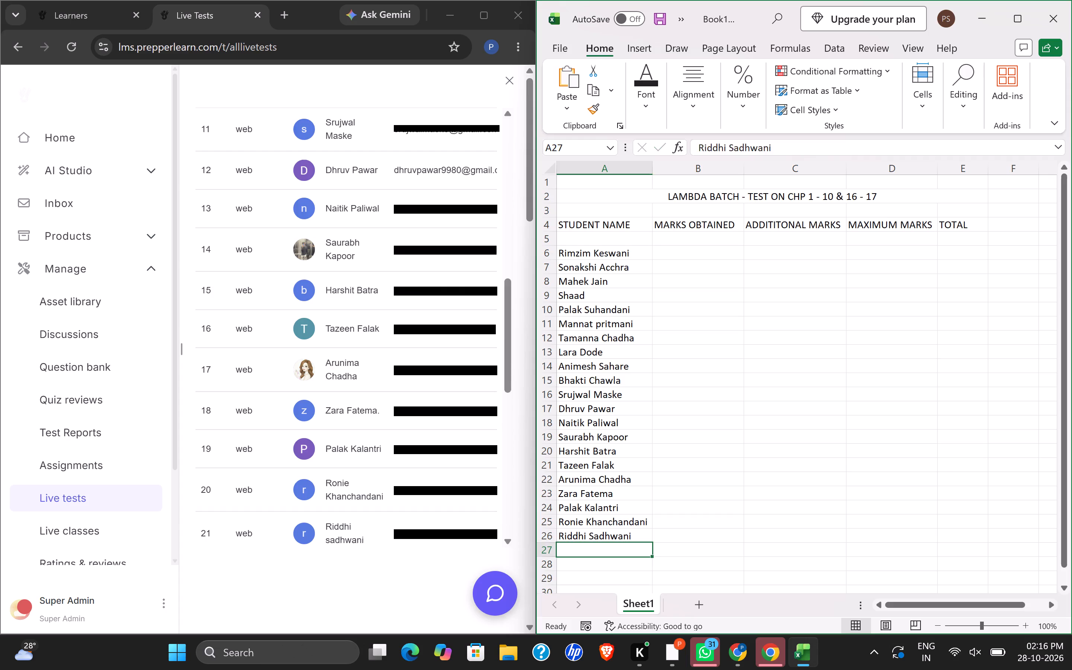
pyautogui.scroll(-5, 462, 440)
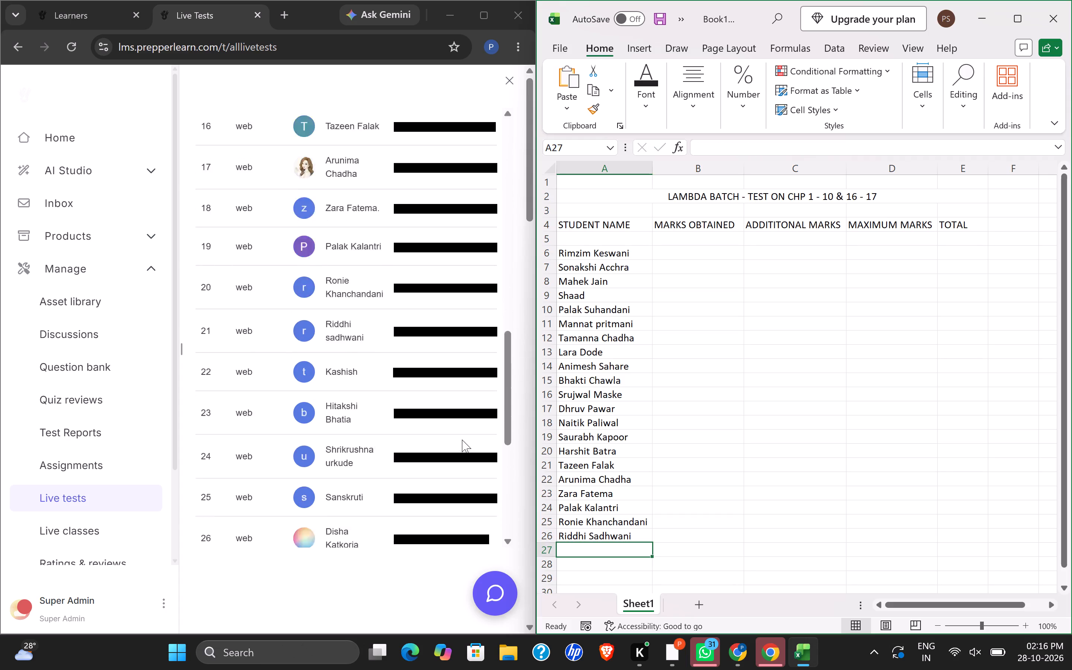
pyautogui.scroll(-2, 462, 440)
pyautogui.scroll(1, 462, 440)
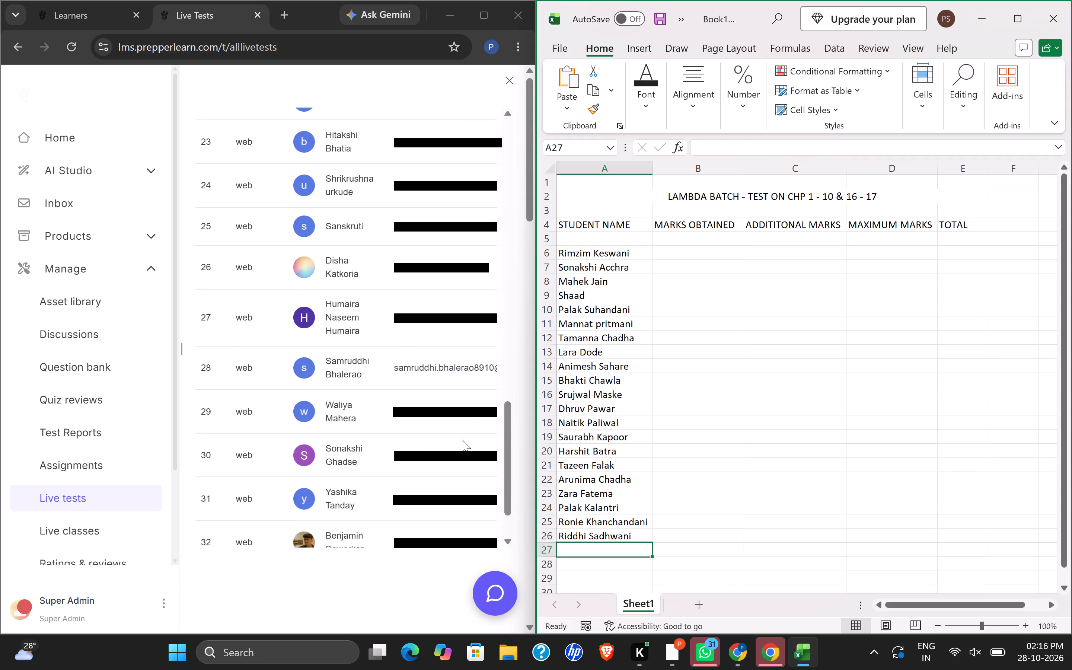
pyautogui.scroll(1, 462, 440)
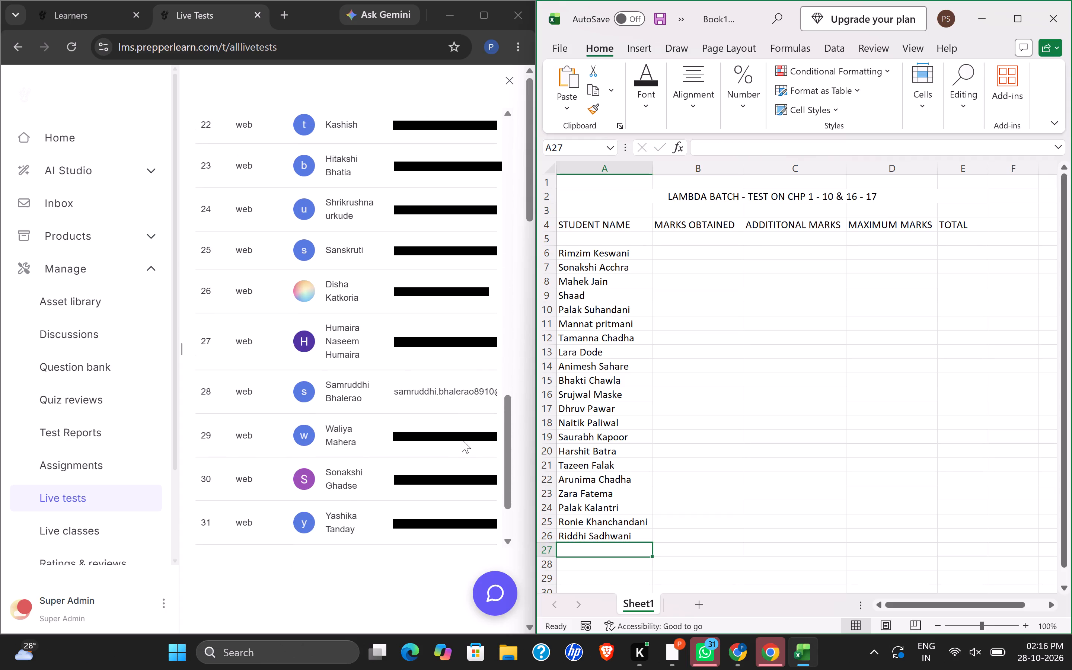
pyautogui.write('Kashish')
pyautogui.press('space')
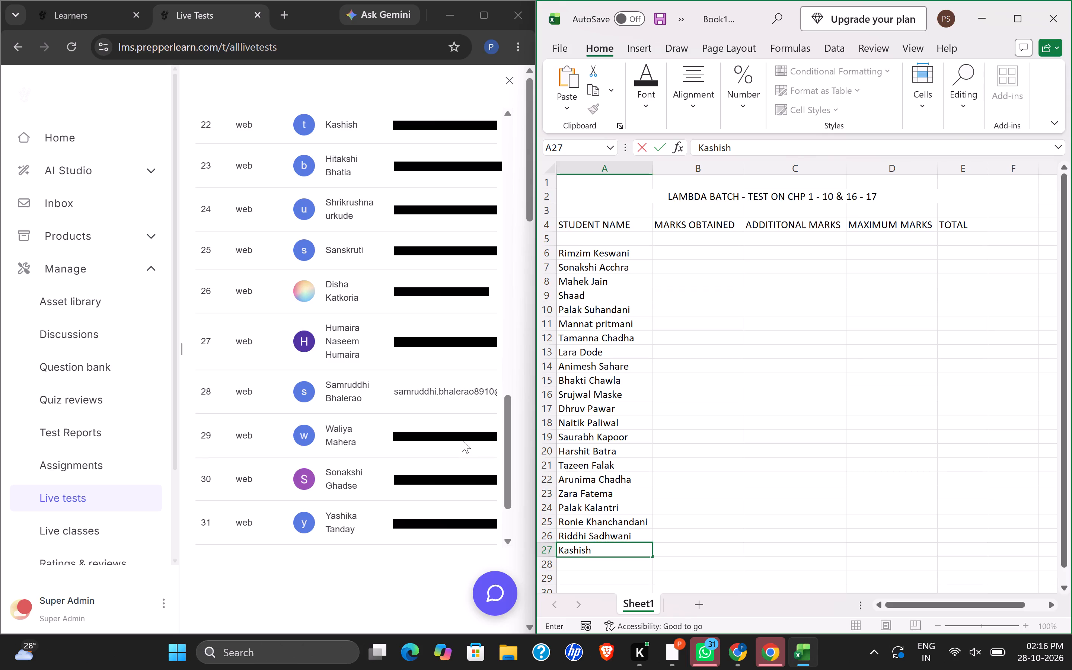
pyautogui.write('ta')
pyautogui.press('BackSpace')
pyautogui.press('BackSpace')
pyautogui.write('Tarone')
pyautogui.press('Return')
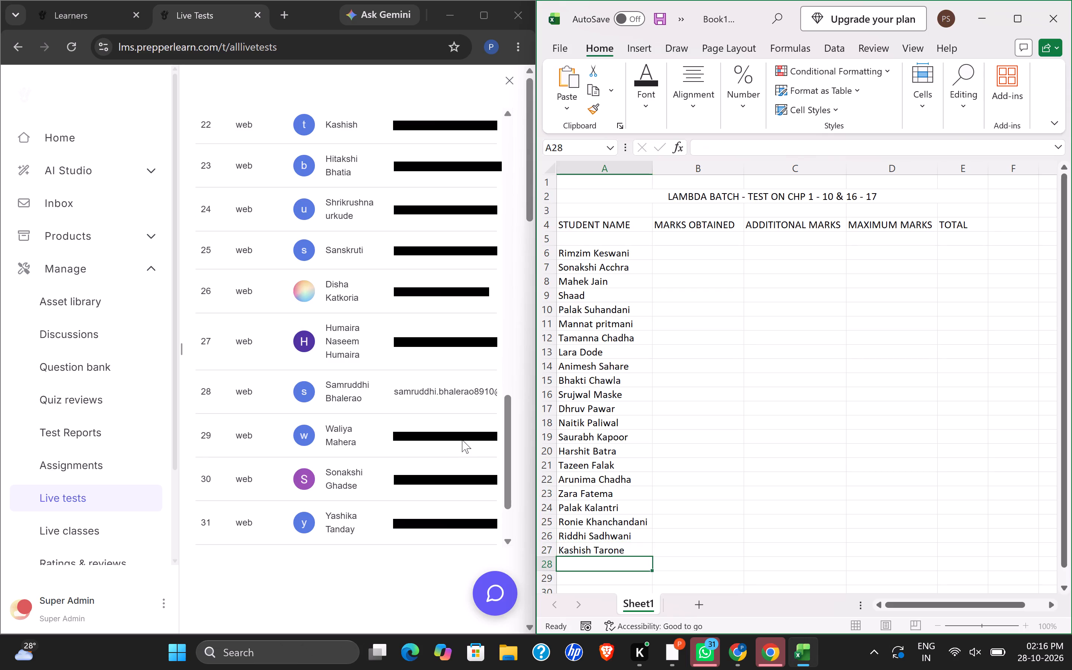
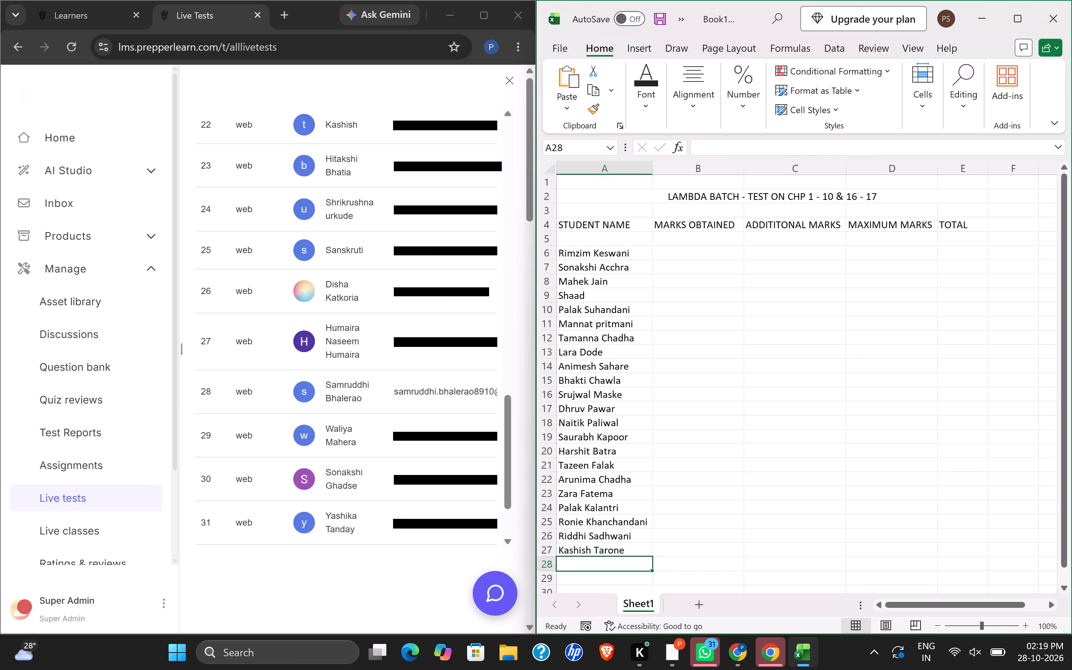
# Enter the rank 23 student's full name from the leaderboard in cell A28, with capitalised initials.
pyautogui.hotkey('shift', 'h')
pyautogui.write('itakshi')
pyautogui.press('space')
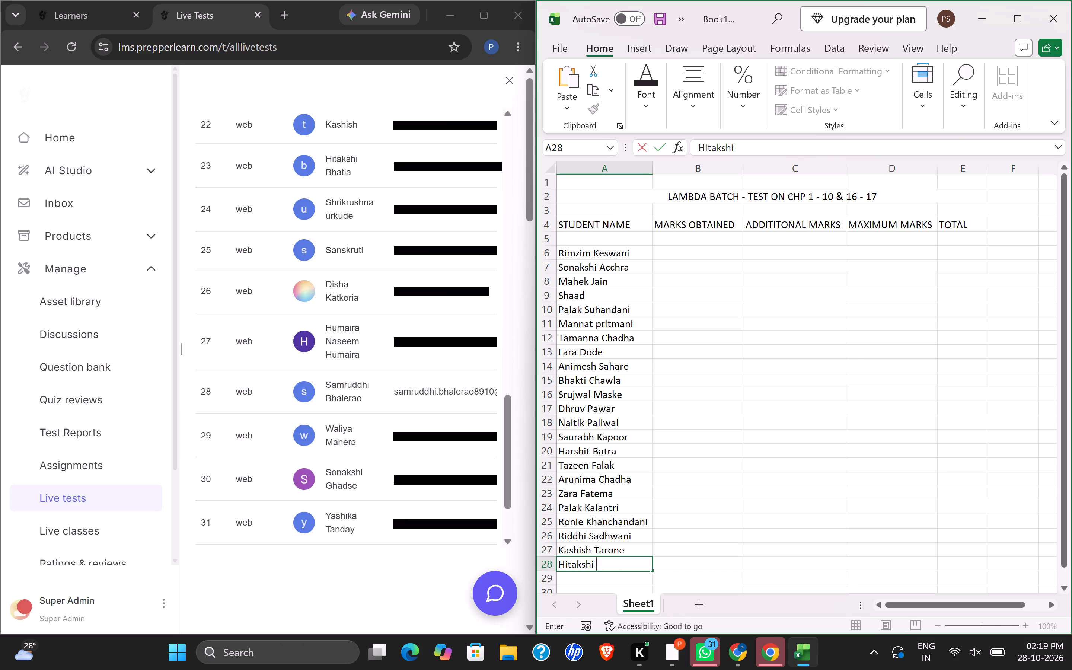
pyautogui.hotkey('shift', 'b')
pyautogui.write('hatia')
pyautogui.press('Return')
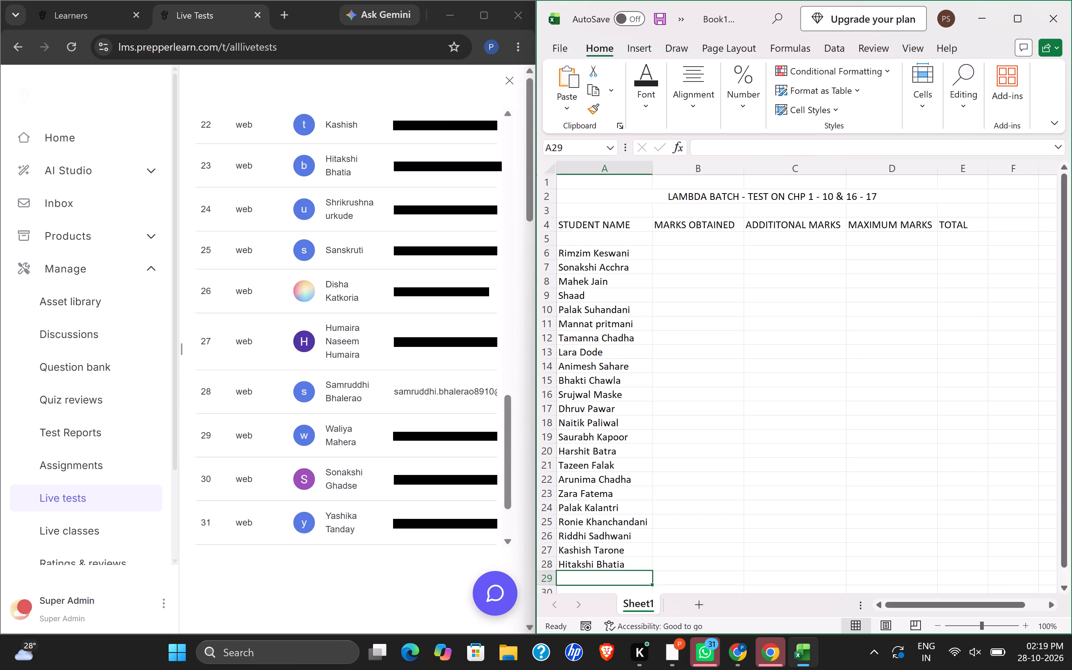
# Enter the rank 24 student's full name from the leaderboard in cell A29, capitalising the surname as well.
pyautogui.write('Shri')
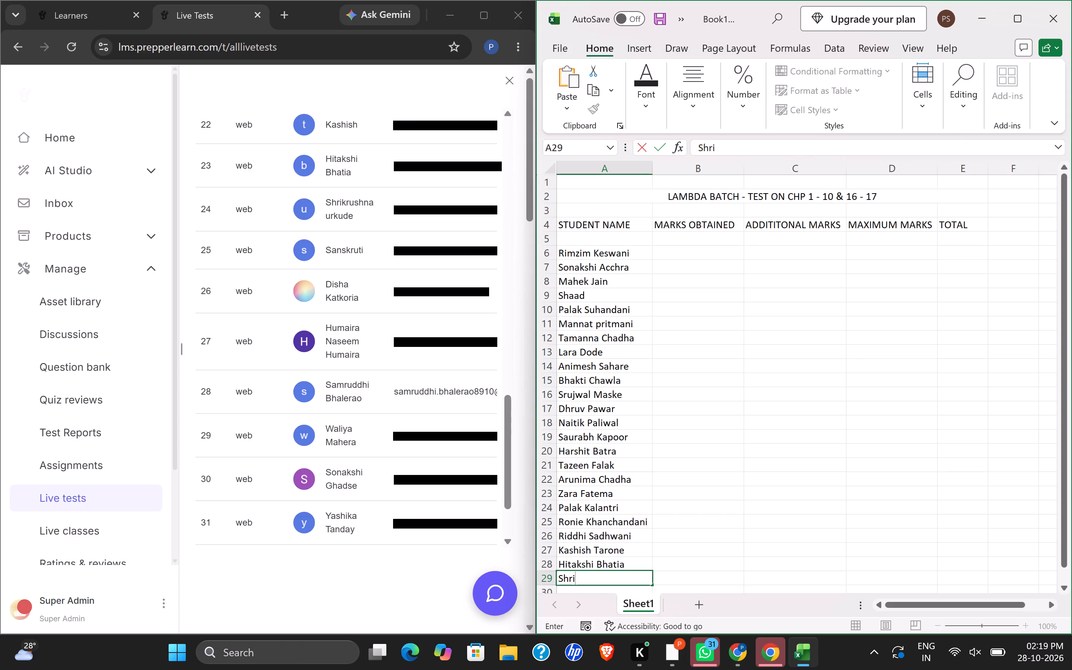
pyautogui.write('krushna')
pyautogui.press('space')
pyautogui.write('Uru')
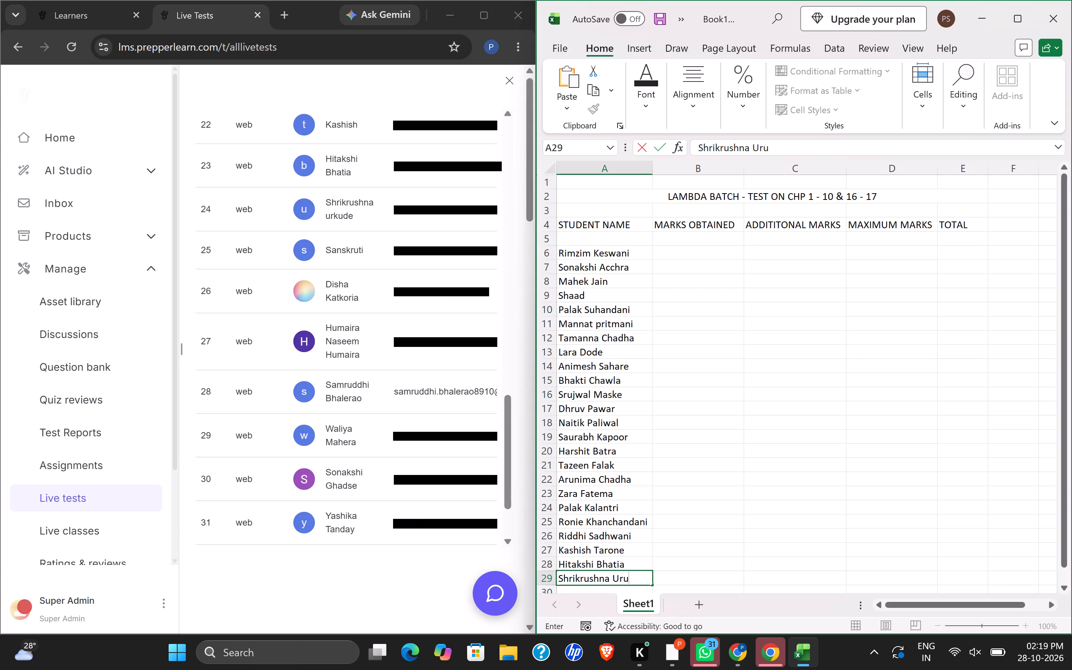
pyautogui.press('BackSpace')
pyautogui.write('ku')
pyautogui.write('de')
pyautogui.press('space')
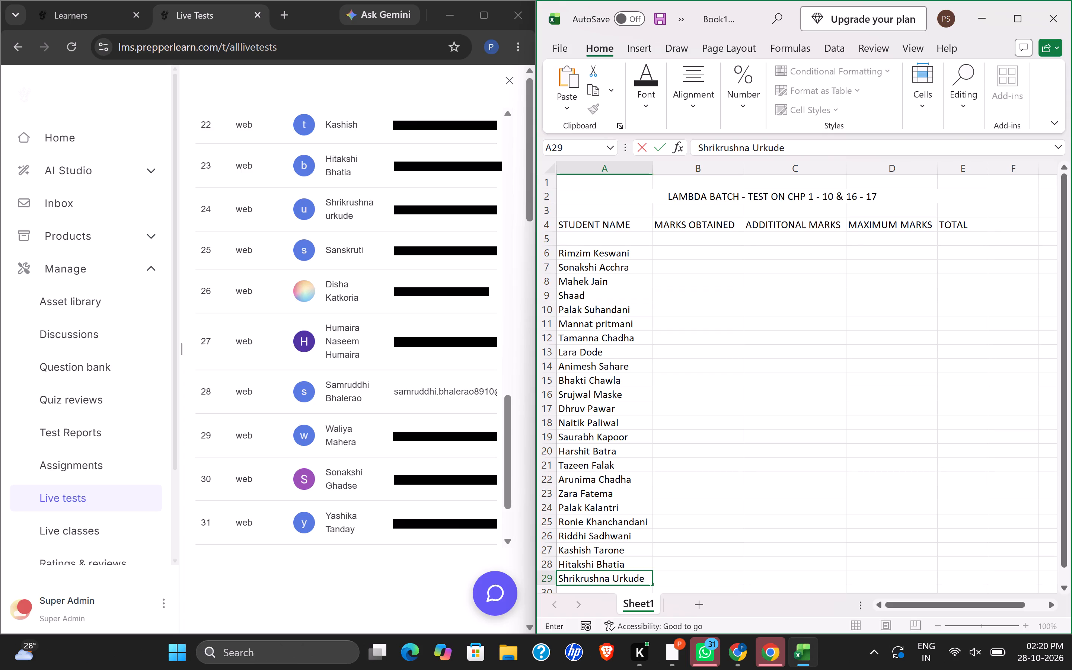
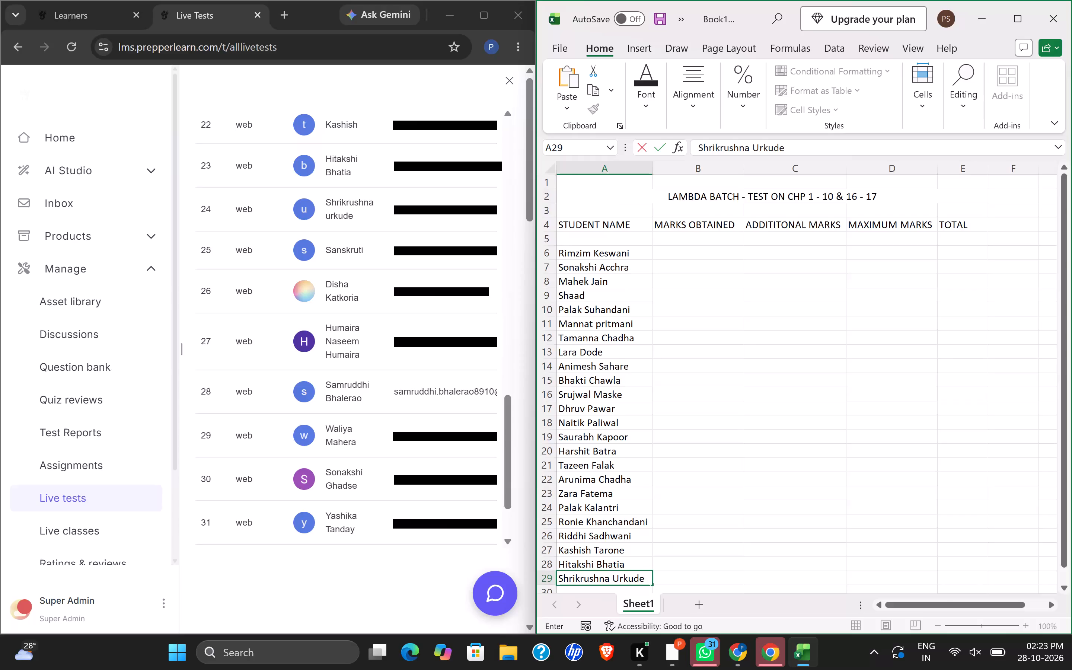
# Enter the rank 25 student's full name in cell A30, adding the surname missing from the leaderboard, with capitalised initials.
pyautogui.scroll(-1, 670, 449)
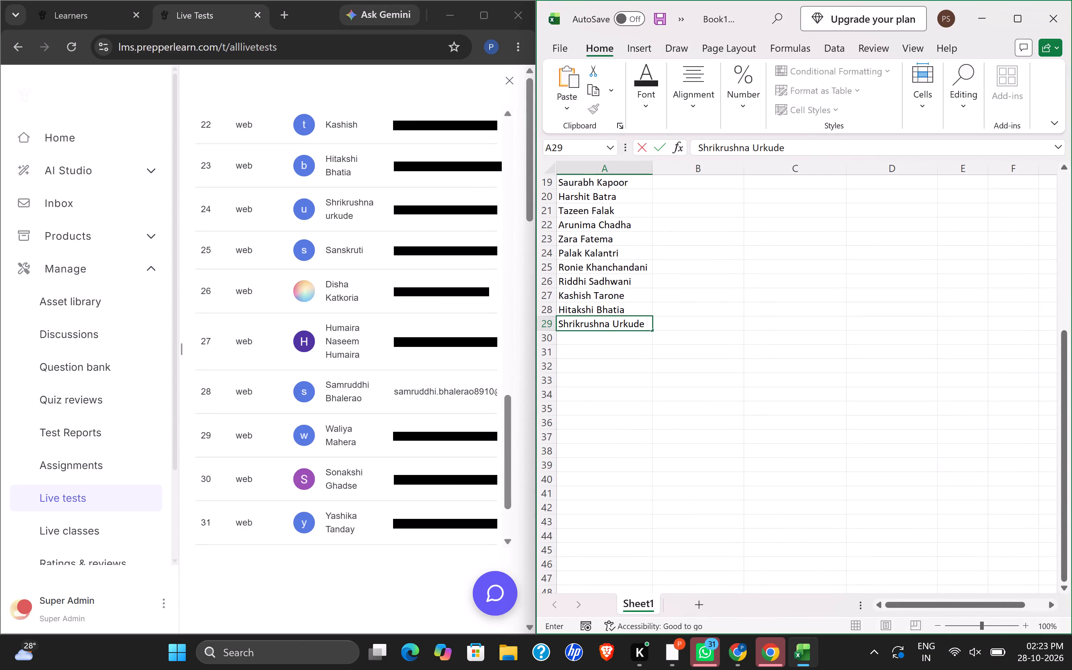
pyautogui.click(624, 343)
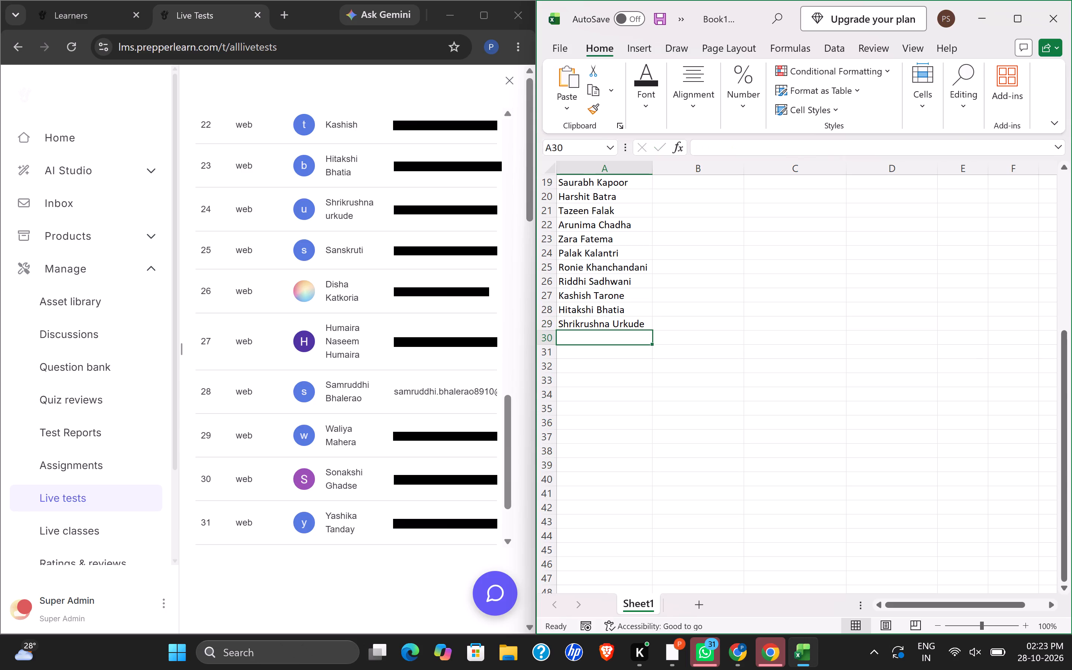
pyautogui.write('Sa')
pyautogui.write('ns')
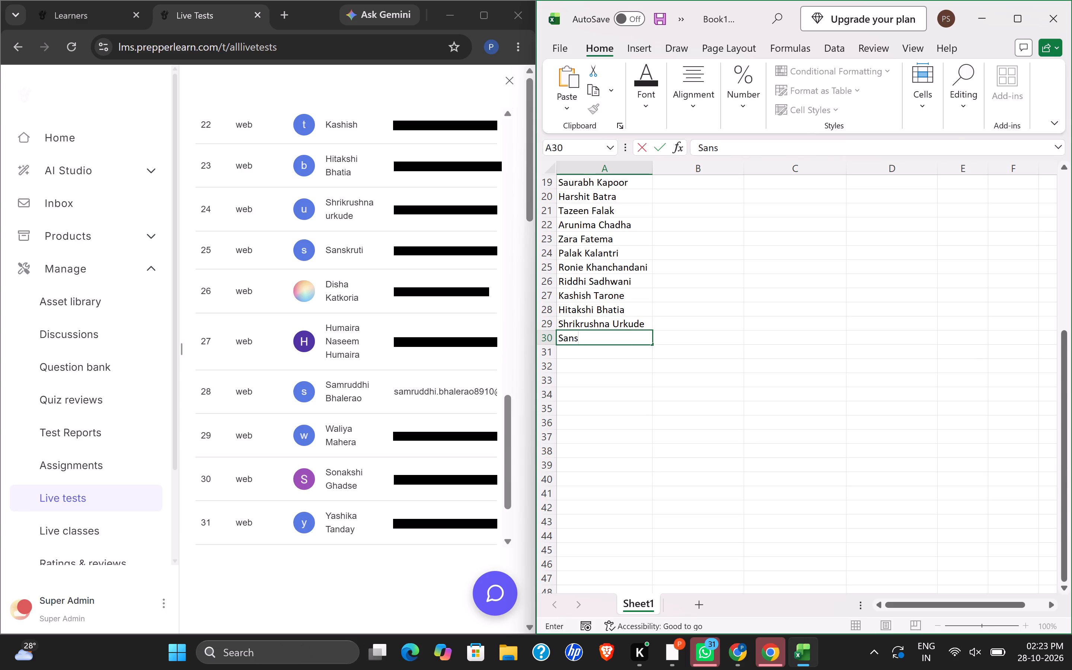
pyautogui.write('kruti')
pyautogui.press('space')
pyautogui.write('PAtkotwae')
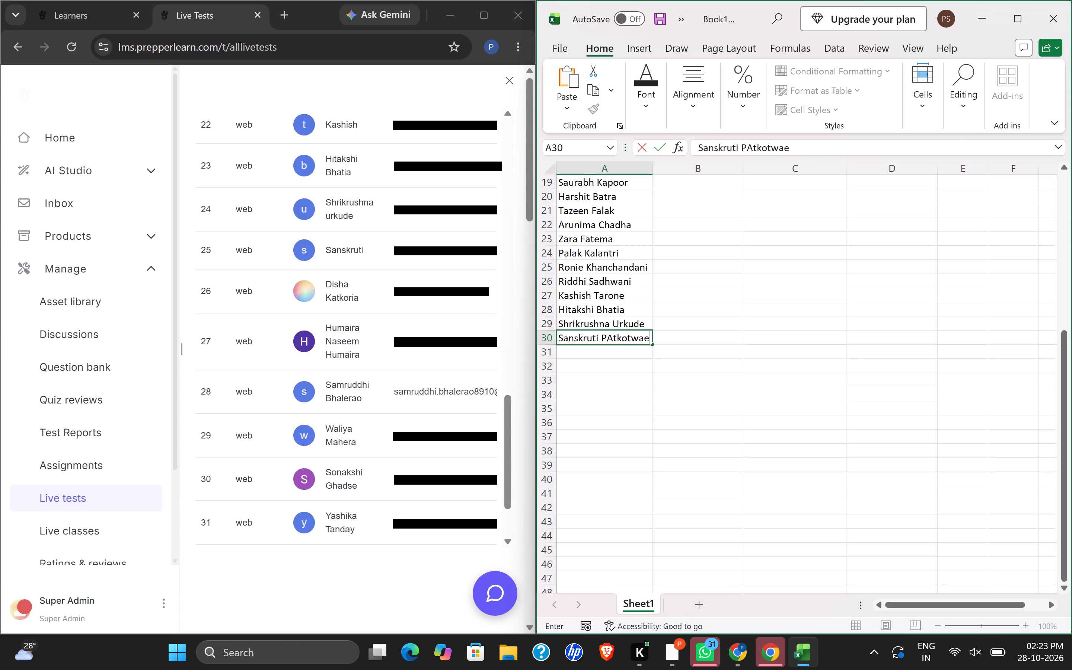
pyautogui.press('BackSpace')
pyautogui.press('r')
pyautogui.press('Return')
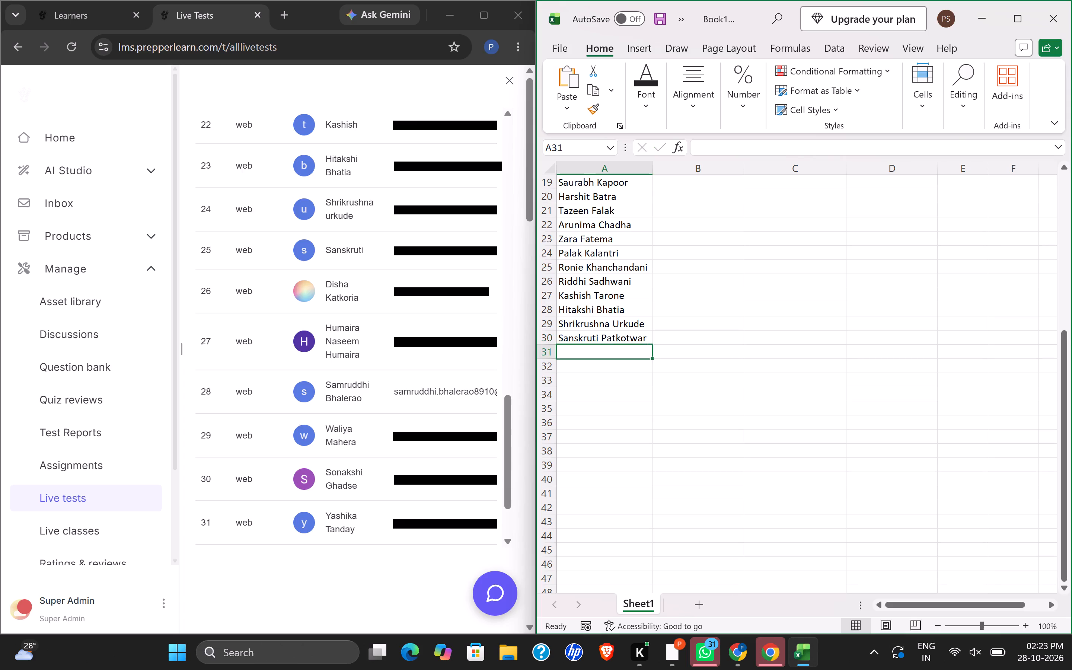
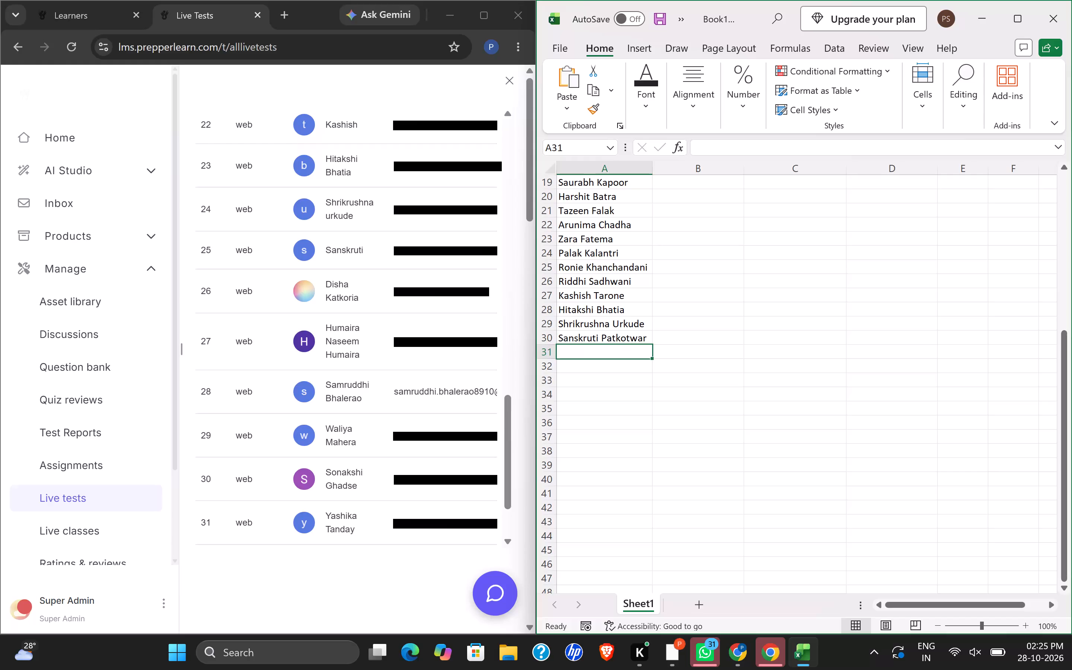
# Enter the rank 26 student's full name from the leaderboard in cell A31.
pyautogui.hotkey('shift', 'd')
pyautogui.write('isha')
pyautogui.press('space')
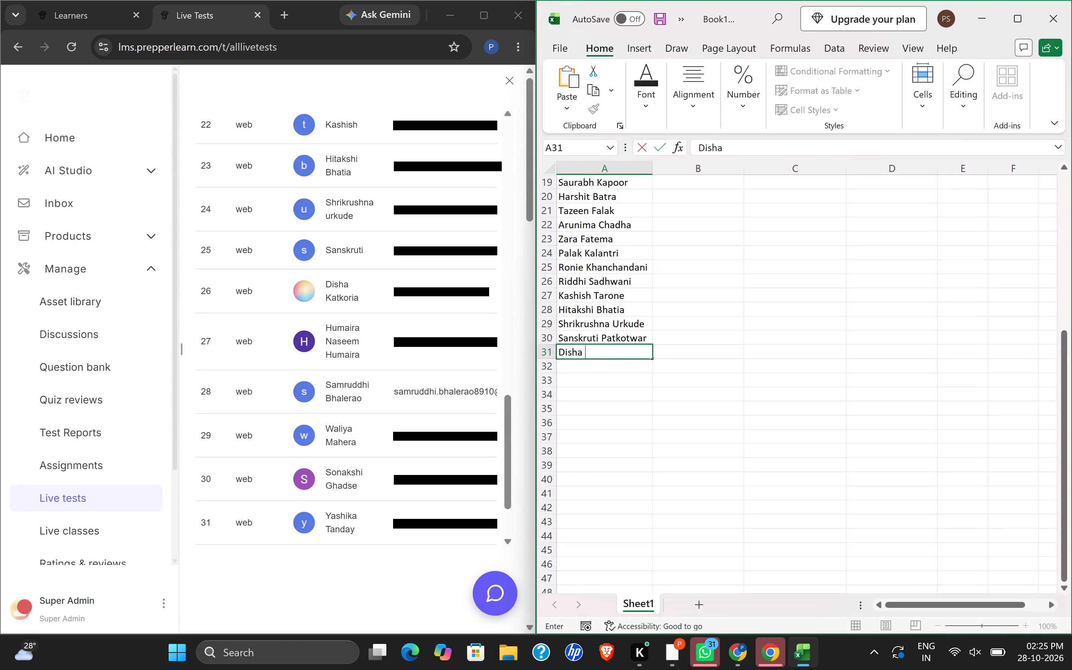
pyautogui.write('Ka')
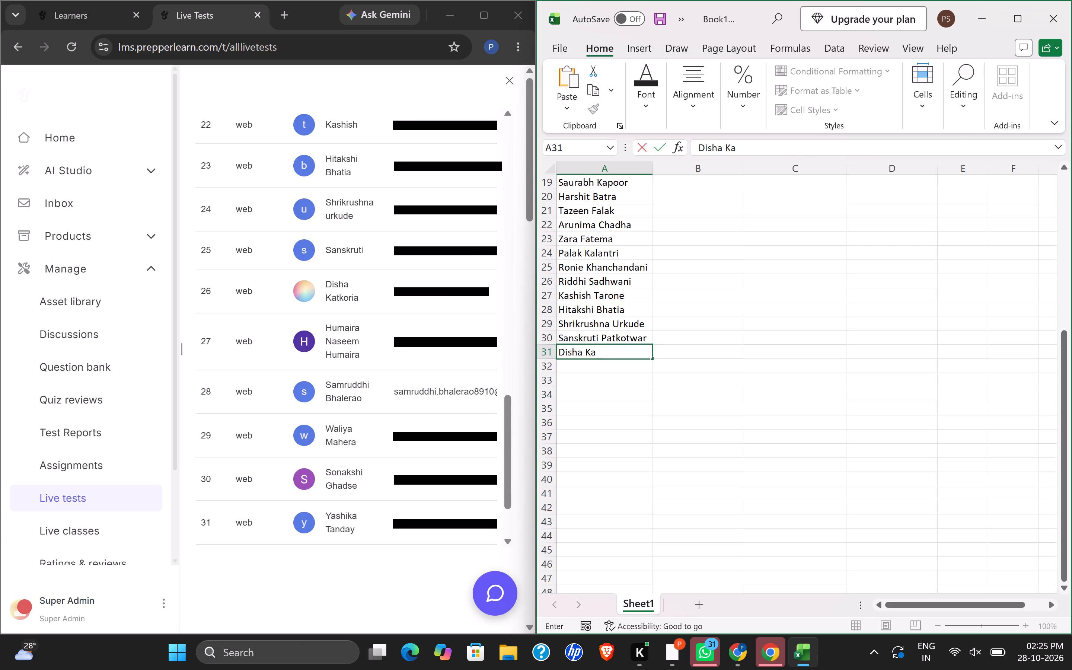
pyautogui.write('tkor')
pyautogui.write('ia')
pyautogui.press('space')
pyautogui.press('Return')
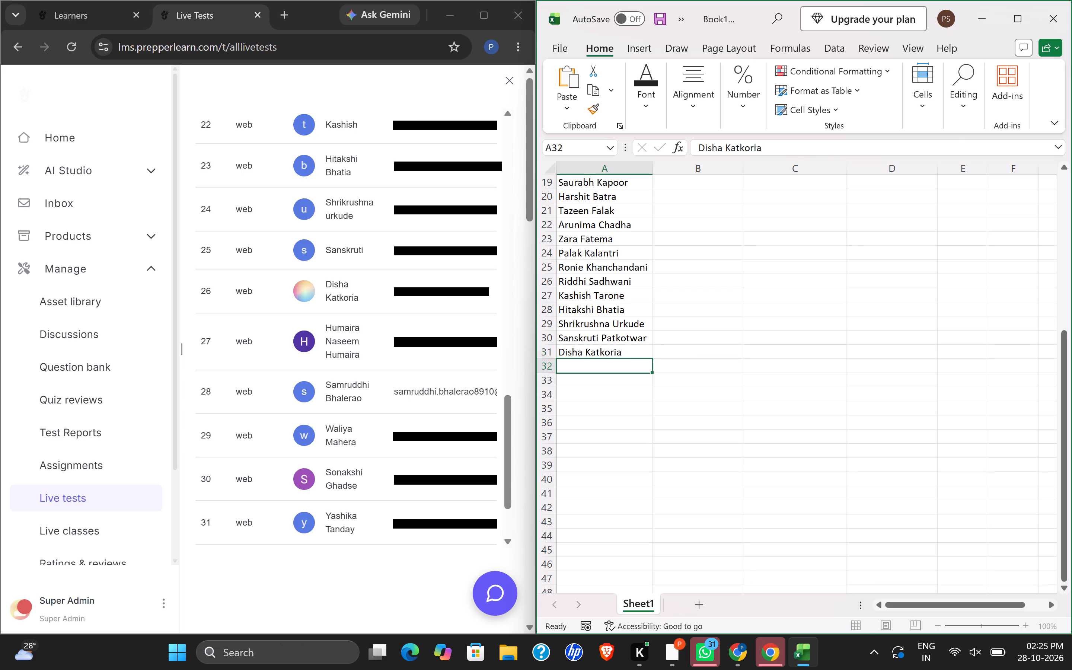
# Enter the rank 27 student's name in cell A32, leaving out the repeated first name at the end of the leaderboard entry.
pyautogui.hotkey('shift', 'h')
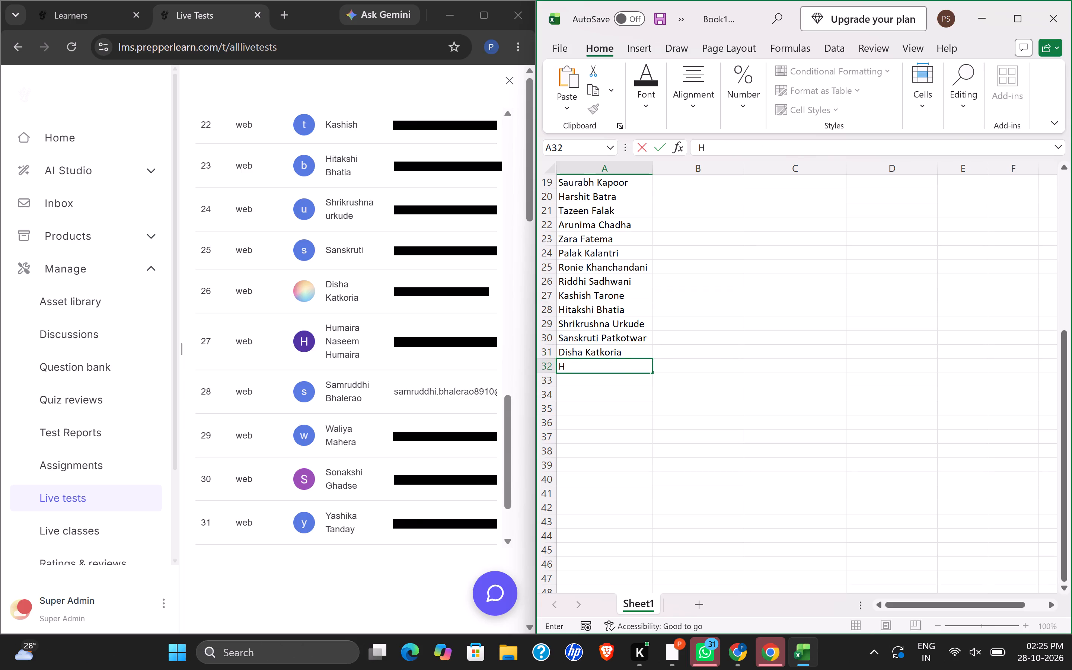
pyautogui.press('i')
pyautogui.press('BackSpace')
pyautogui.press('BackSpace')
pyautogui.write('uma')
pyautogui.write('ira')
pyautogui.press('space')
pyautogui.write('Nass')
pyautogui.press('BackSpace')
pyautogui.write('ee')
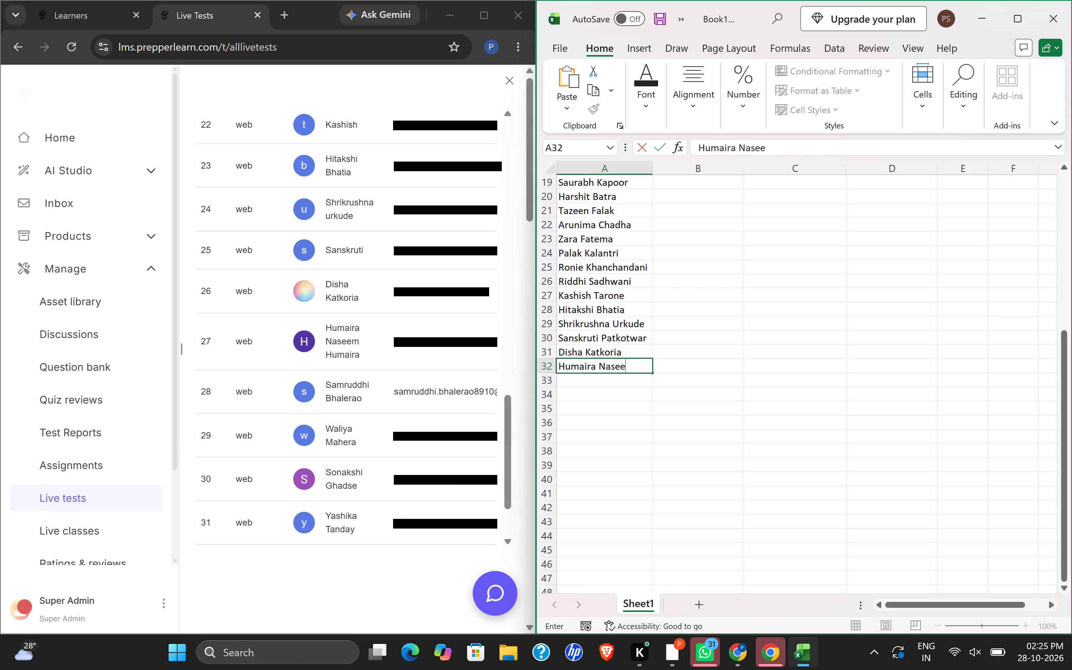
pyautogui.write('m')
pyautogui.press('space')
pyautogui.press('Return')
# Enter the rank 28 student's full name in cell A33 with capitalised initials.
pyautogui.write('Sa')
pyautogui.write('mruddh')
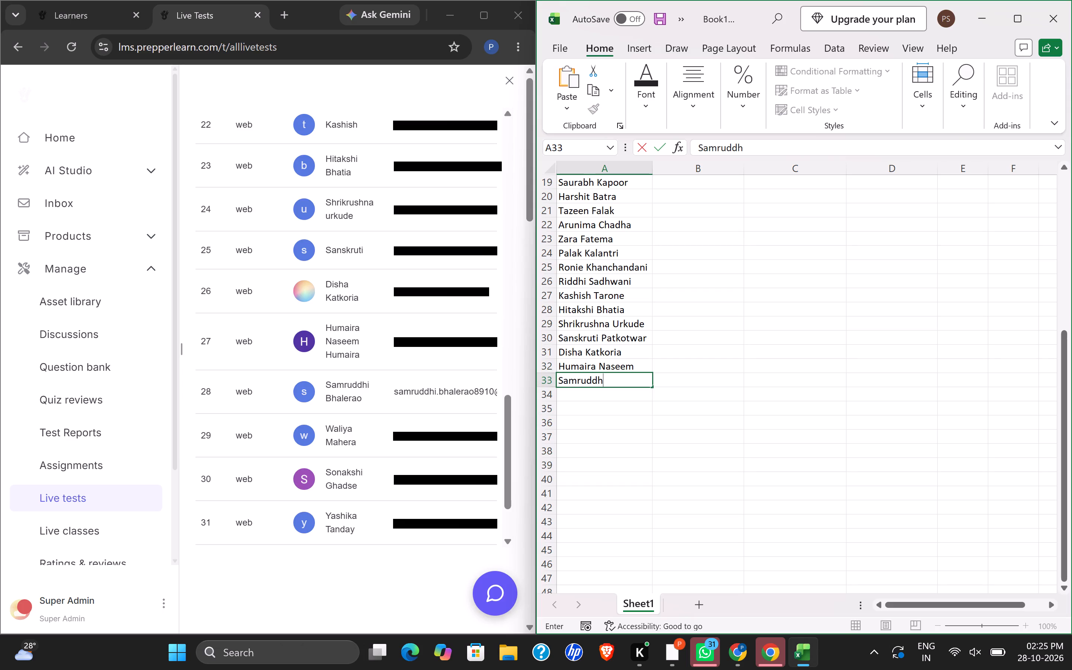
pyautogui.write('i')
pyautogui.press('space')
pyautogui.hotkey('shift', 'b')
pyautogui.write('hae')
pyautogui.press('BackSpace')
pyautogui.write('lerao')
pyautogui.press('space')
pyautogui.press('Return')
# Enter the rank 29 student's full name in cell A34 with capitalised initials.
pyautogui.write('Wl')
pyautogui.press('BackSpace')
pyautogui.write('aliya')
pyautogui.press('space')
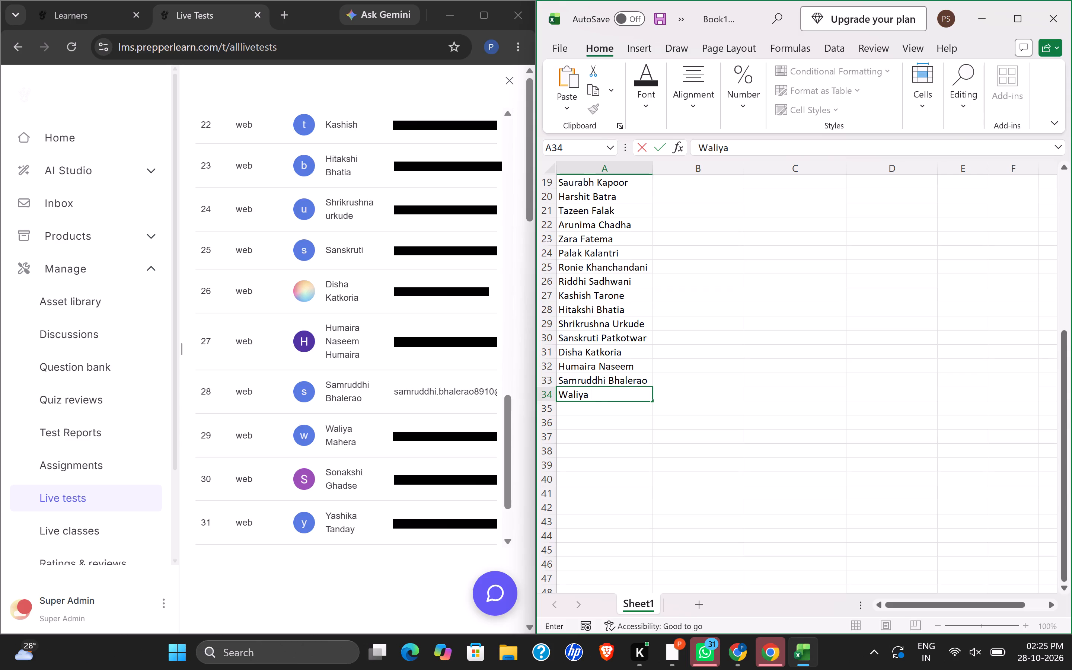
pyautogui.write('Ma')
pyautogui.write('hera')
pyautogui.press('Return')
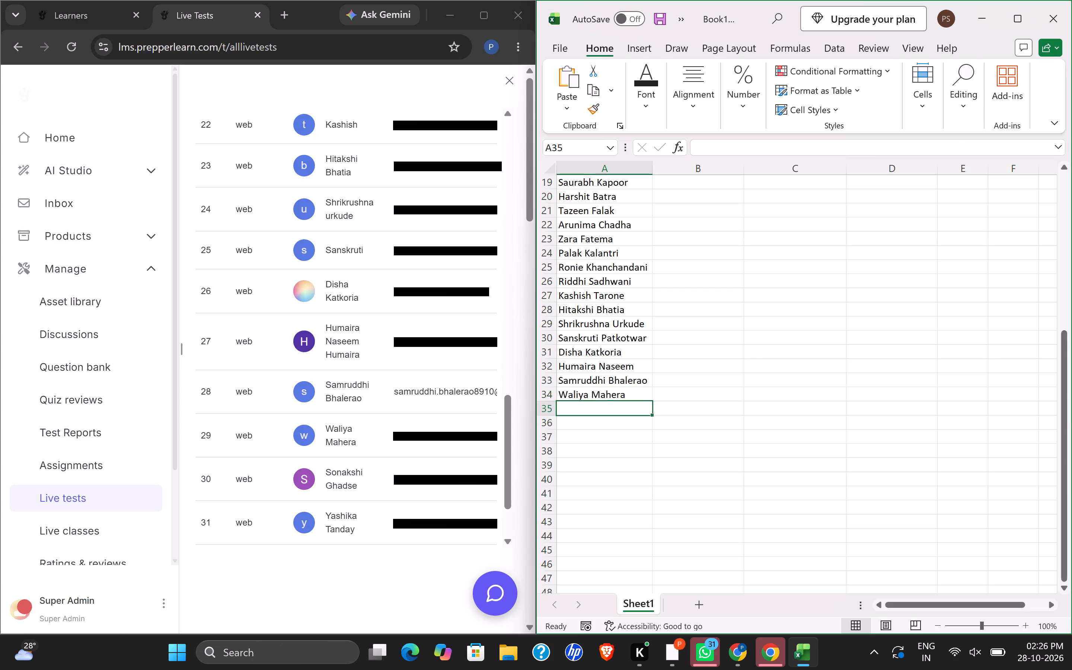
# Enter the rank 30 student's full name in cell A35, replacing the autocomplete suggestion with the surname shown on the leaderboard.
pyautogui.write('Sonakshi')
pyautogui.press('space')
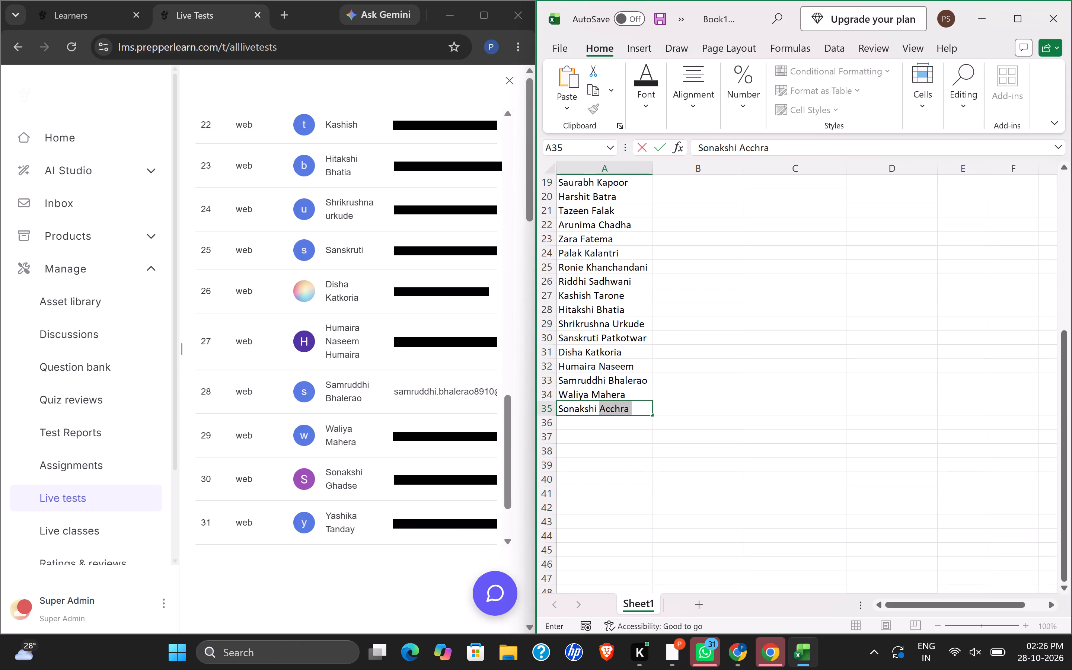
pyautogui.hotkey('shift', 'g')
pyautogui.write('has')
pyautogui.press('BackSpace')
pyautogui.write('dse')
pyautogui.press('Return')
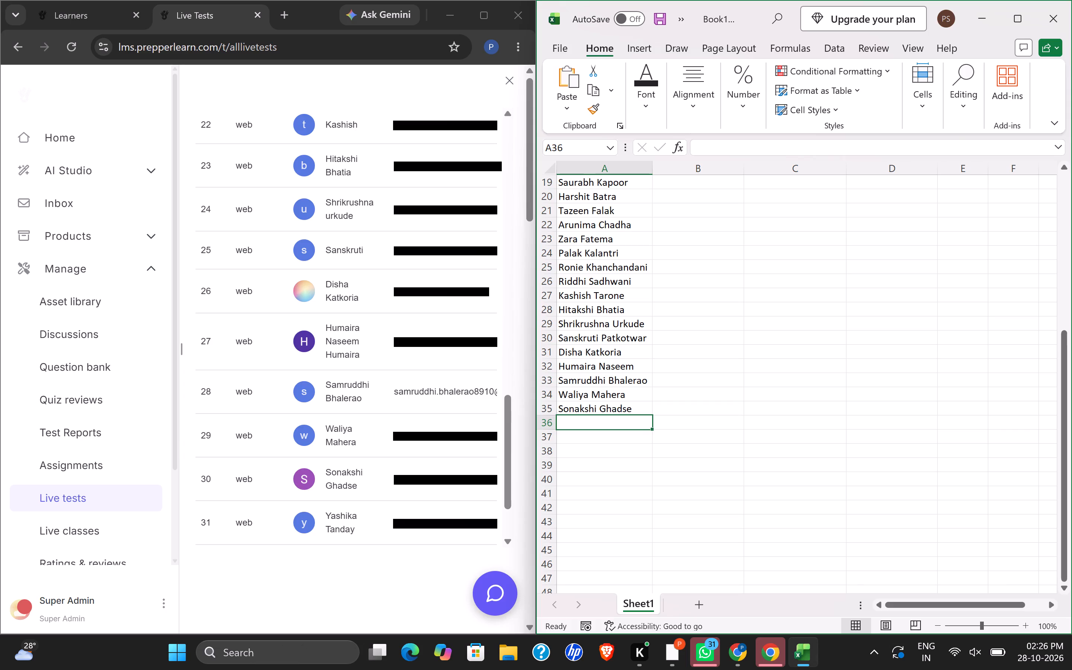
# Enter the rank 31 student's full name from the leaderboard in cell A36 with capitalised initials.
pyautogui.scroll(-4, 365, 444)
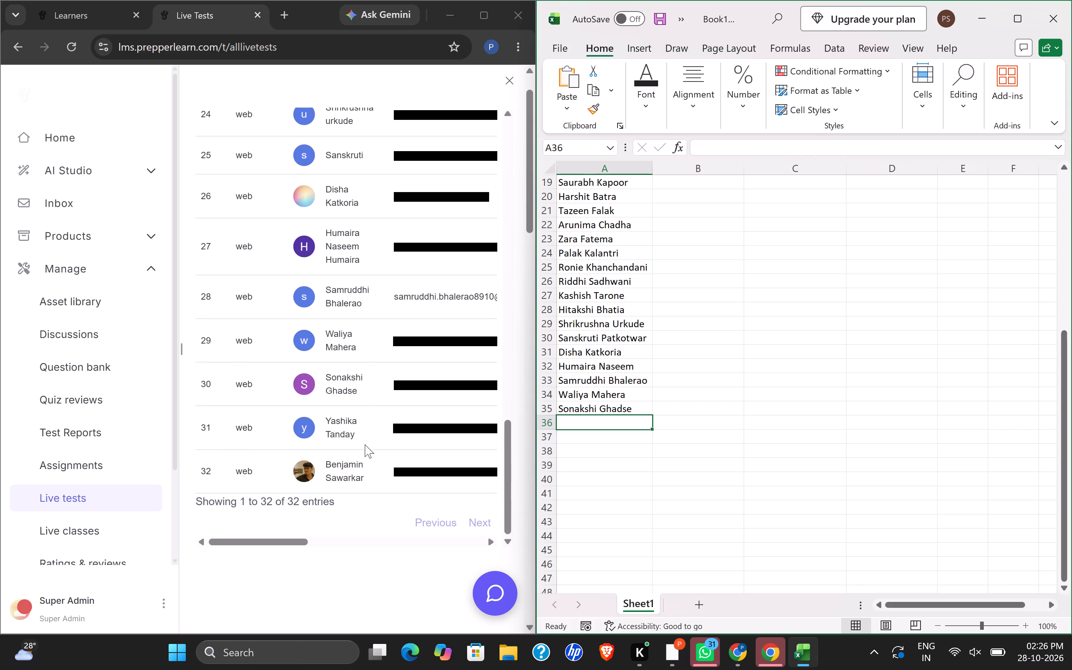
pyautogui.scroll(-1, 365, 444)
pyautogui.click(578, 443)
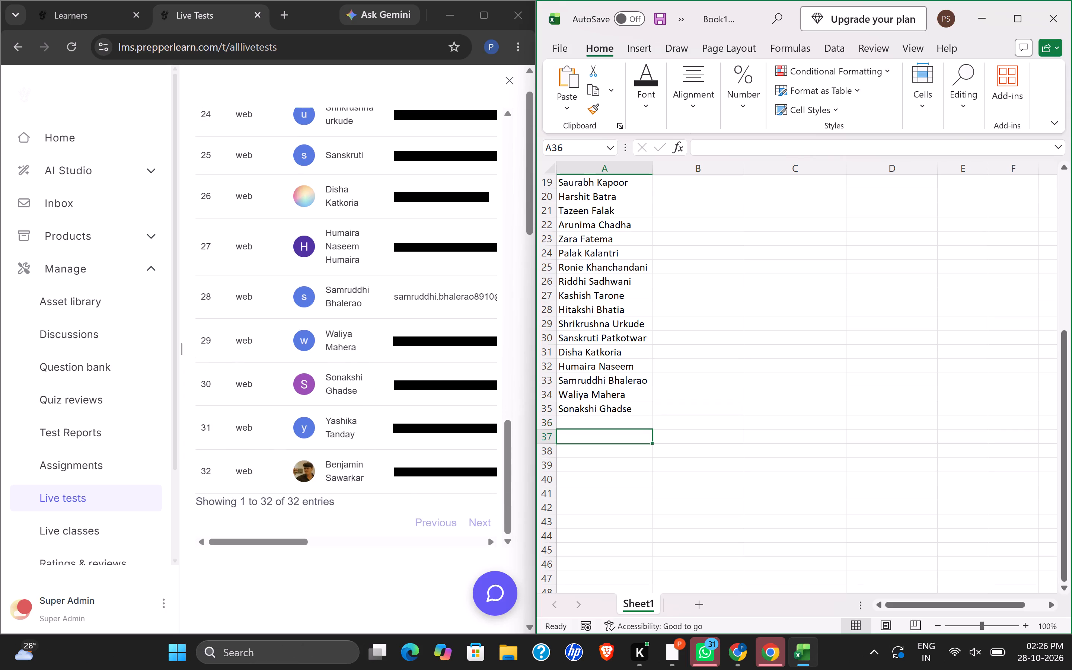
pyautogui.click(565, 417)
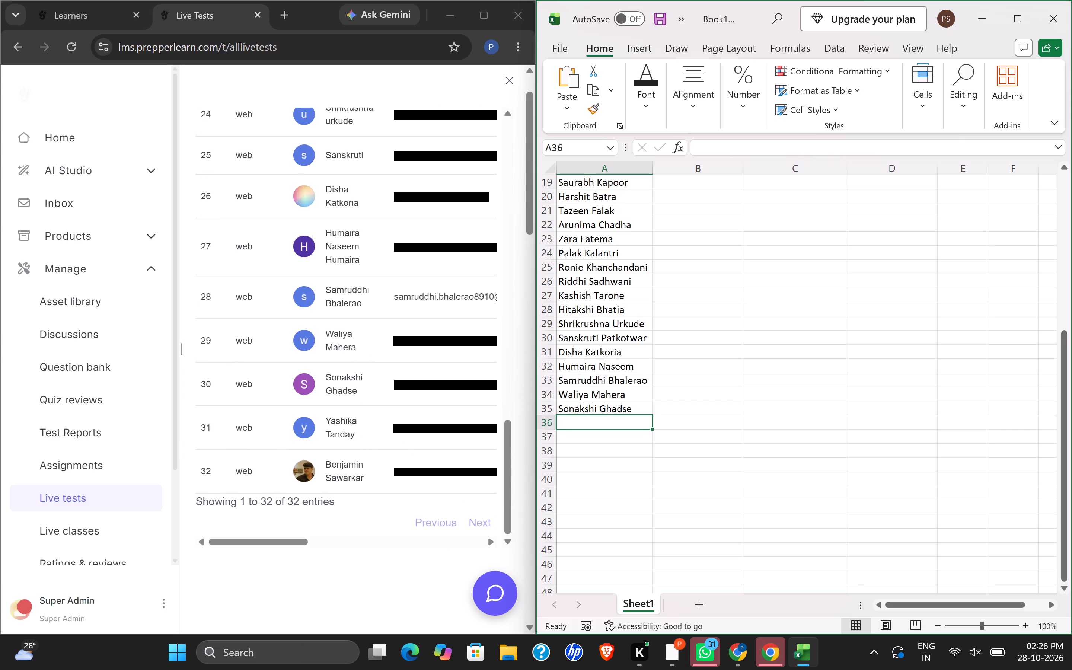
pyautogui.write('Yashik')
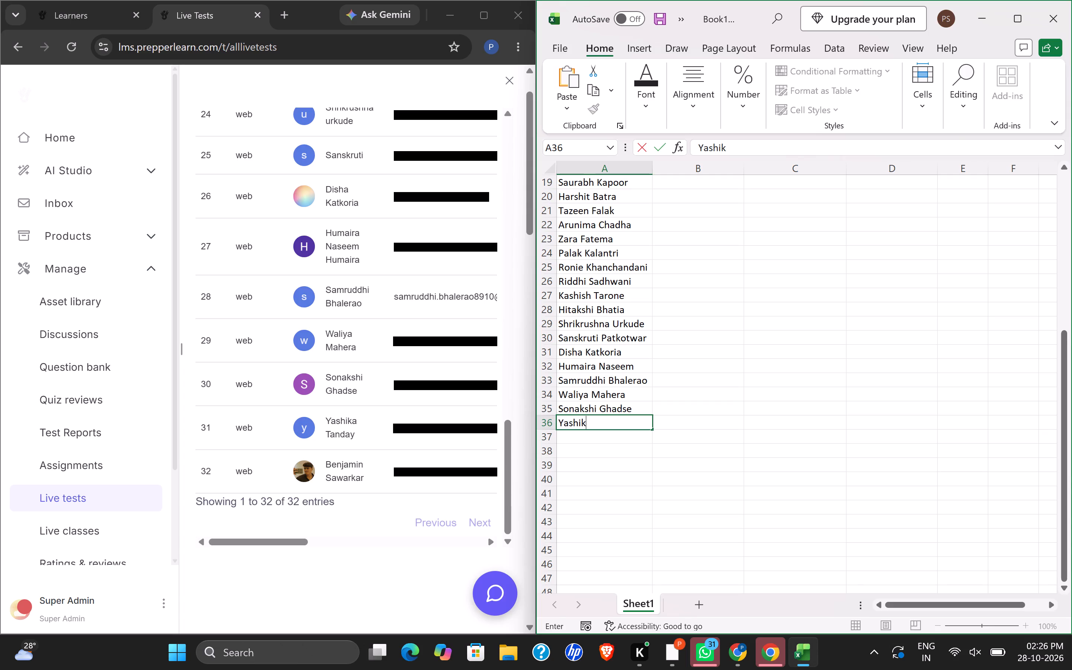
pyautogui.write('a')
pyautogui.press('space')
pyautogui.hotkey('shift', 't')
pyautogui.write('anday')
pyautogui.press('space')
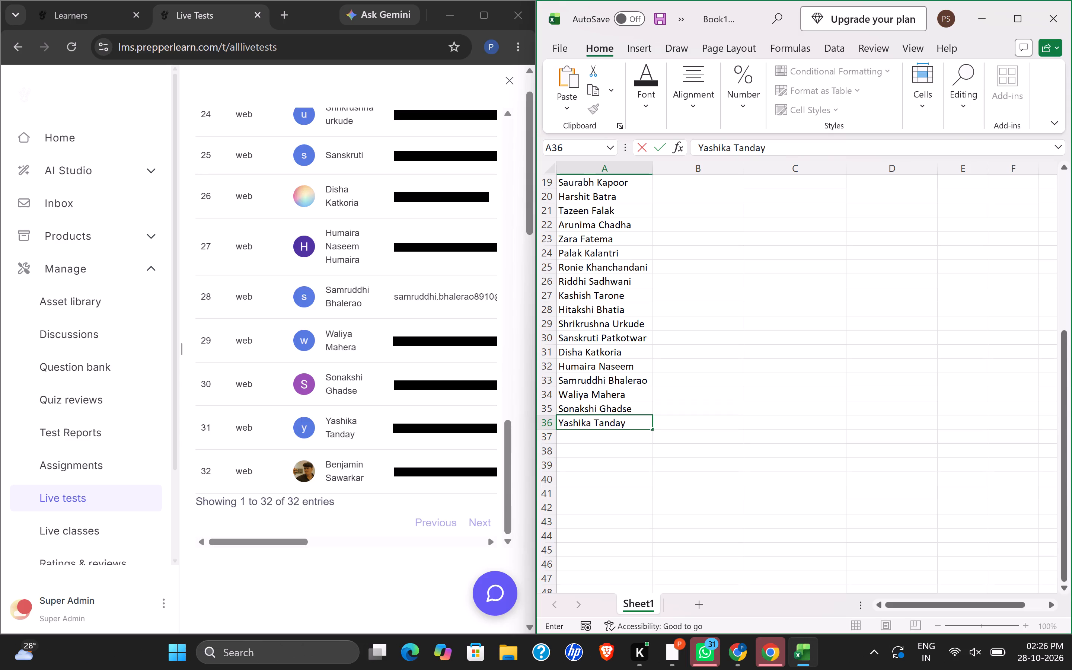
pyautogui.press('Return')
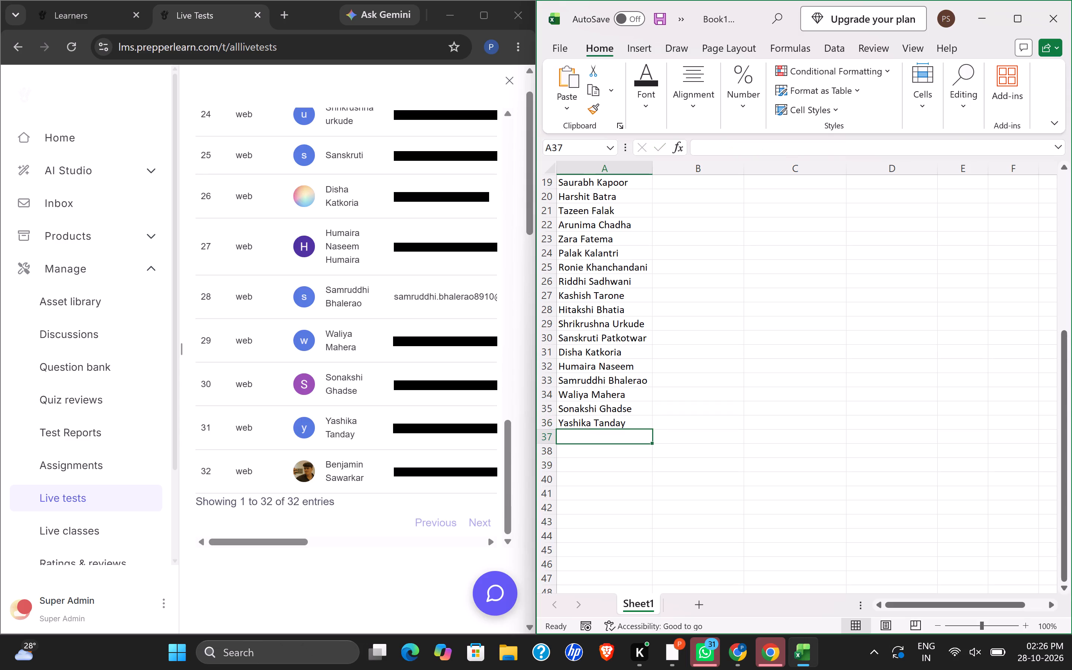
# Enter the full name of the rank 32 student, the last leaderboard entry, in cell A37.
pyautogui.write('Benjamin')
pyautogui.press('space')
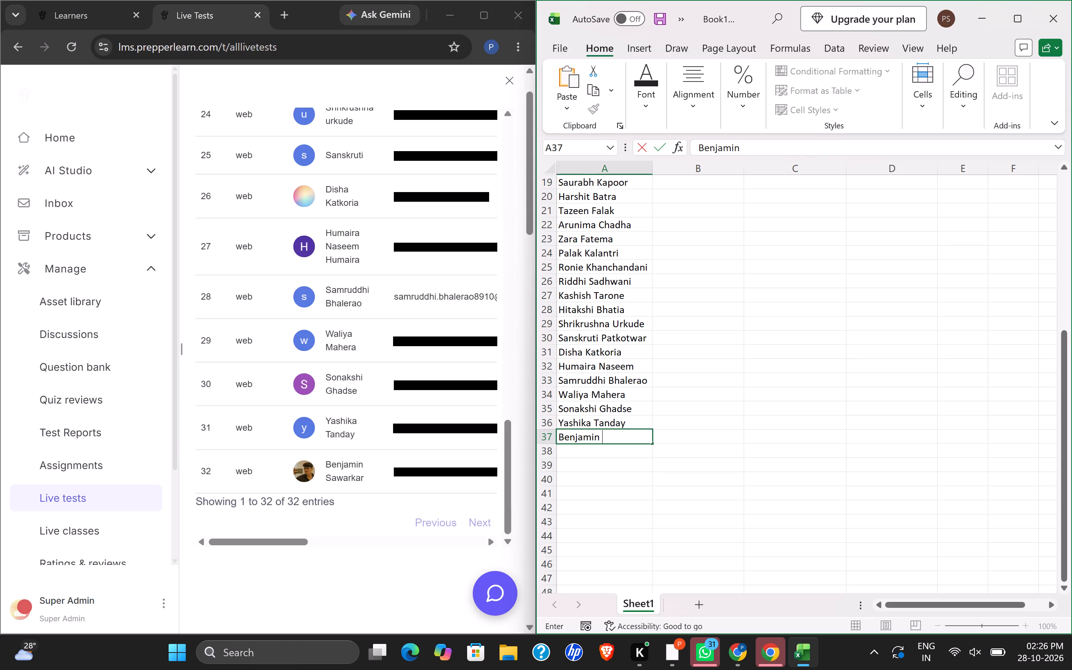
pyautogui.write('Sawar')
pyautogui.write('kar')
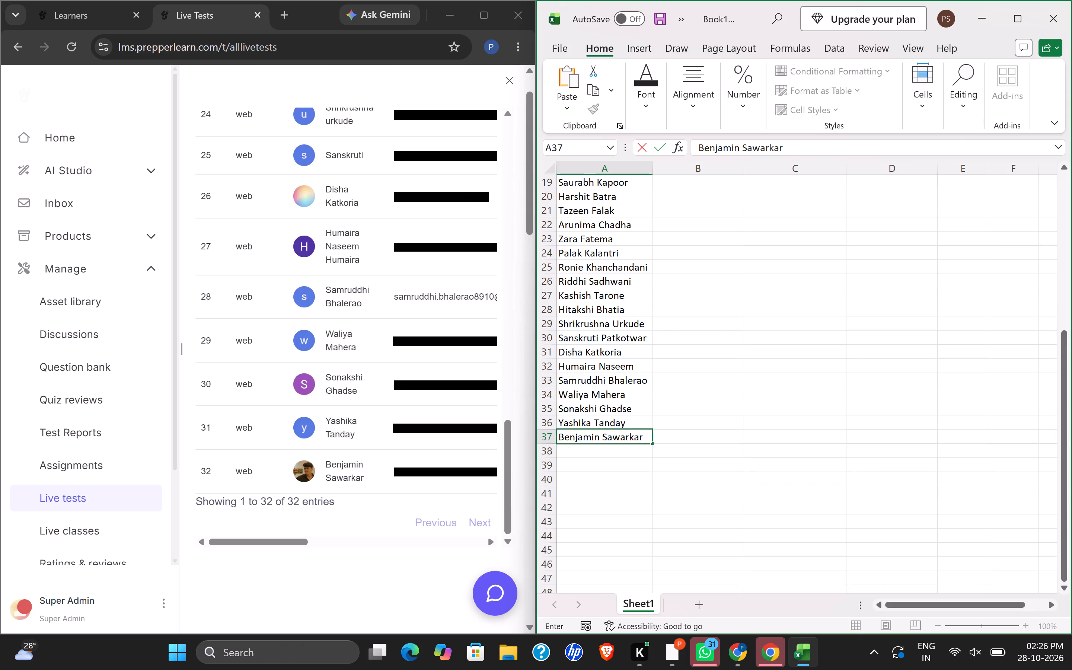
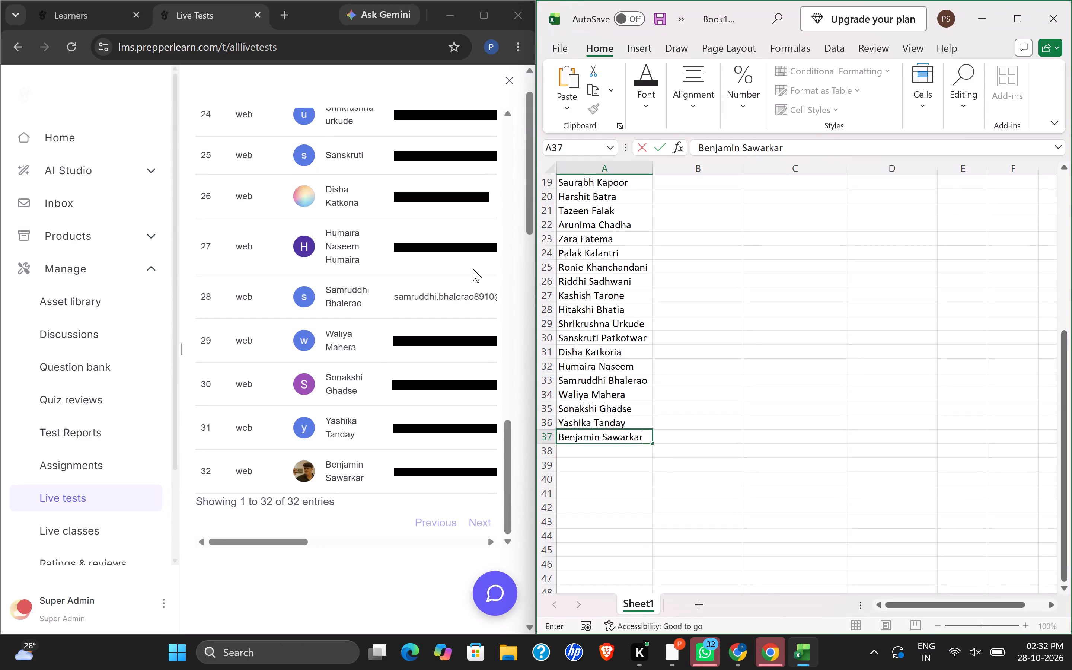
# Enter 107 as the maximum marks in cell D6 and fill it down to the last student's row, D37.
pyautogui.scroll(4, 735, 271)
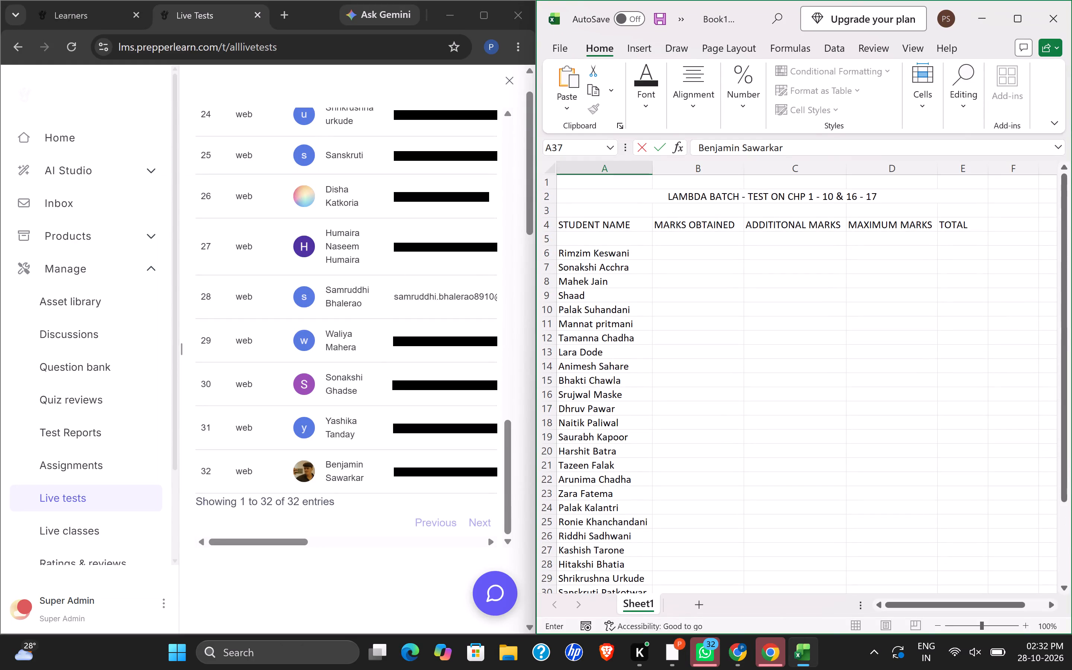
pyautogui.click(865, 252)
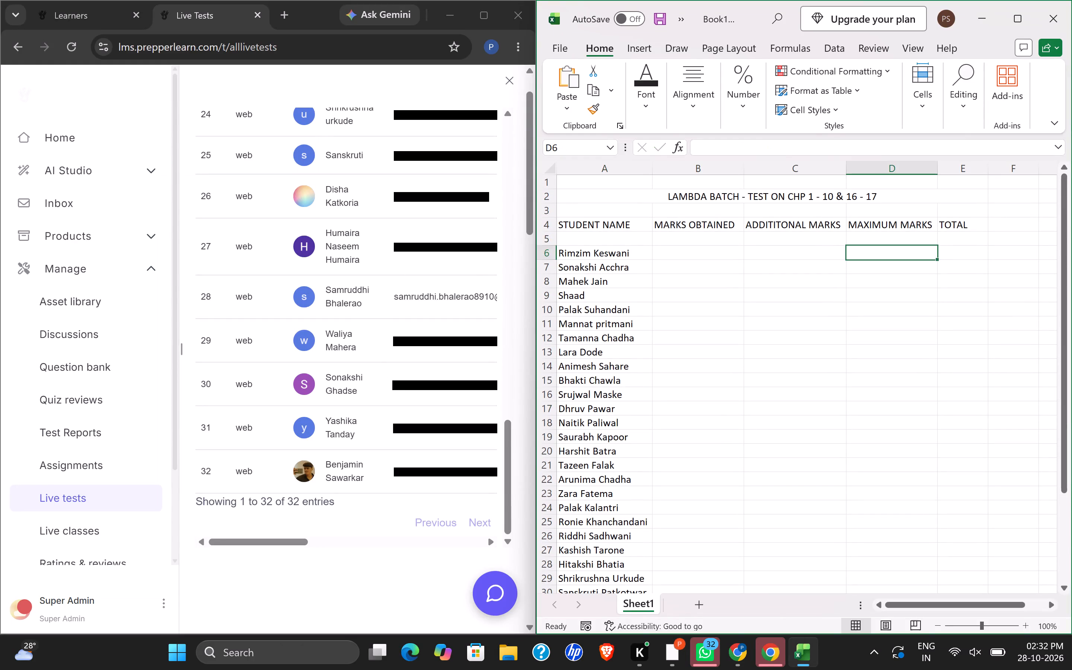
pyautogui.hscroll(-4, 346, 258)
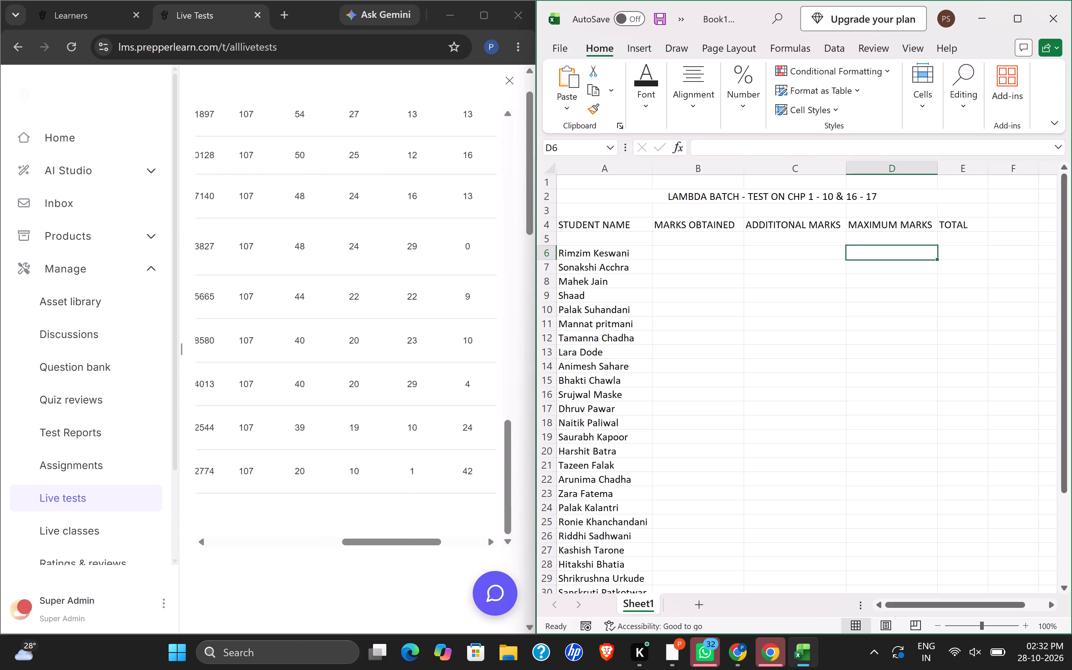
pyautogui.write('10')
pyautogui.press('7')
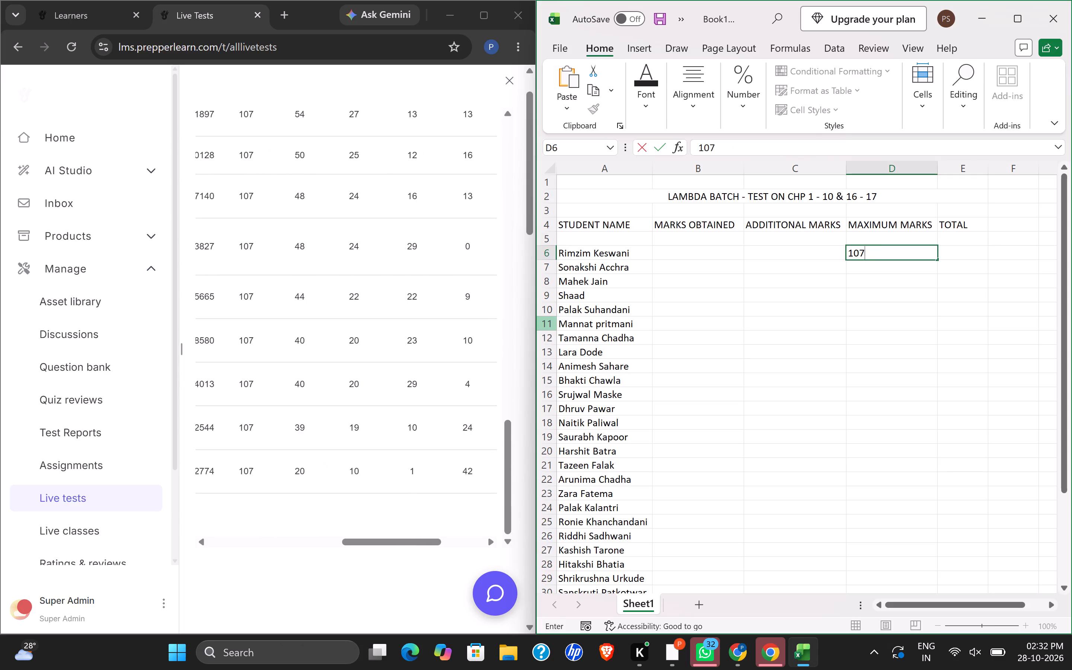
pyautogui.click(936, 258)
pyautogui.moveTo(938, 260); pyautogui.dragTo(963, 514)
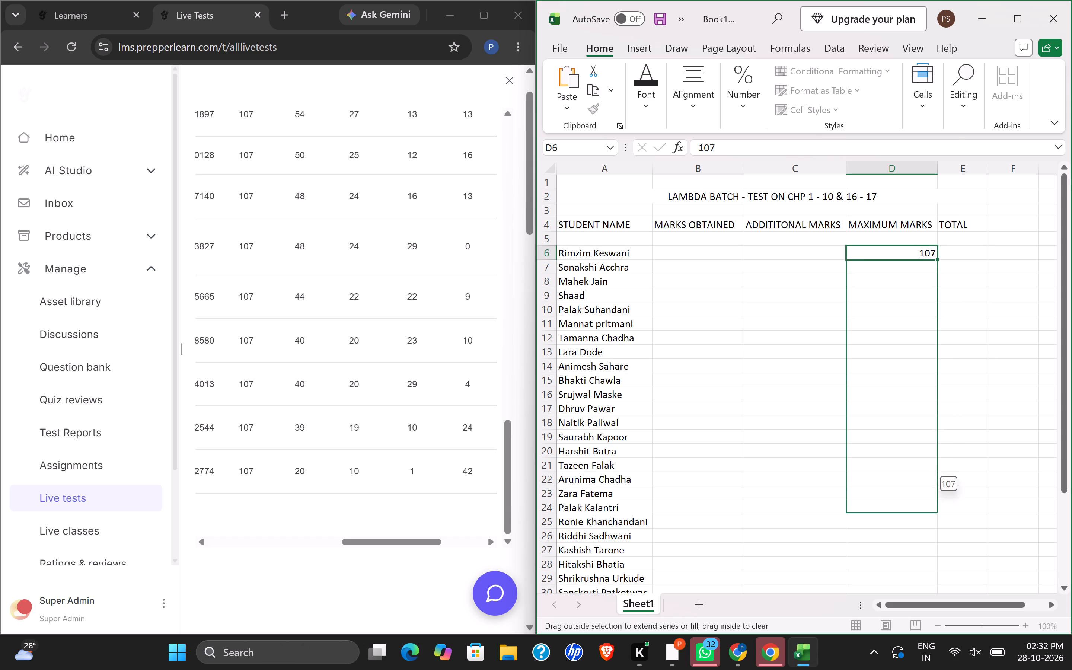
pyautogui.moveTo(963, 514); pyautogui.dragTo(963, 669)
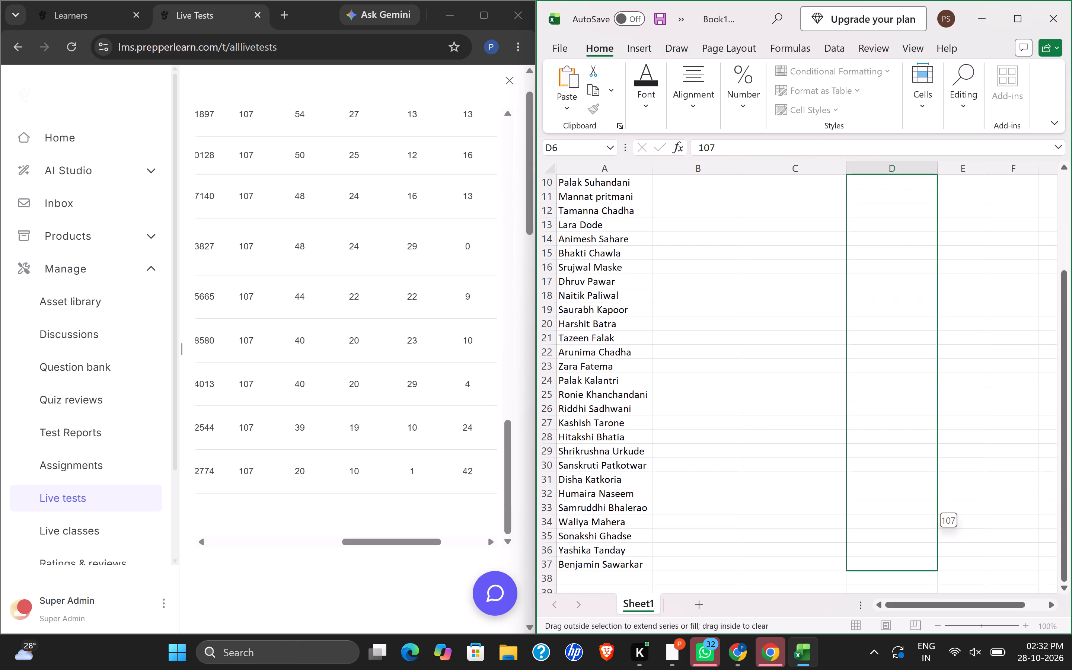
pyautogui.moveTo(963, 669); pyautogui.dragTo(960, 253)
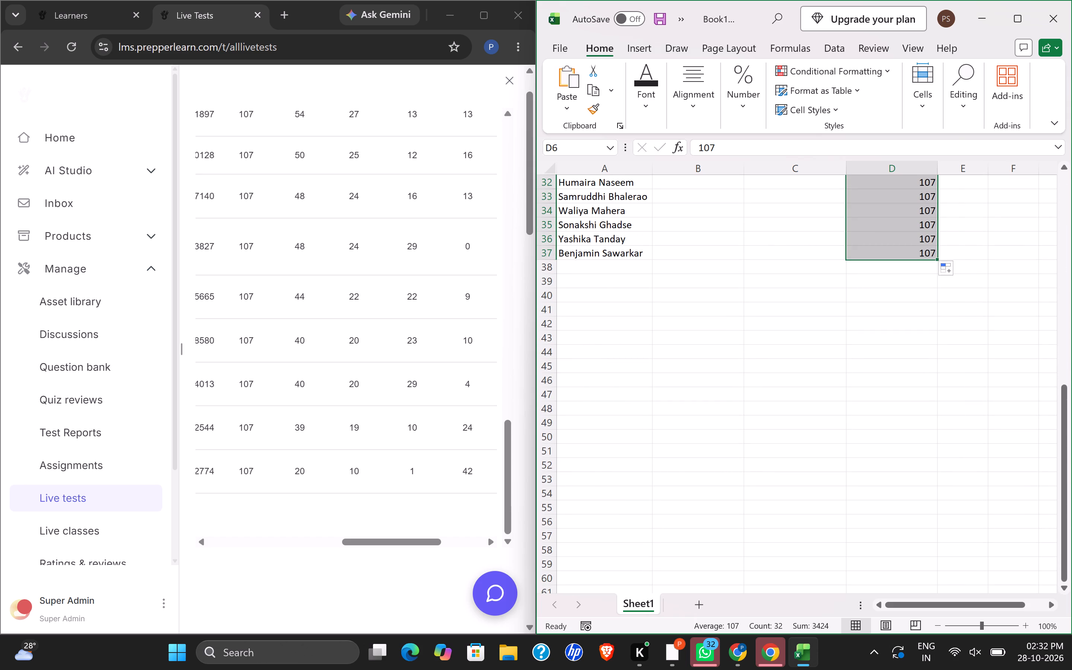
# Examine the leaderboard's Marks Obtained column from the top-ranked student down to the last entry.
pyautogui.scroll(10, 775, 253)
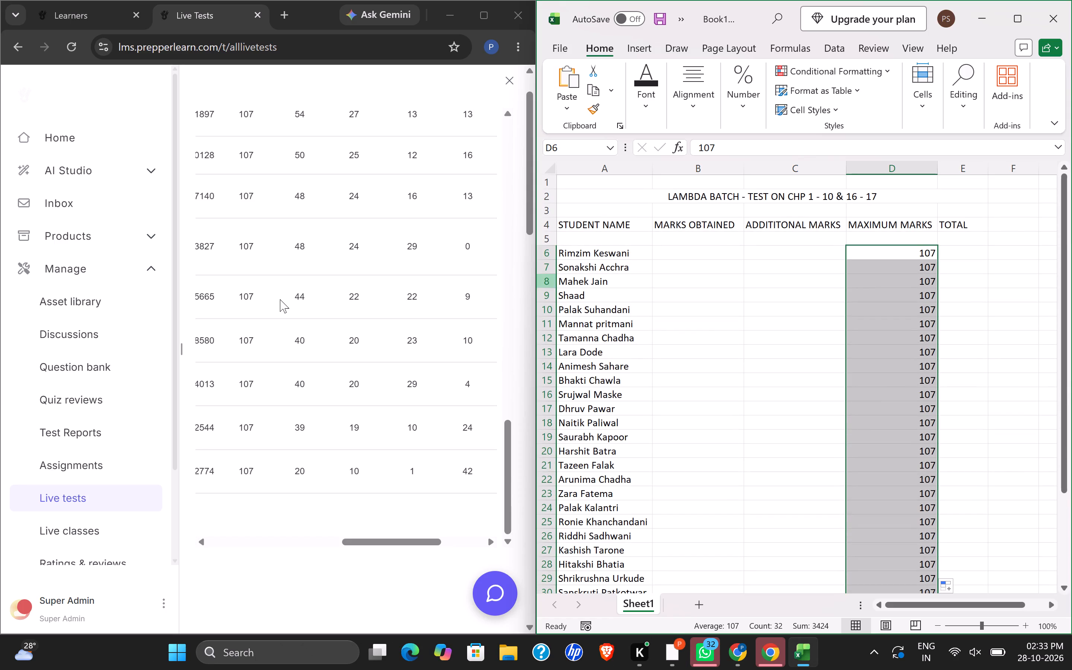
pyautogui.hscroll(5, 280, 299)
pyautogui.hscroll(-2, 280, 299)
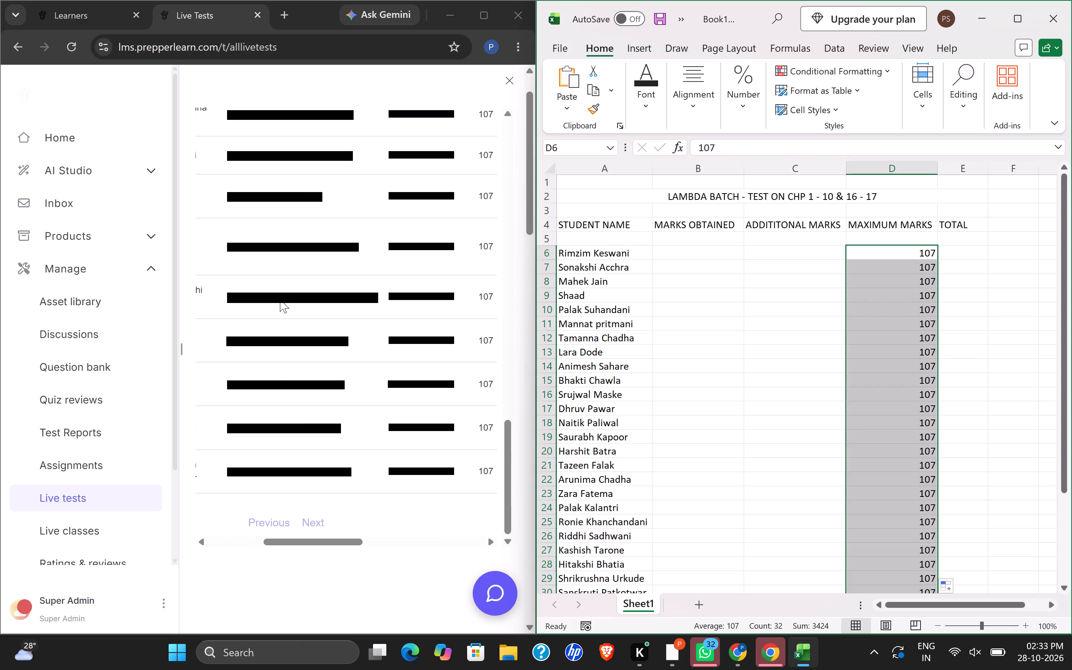
pyautogui.scroll(-3, 298, 392)
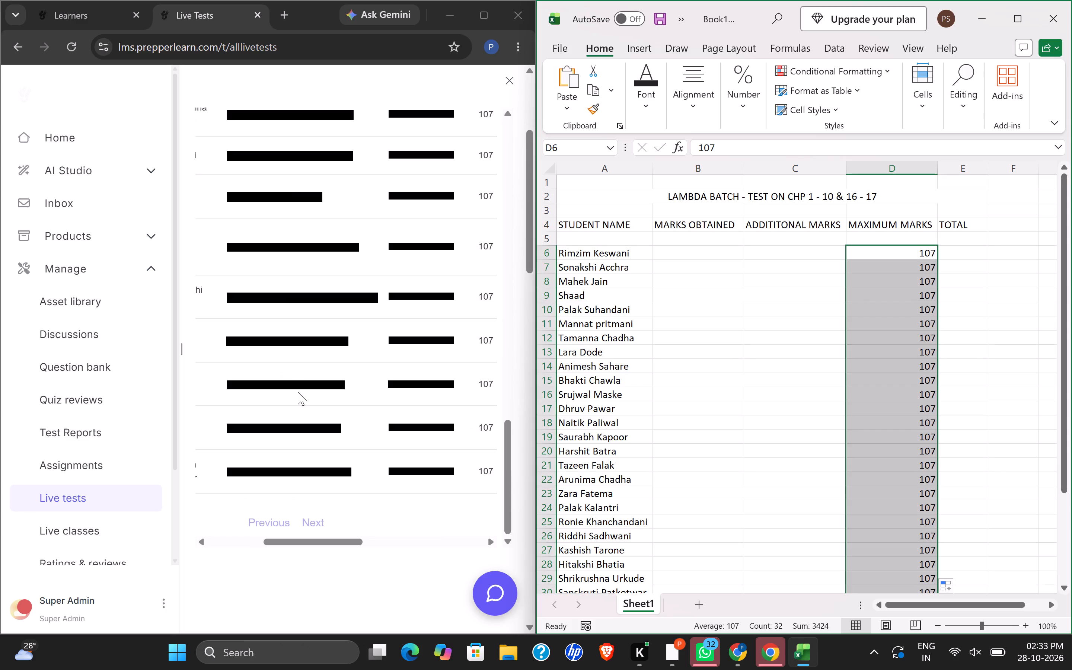
pyautogui.hscroll(-2, 366, 407)
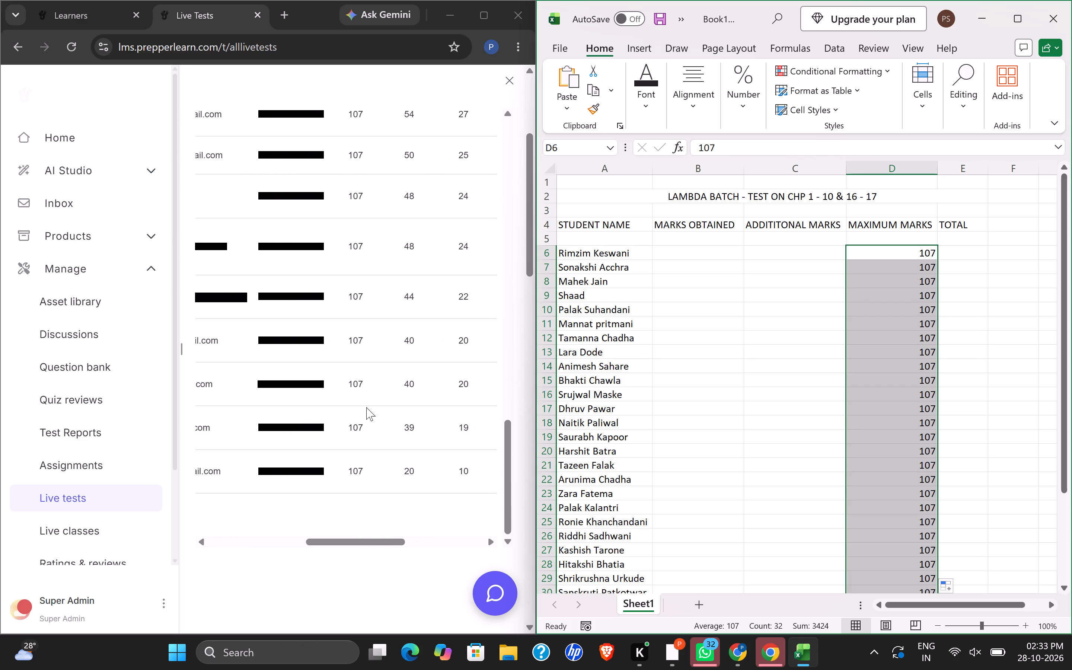
pyautogui.scroll(8, 366, 407)
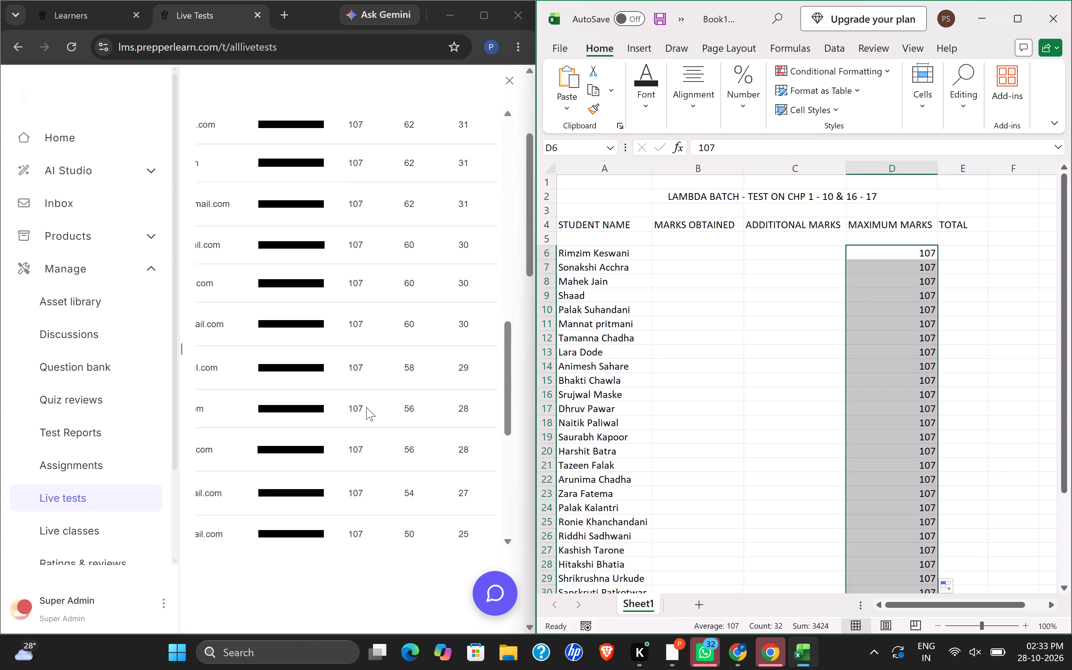
pyautogui.scroll(9, 366, 407)
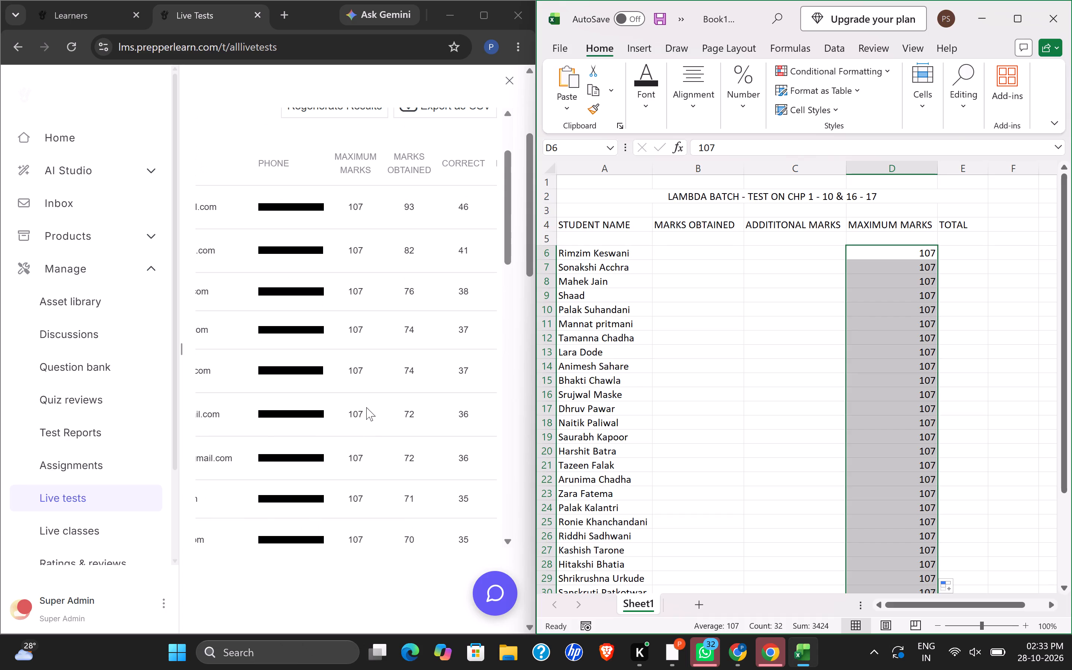
pyautogui.scroll(1, 366, 407)
pyautogui.scroll(-12, 366, 407)
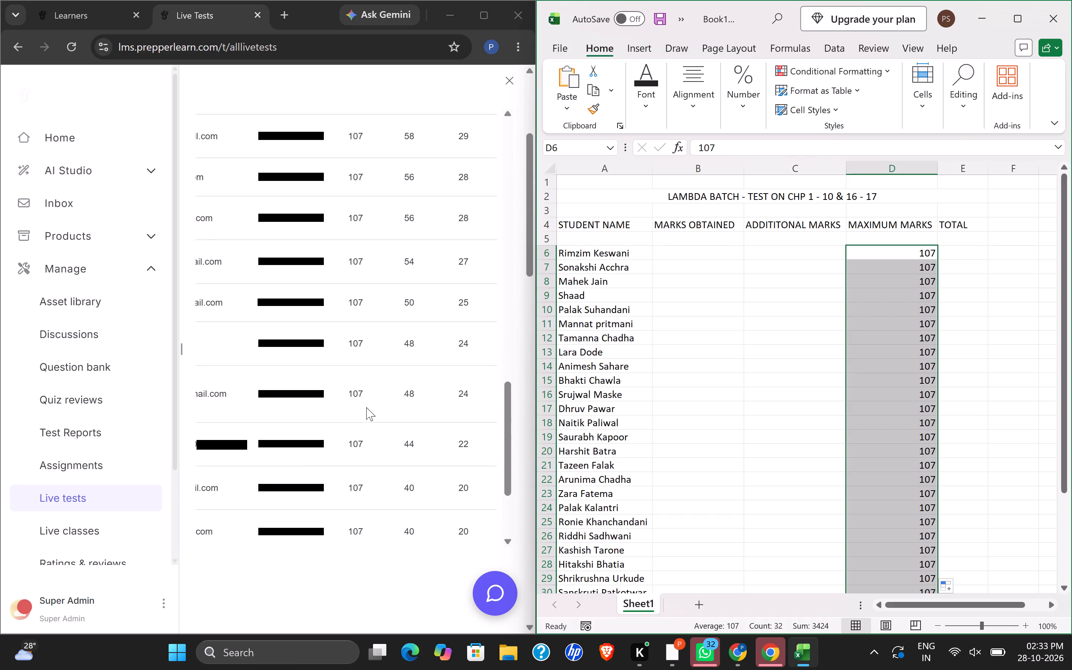
pyautogui.scroll(-4, 652, 501)
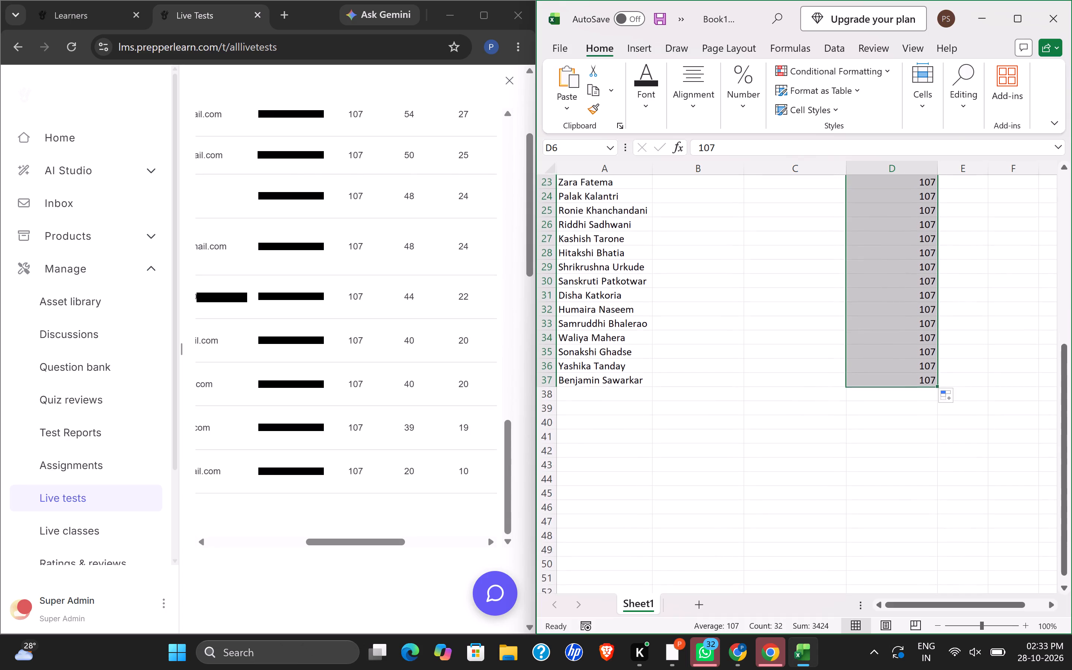
# Enter the marks obtained for the last four students upward from B37 to B34: 20, 39, 40 and 40.
pyautogui.click(707, 379)
pyautogui.write('20')
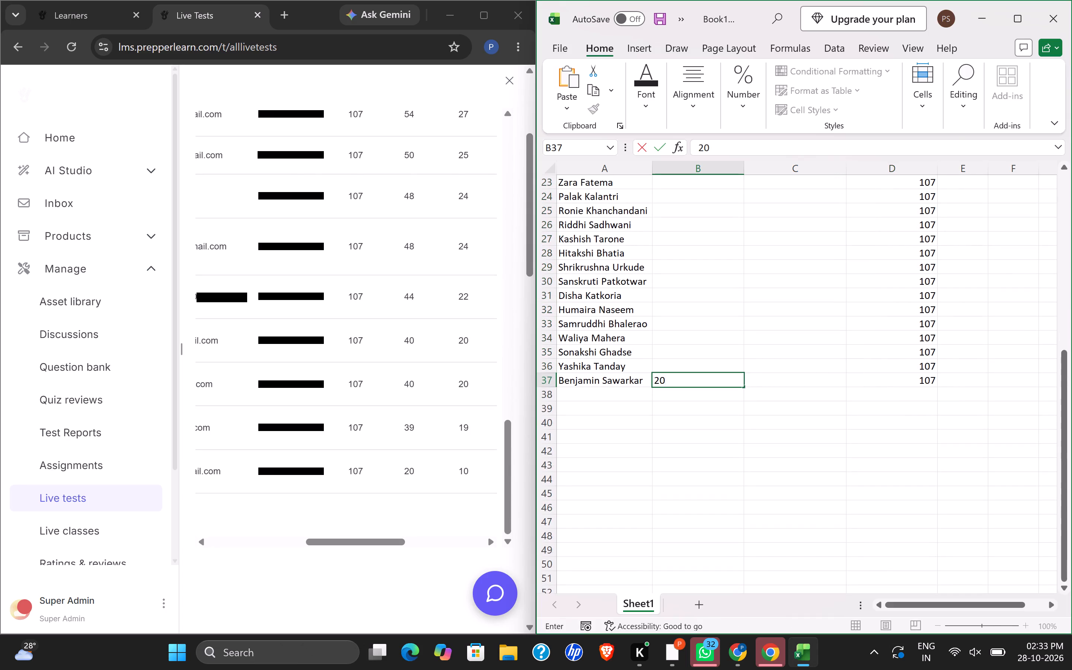
pyautogui.press('Up')
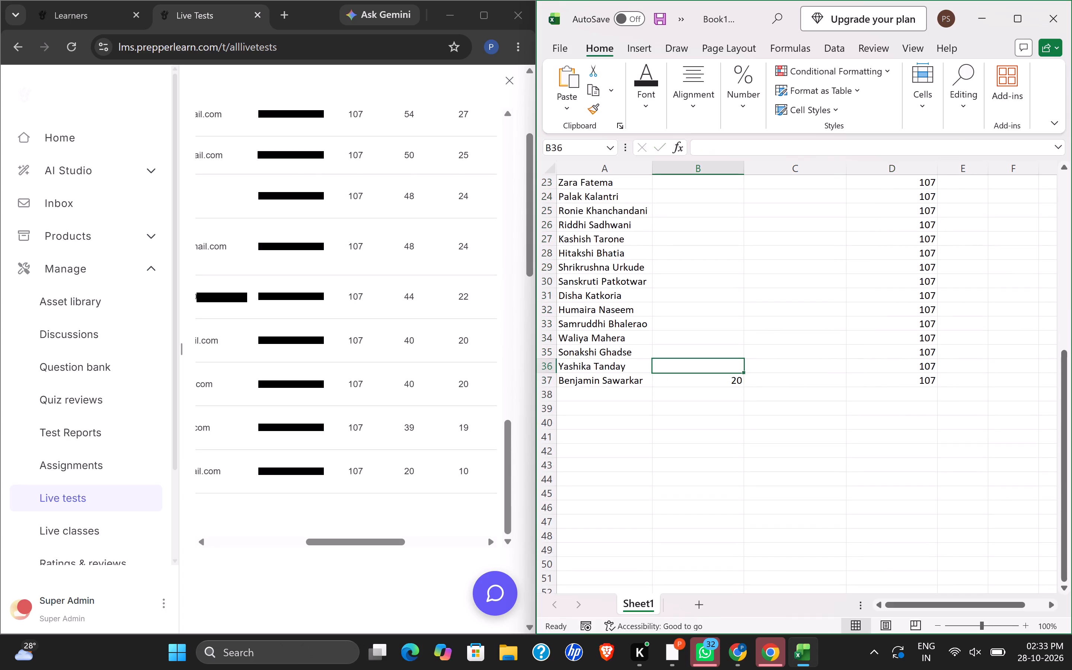
pyautogui.write('39')
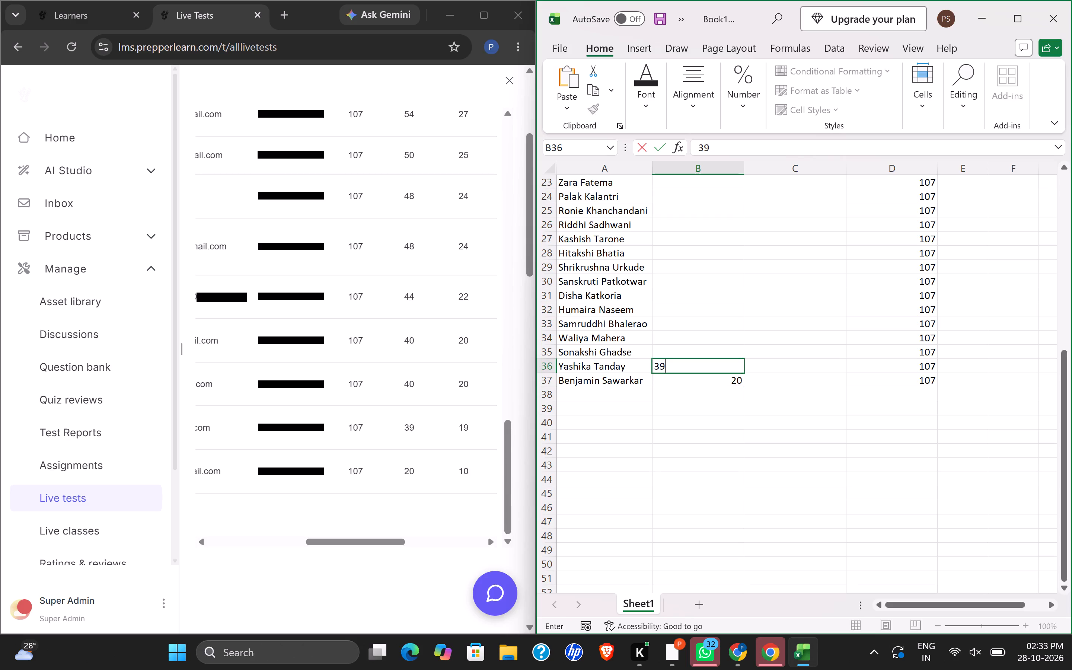
pyautogui.press('Up')
pyautogui.write('40')
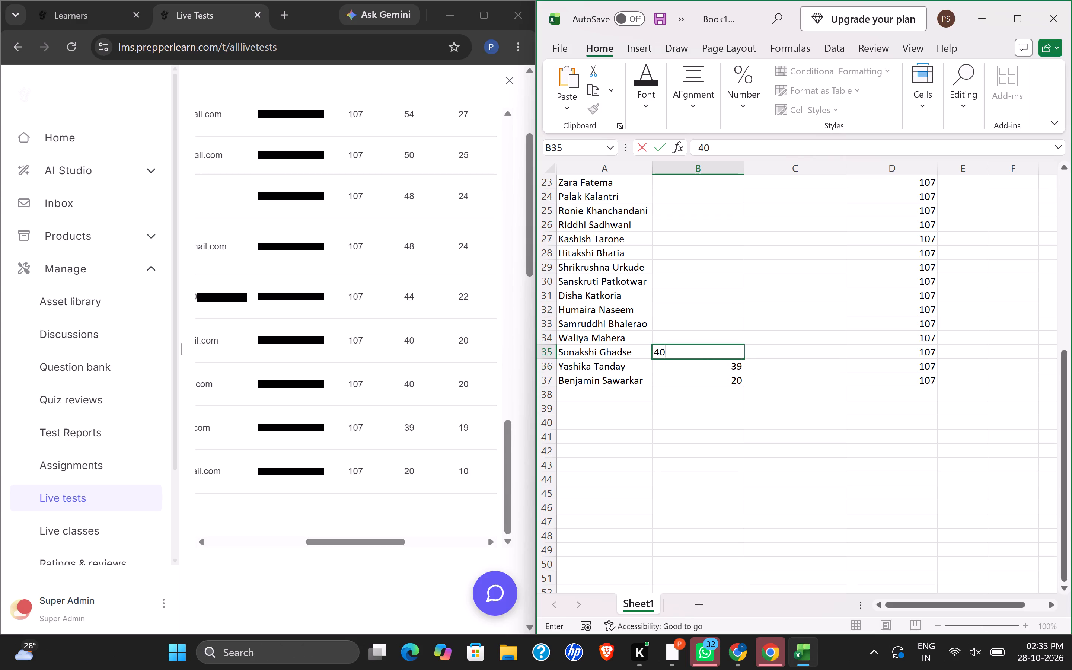
pyautogui.press('Up')
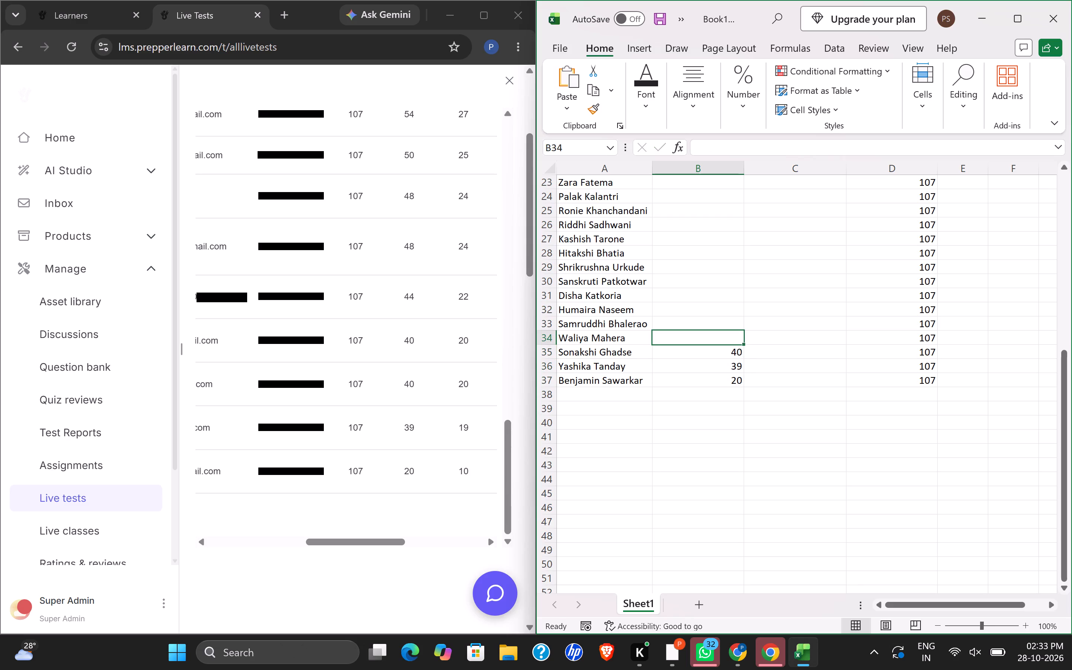
pyautogui.write('40')
pyautogui.press('Up')
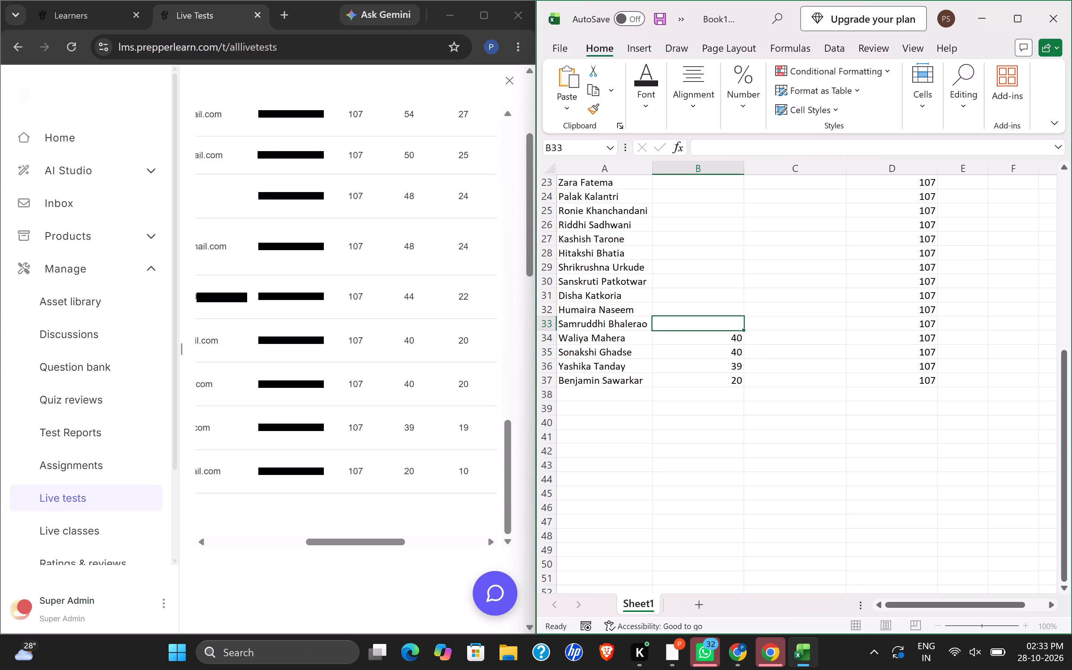
# Enter the marks obtained upward from B33 to B30: 44, 48, 48 and 50.
pyautogui.write('44')
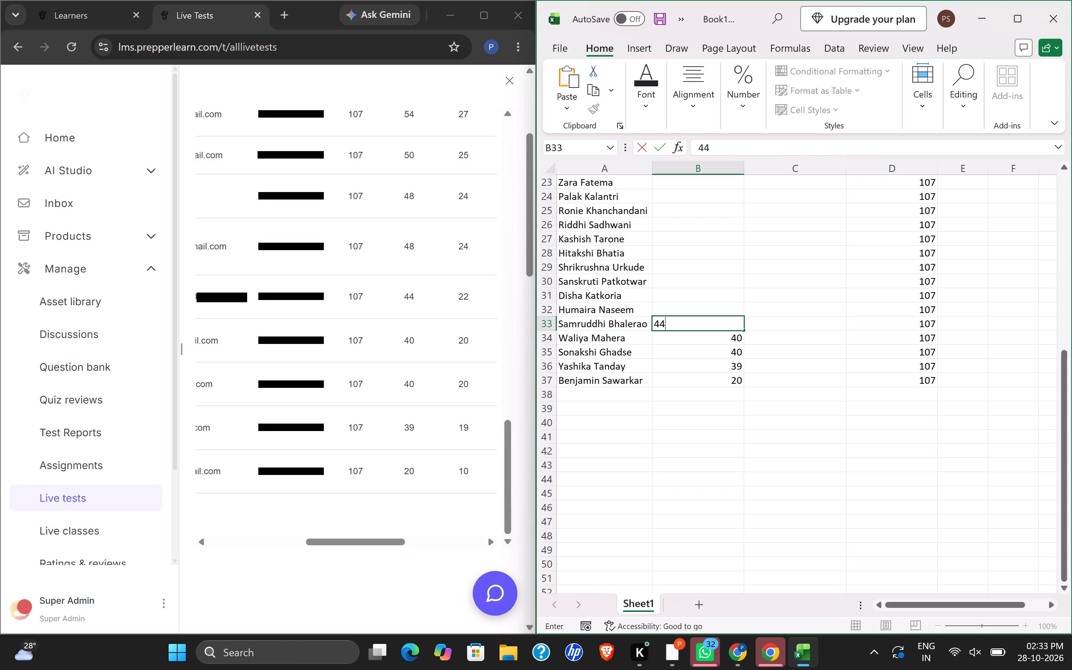
pyautogui.press('Up')
pyautogui.write('48')
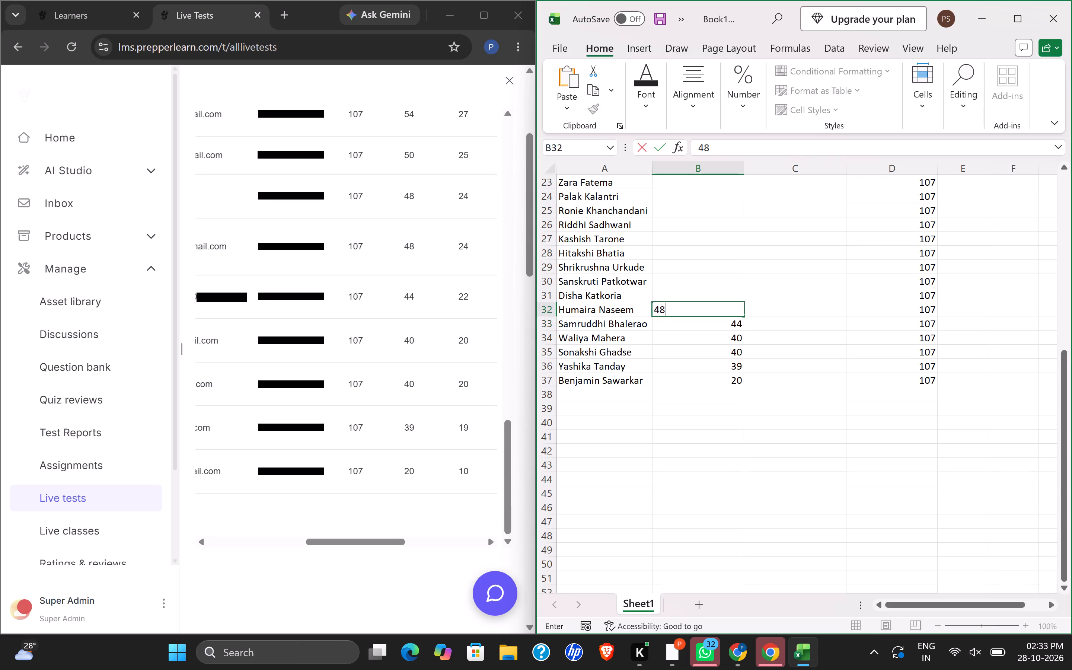
pyautogui.press('Up')
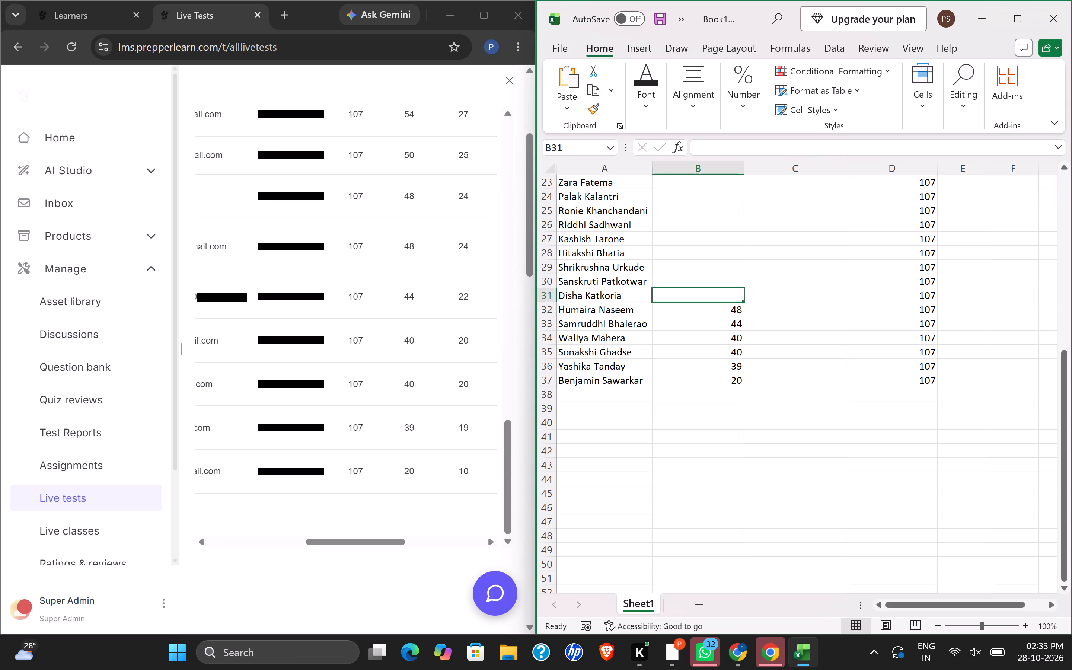
pyautogui.write('48')
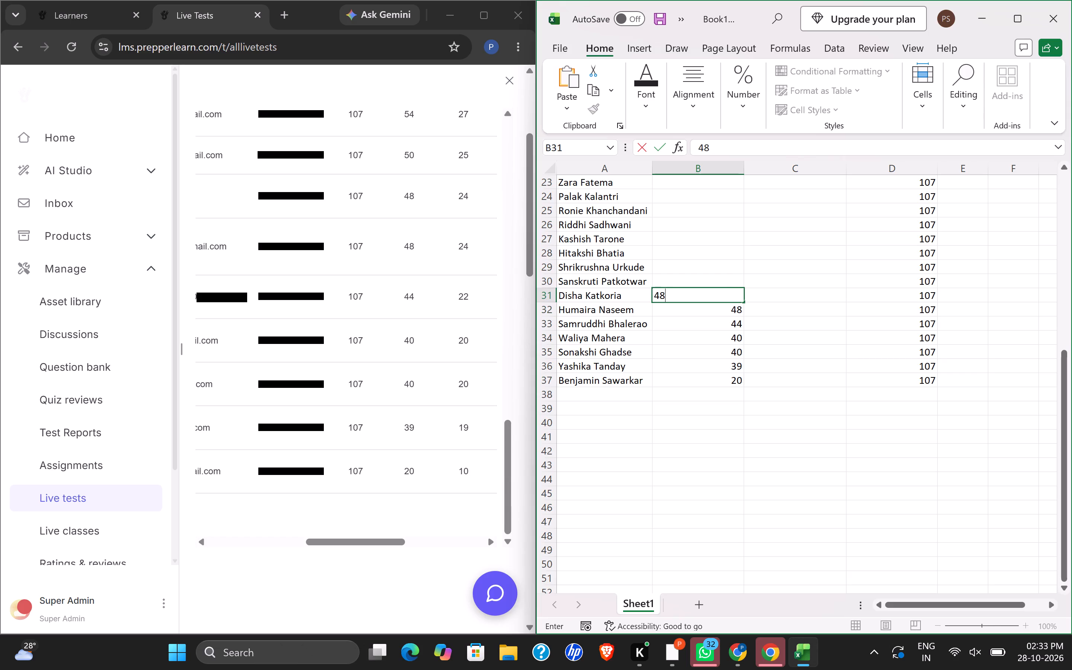
pyautogui.press('Up')
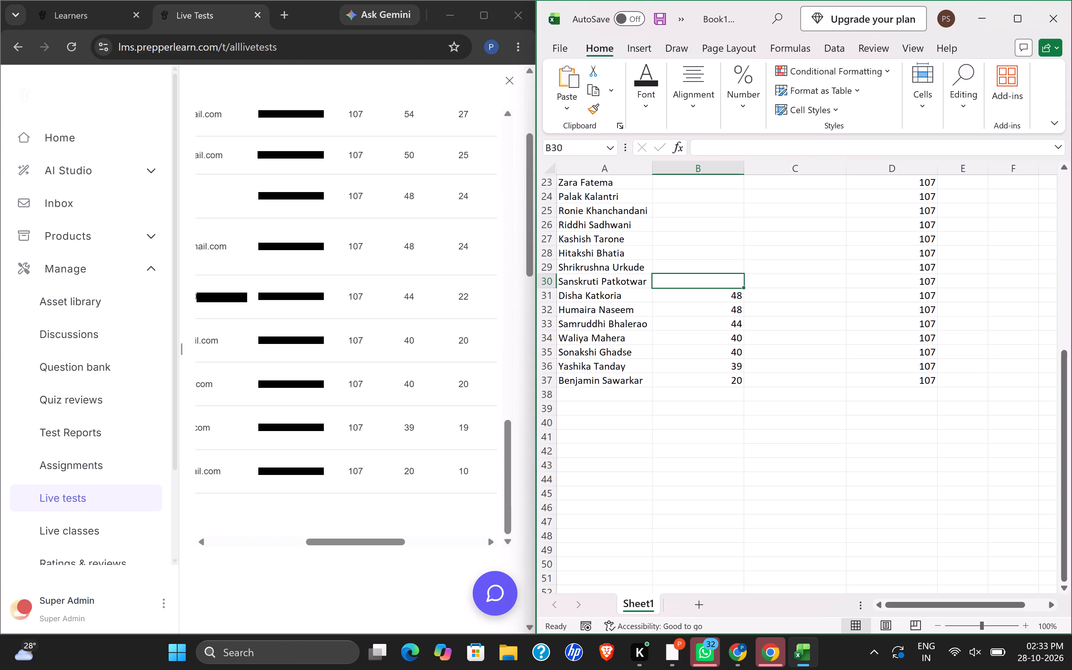
pyautogui.write('50')
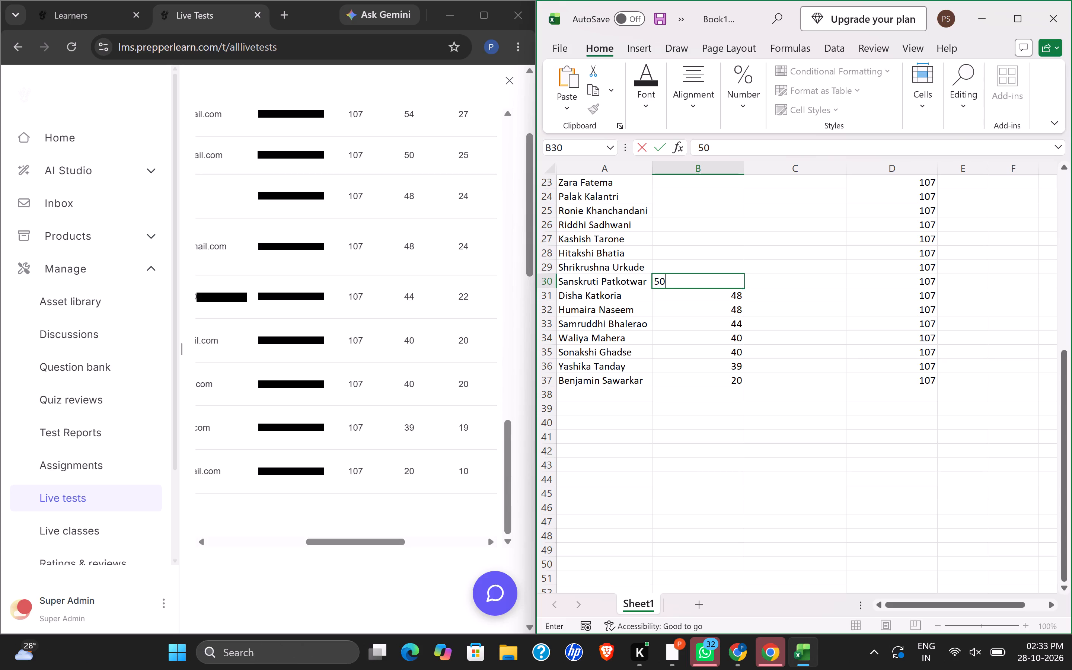
pyautogui.press('Up')
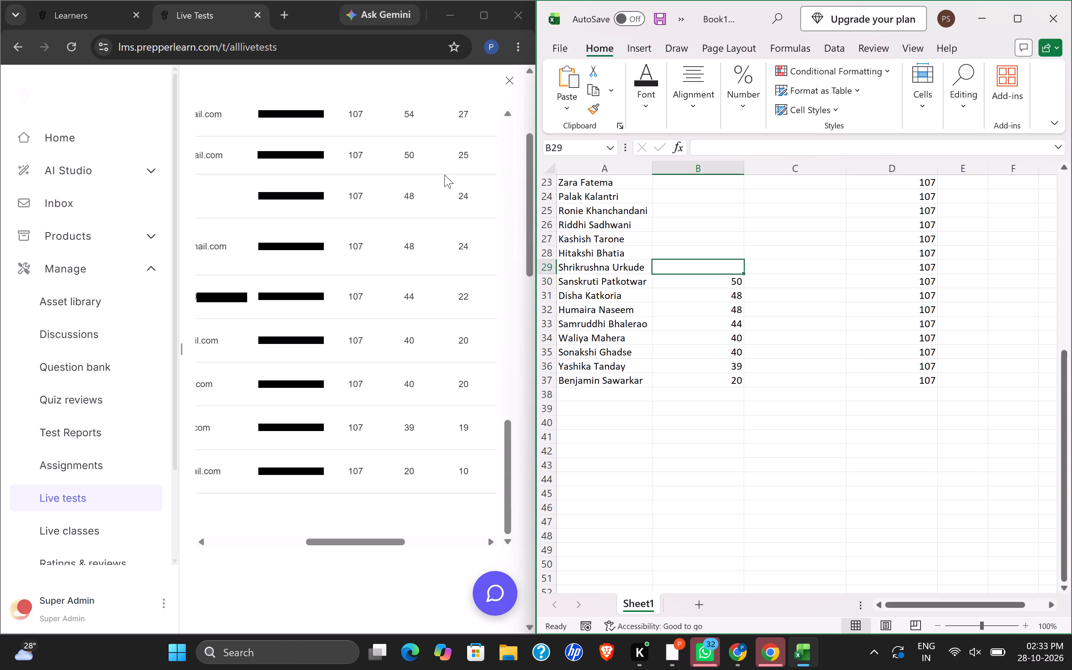
# Enter the marks obtained upward from B29 to B27: 54, 56 and 56.
pyautogui.scroll(1, 385, 169)
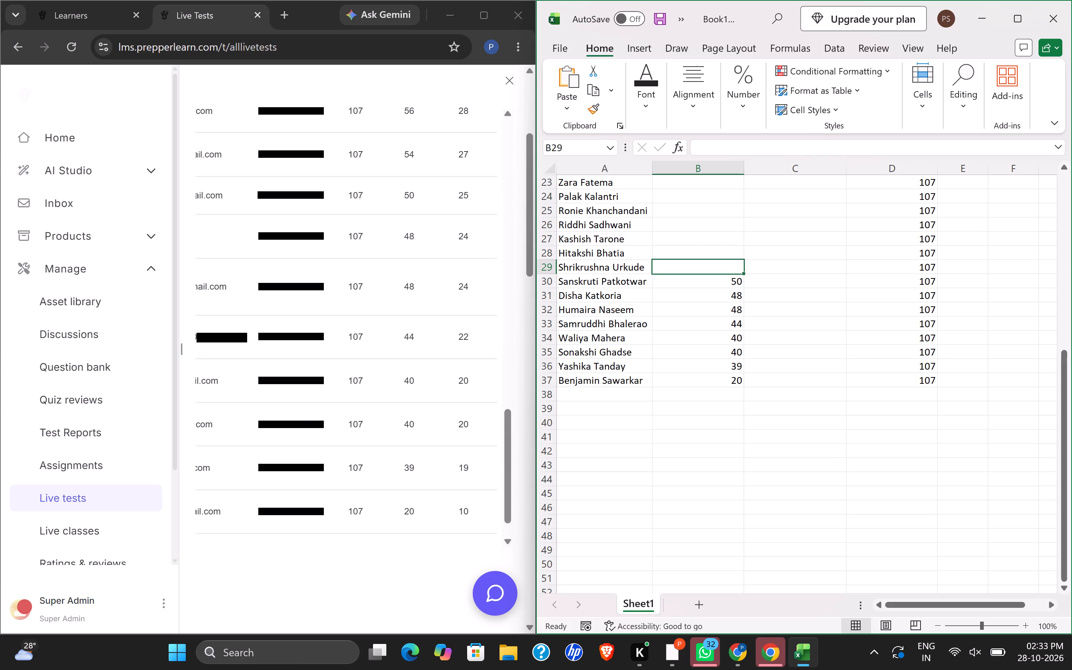
pyautogui.scroll(2, 419, 237)
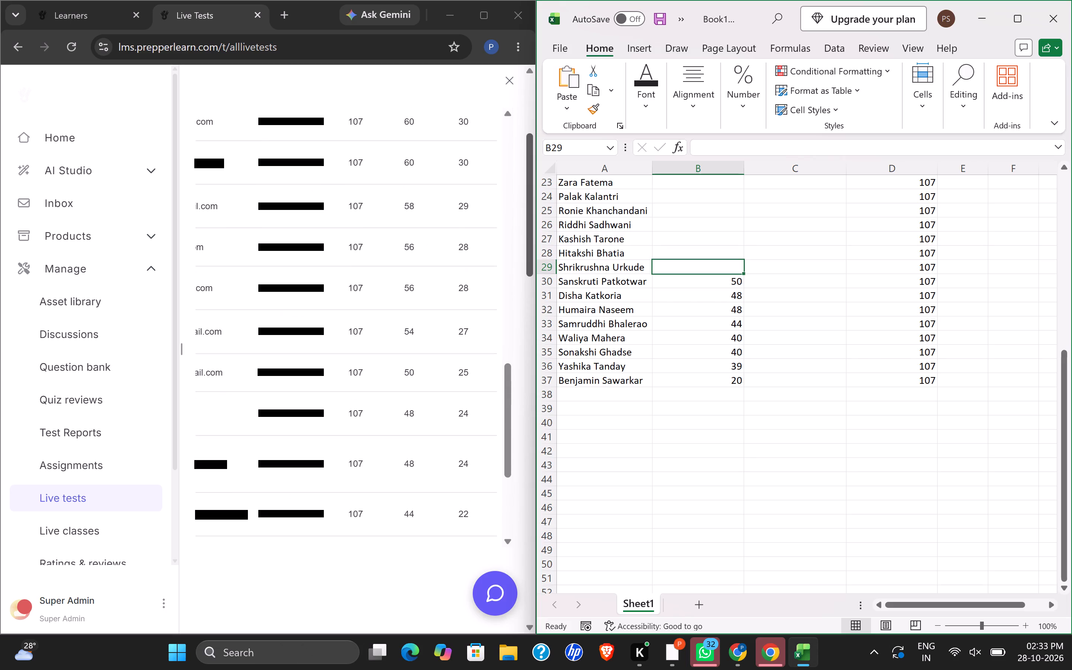
pyautogui.write('54')
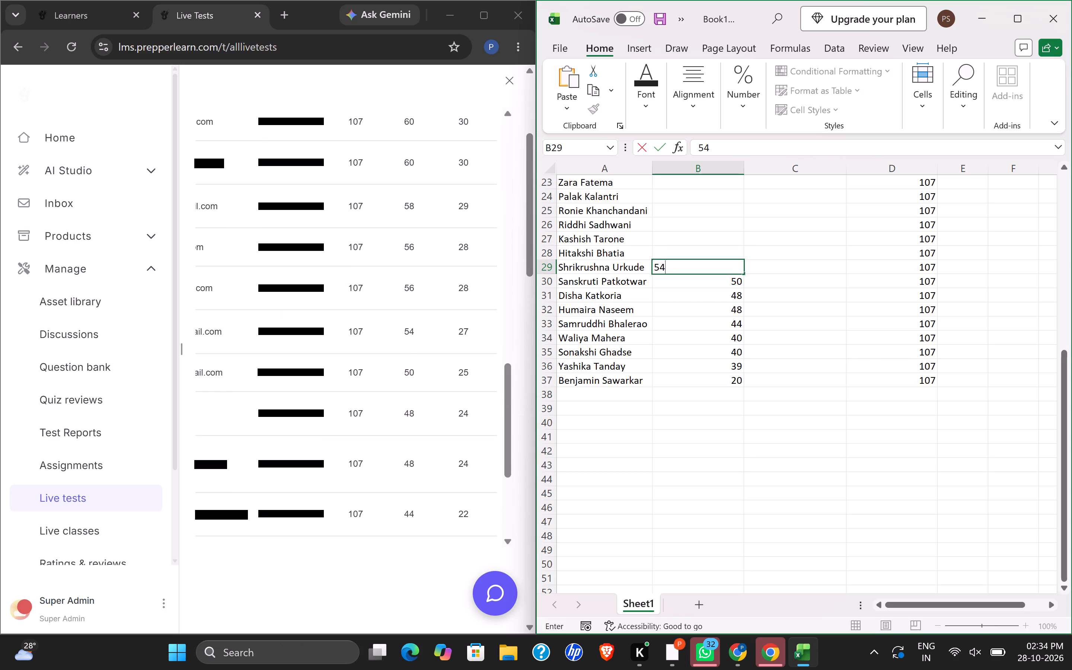
pyautogui.hscroll(1, 275, 361)
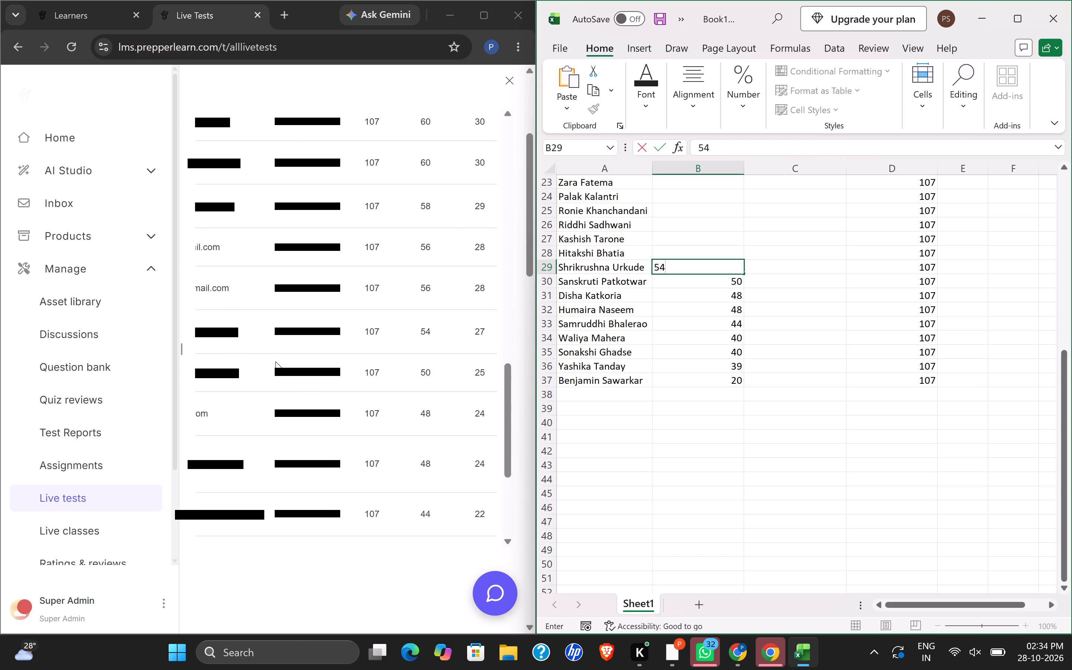
pyautogui.hscroll(1, 275, 361)
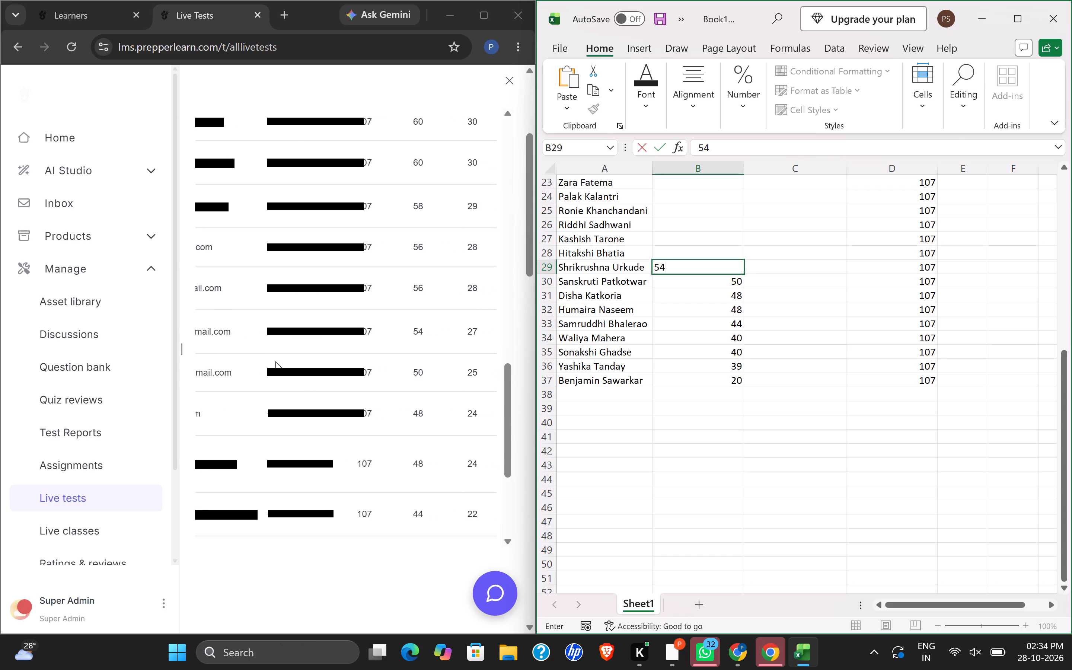
pyautogui.press('Up')
pyautogui.write('56')
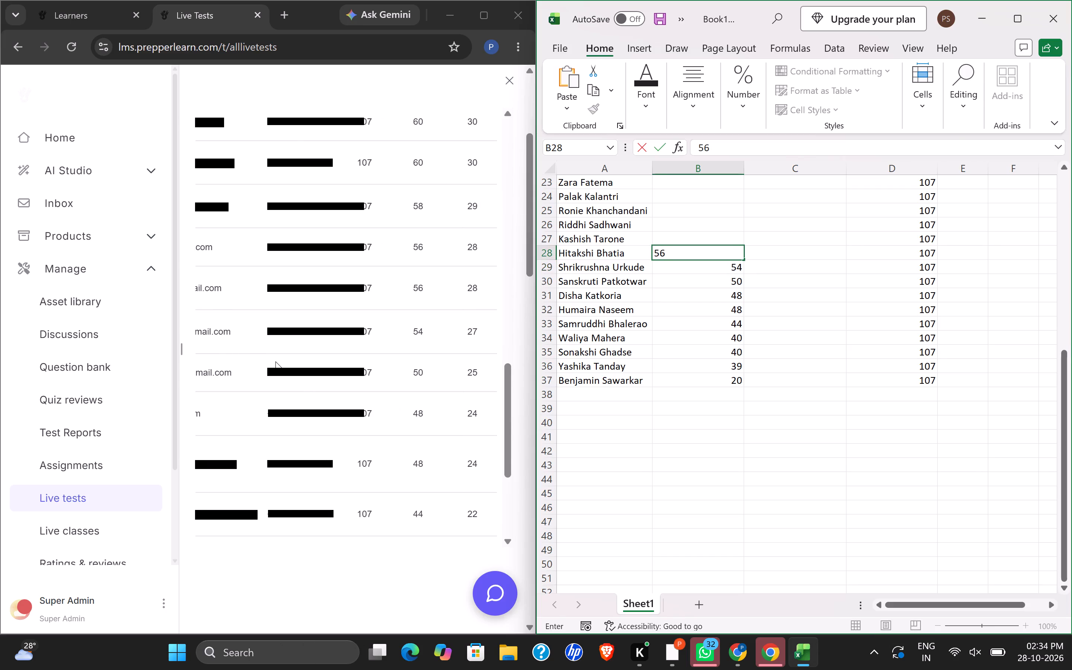
pyautogui.press('Up')
pyautogui.write('56')
pyautogui.press('Up')
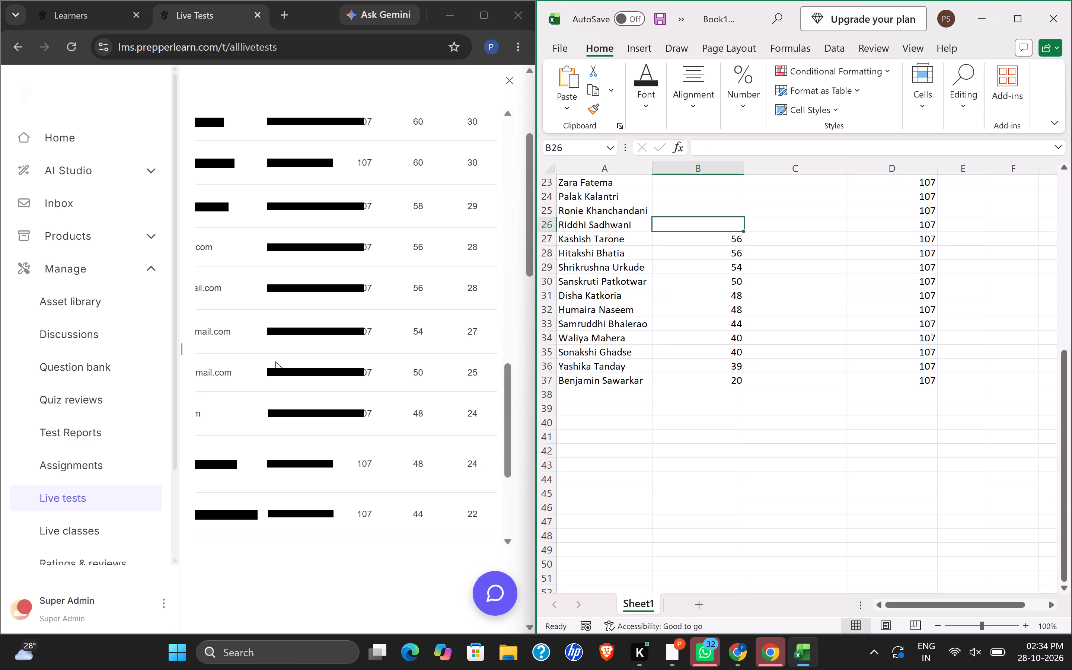
# Enter the marks obtained 58 in B25 and 60 in B24, skipping B26.
pyautogui.press('Up')
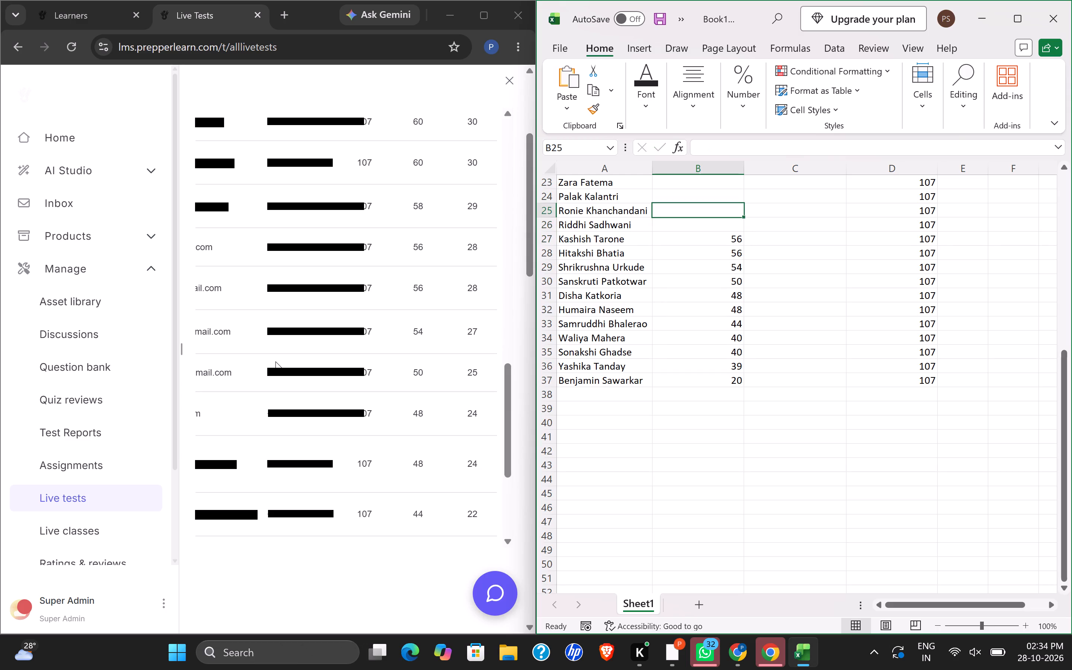
pyautogui.write('58')
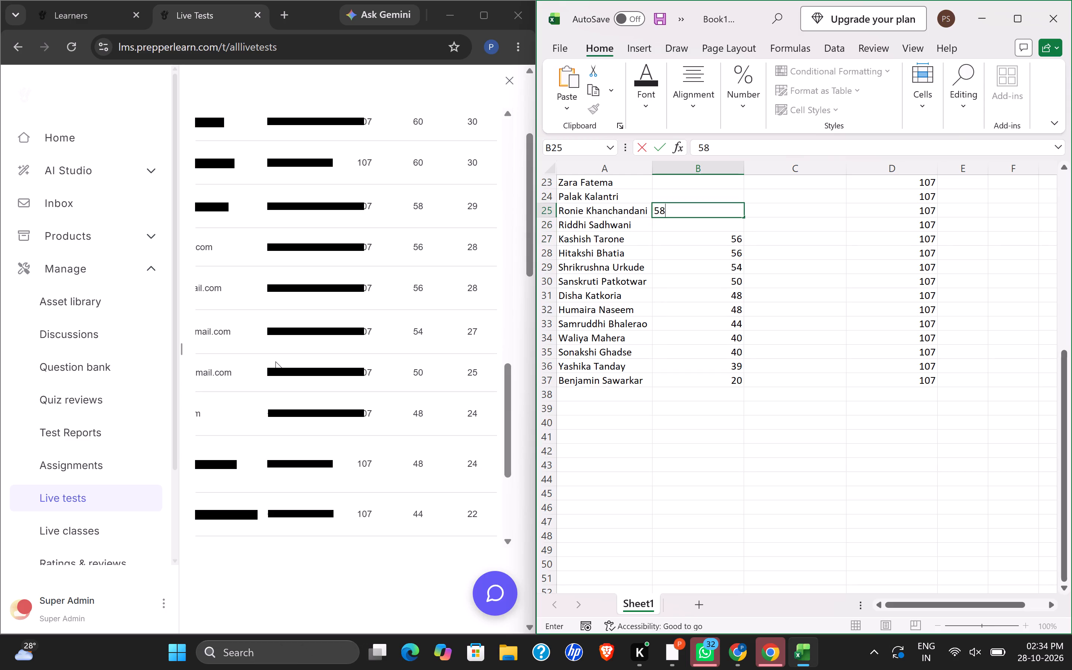
pyautogui.press('Up')
pyautogui.write('60')
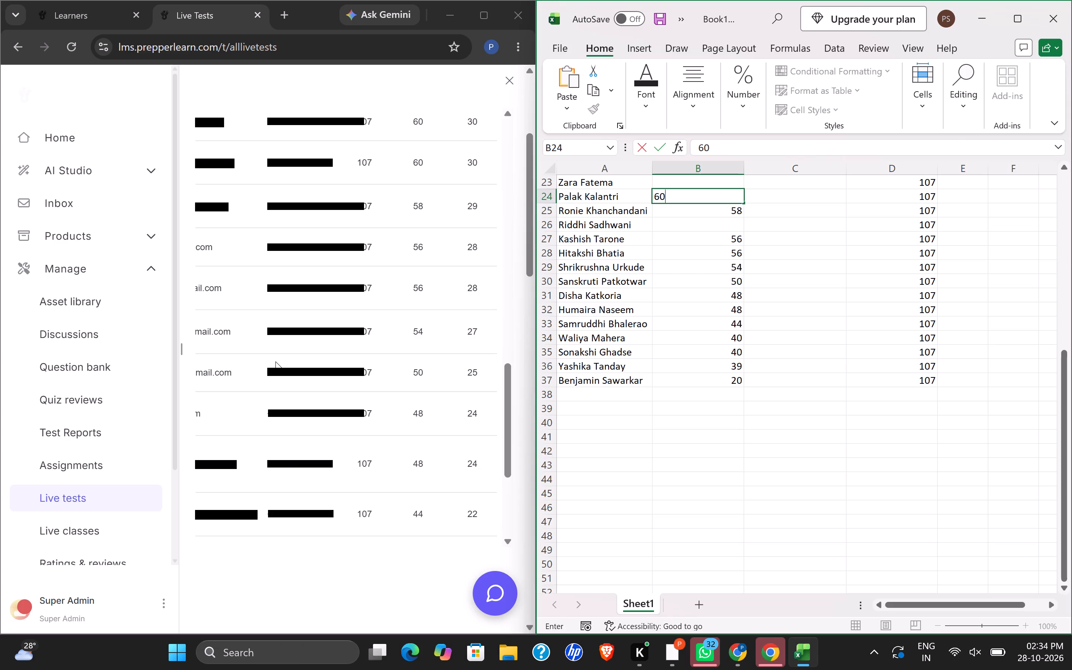
pyautogui.press('Up')
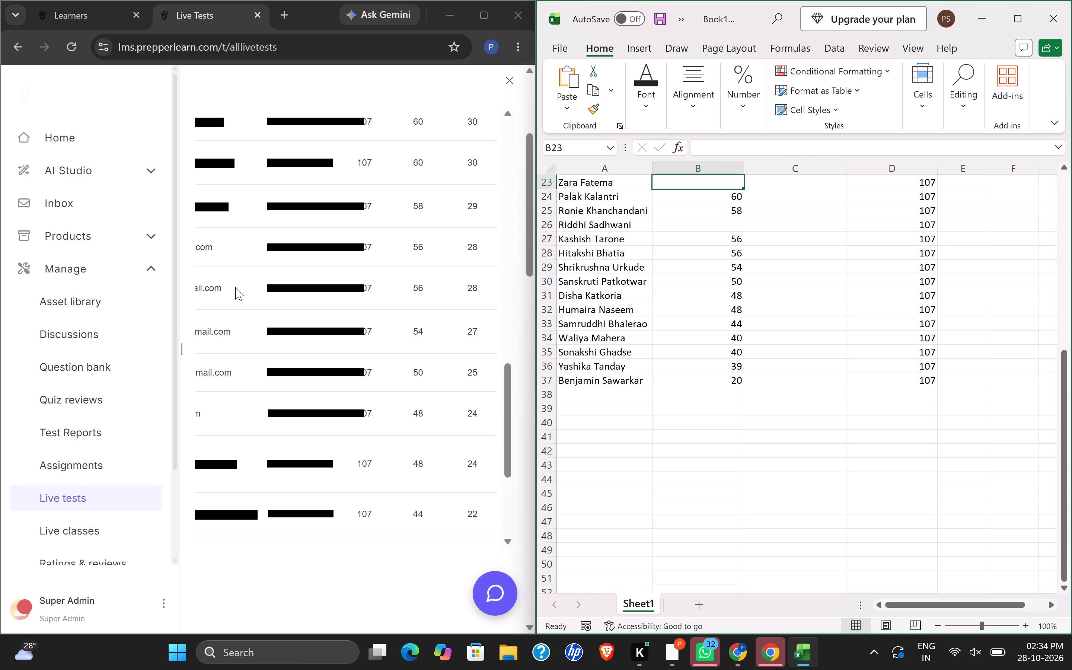
# Realign the marks with the leaderboard names by moving the 58 from B25 to B26 and entering 60 in B25.
pyautogui.hscroll(3, 338, 301)
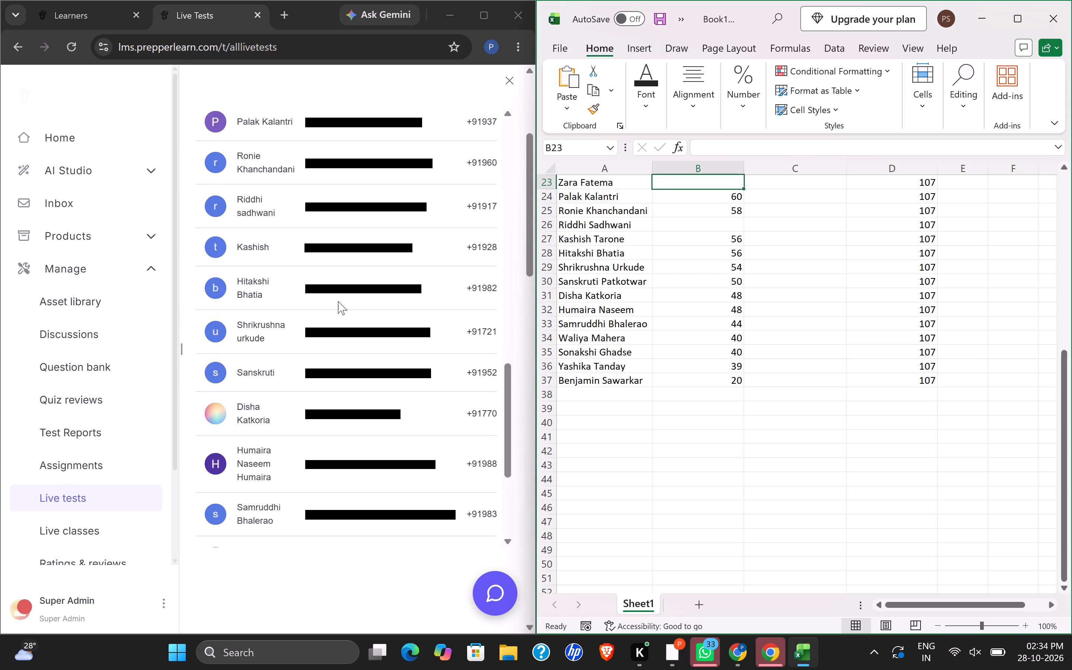
pyautogui.hscroll(2, 338, 301)
pyautogui.scroll(1, 334, 239)
pyautogui.hscroll(-1, 334, 239)
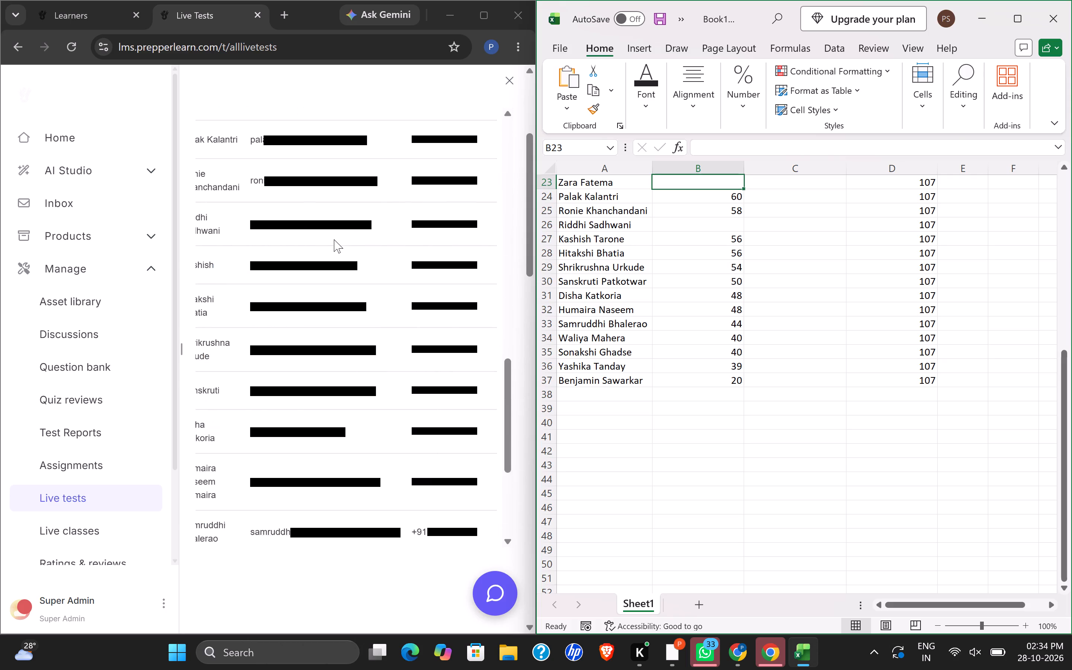
pyautogui.hscroll(-1, 334, 239)
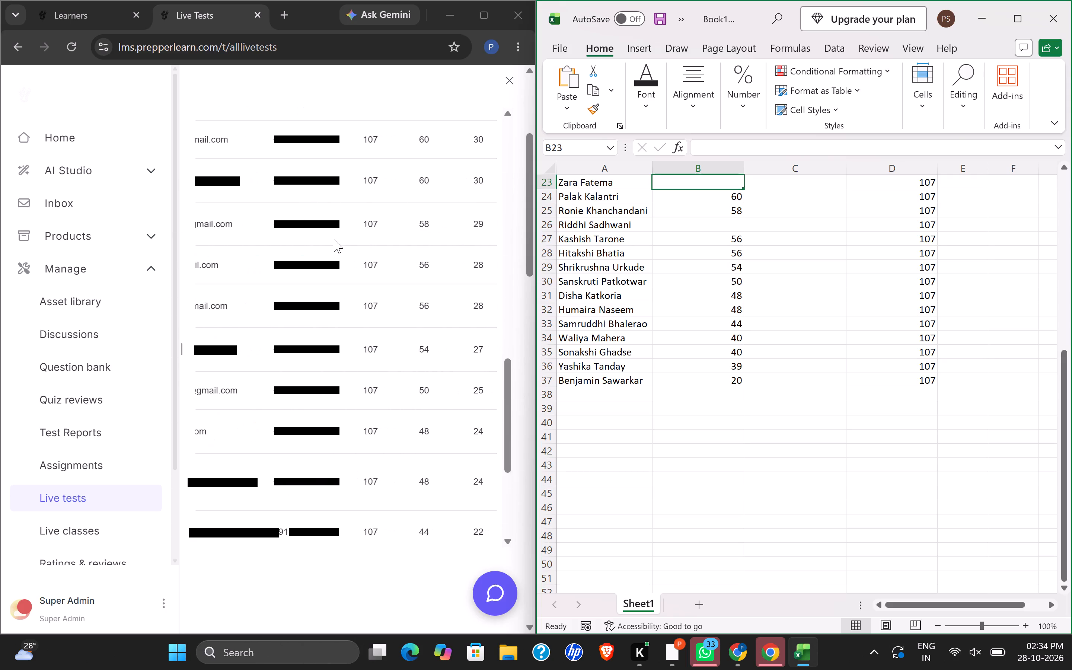
pyautogui.moveTo(677, 193); pyautogui.dragTo(680, 197)
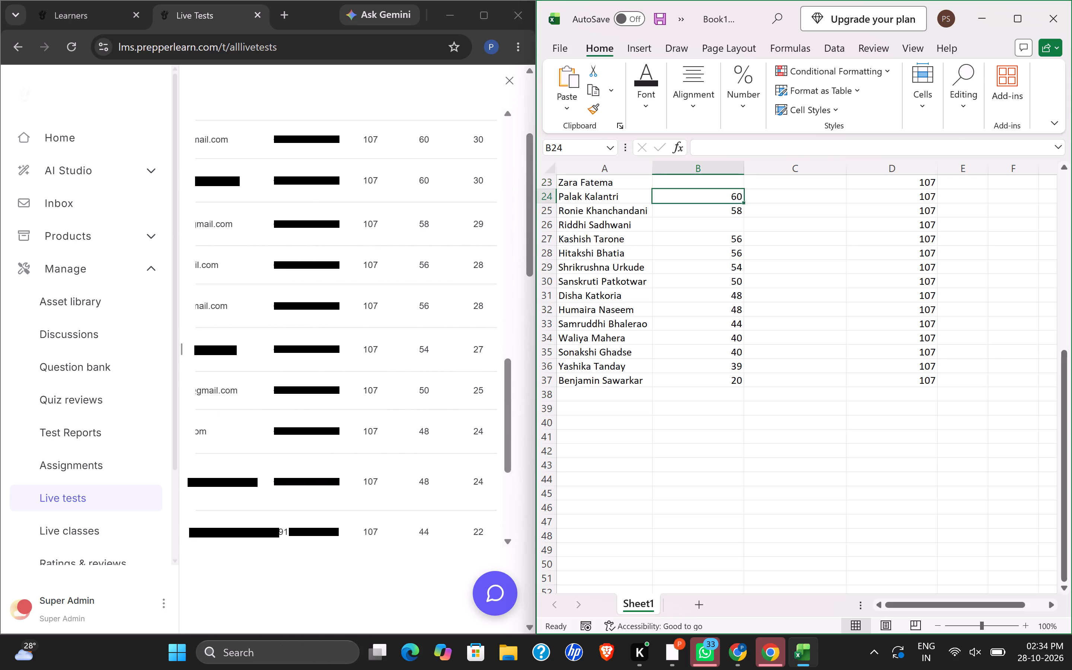
pyautogui.moveTo(680, 197); pyautogui.dragTo(690, 212)
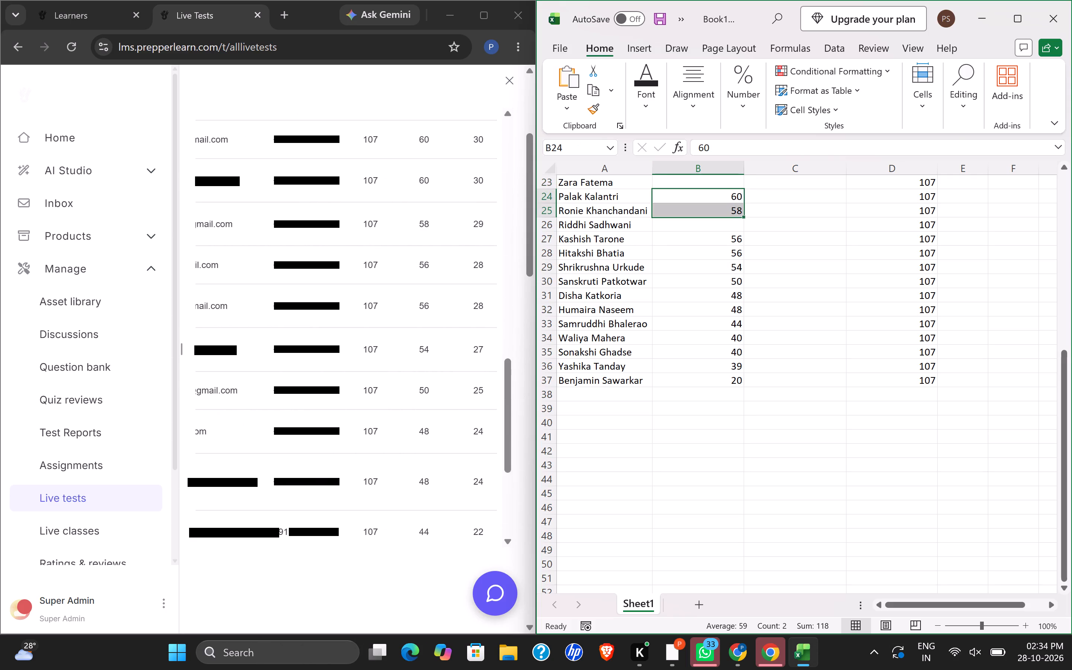
pyautogui.click(685, 209)
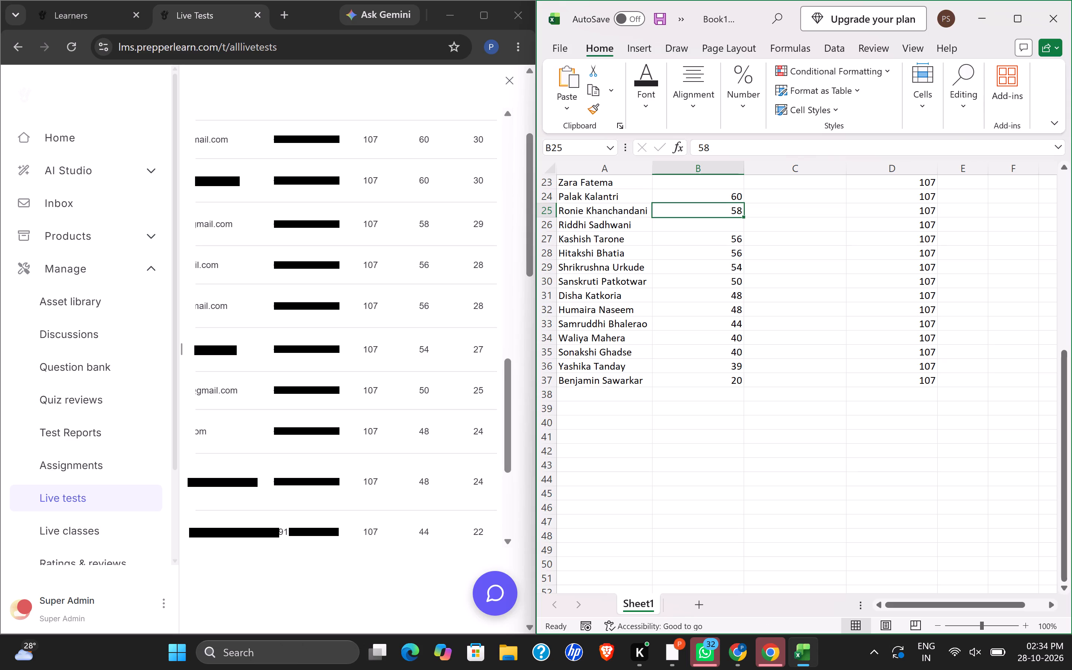
pyautogui.moveTo(687, 218); pyautogui.dragTo(689, 227)
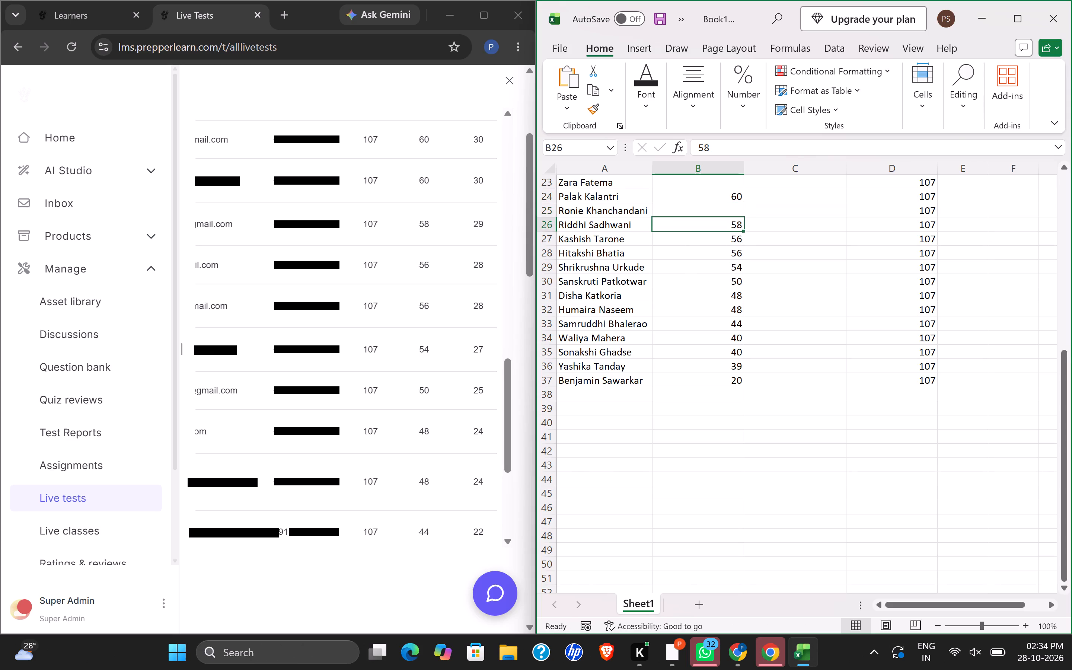
pyautogui.click(708, 204)
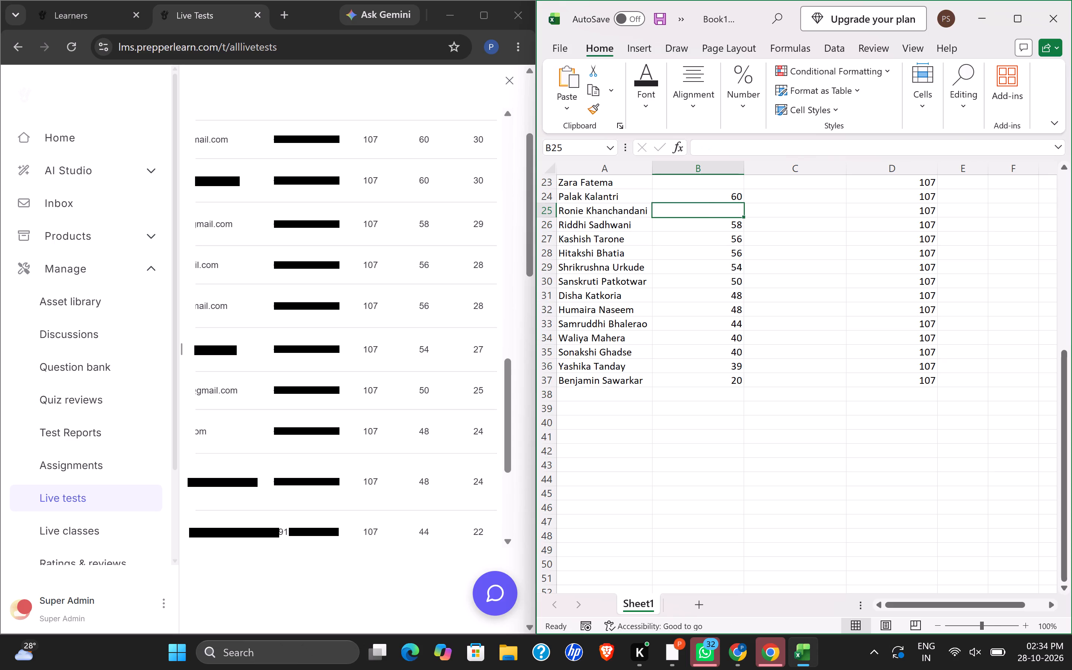
pyautogui.write('60')
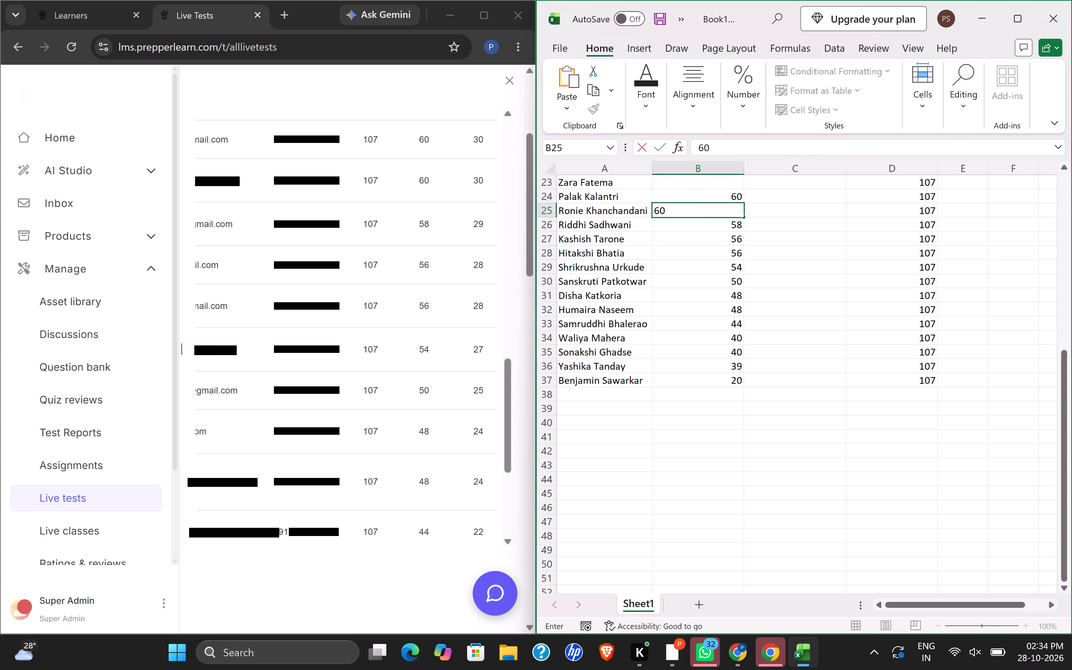
pyautogui.press('Up')
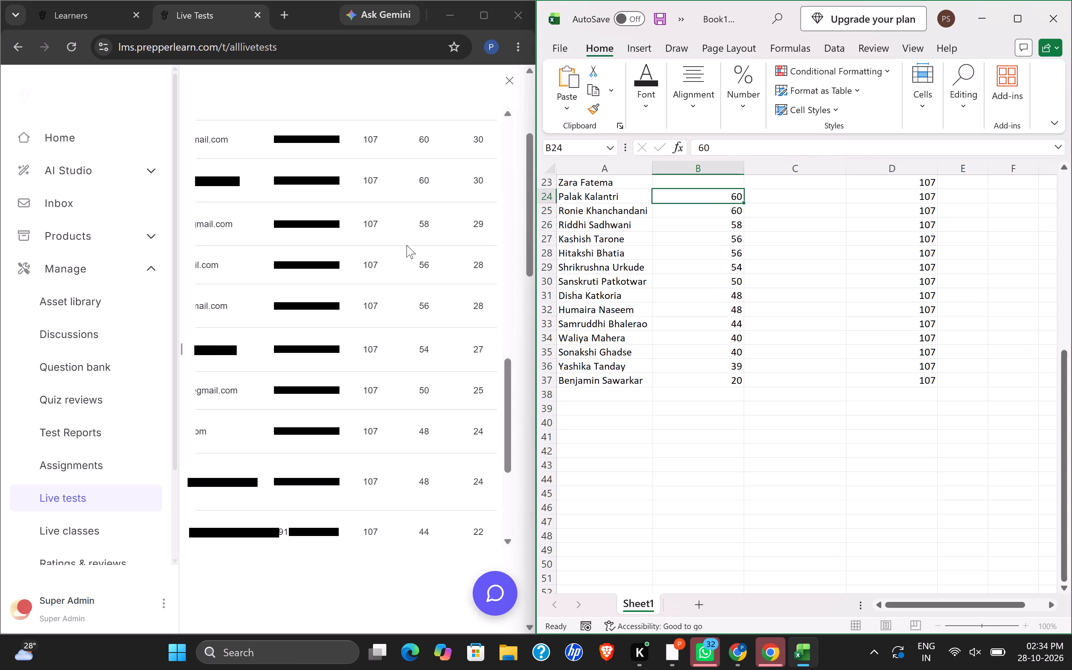
# Enter the marks obtained upward from B23 to B21: 60, 62 and 62.
pyautogui.scroll(1, 406, 245)
pyautogui.hscroll(2, 406, 245)
pyautogui.hscroll(-1, 406, 245)
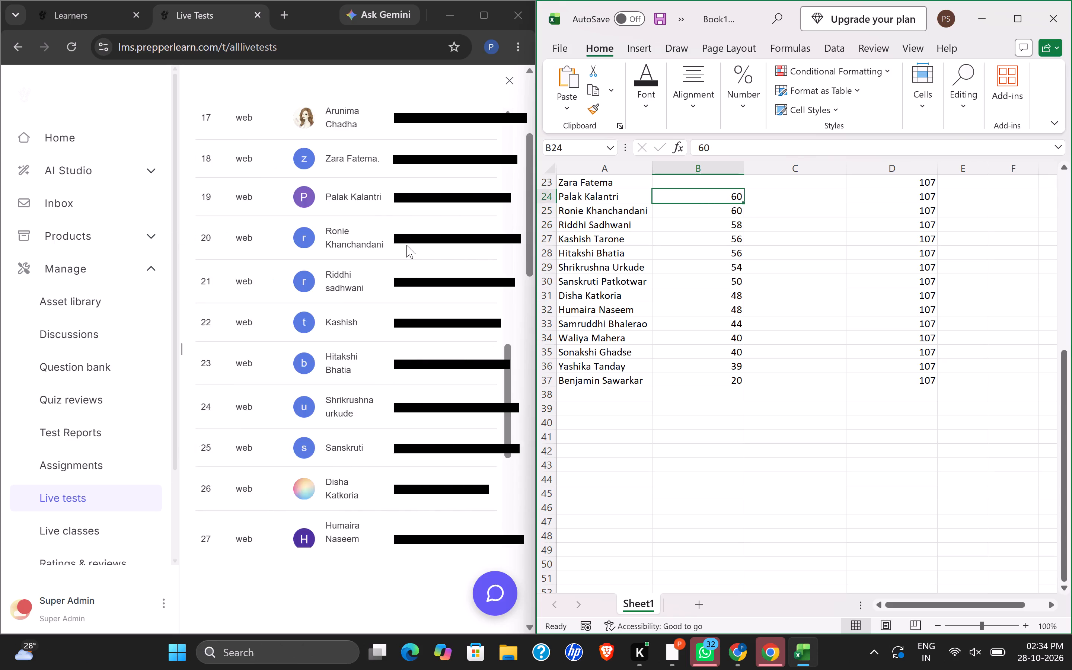
pyautogui.hscroll(-1, 406, 245)
pyautogui.scroll(1, 406, 245)
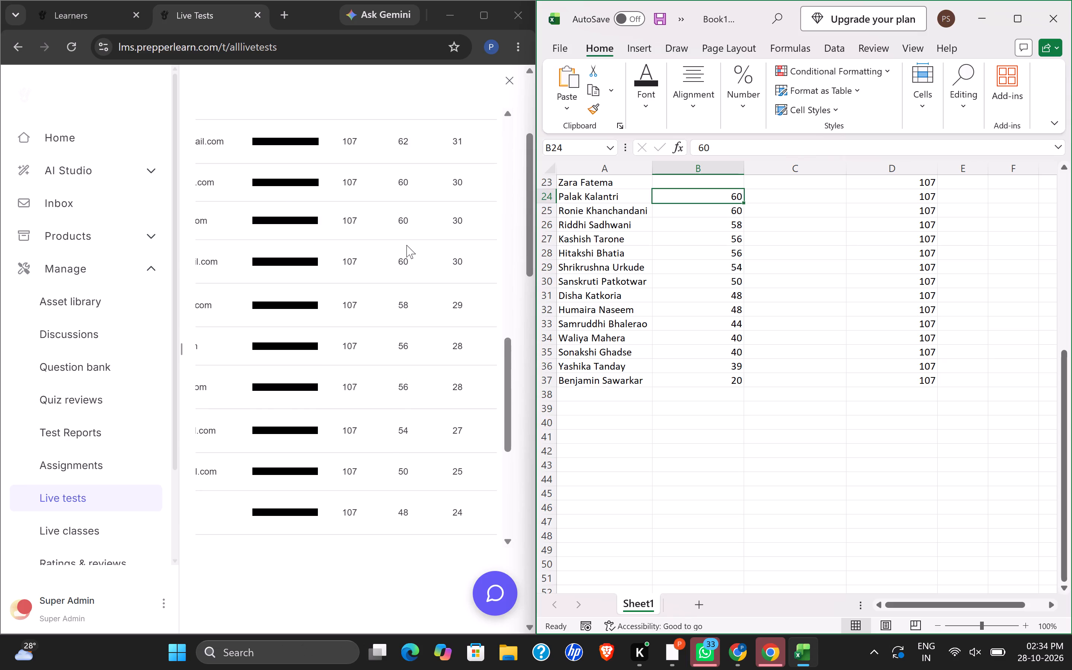
pyautogui.scroll(1, 406, 245)
pyautogui.scroll(2, 695, 245)
pyautogui.press('Up')
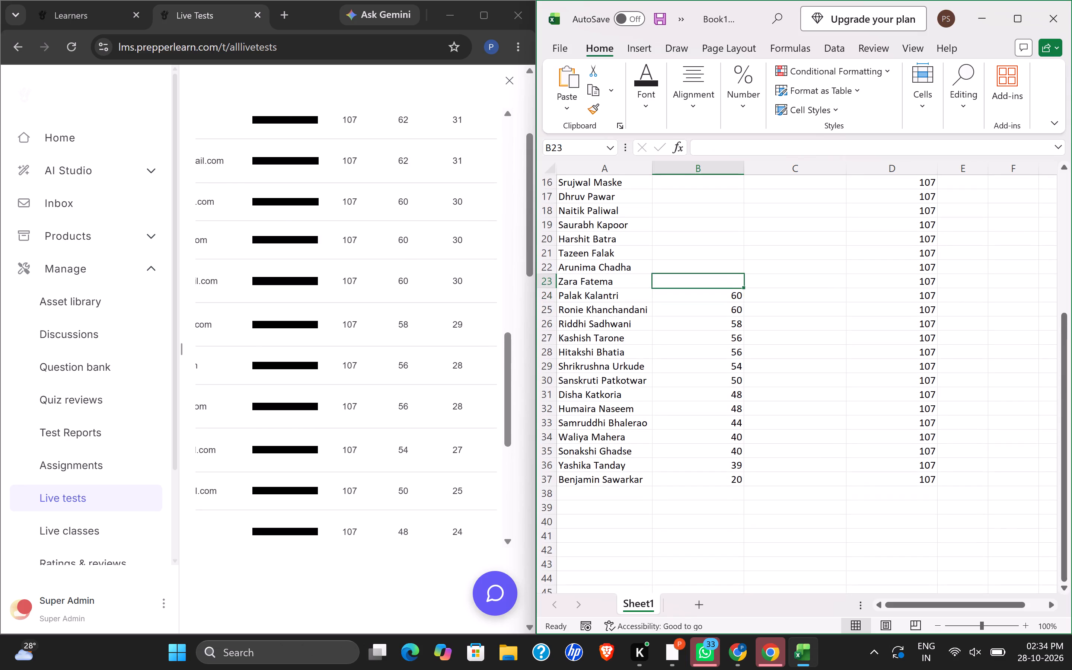
pyautogui.write('60')
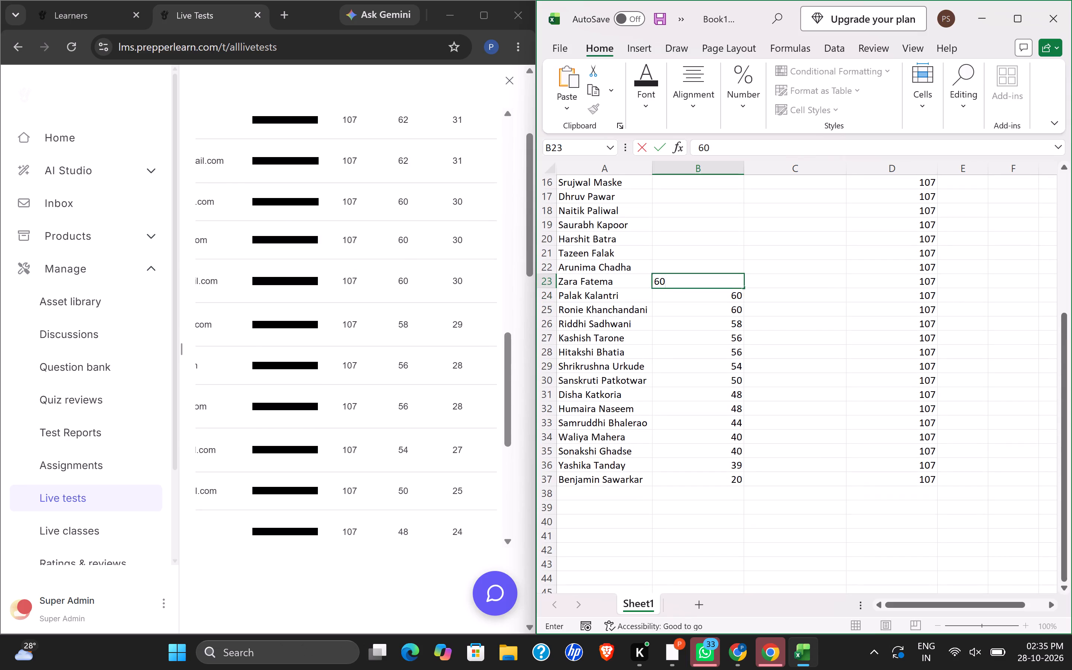
pyautogui.press('Up')
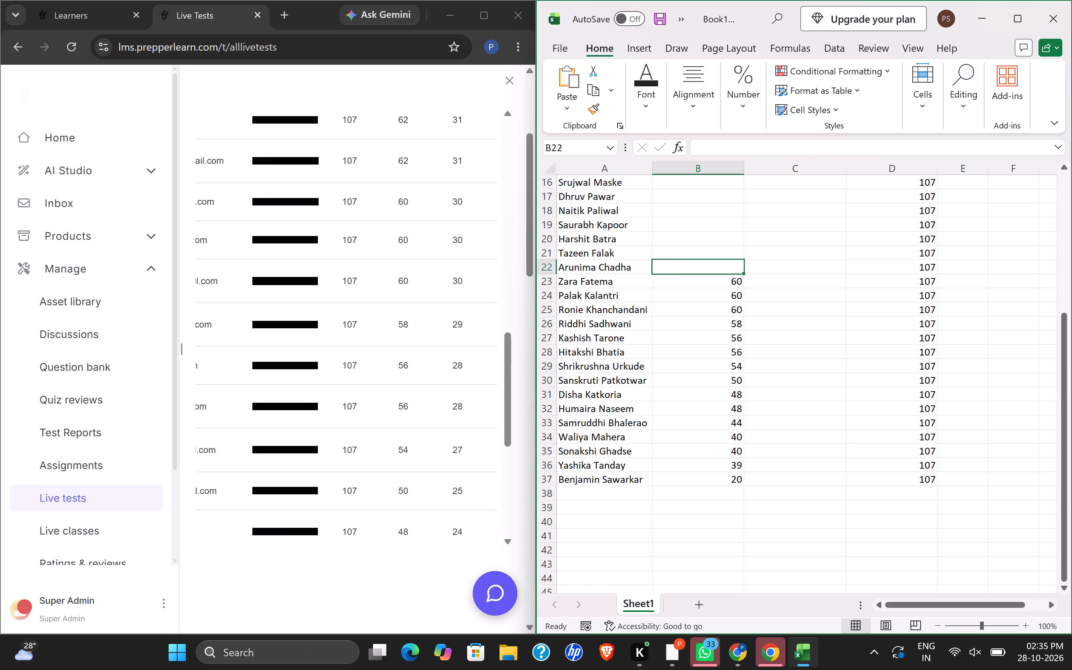
pyautogui.write('62')
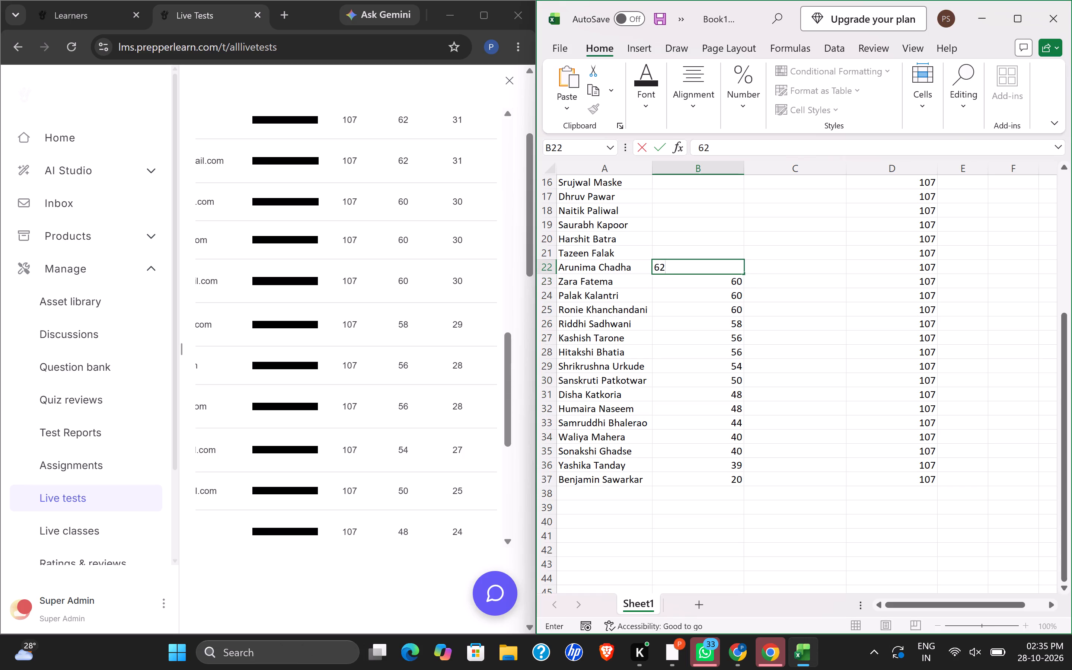
pyautogui.press('Left')
pyautogui.press('Right')
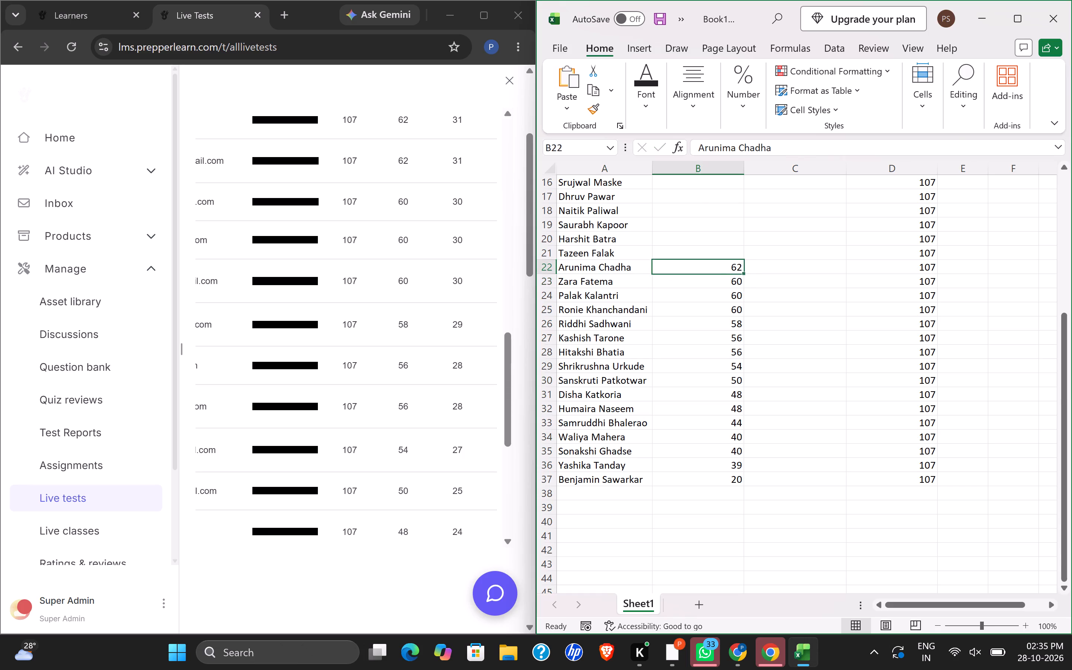
pyautogui.press('Up')
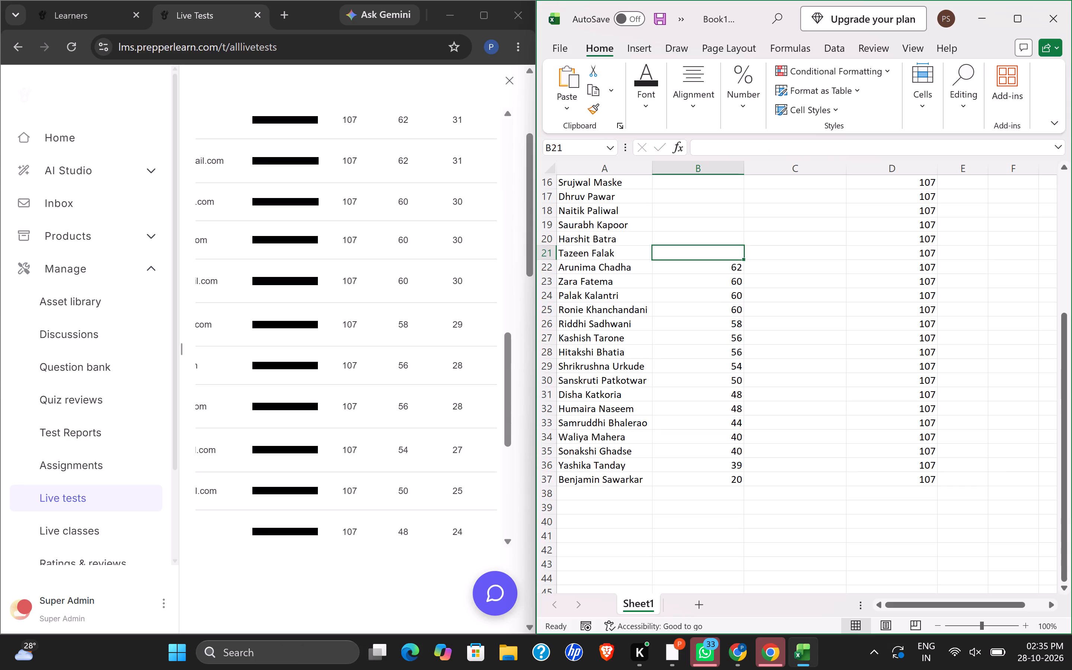
pyautogui.write('62')
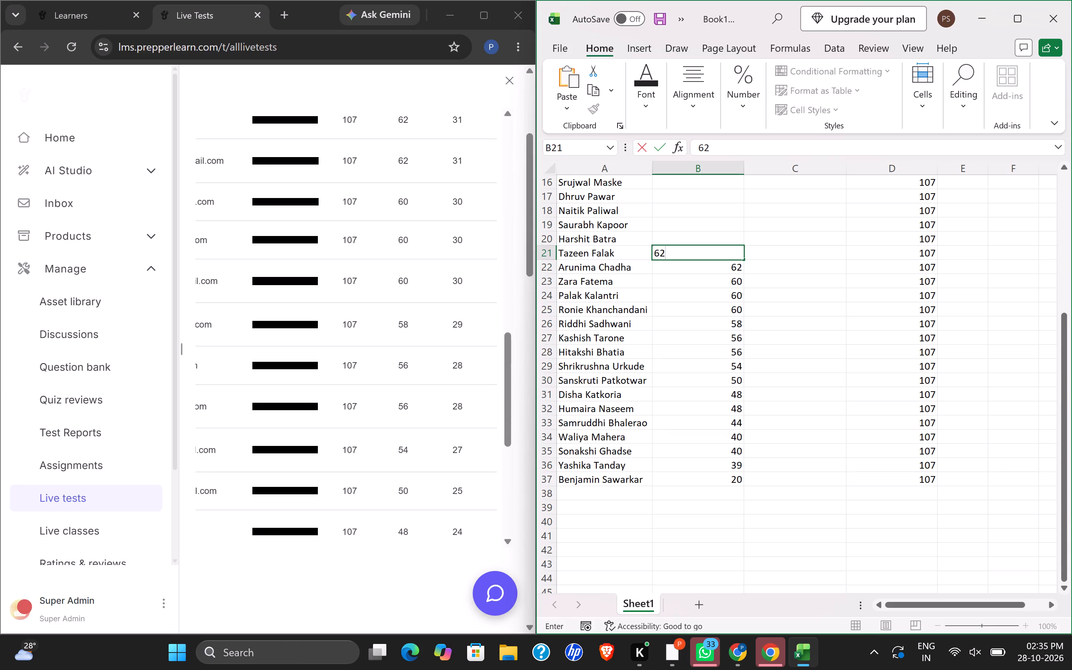
pyautogui.press('Up')
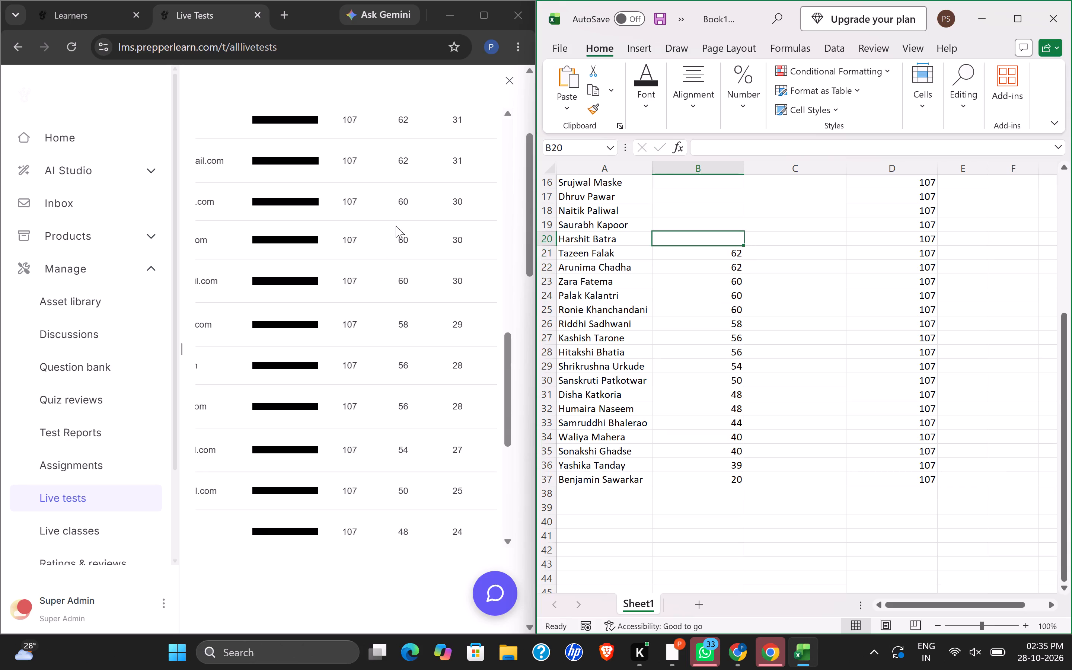
# Enter the marks obtained upward from B20 to B18, following the leaderboard: 62, 64 and 64.
pyautogui.scroll(3, 414, 161)
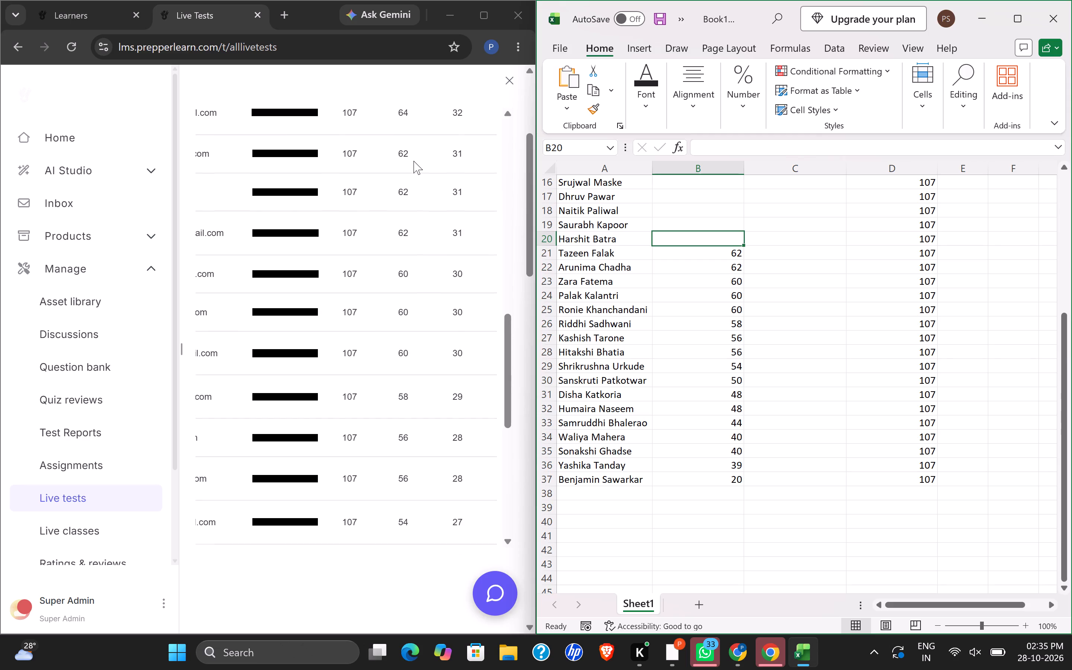
pyautogui.scroll(6, 414, 161)
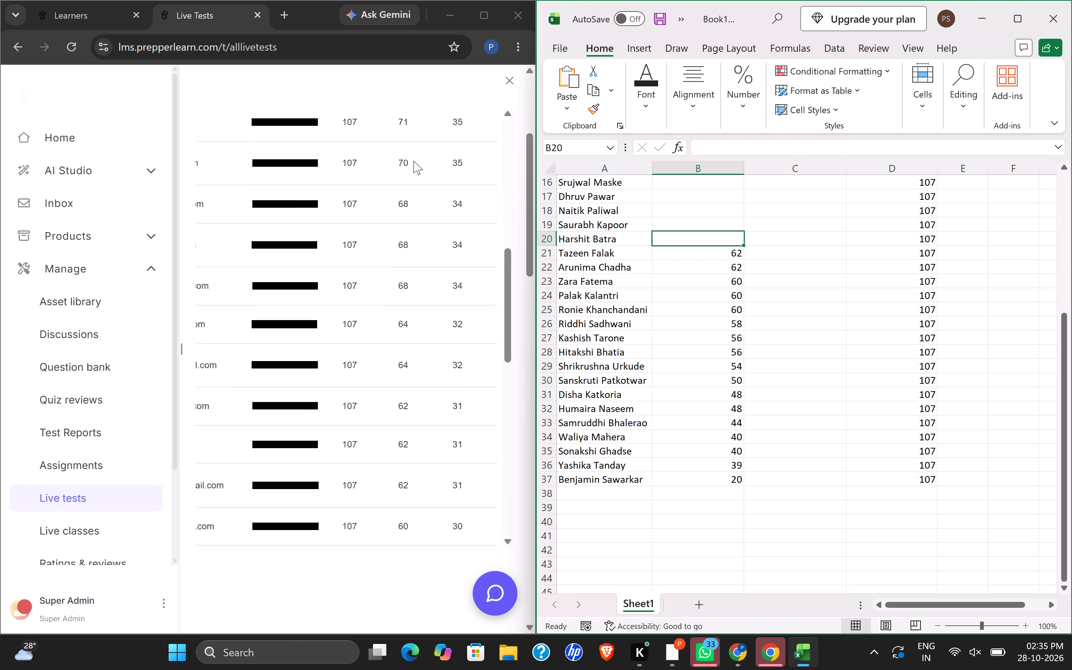
pyautogui.scroll(3, 414, 161)
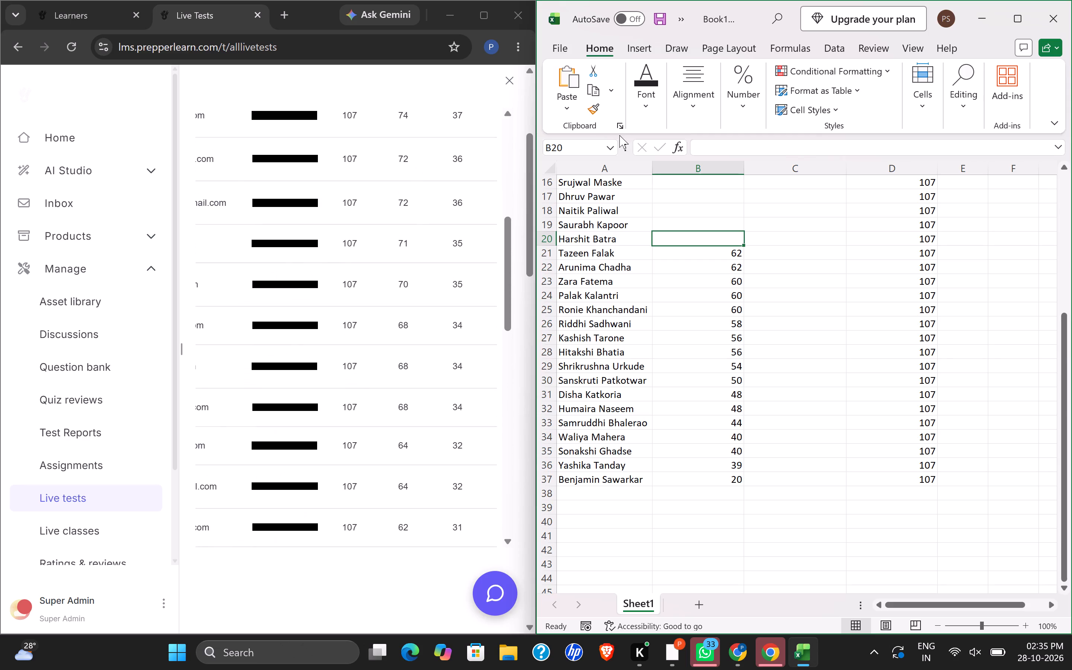
pyautogui.write('62')
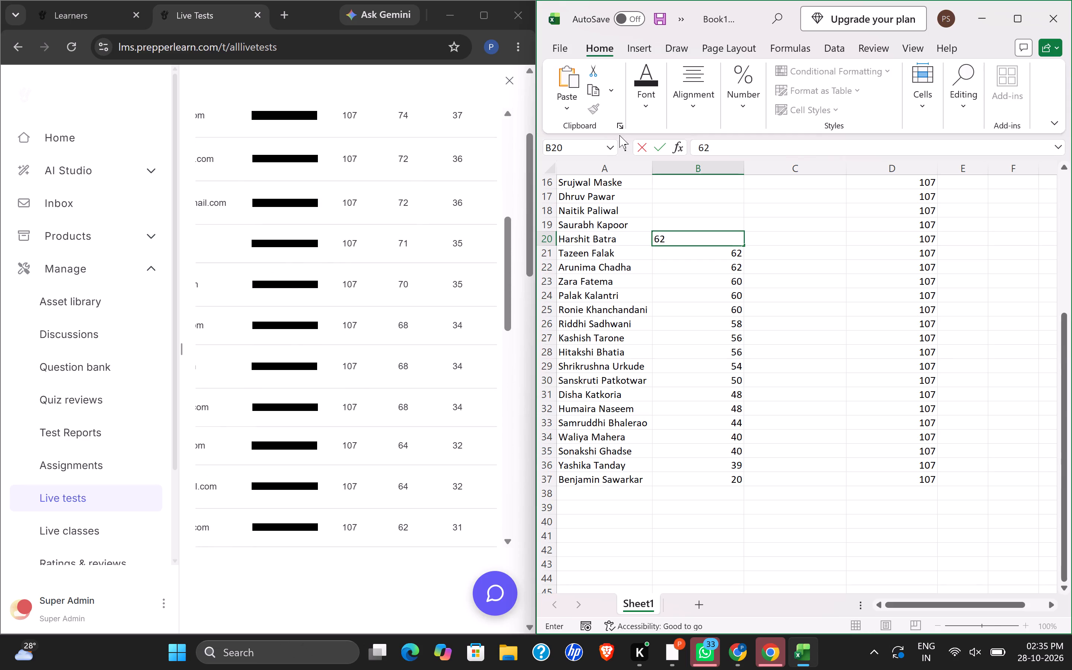
pyautogui.press('Up')
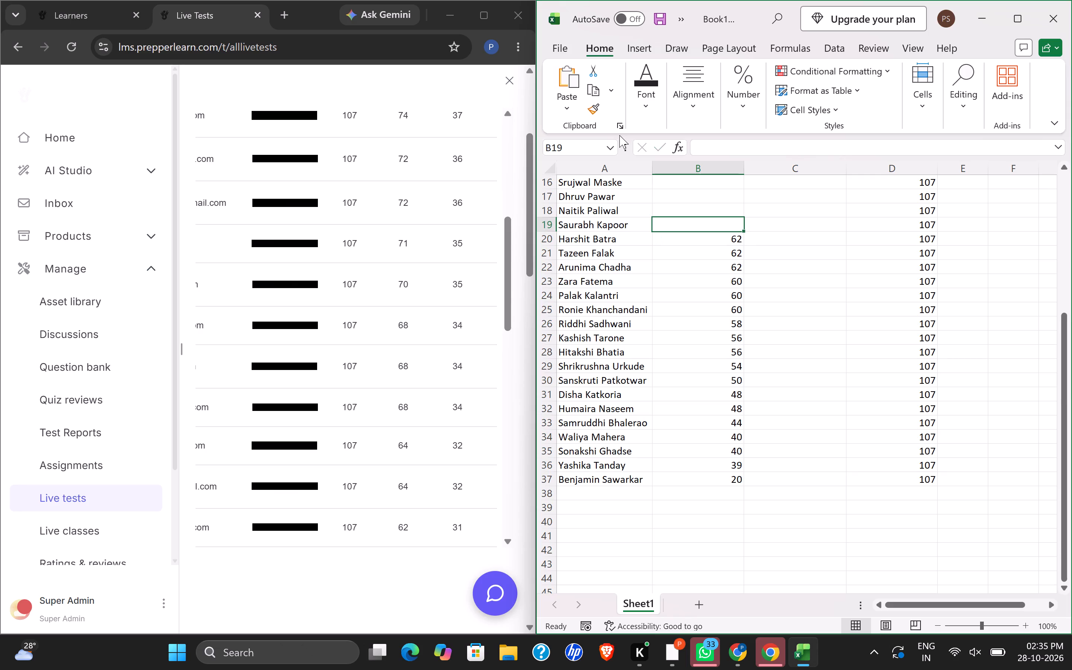
pyautogui.write('64')
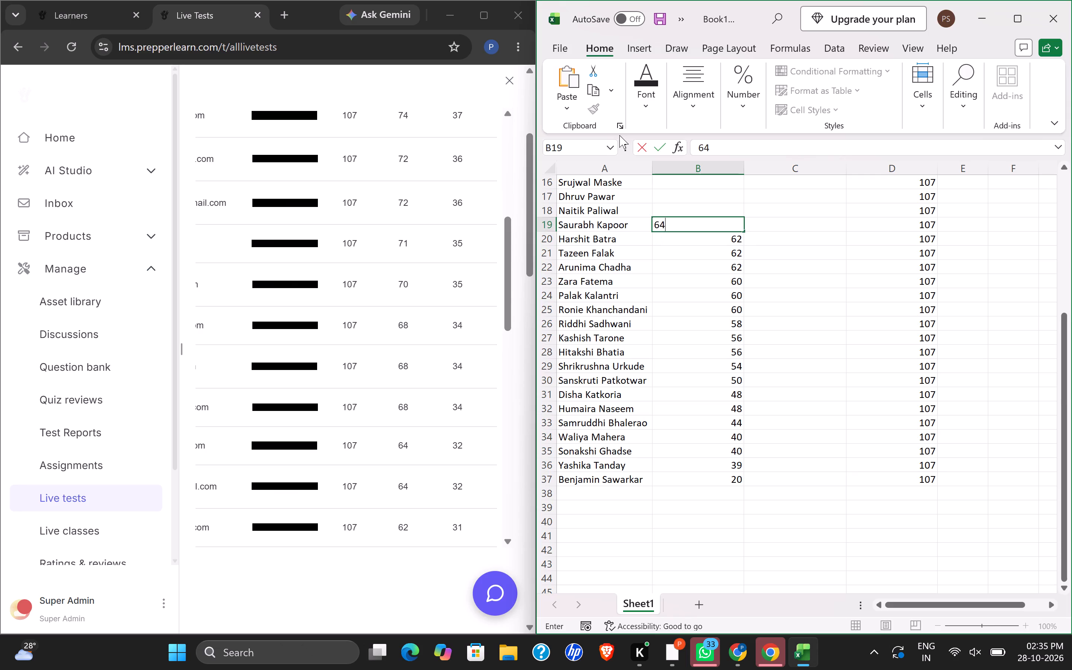
pyautogui.press('Up')
pyautogui.write('64')
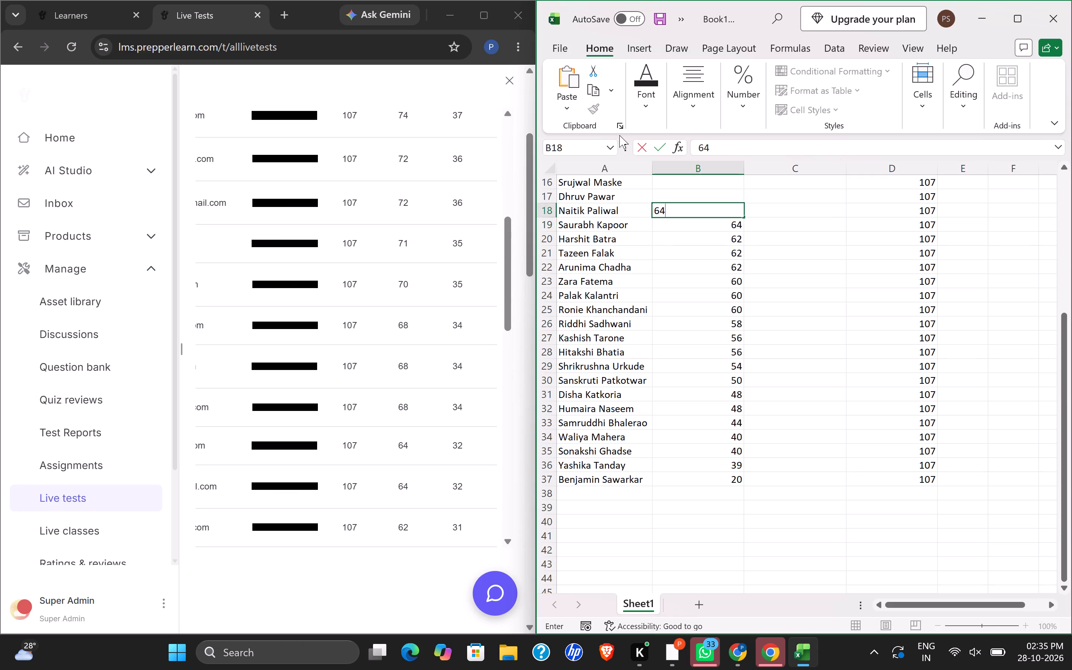
pyautogui.press('Up')
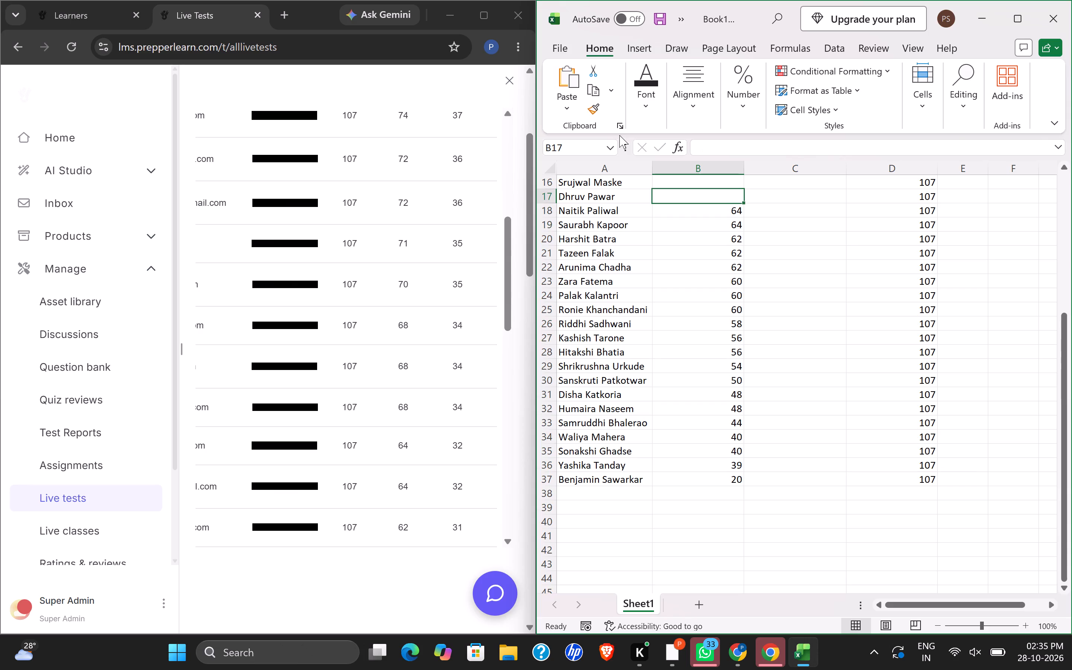
# Enter 68 as the marks obtained in each of B17, B16 and B15.
pyautogui.write('69')
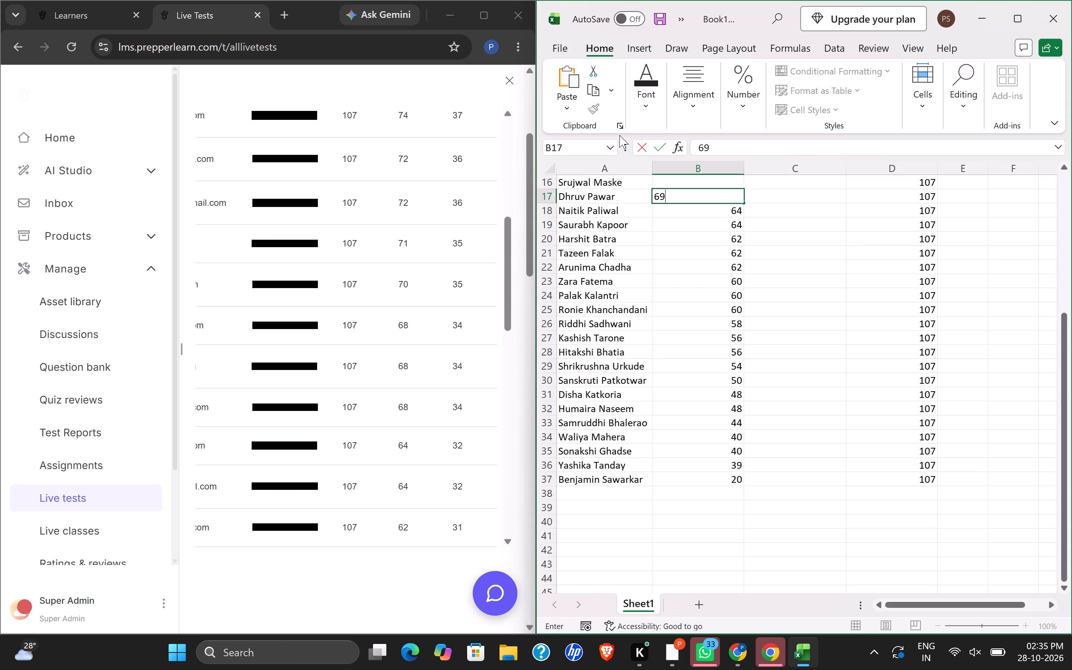
pyautogui.press('BackSpace')
pyautogui.press('8')
pyautogui.press('Up')
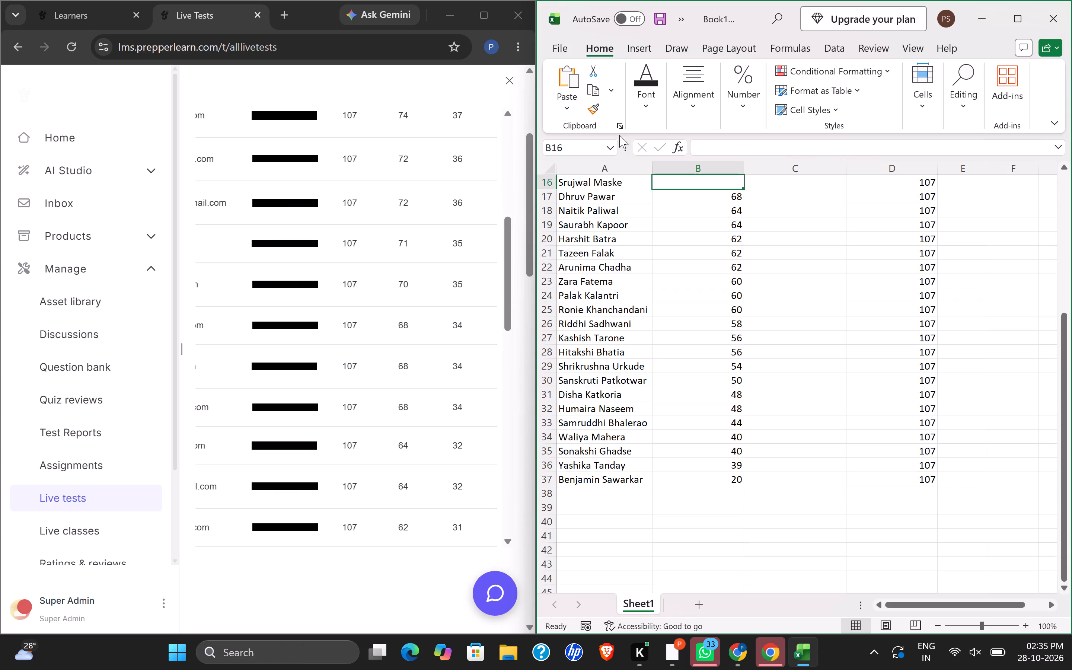
pyautogui.write('68')
pyautogui.press('Up')
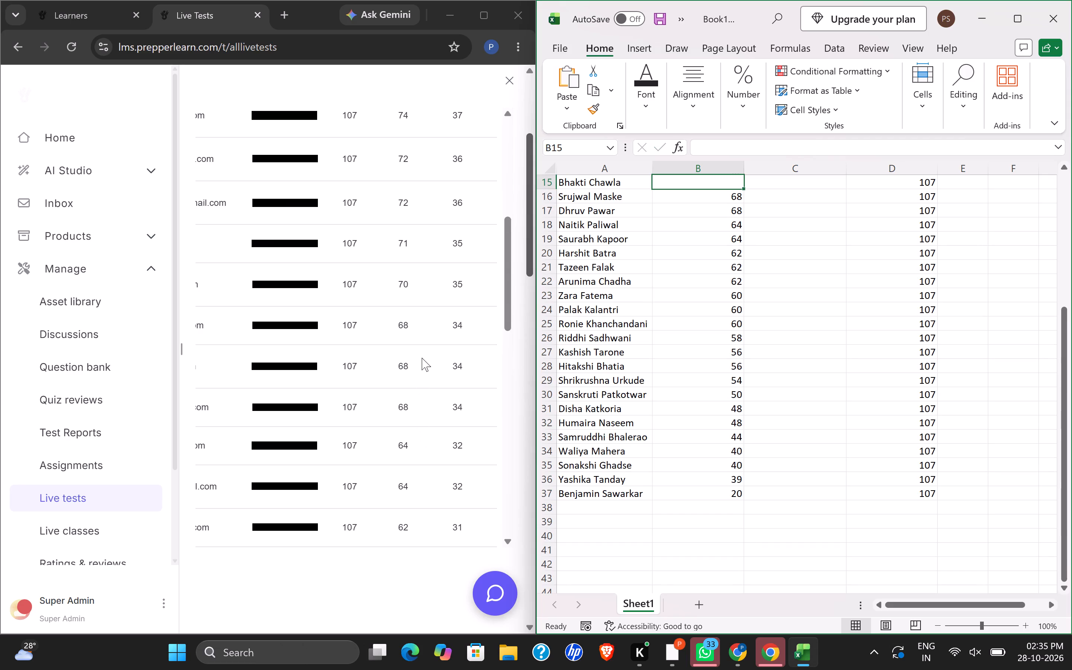
pyautogui.scroll(2, 422, 358)
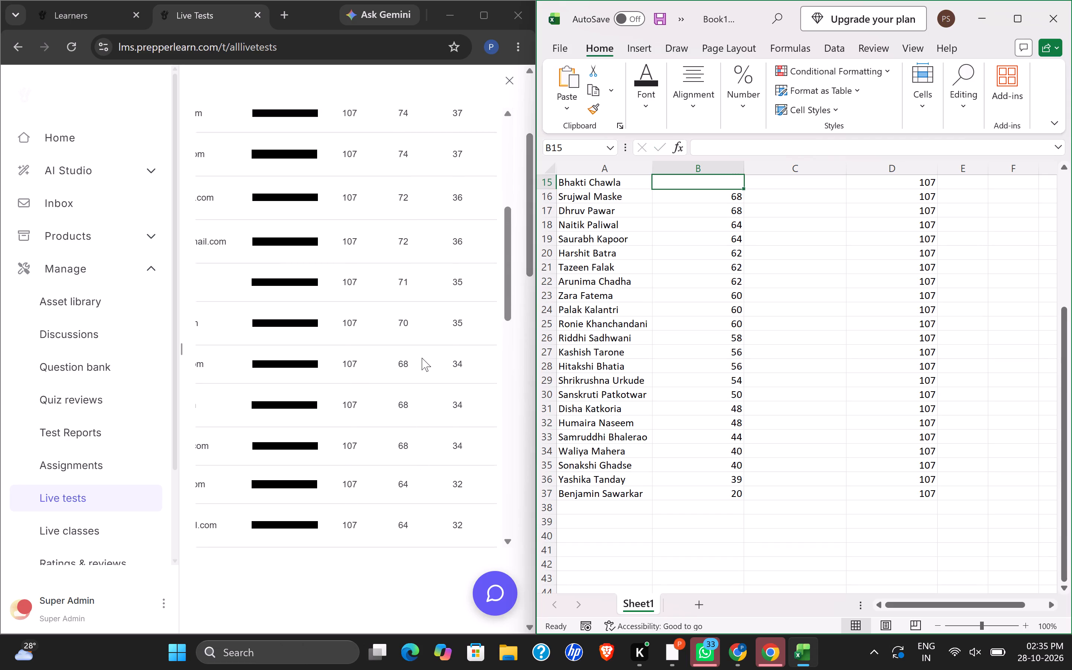
pyautogui.scroll(3, 422, 358)
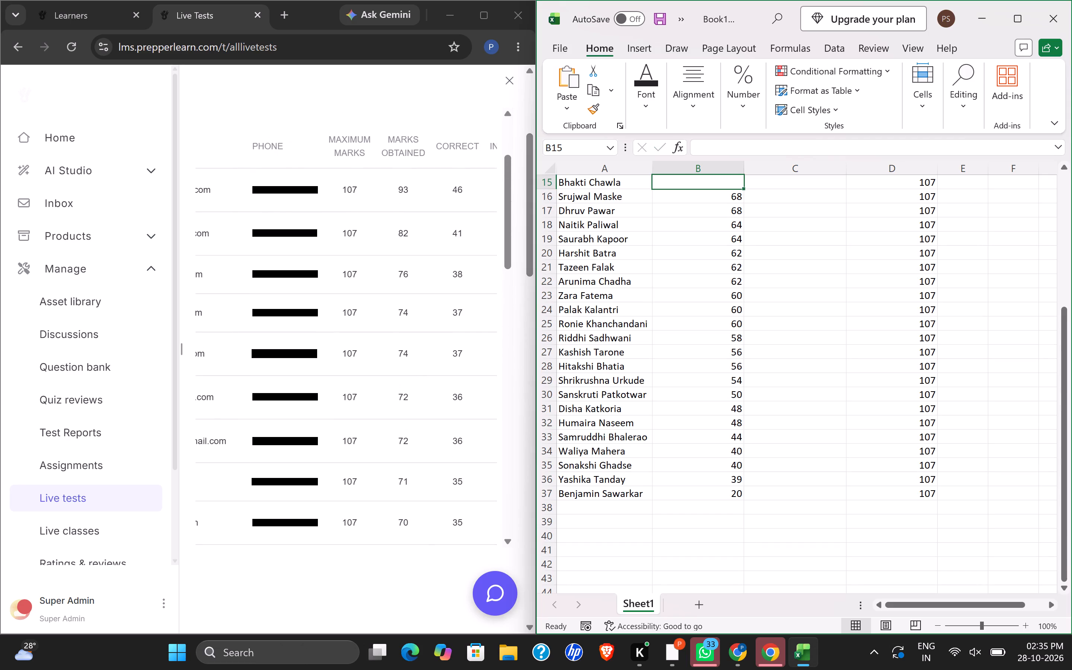
pyautogui.click(664, 182)
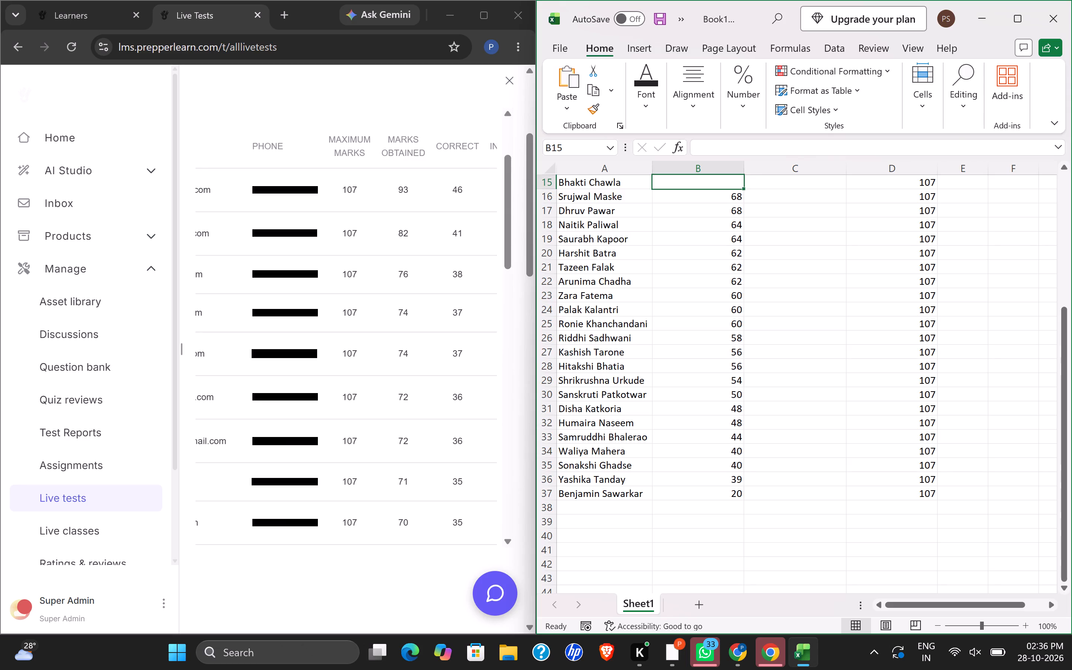
pyautogui.write('68')
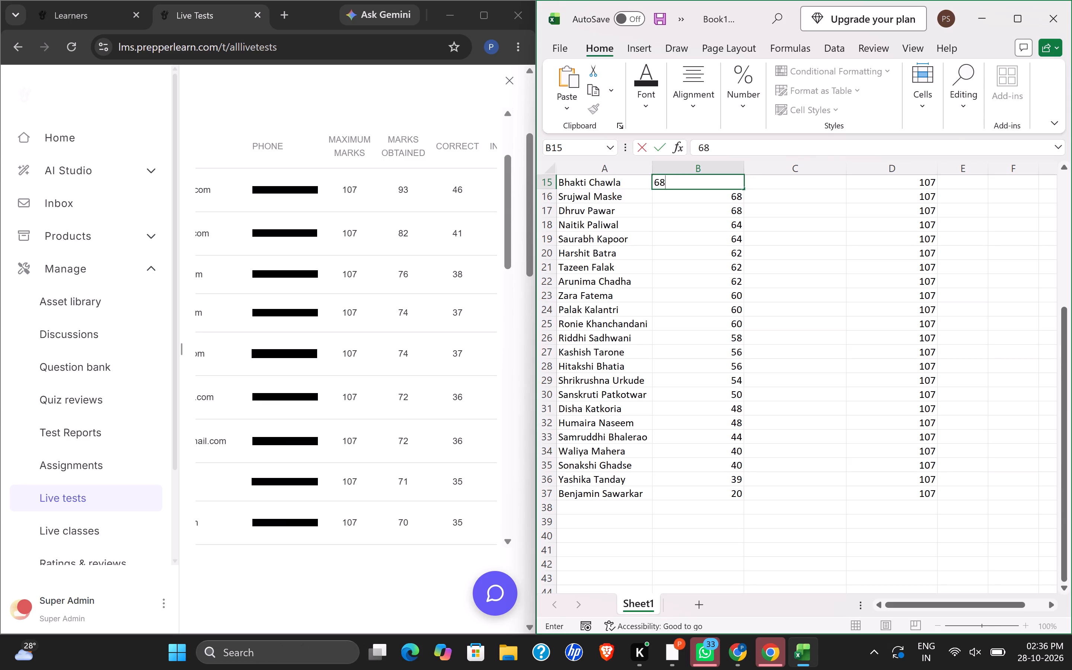
pyautogui.press('Up')
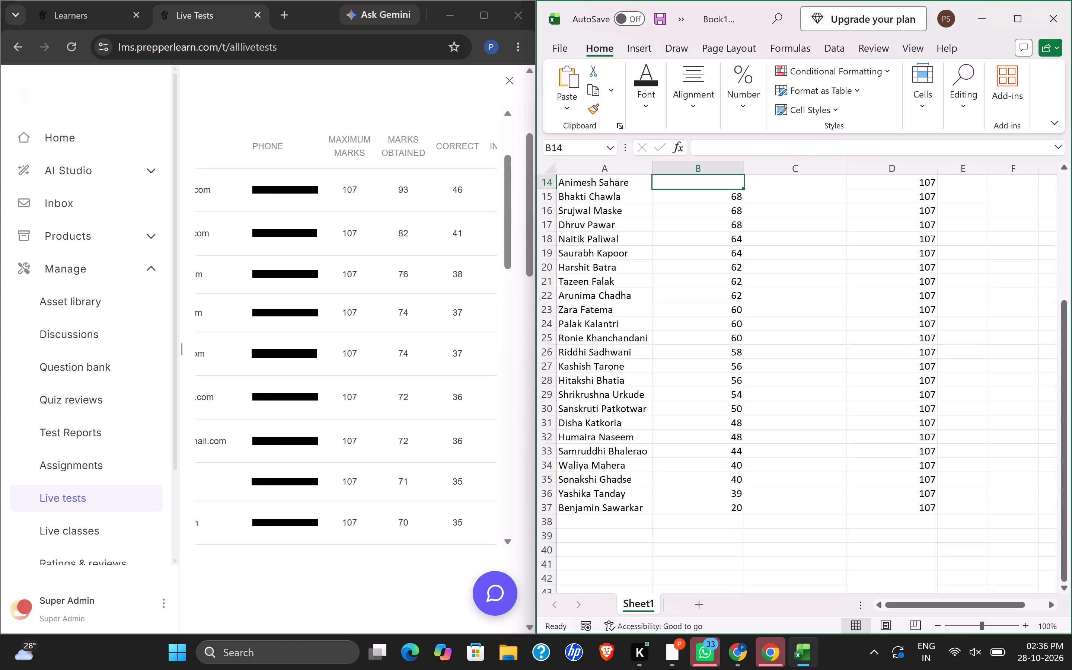
# Enter the marks obtained upward from B14 to B11, following the leaderboard: 70, 71, 72 and 72.
pyautogui.write('70')
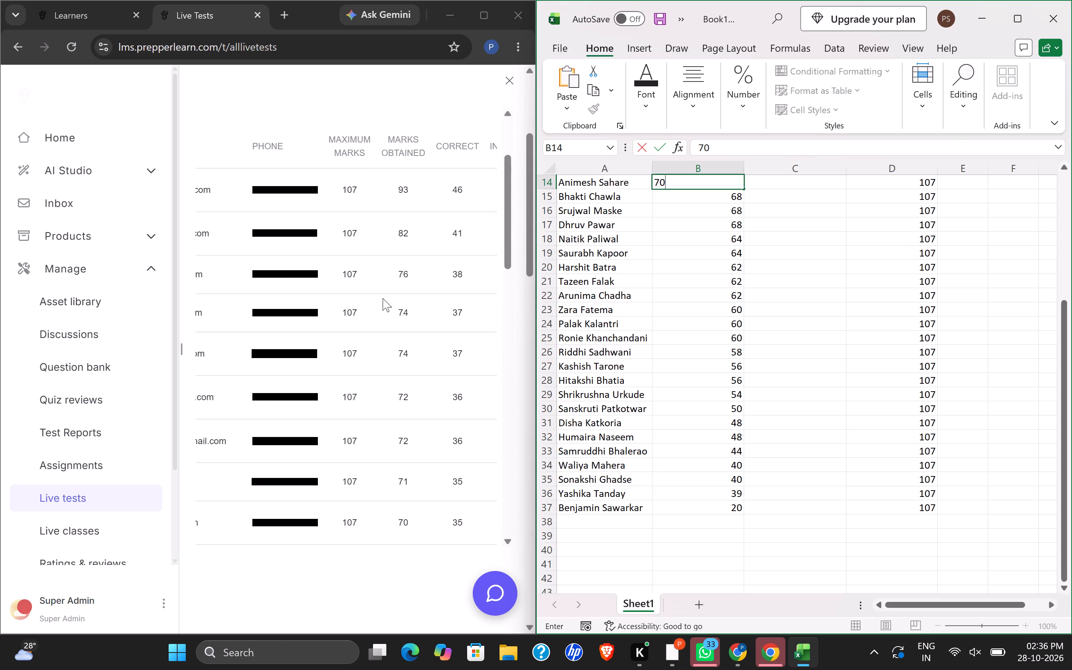
pyautogui.hscroll(4, 406, 382)
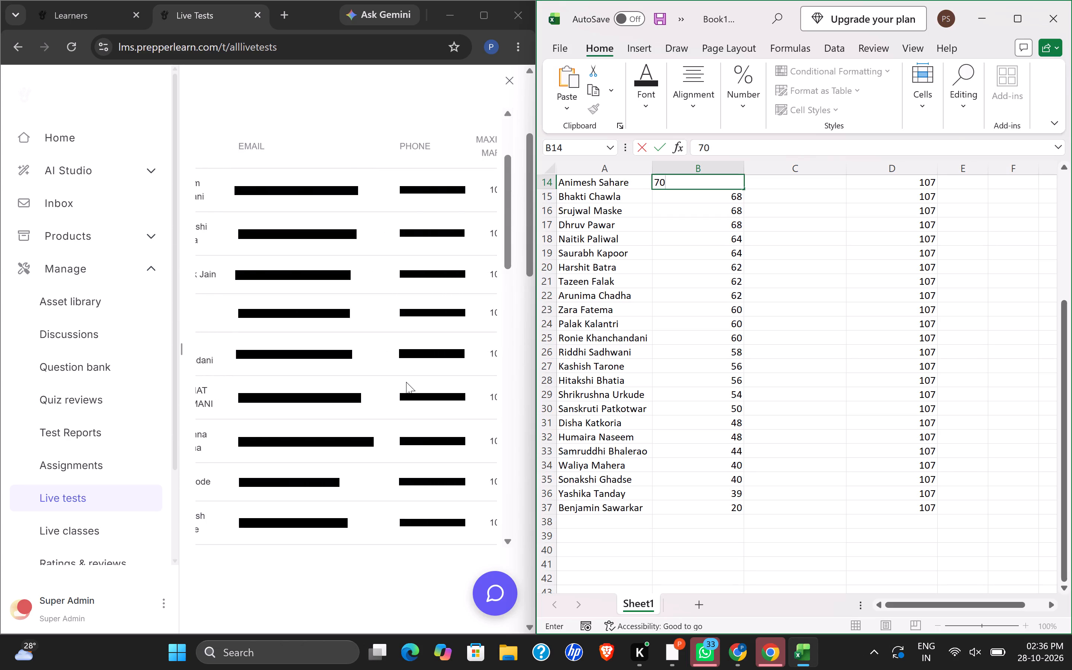
pyautogui.hscroll(-1, 406, 382)
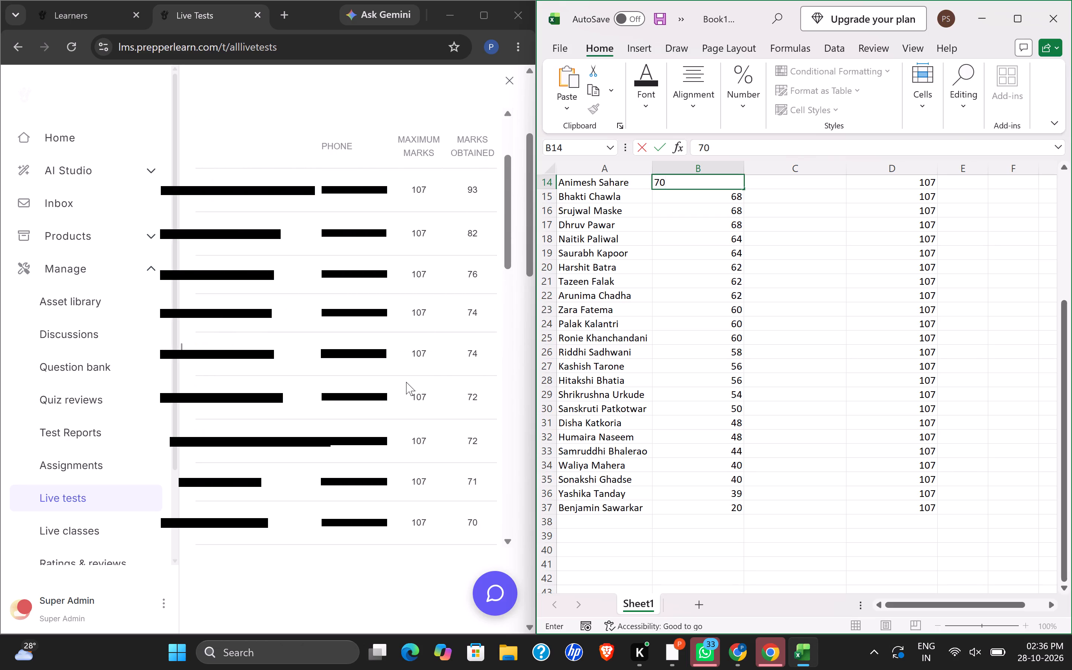
pyautogui.hscroll(-1, 406, 382)
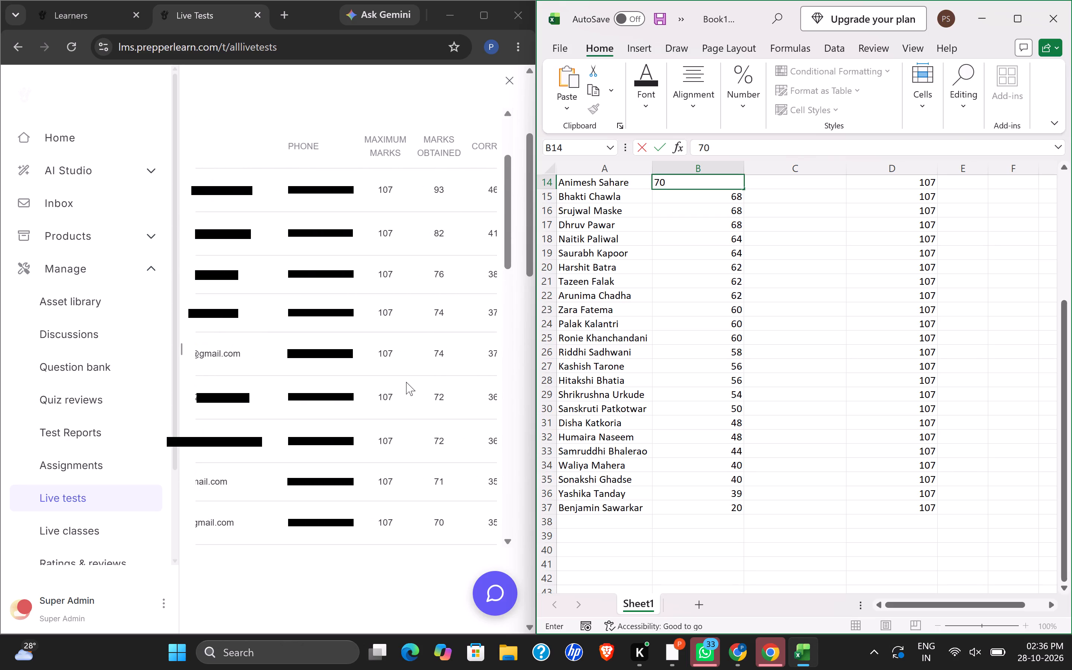
pyautogui.press('Up')
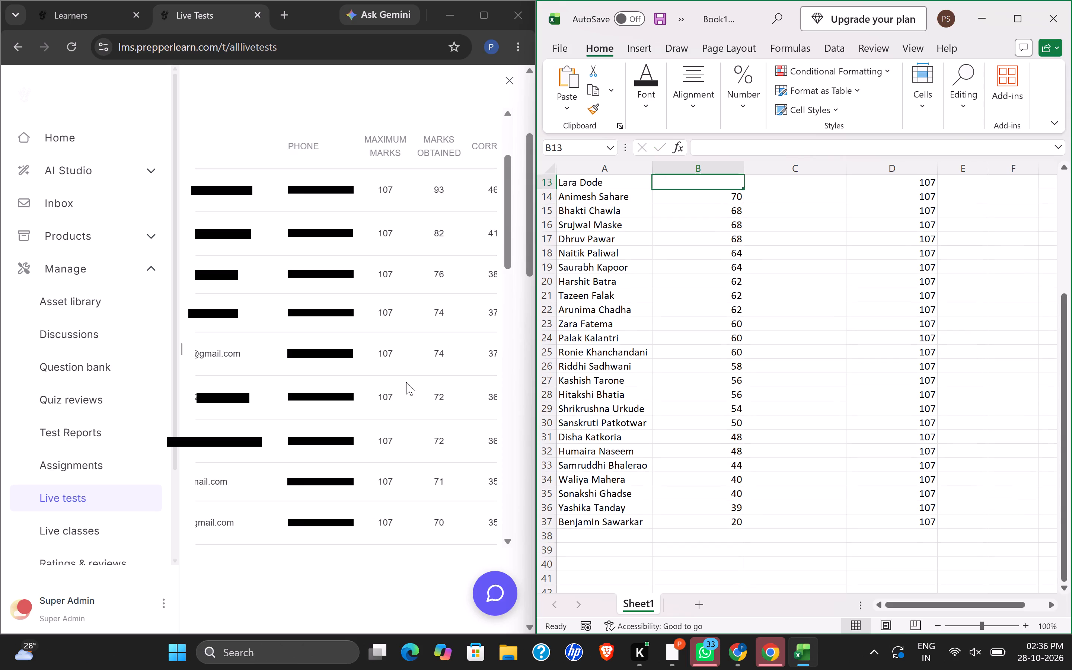
pyautogui.write('71')
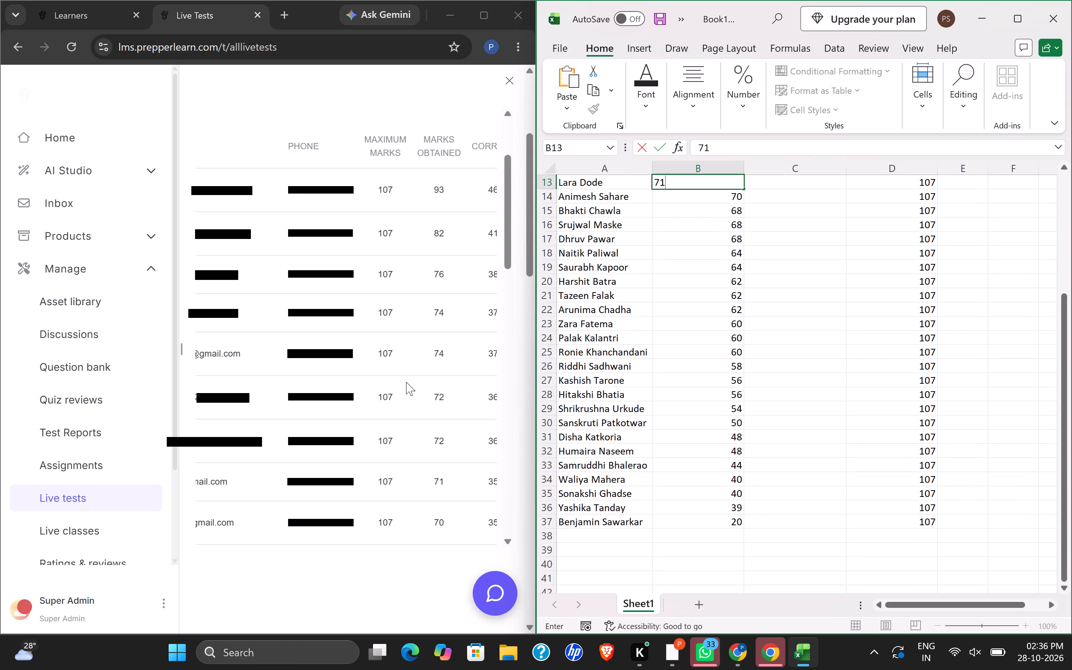
pyautogui.press('Up')
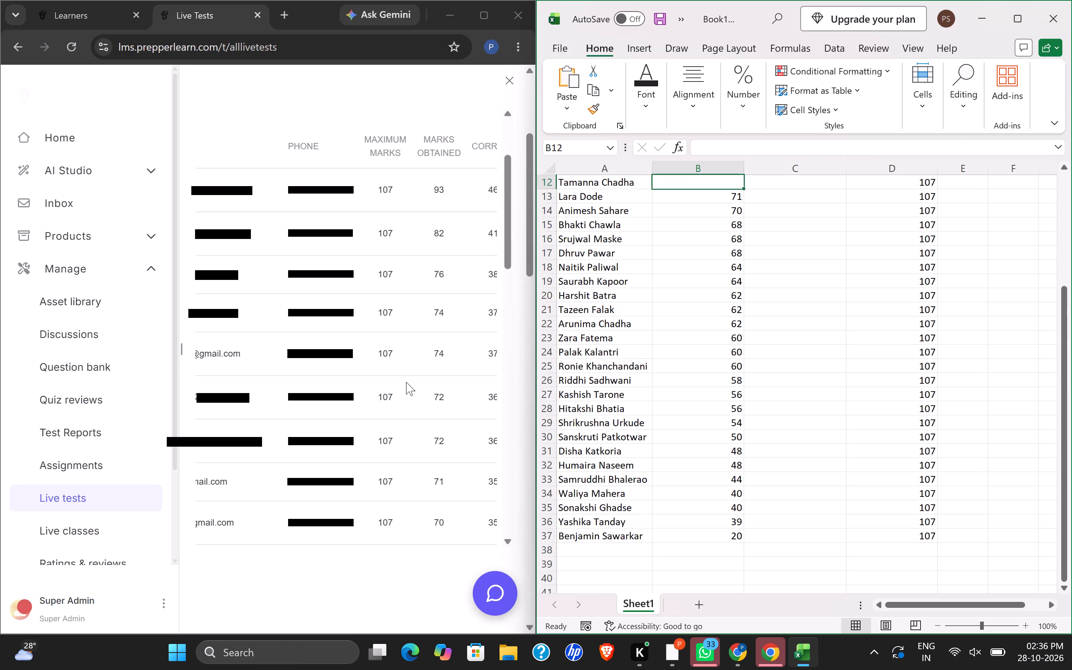
pyautogui.write('72')
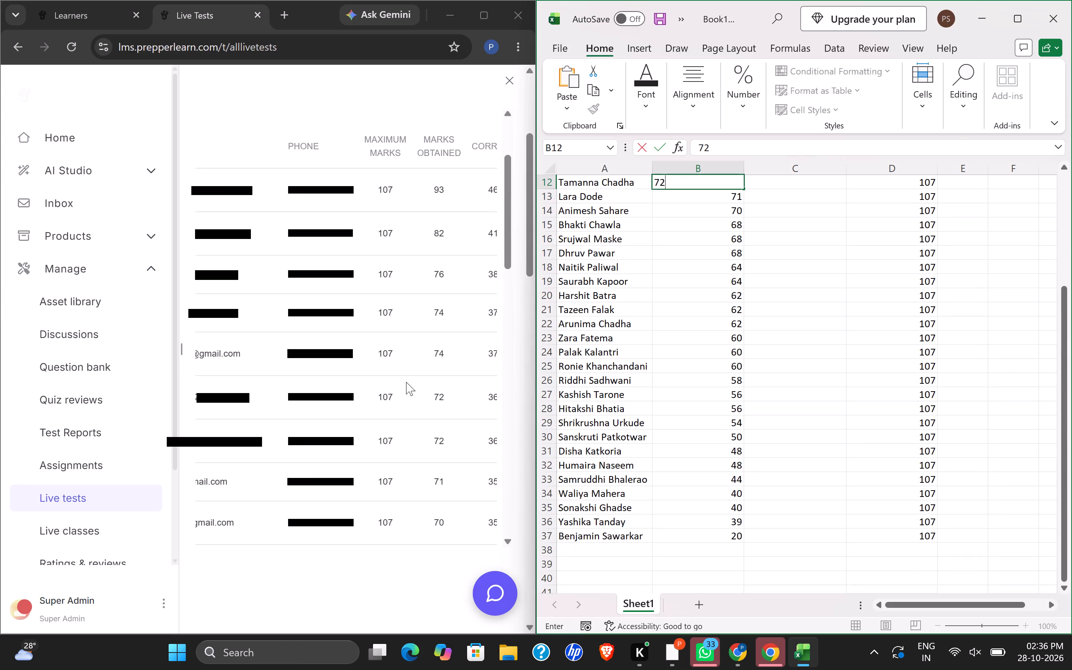
pyautogui.press('Up')
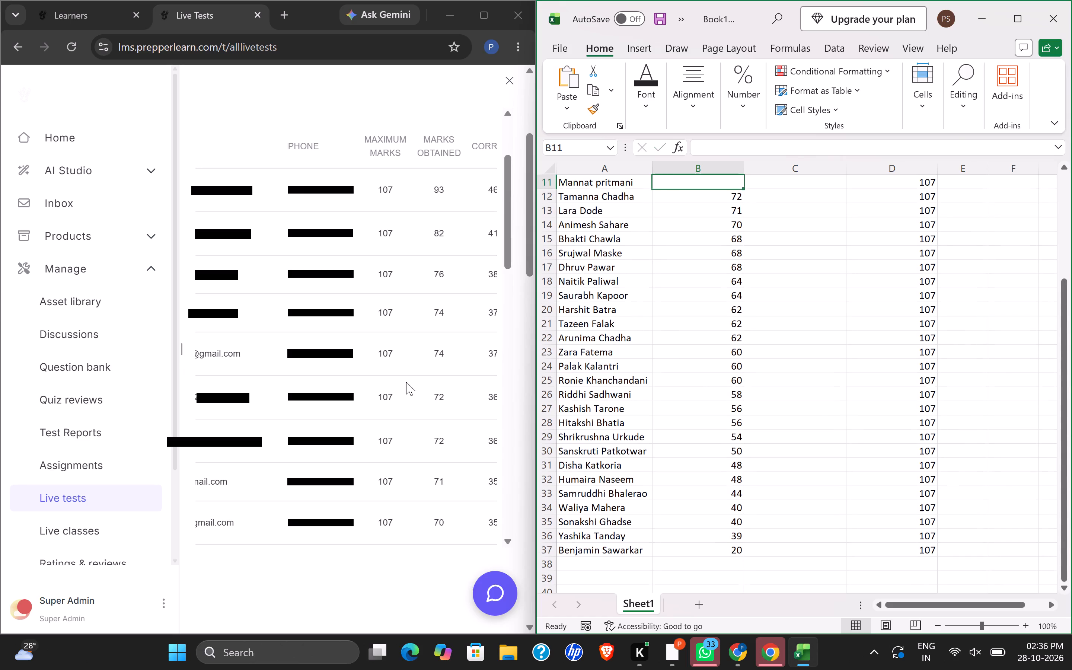
pyautogui.write('72')
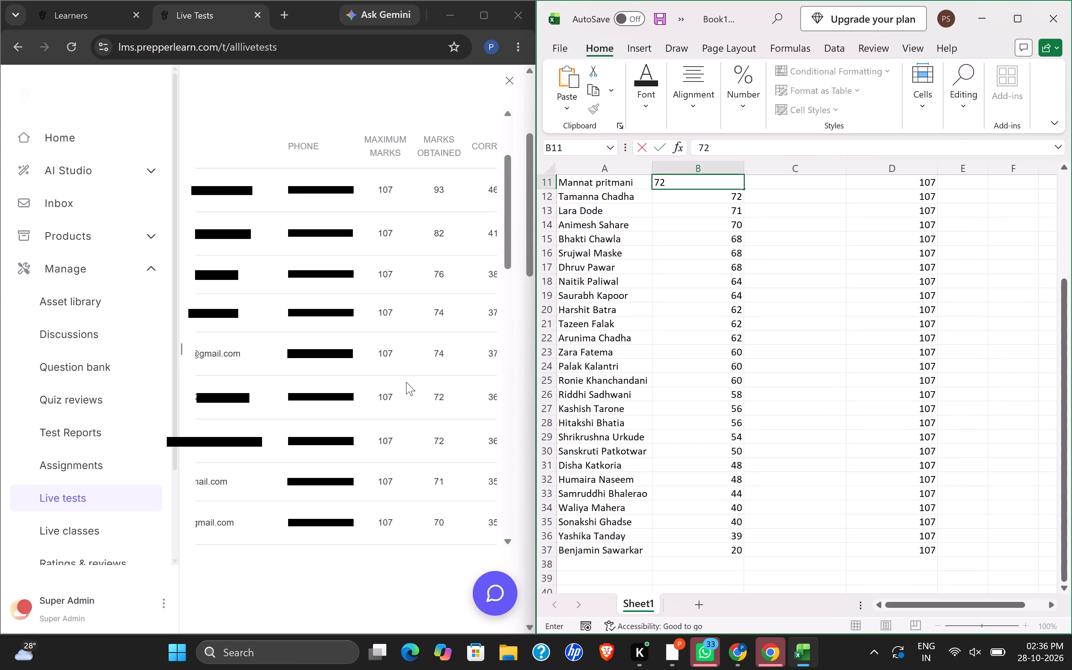
pyautogui.press('Up')
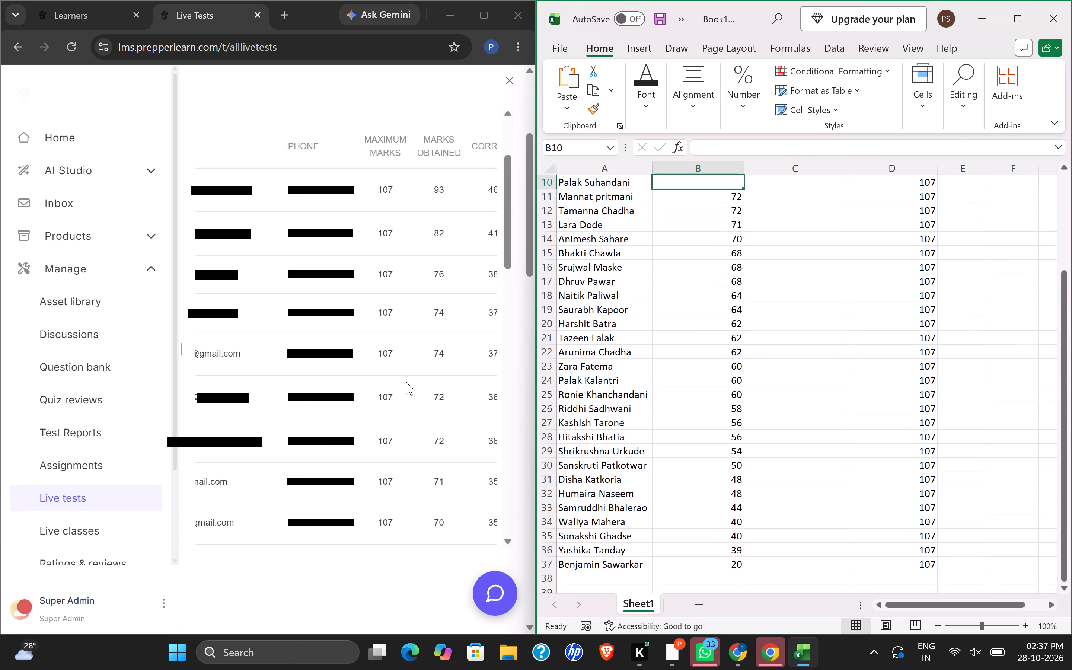
# Enter 74 as the marks obtained in both B10 and B9.
pyautogui.press('7')
pyautogui.press('4')
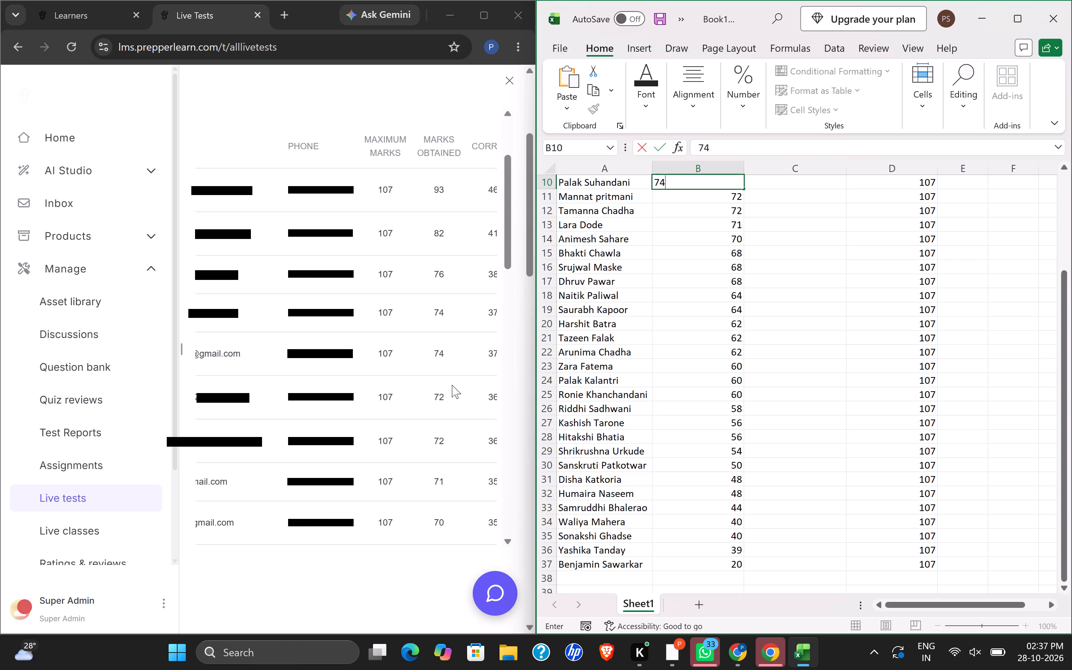
pyautogui.press('Up')
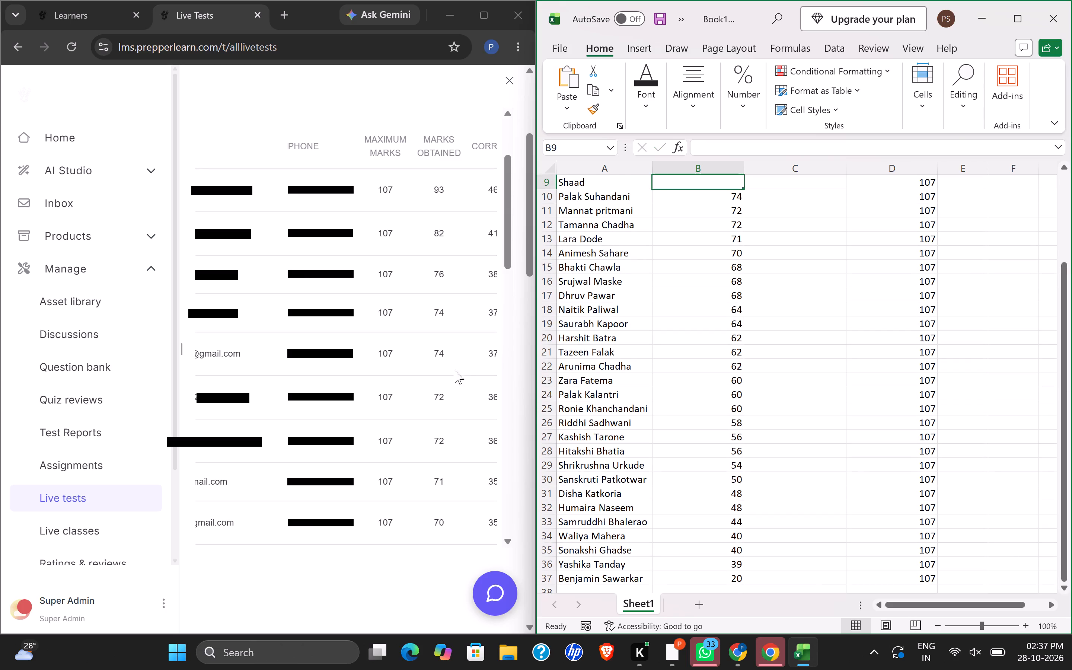
pyautogui.scroll(1, 451, 350)
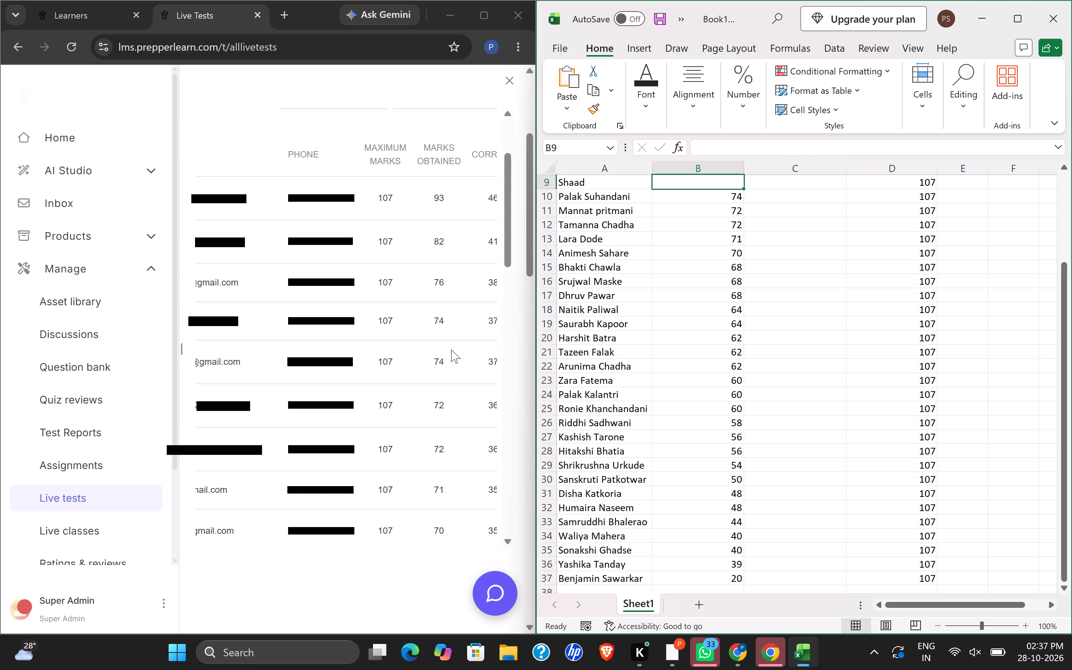
pyautogui.scroll(2, 451, 350)
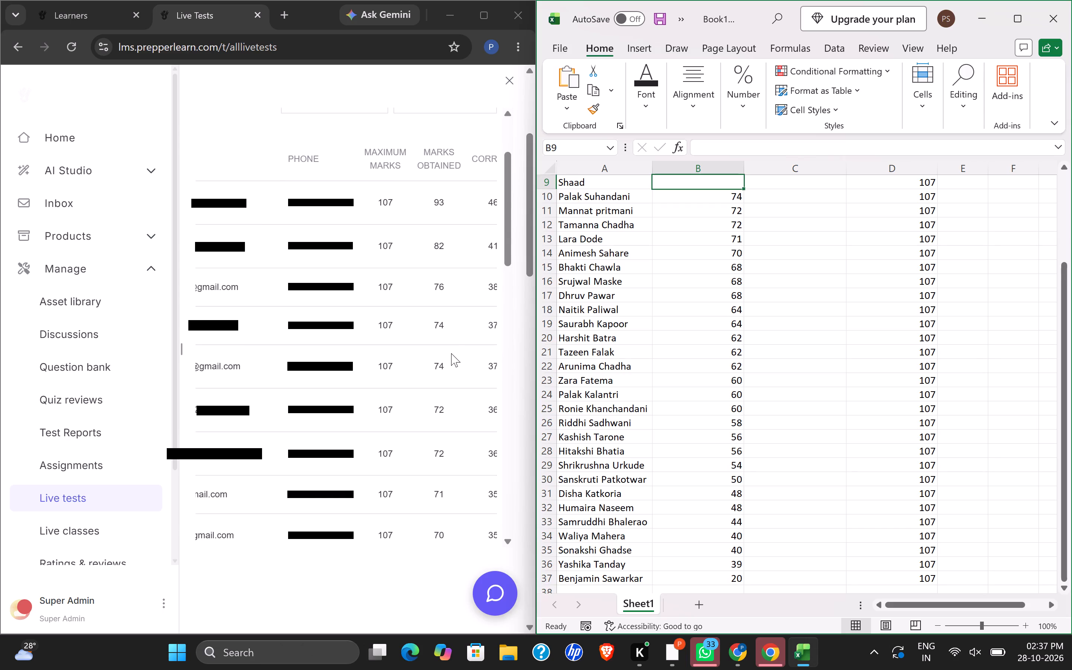
pyautogui.scroll(1, 446, 332)
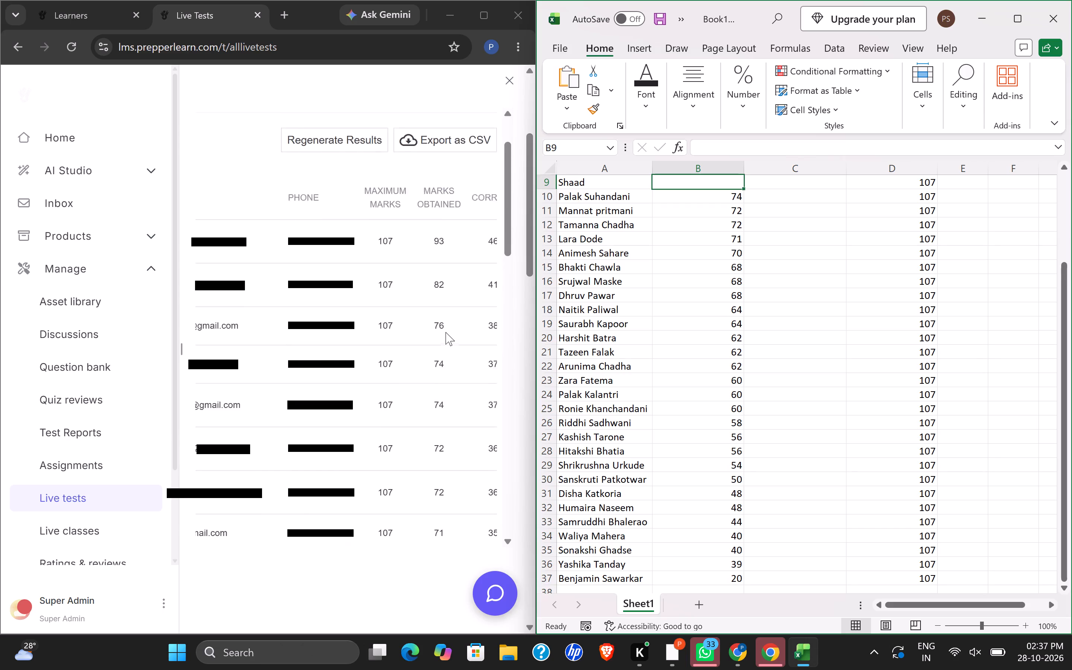
pyautogui.scroll(2, 446, 332)
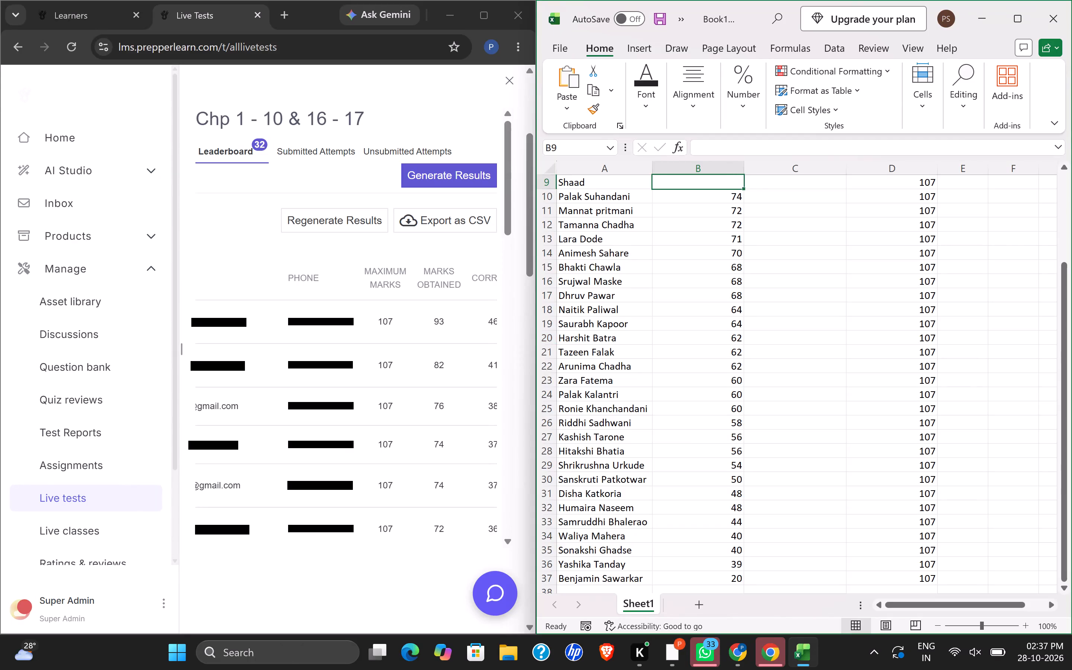
pyautogui.scroll(2, 724, 330)
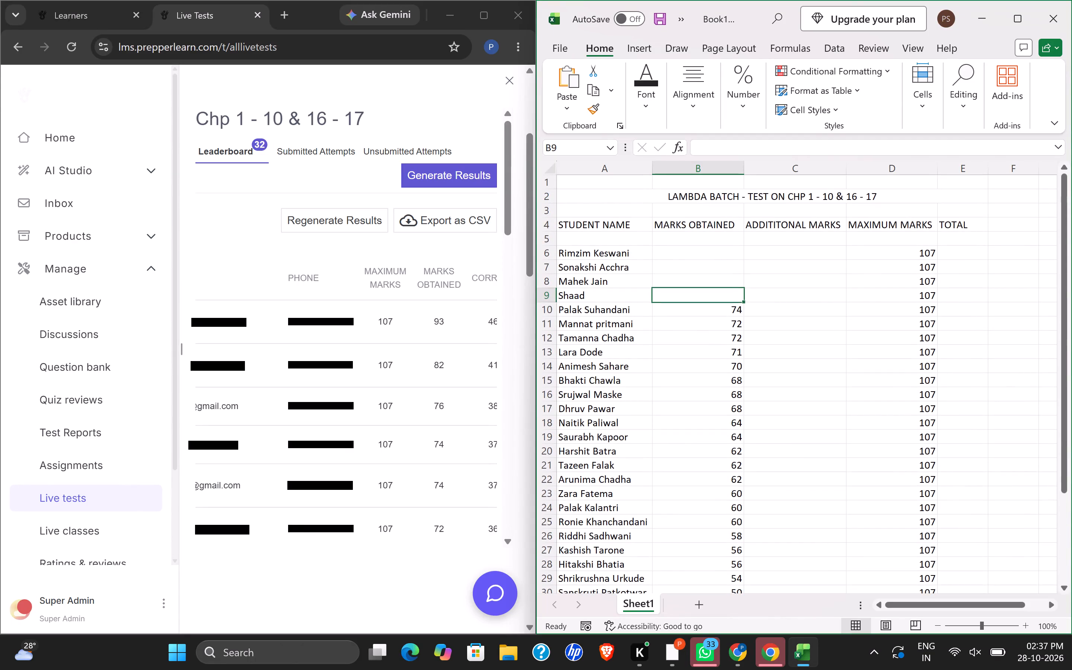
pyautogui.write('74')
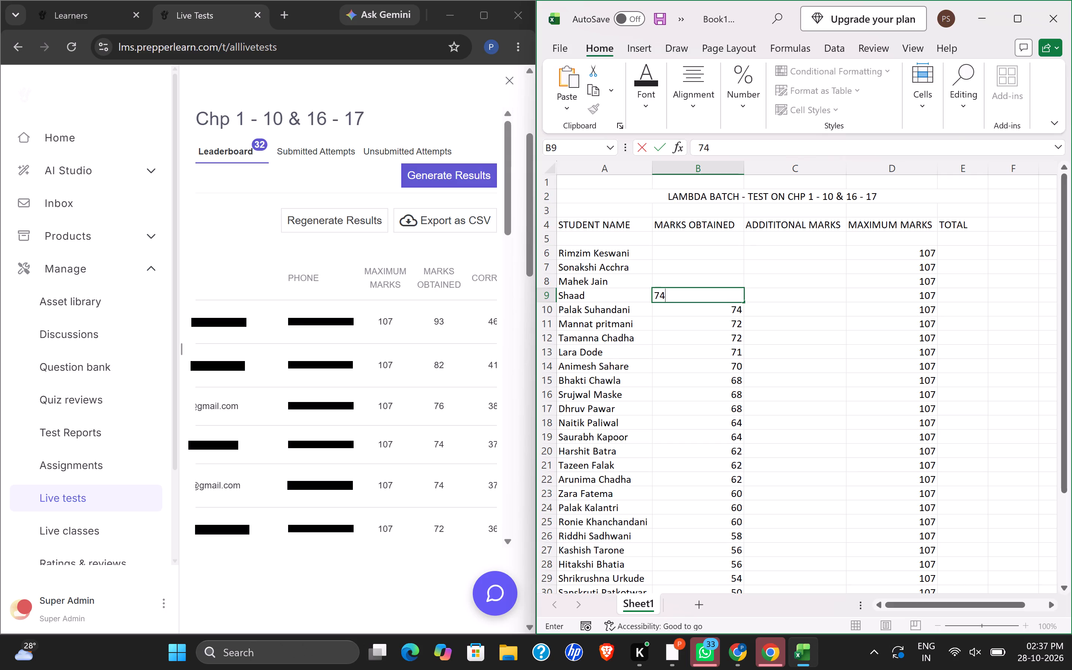
# Enter the marks obtained upward from B8 to B6, following the leaderboard: 76, 82 and 93.
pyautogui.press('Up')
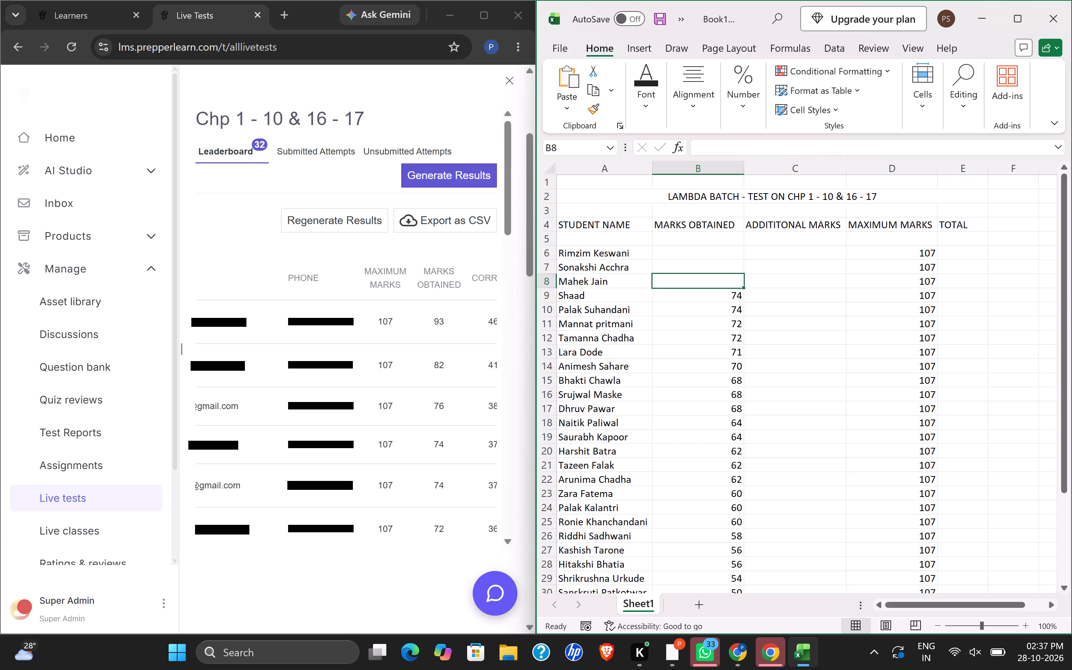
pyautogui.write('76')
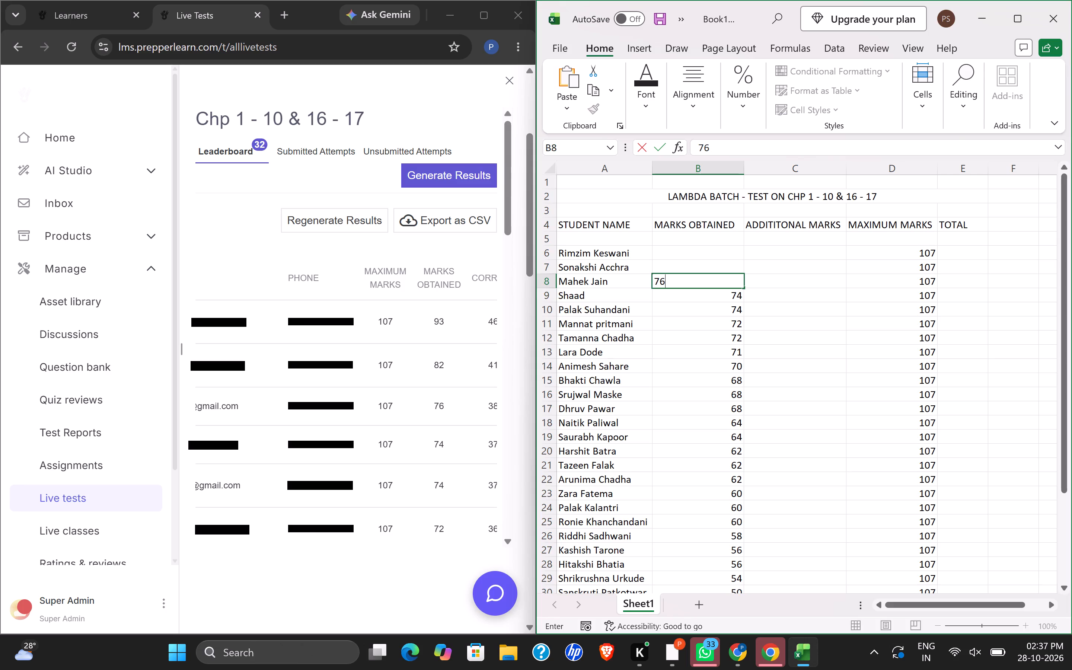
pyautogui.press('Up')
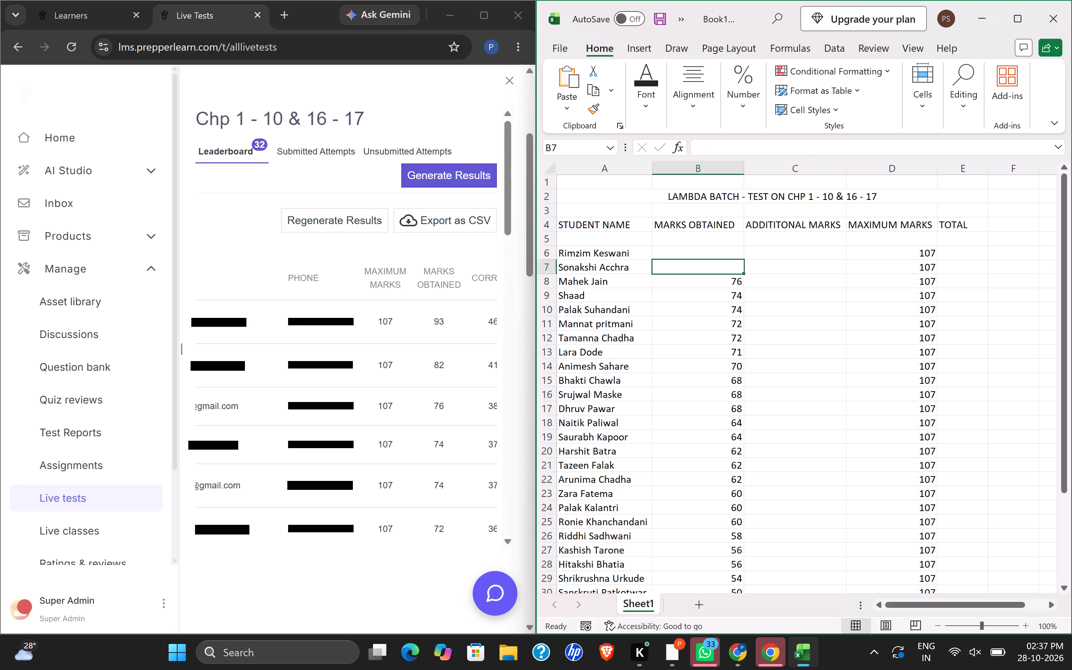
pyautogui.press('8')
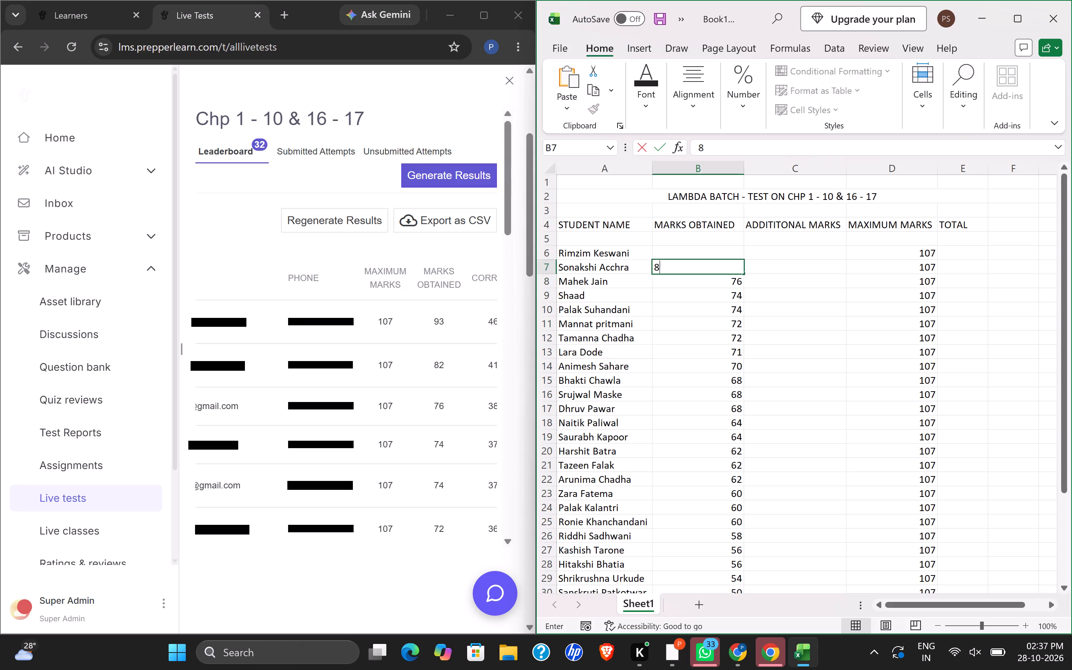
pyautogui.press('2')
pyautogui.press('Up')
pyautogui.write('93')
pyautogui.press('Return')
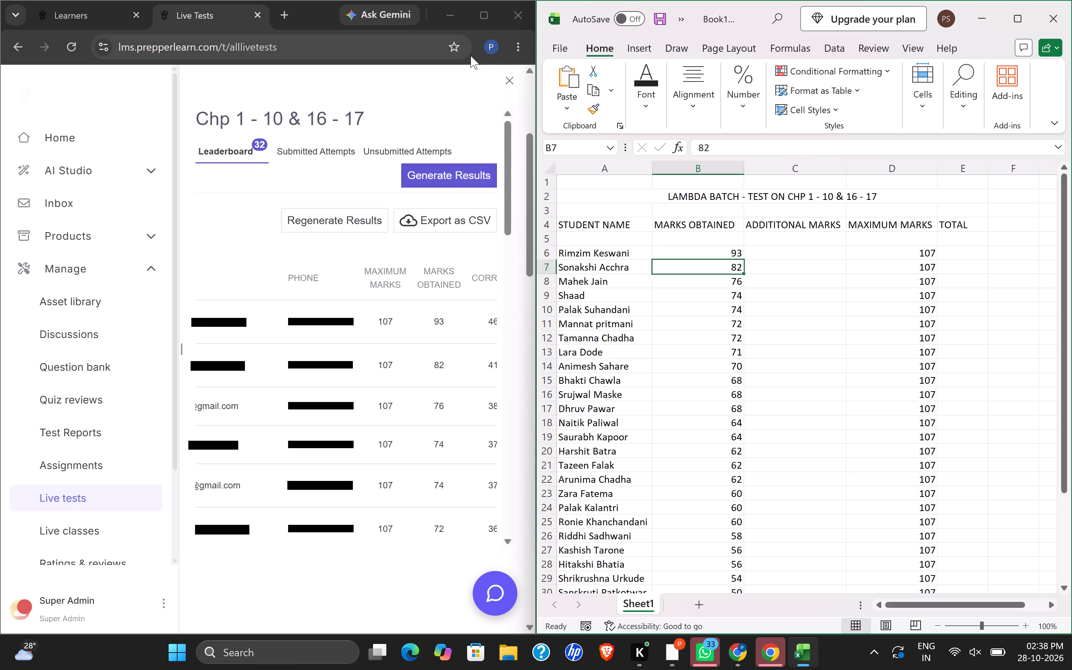
# Minimize the browser window showing the live test leaderboard.
pyautogui.click(449, 21)
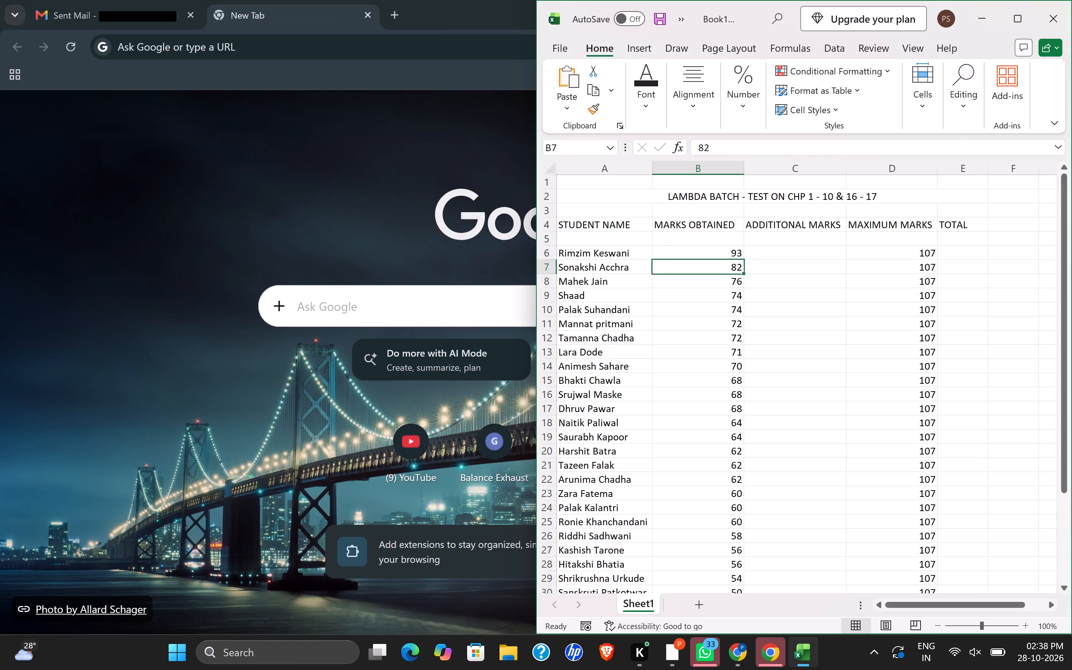
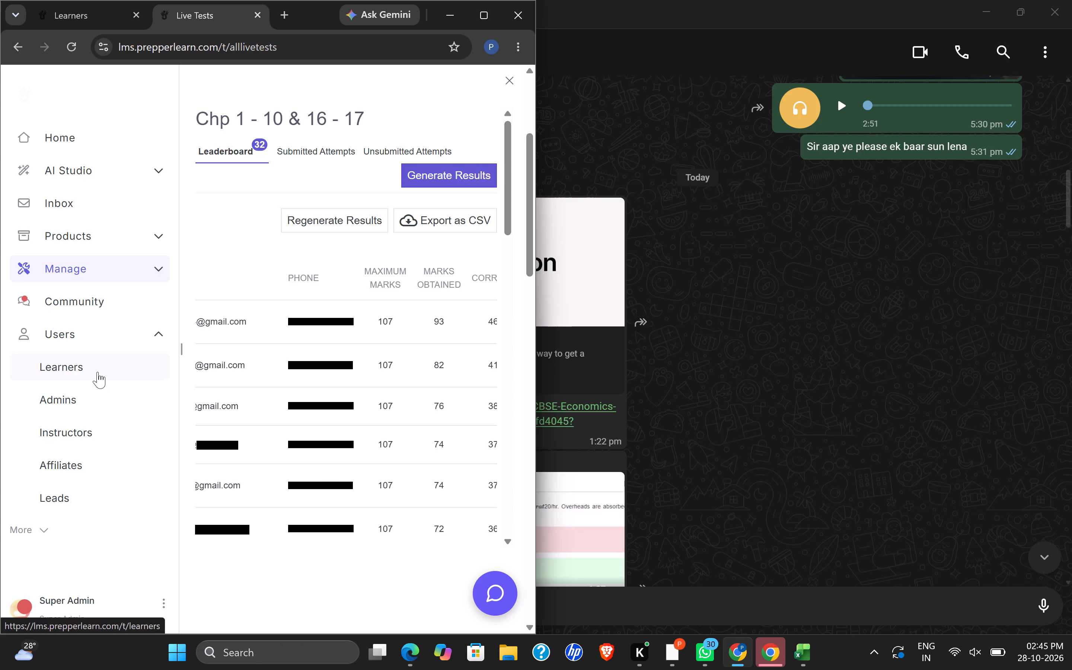
pyautogui.click(98, 372)
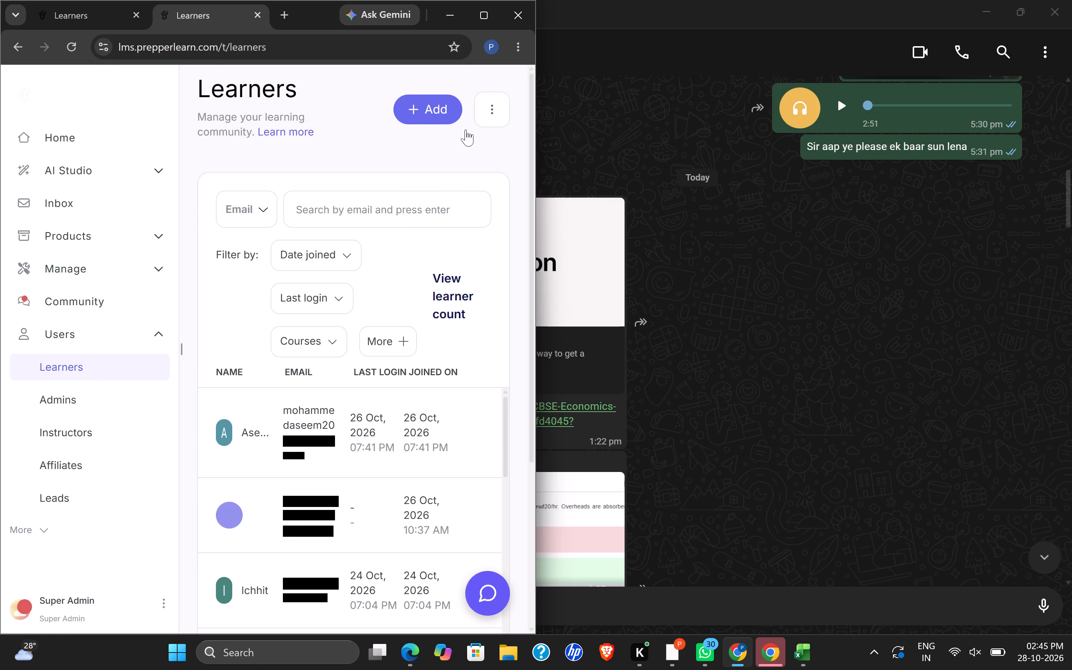
# Filter the learners list to those whose last login was on 27/10/2026.
pyautogui.click(312, 284)
pyautogui.click(340, 387)
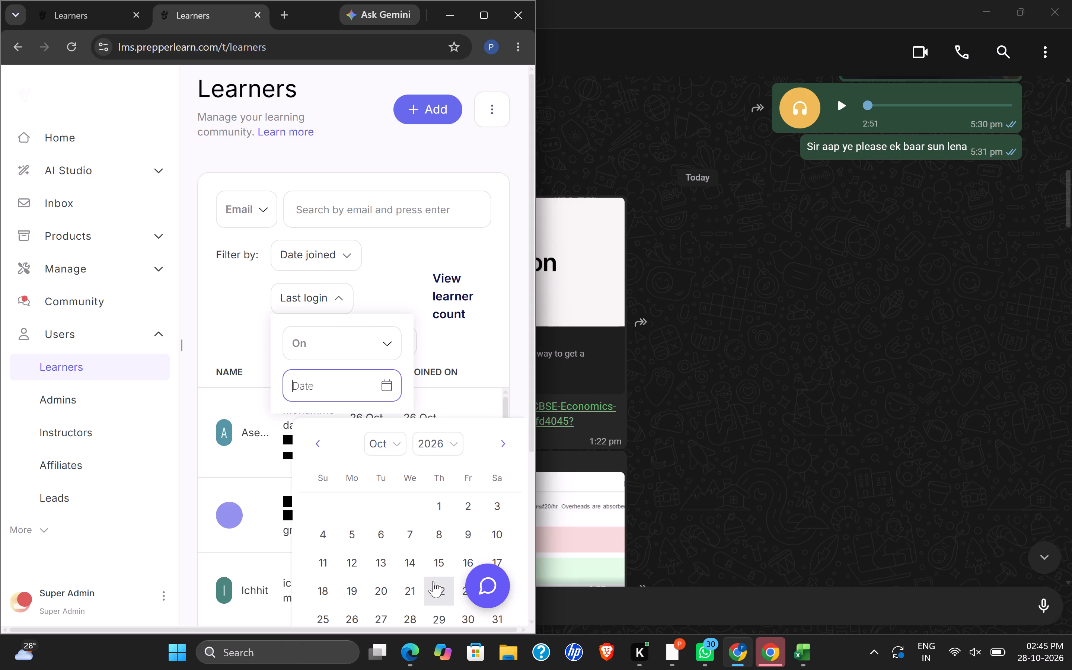
pyautogui.click(380, 608)
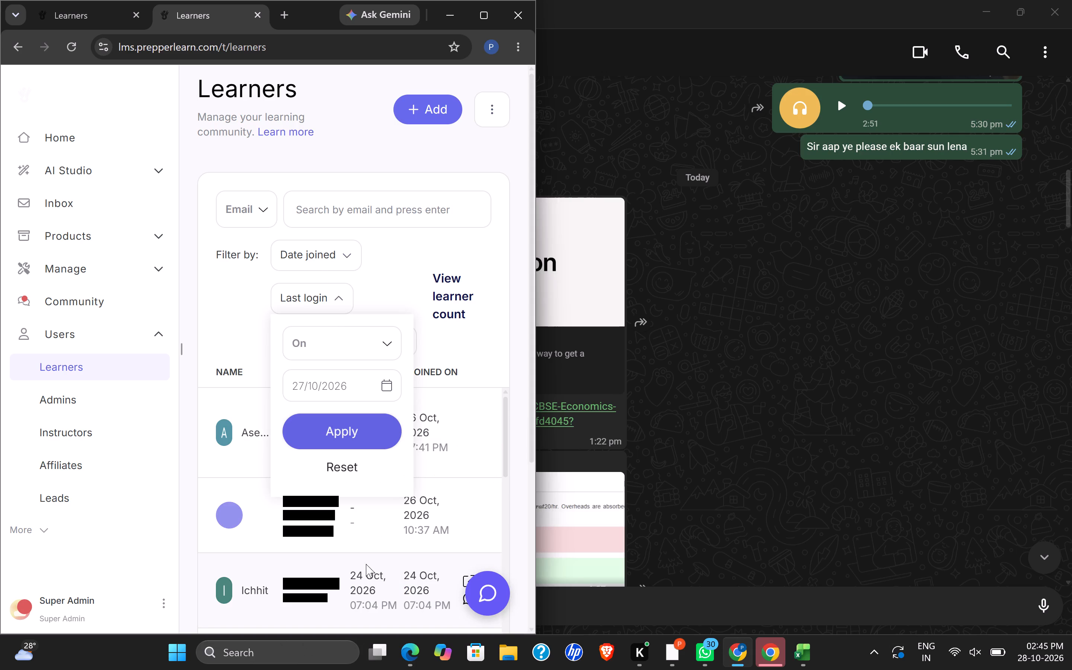
pyautogui.click(363, 436)
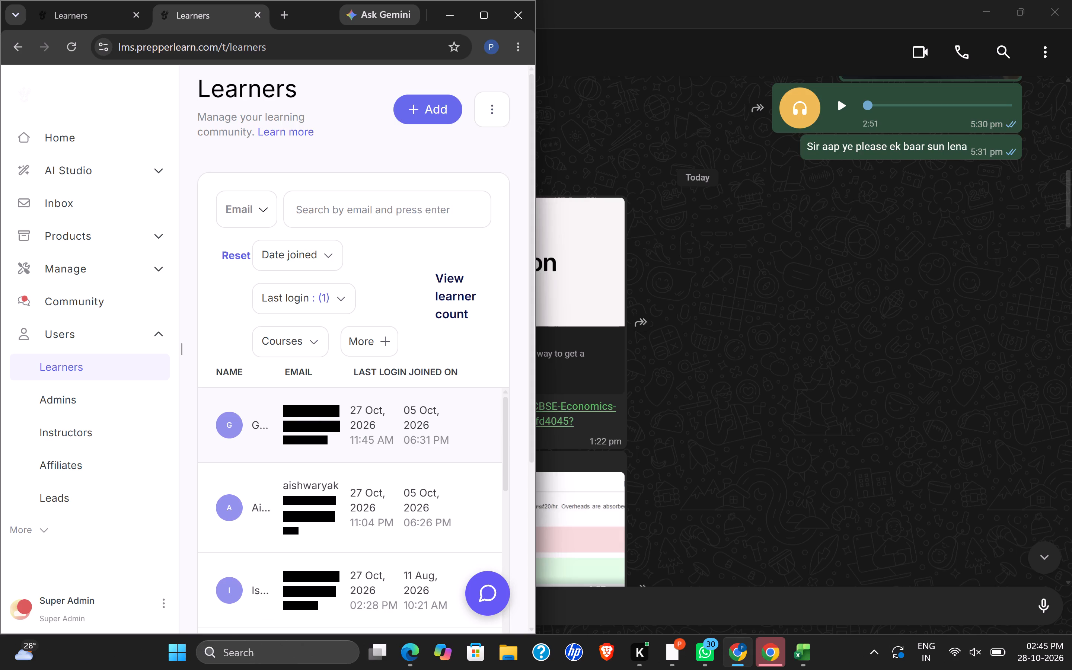
# Open the profiles of the learners listed as La…, Pala… and Za… from the filtered list, each in its own tab.
pyautogui.scroll(-1, 363, 436)
pyautogui.scroll(1, 363, 436)
pyautogui.scroll(-2, 292, 443)
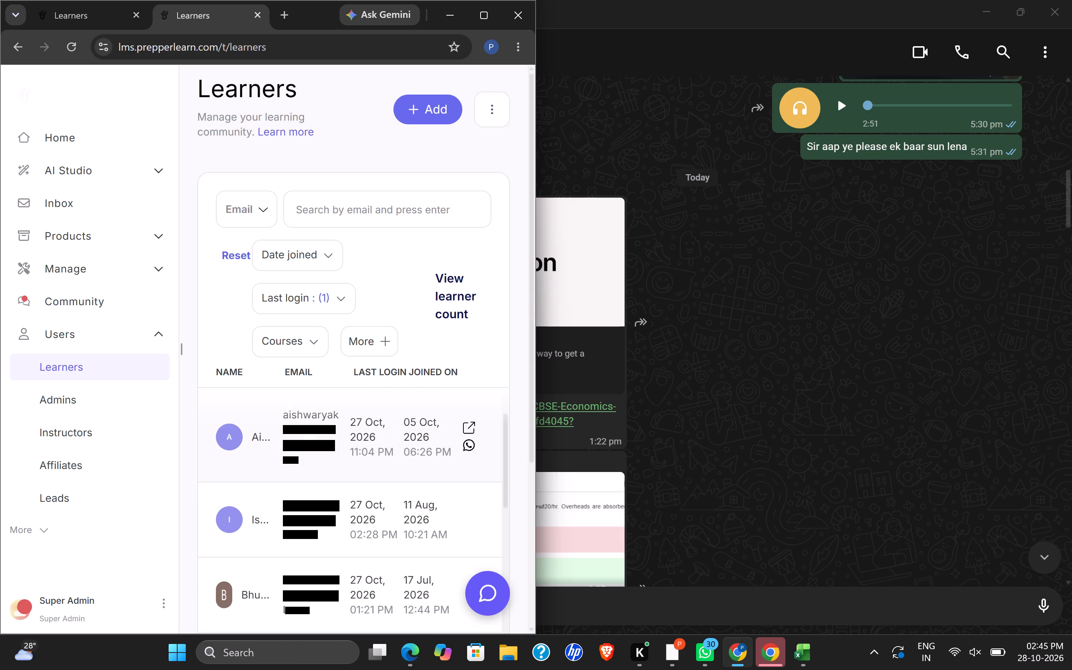
pyautogui.scroll(-2, 292, 443)
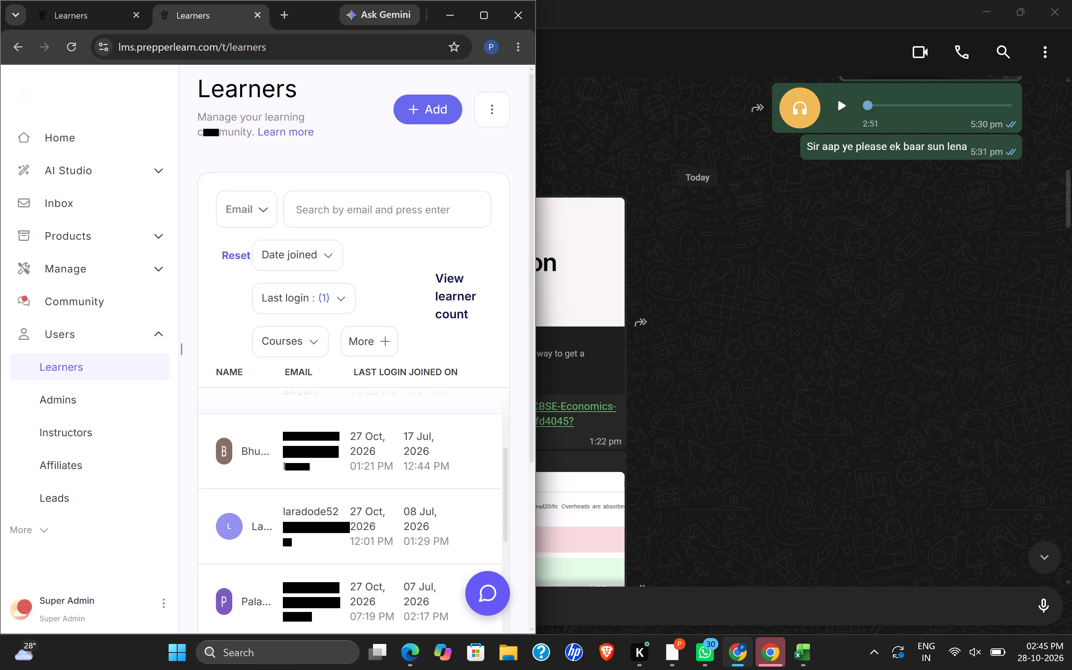
pyautogui.scroll(-1, 292, 443)
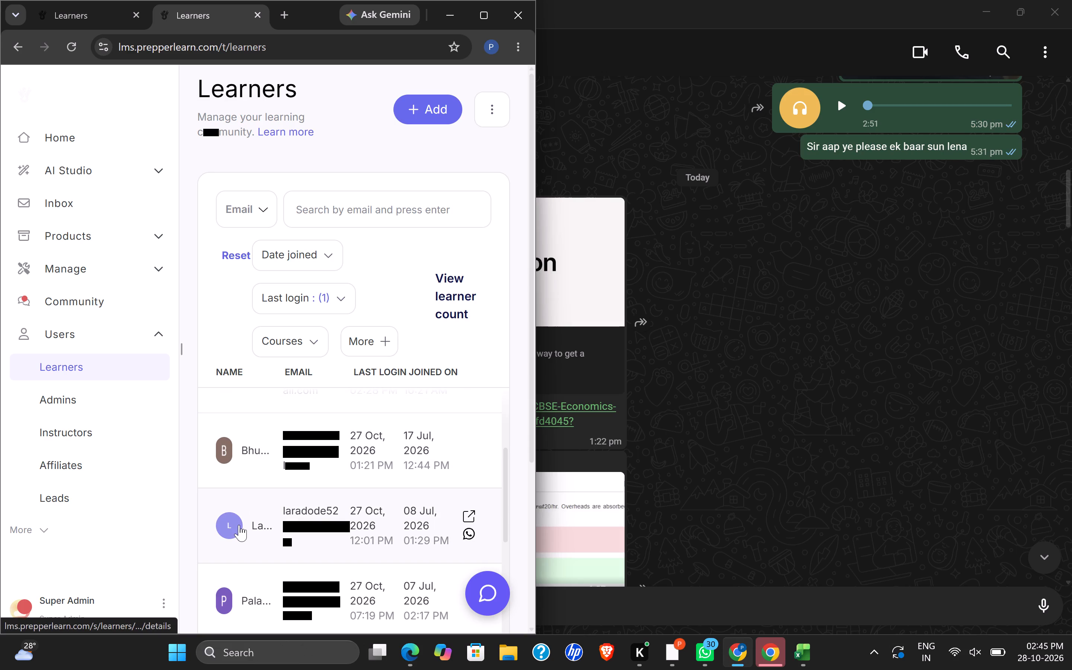
pyautogui.click(239, 525)
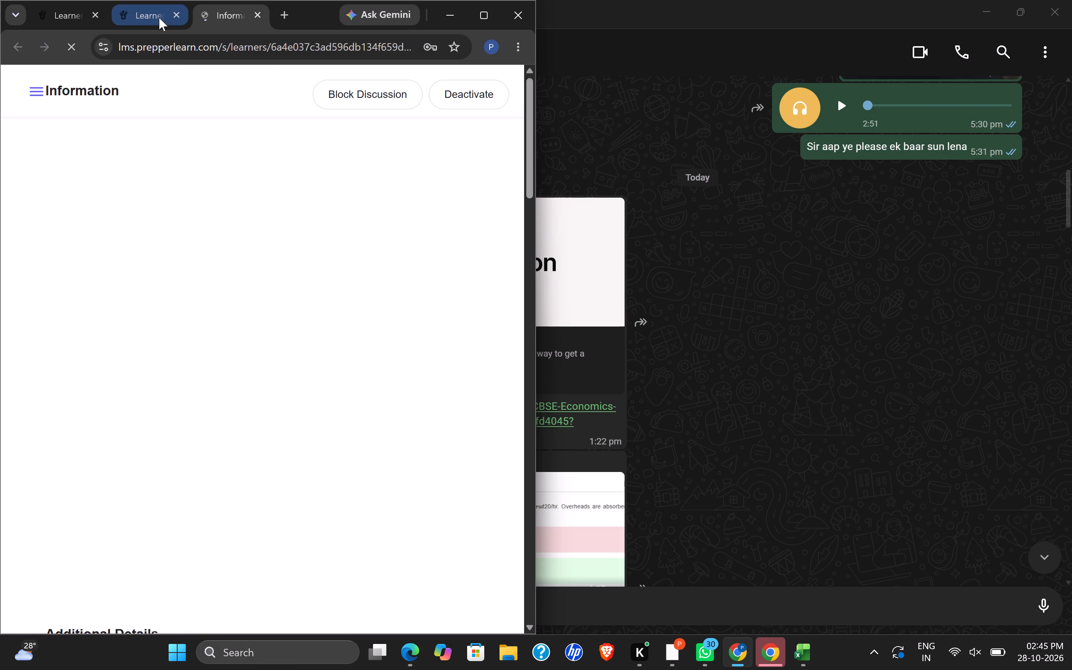
pyautogui.click(159, 17)
pyautogui.scroll(-1, 300, 339)
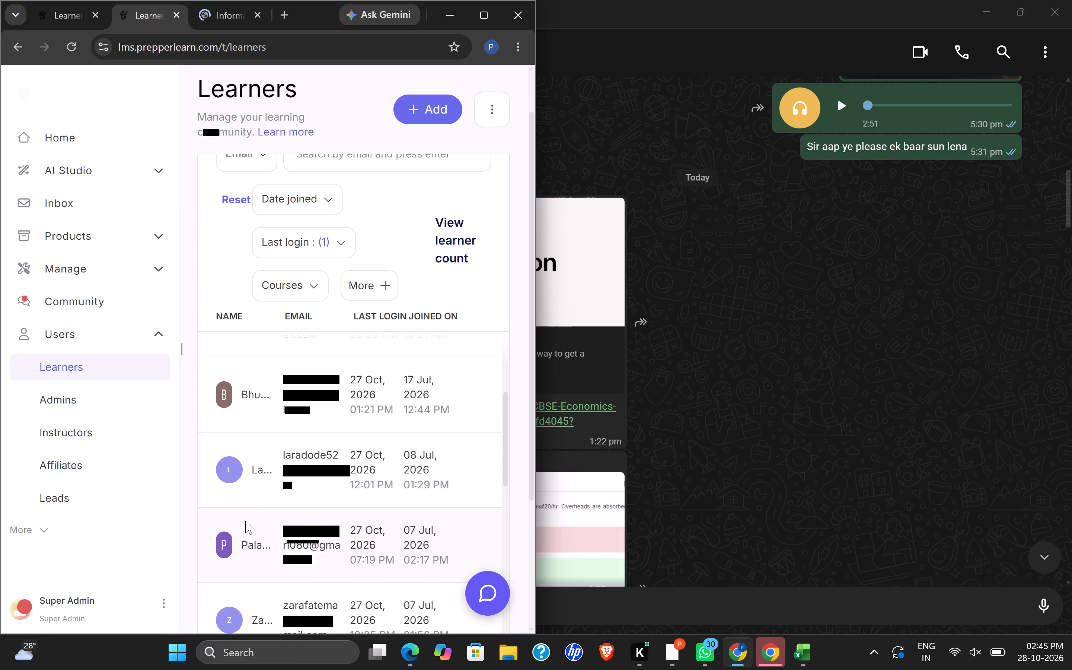
pyautogui.click(227, 537)
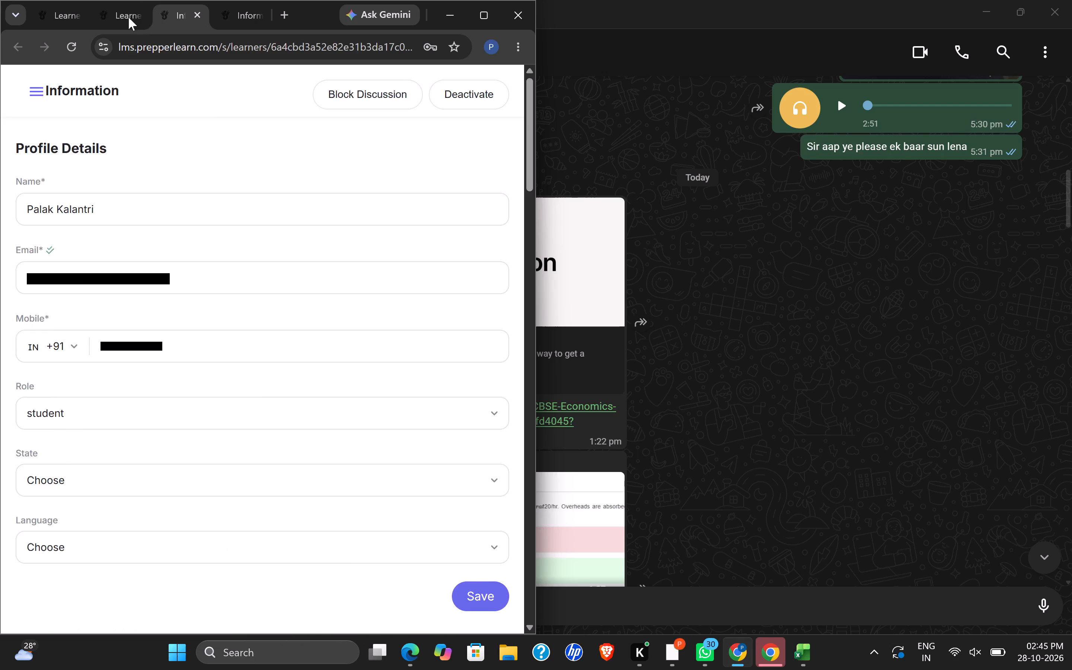
pyautogui.click(118, 19)
pyautogui.scroll(-1, 296, 449)
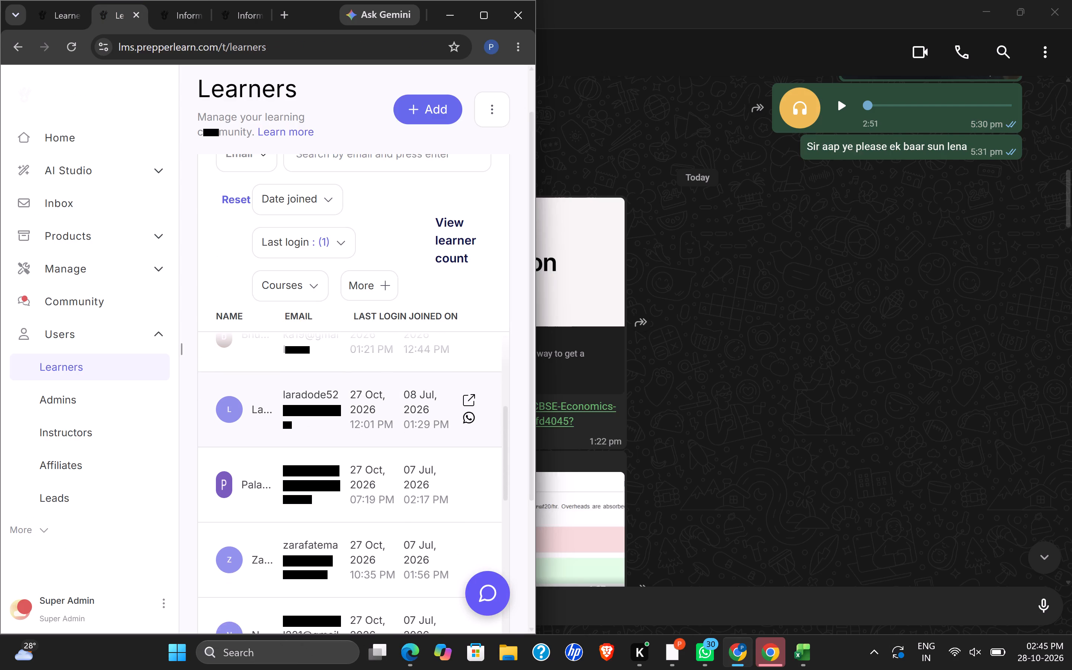
pyautogui.scroll(-2, 296, 449)
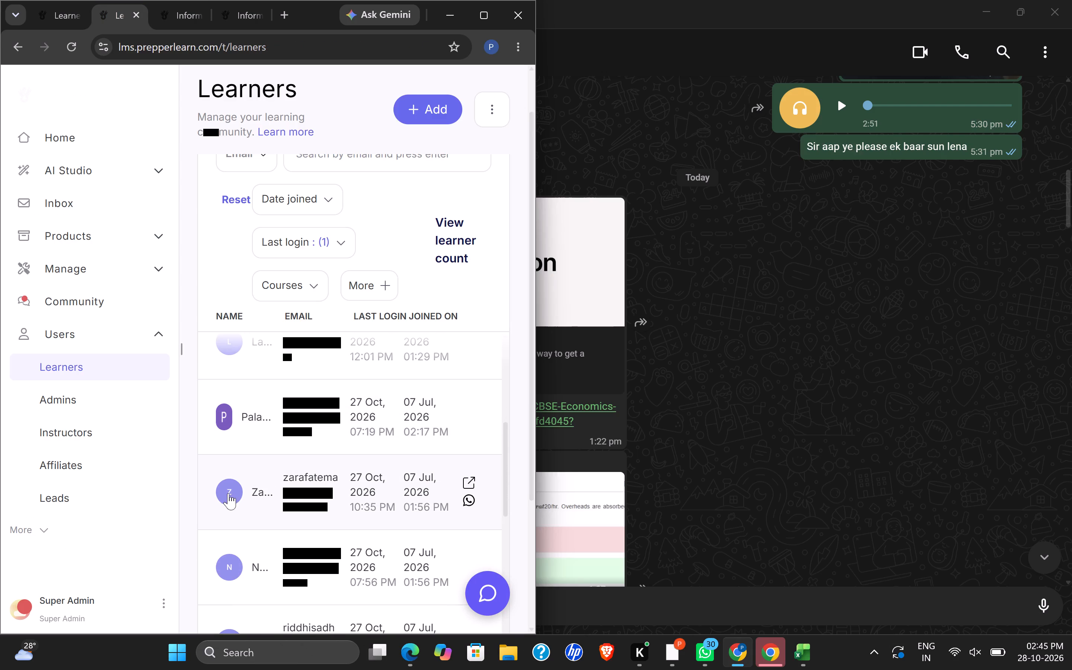
pyautogui.click(223, 501)
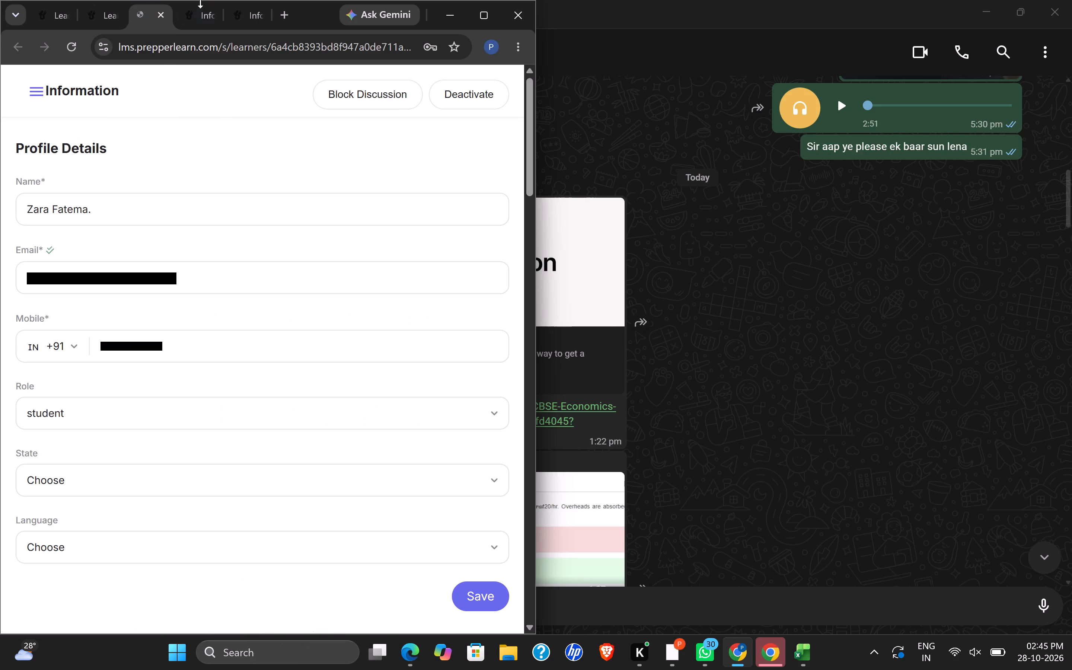
# From the Za… learner's enrolled courses, open the Management accounting Lambda batch report and its Chp 1 - 10 & 16 - 17 test result.
pyautogui.click(33, 98)
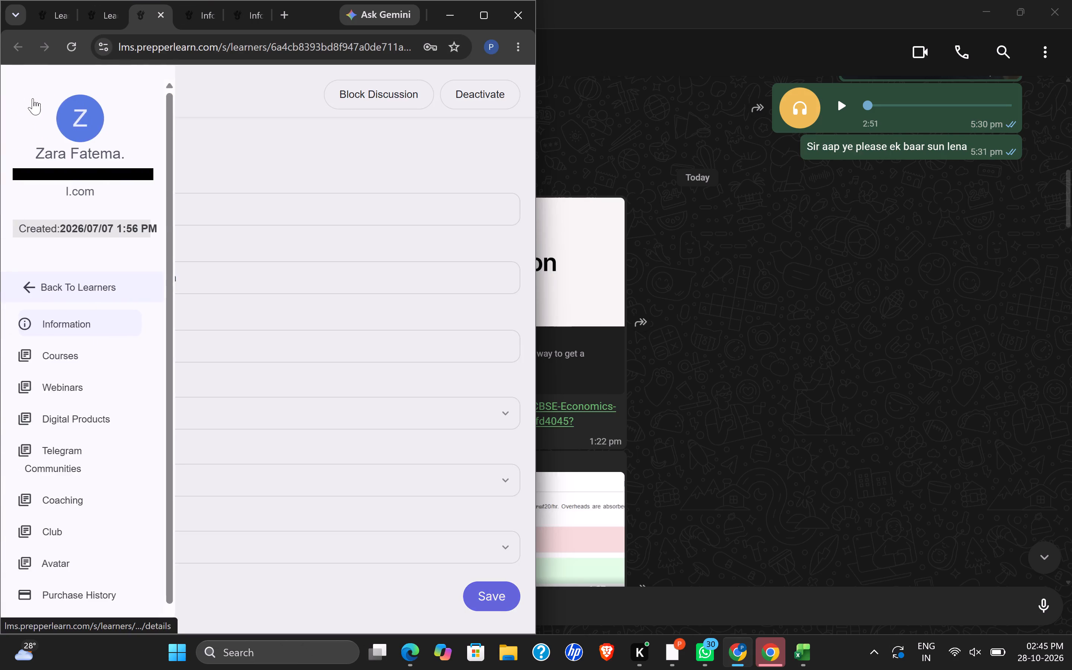
pyautogui.click(62, 366)
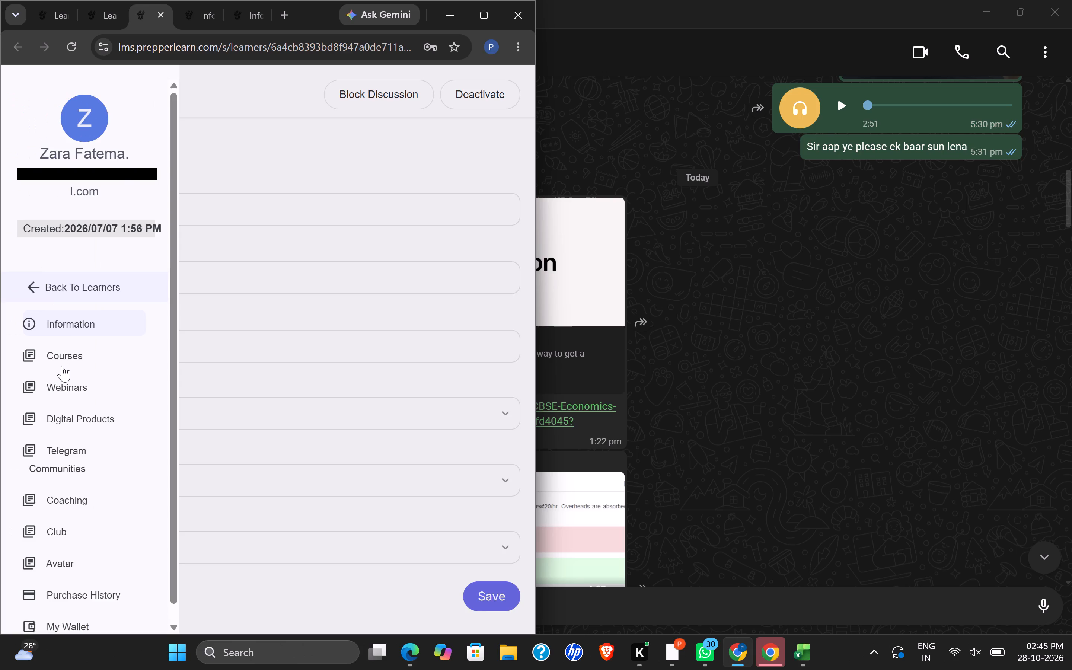
pyautogui.click(58, 360)
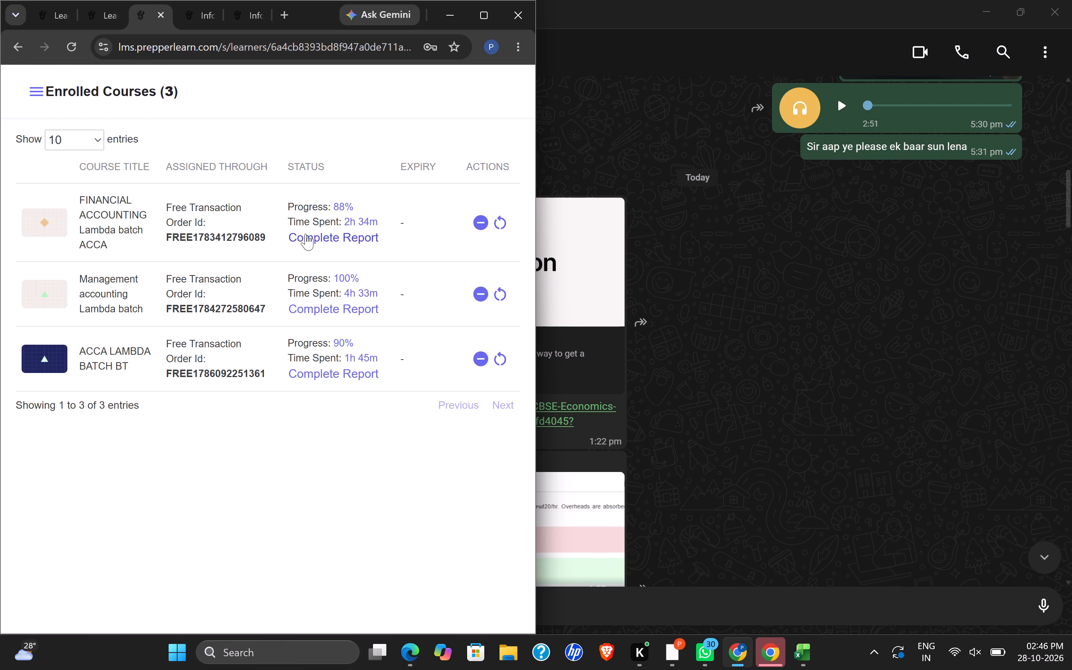
pyautogui.click(344, 313)
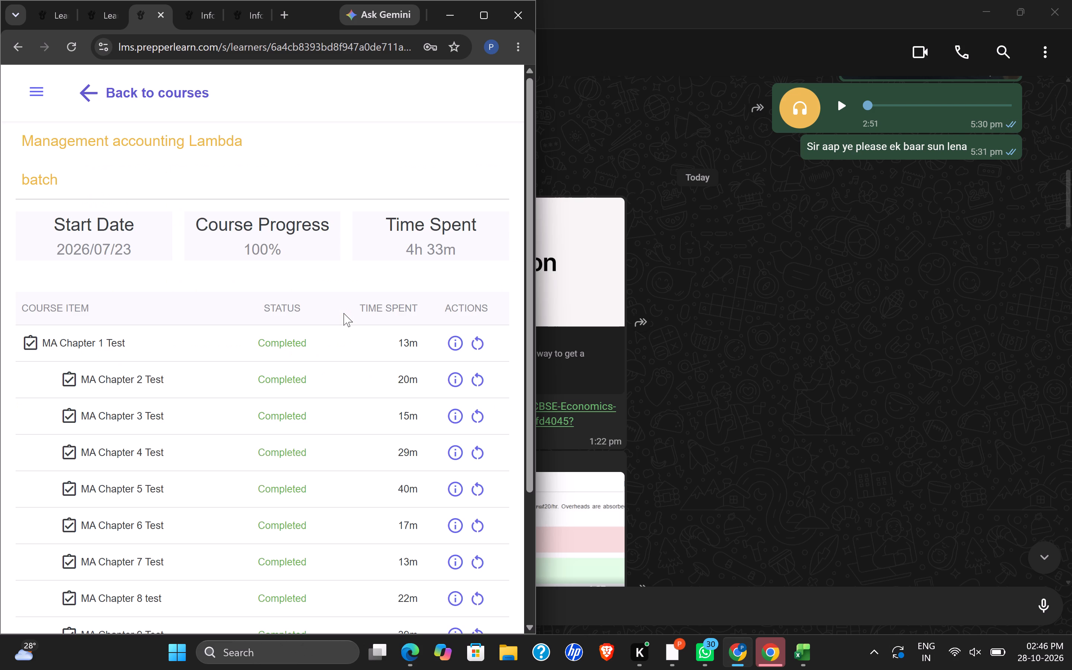
pyautogui.scroll(-5, 318, 359)
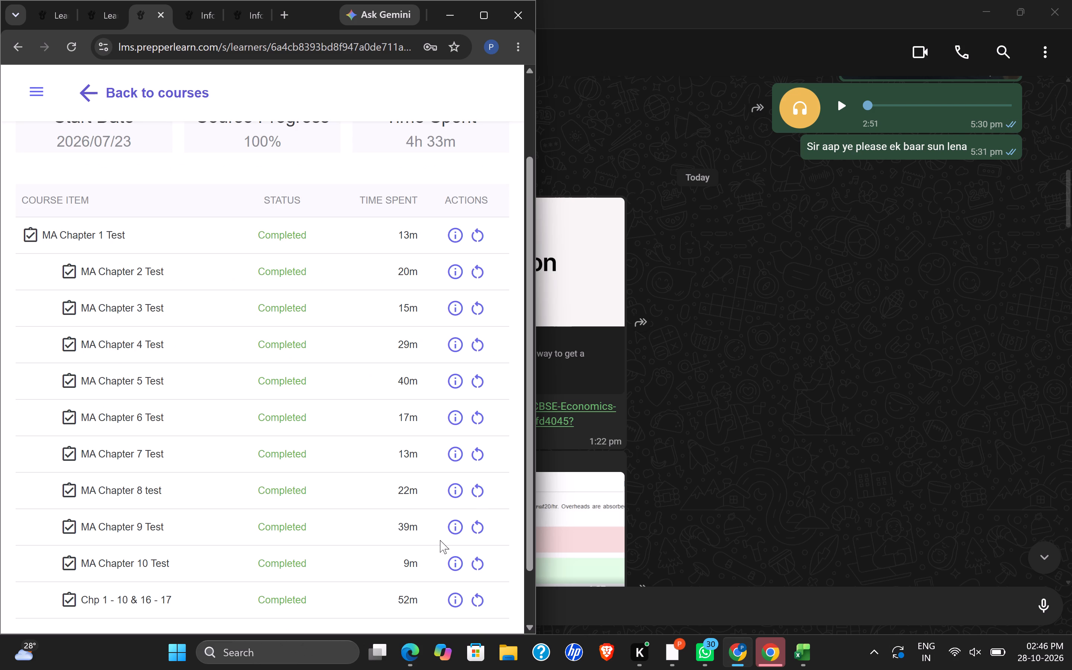
pyautogui.click(459, 531)
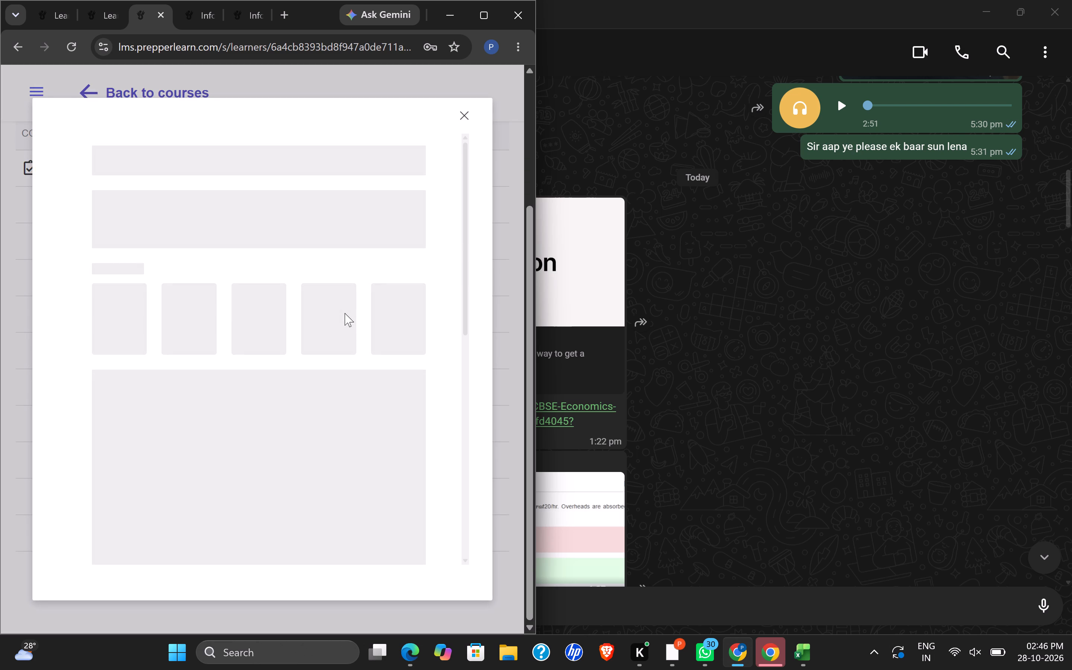
# Open the test's solutions and examine the learner's answers, the correct answers and the marks awarded, question by question from Question 1.
pyautogui.click(155, 184)
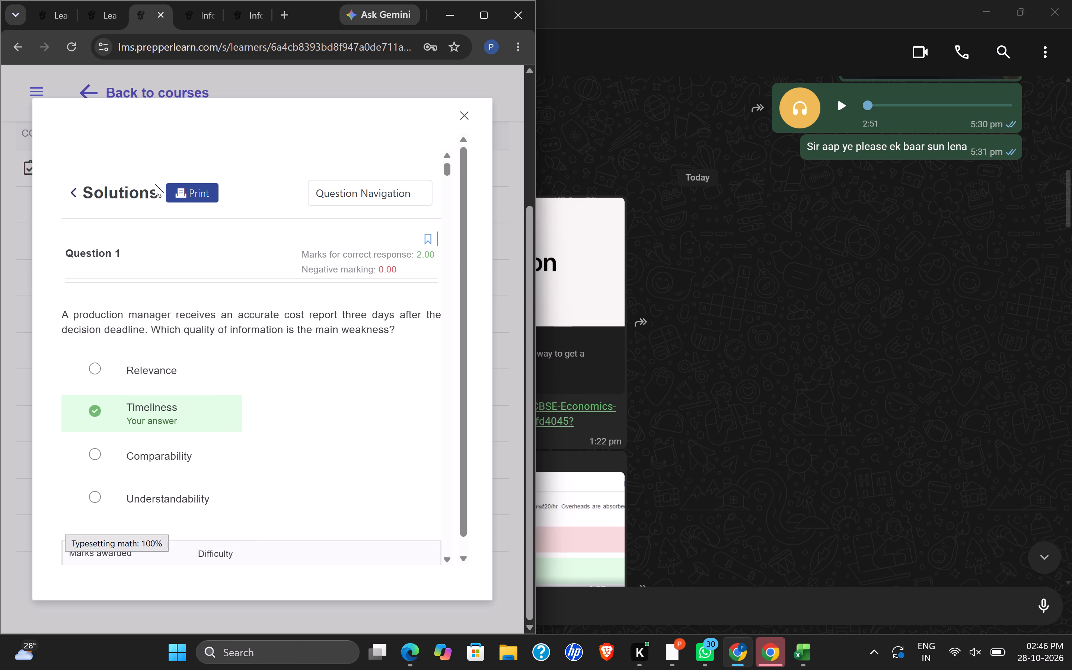
pyautogui.scroll(-9, 177, 304)
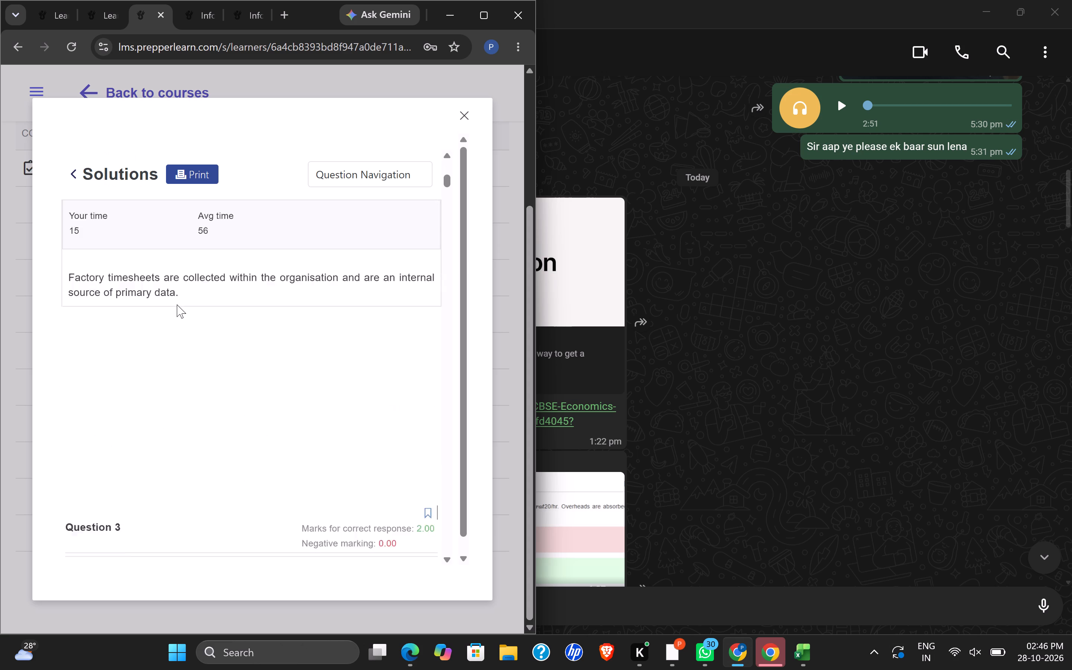
pyautogui.scroll(-11, 177, 304)
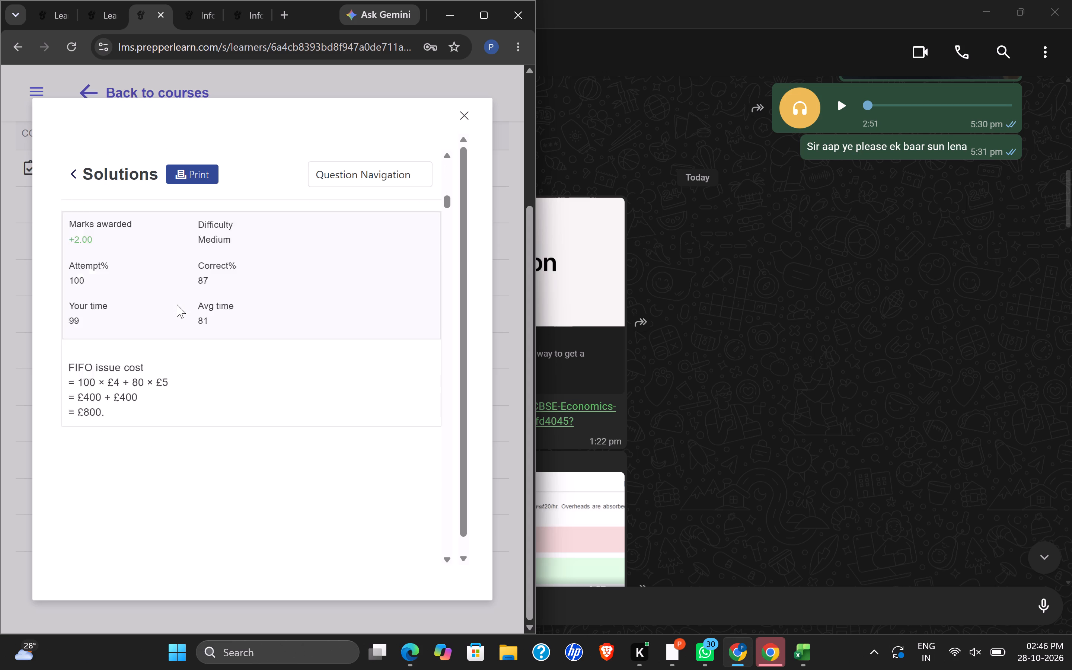
pyautogui.scroll(-13, 177, 304)
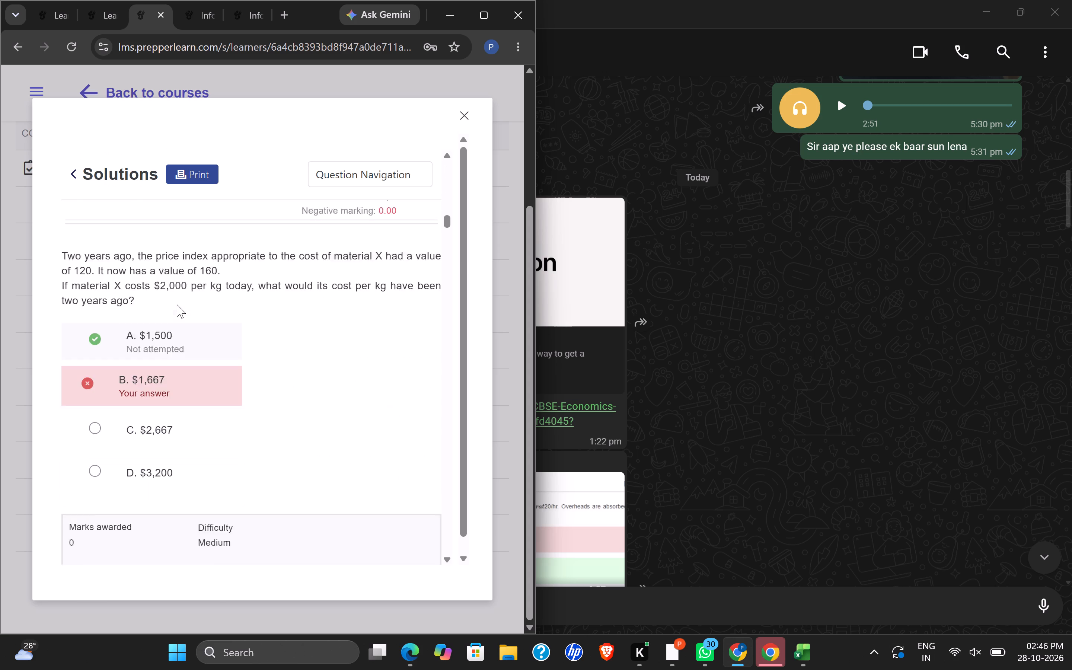
pyautogui.scroll(-2, 177, 304)
pyautogui.scroll(2, 177, 304)
pyautogui.scroll(-9, 177, 304)
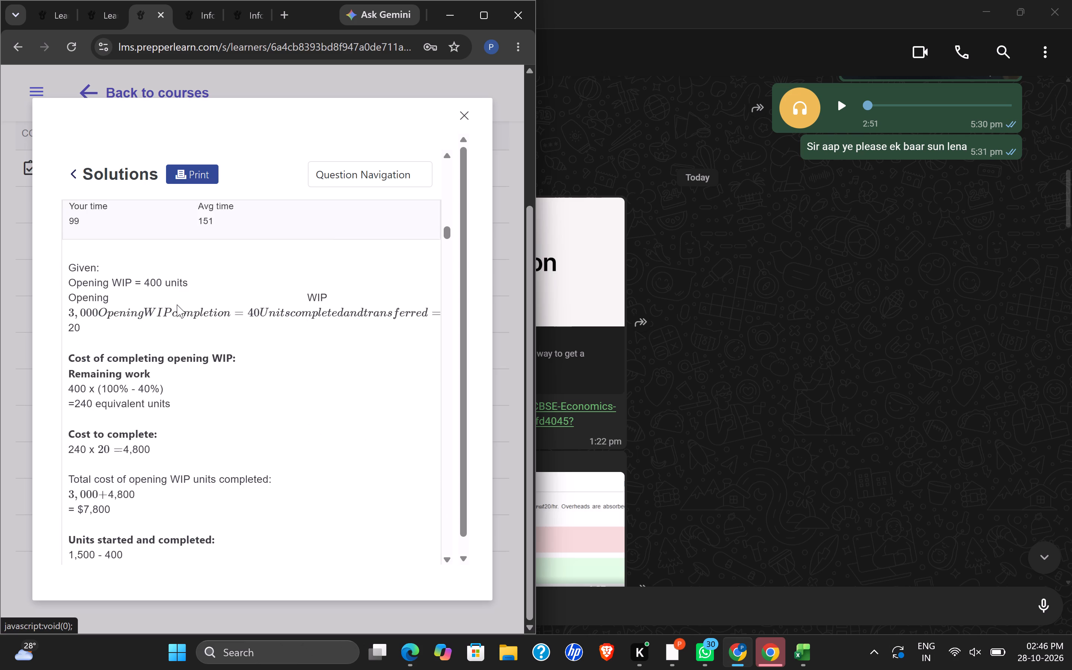
pyautogui.scroll(3, 177, 304)
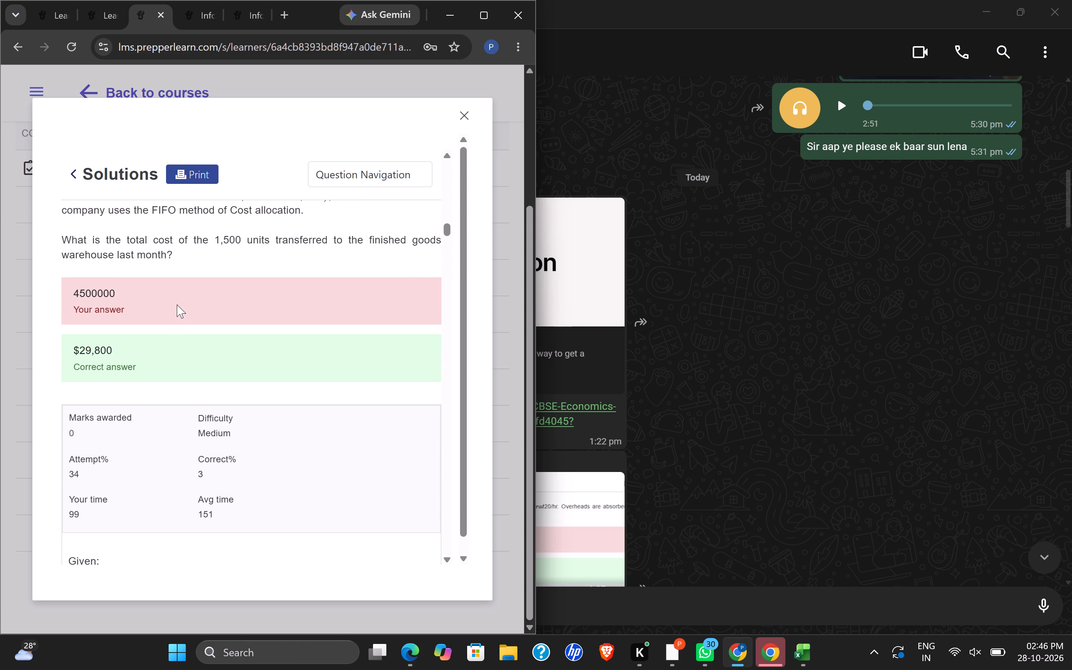
pyautogui.scroll(-12, 177, 304)
pyautogui.scroll(1, 177, 304)
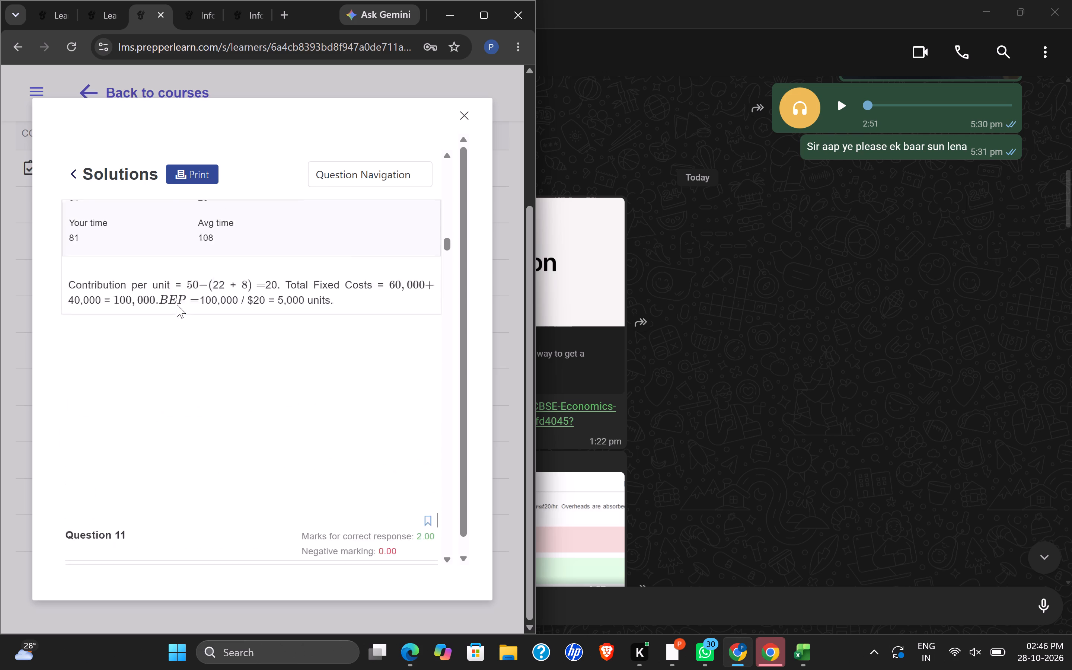
pyautogui.scroll(3, 177, 304)
pyautogui.scroll(-4, 177, 304)
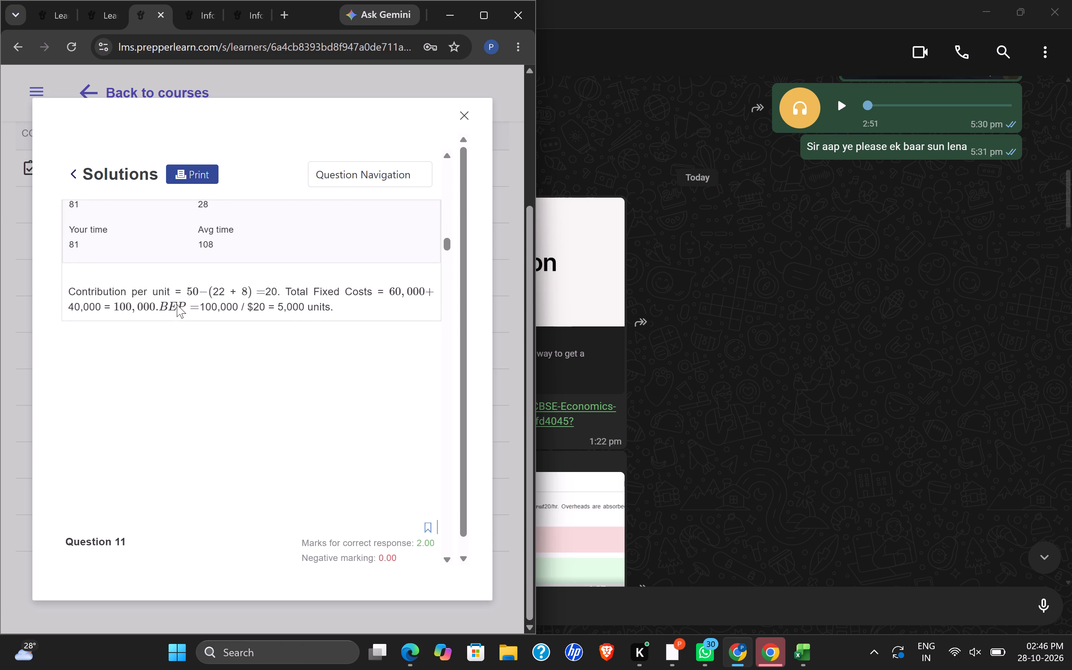
pyautogui.scroll(-8, 177, 304)
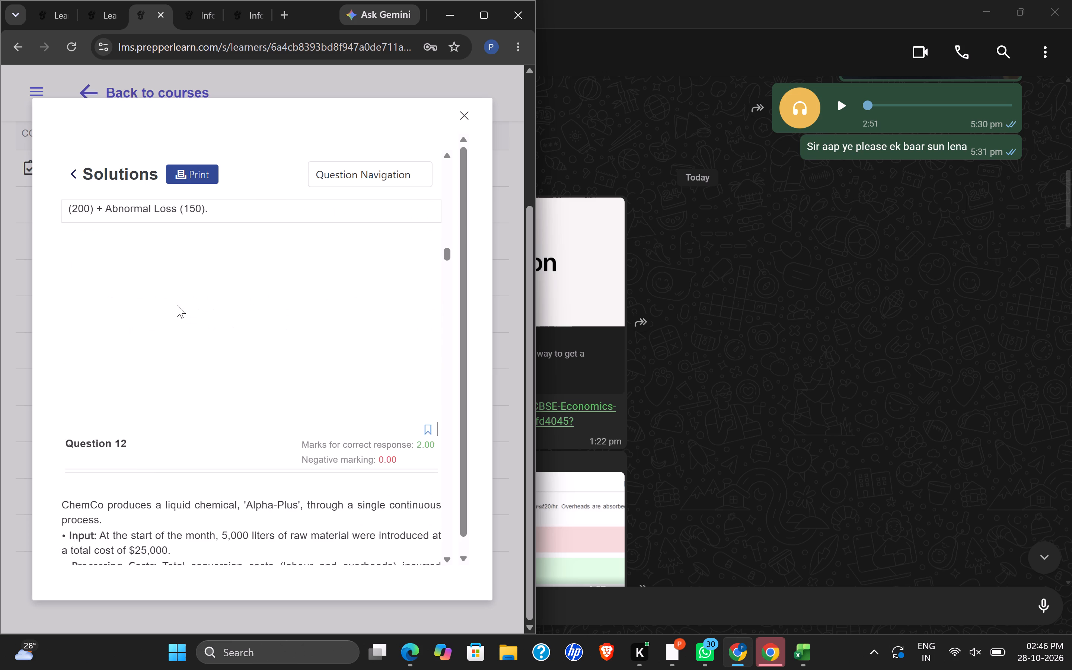
pyautogui.scroll(-7, 177, 304)
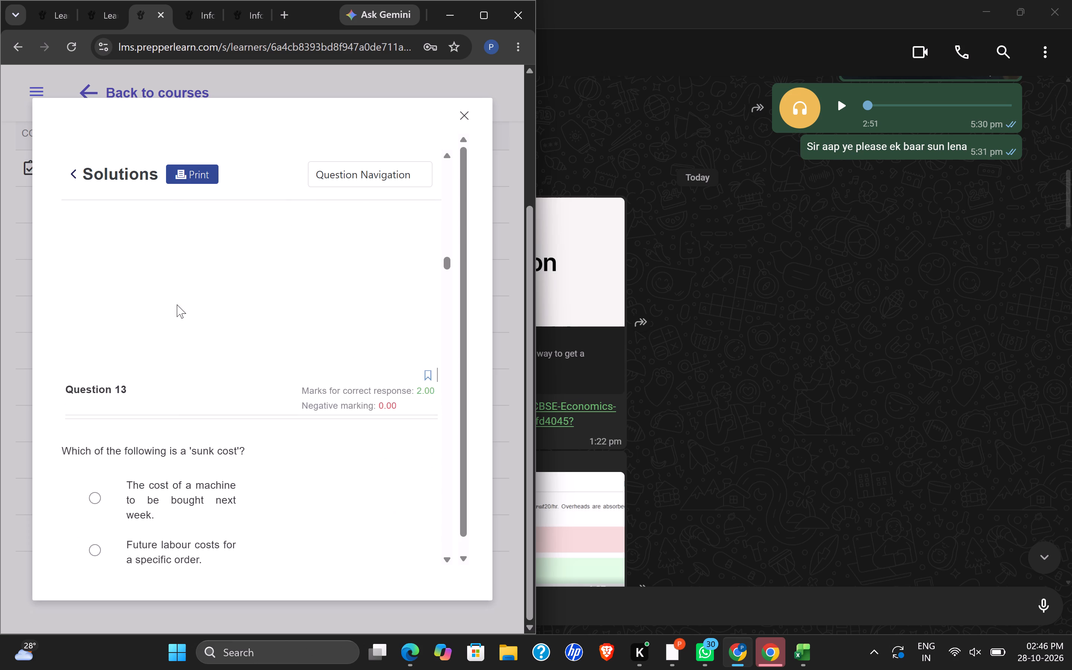
pyautogui.scroll(-11, 177, 304)
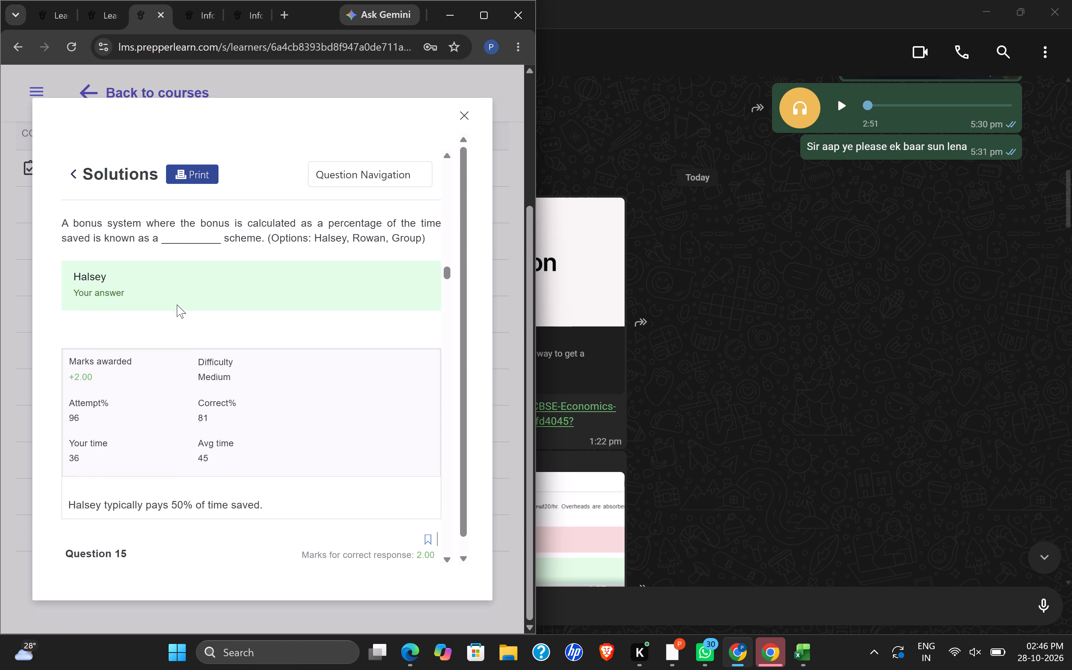
pyautogui.scroll(-11, 177, 304)
pyautogui.scroll(3, 177, 304)
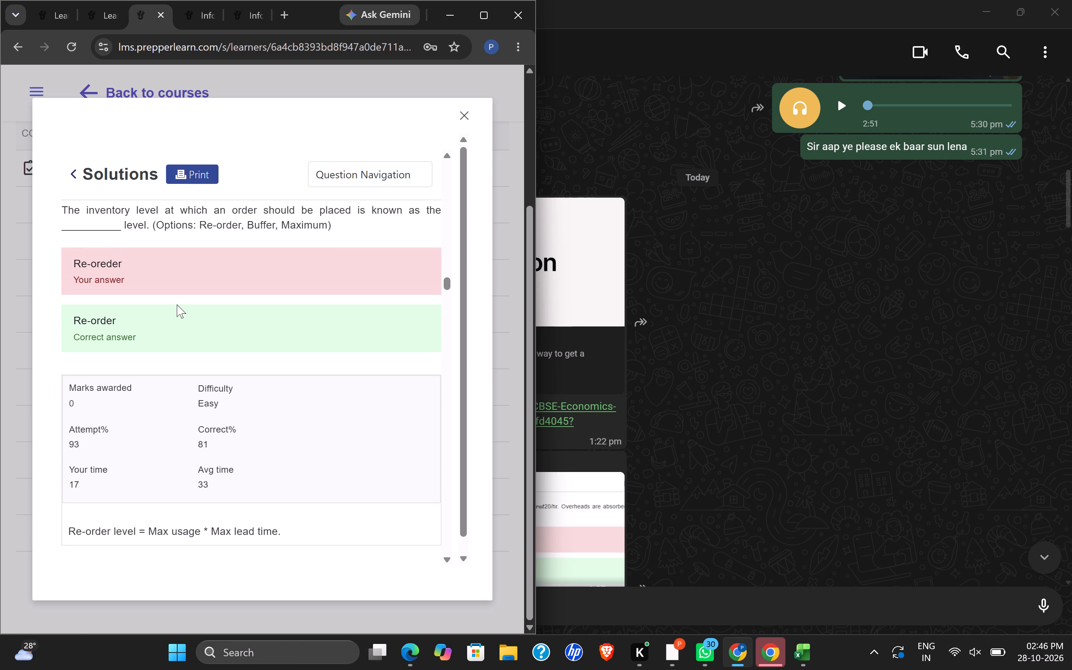
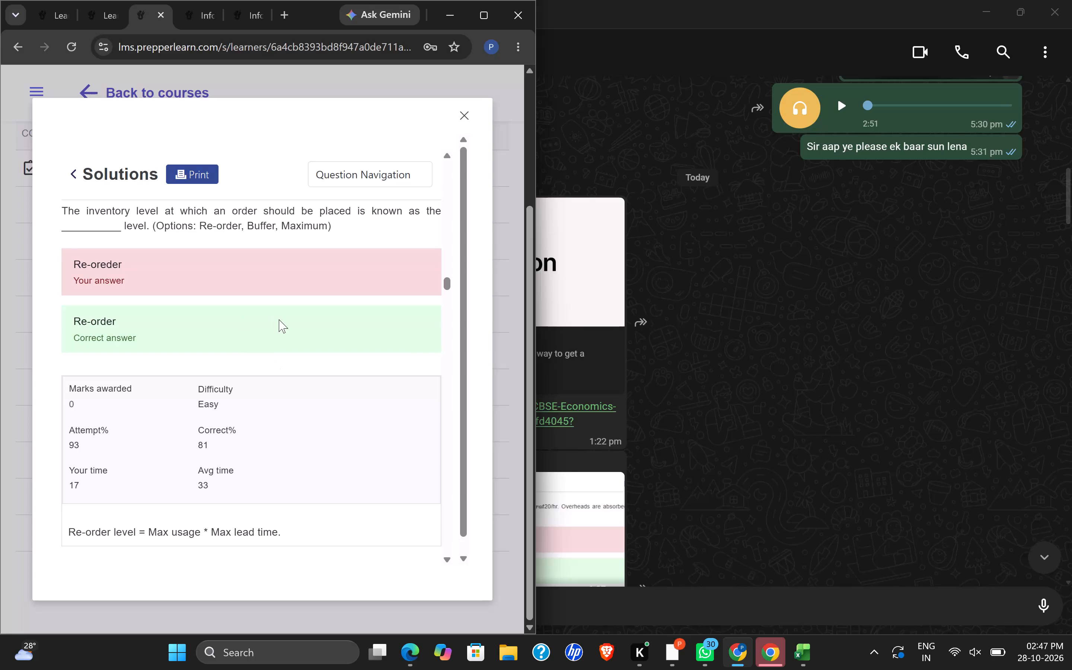
# Continue examining the learner's answers, the correct answers and the marks awarded from the re-order level question through Question 28.
pyautogui.scroll(-4, 279, 319)
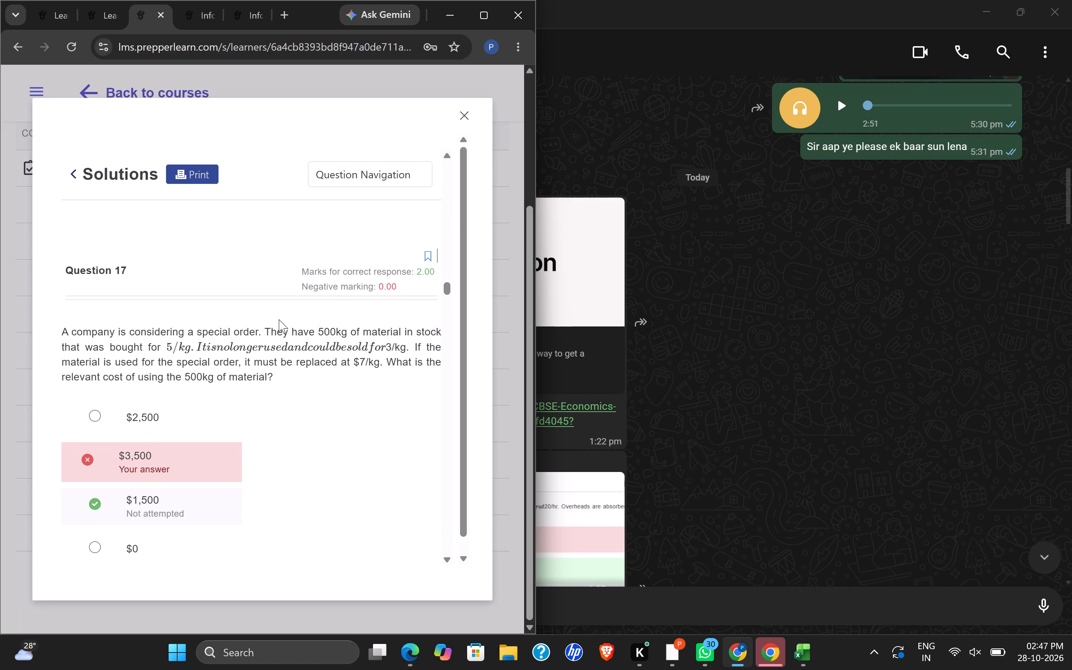
pyautogui.scroll(-12, 279, 319)
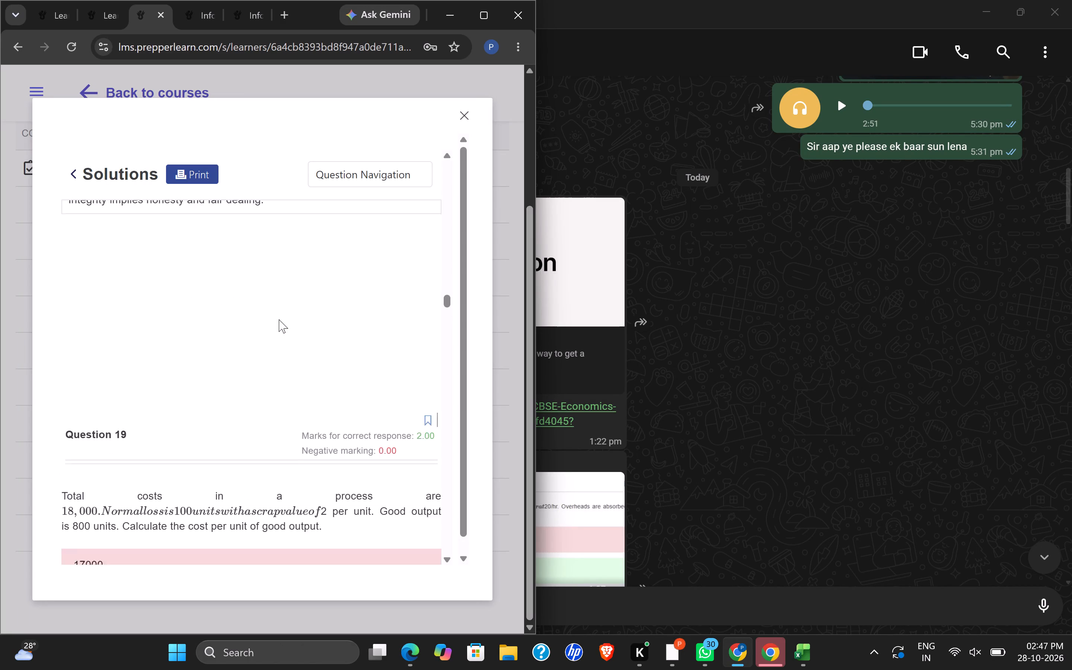
pyautogui.scroll(-4, 279, 319)
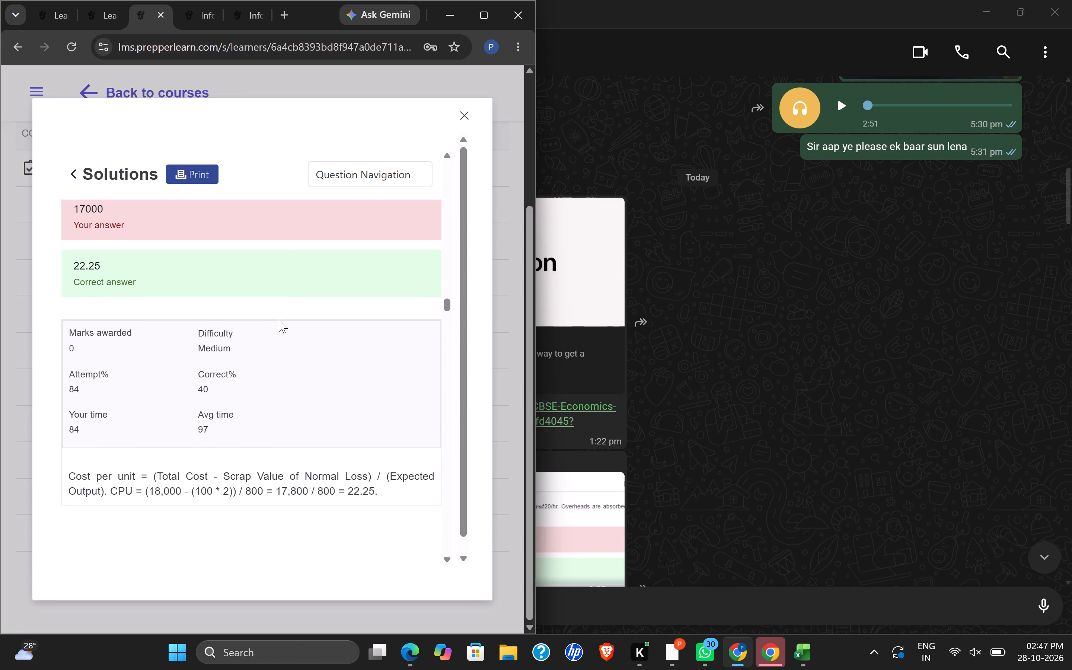
pyautogui.scroll(-9, 279, 319)
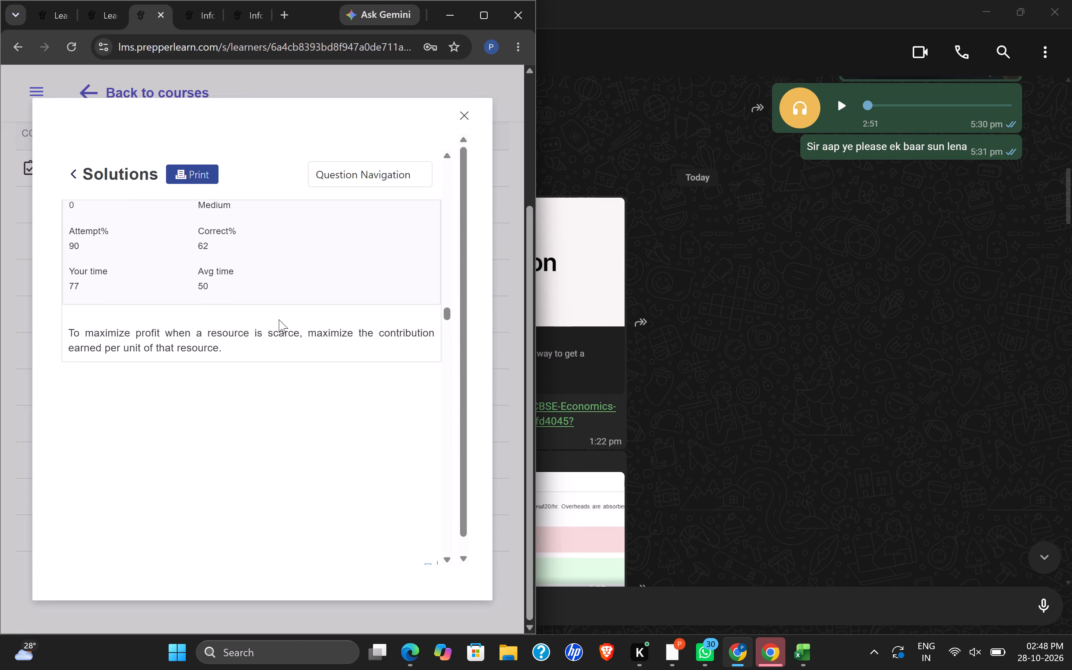
pyautogui.scroll(-11, 279, 319)
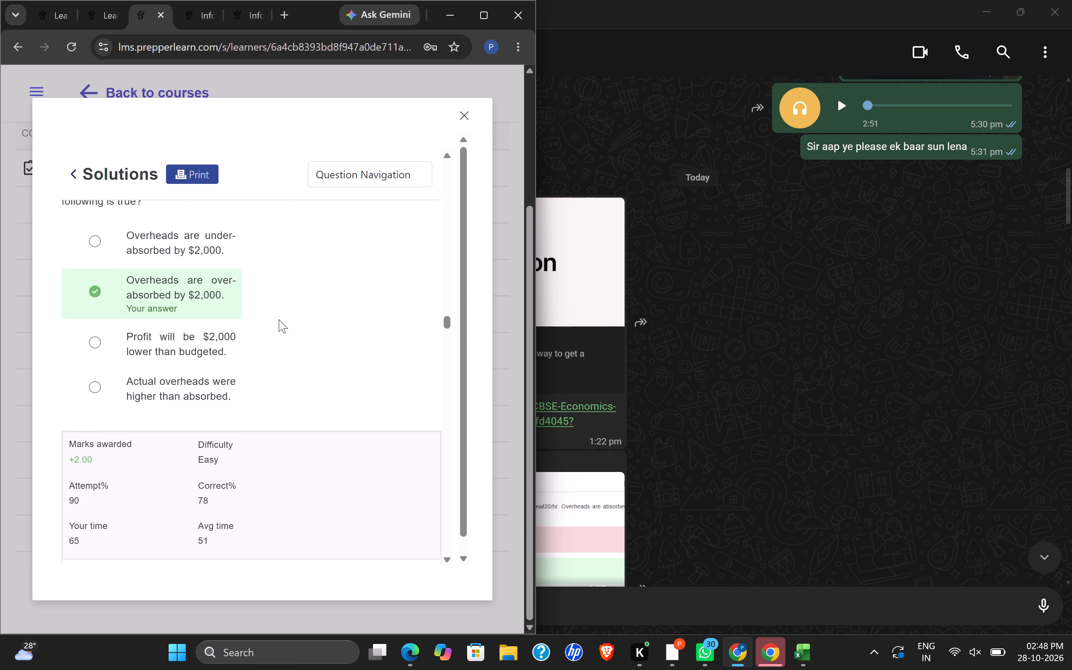
pyautogui.scroll(-5, 279, 319)
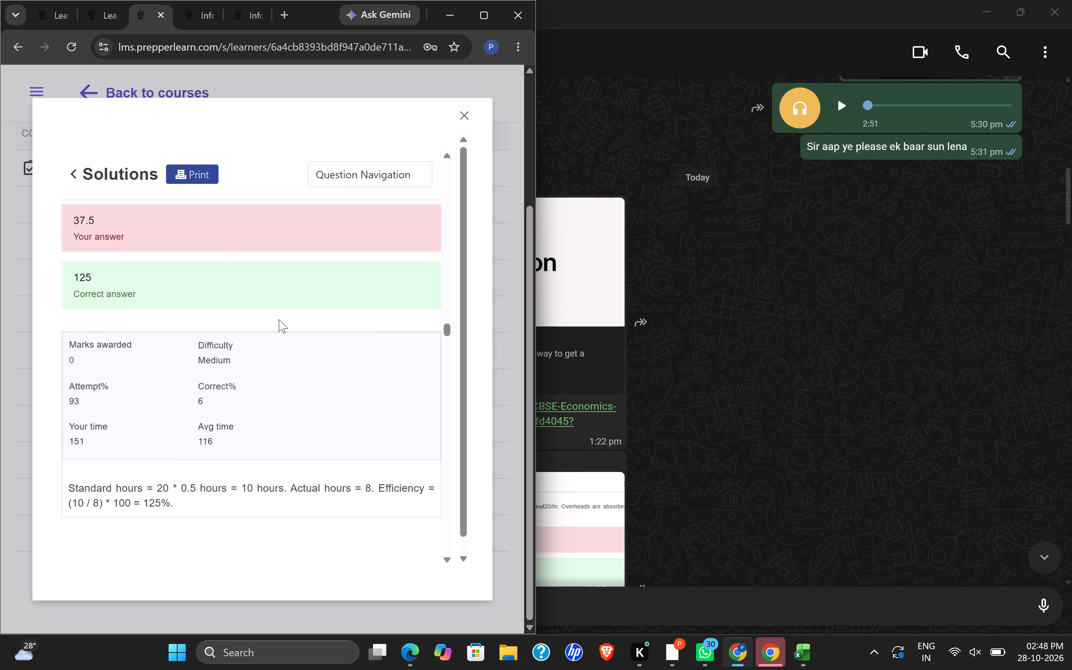
pyautogui.scroll(-8, 279, 319)
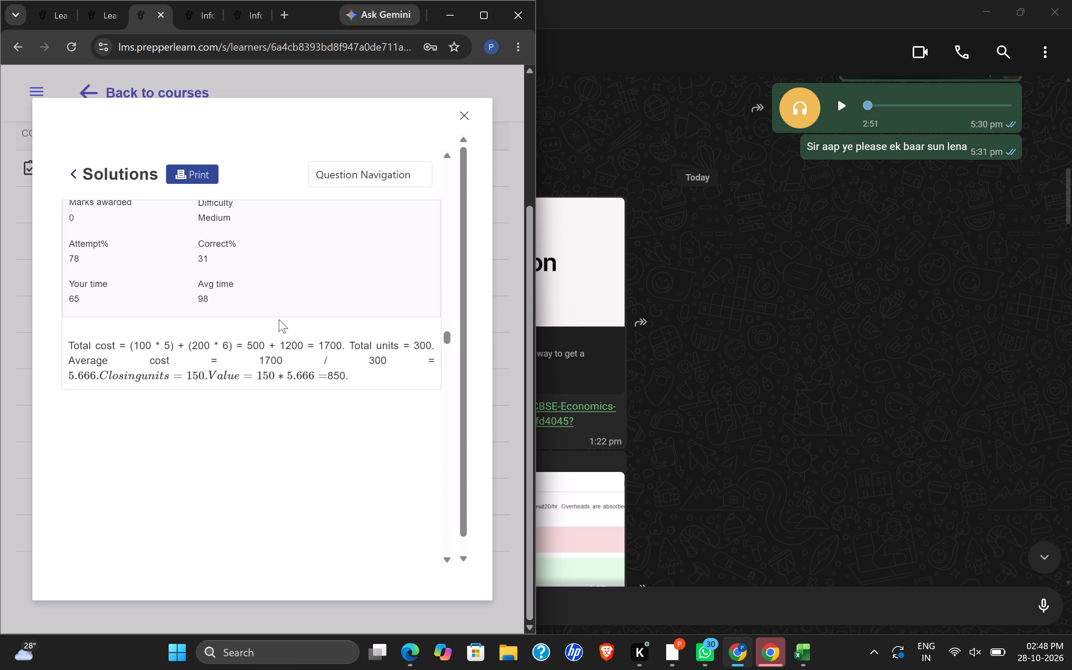
pyautogui.scroll(-9, 279, 319)
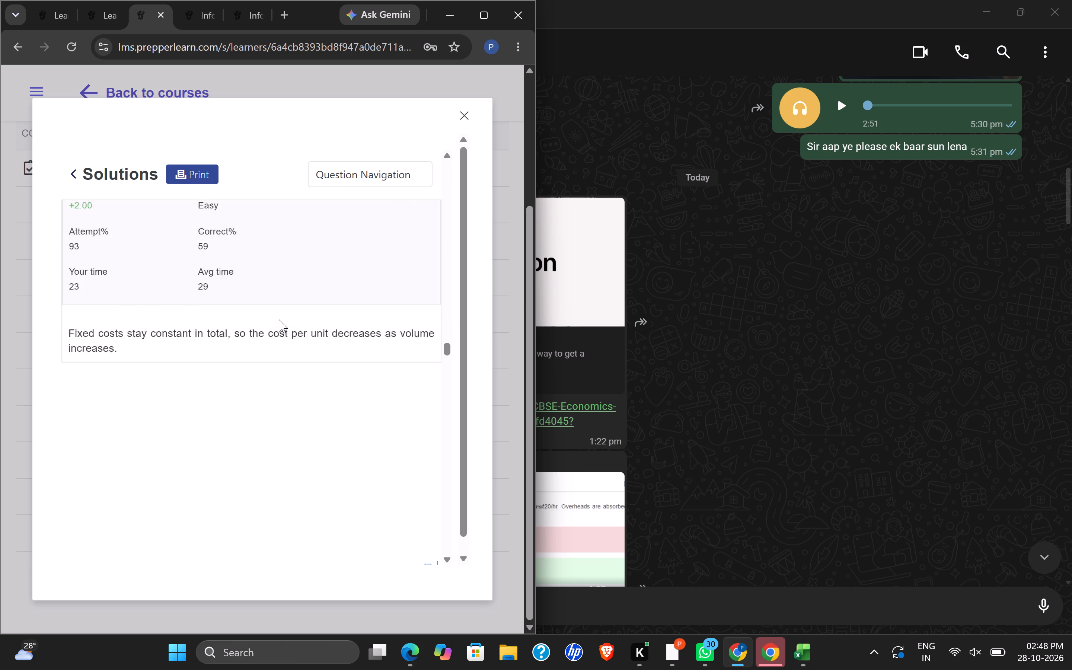
pyautogui.scroll(-8, 279, 319)
pyautogui.scroll(2, 279, 319)
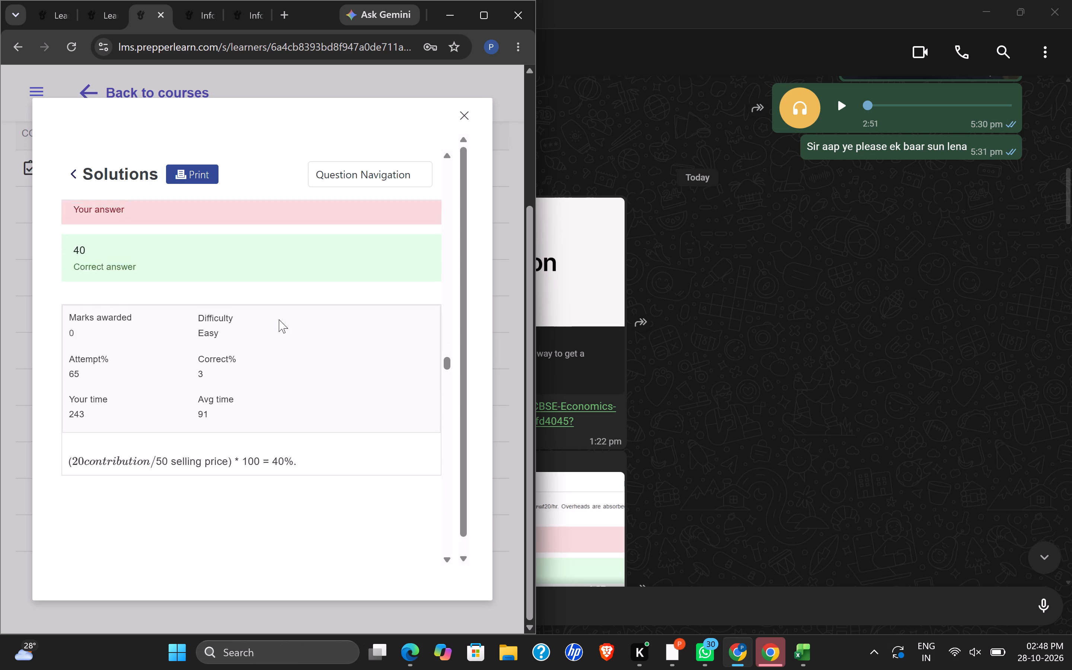
pyautogui.scroll(-1, 279, 319)
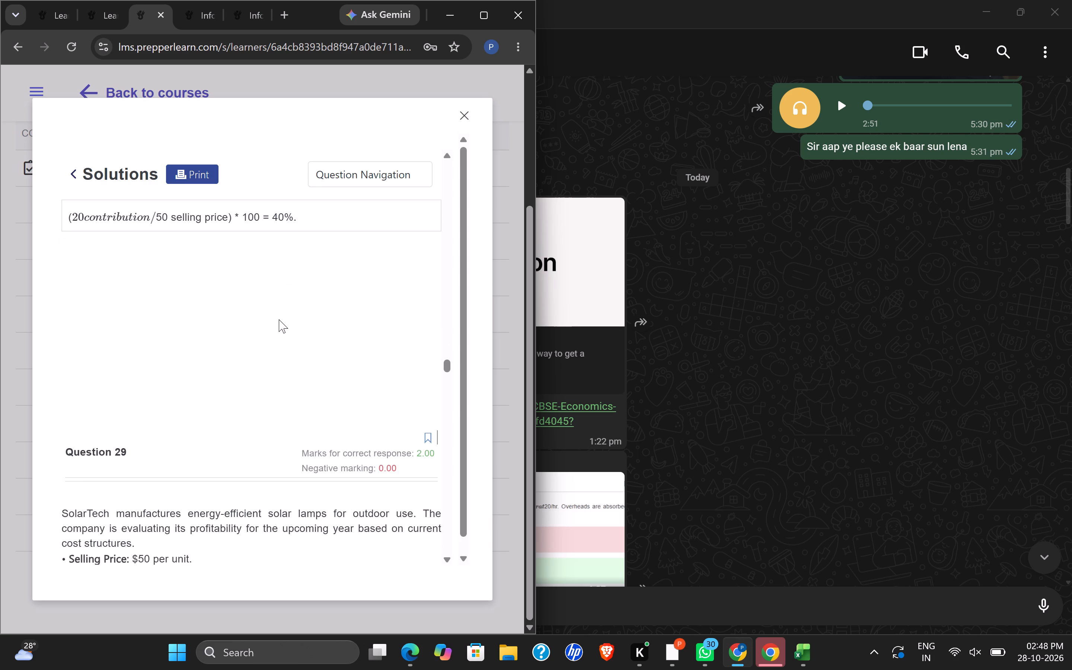
# Examine the learner's answers against the correct answers and the marks awarded for Questions 29 to 42.
pyautogui.scroll(-8, 279, 319)
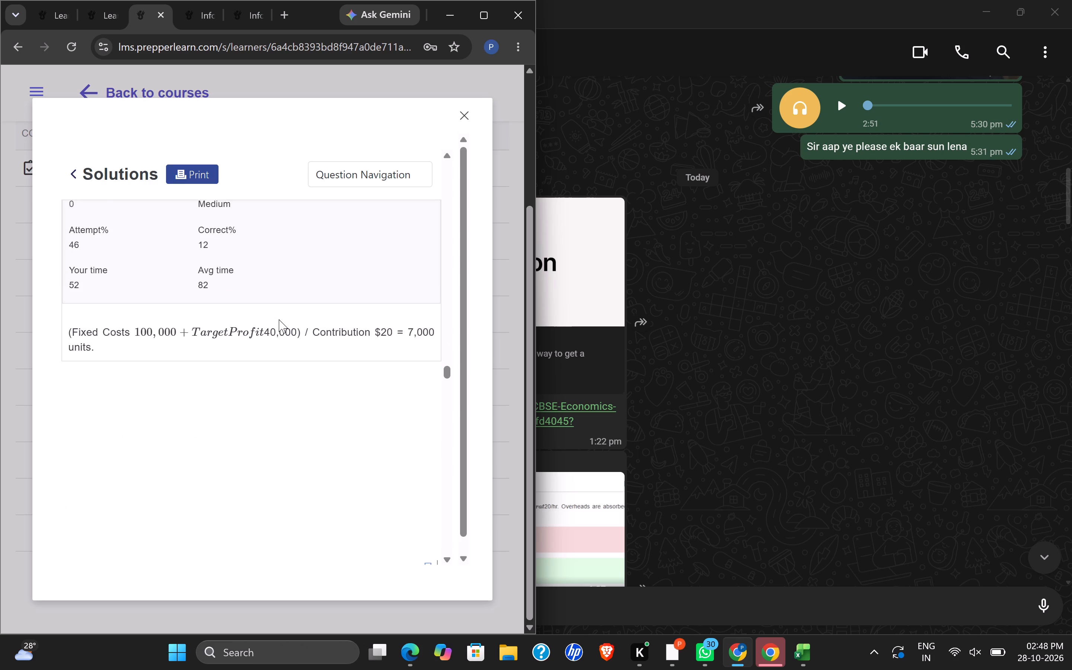
pyautogui.scroll(-5, 279, 319)
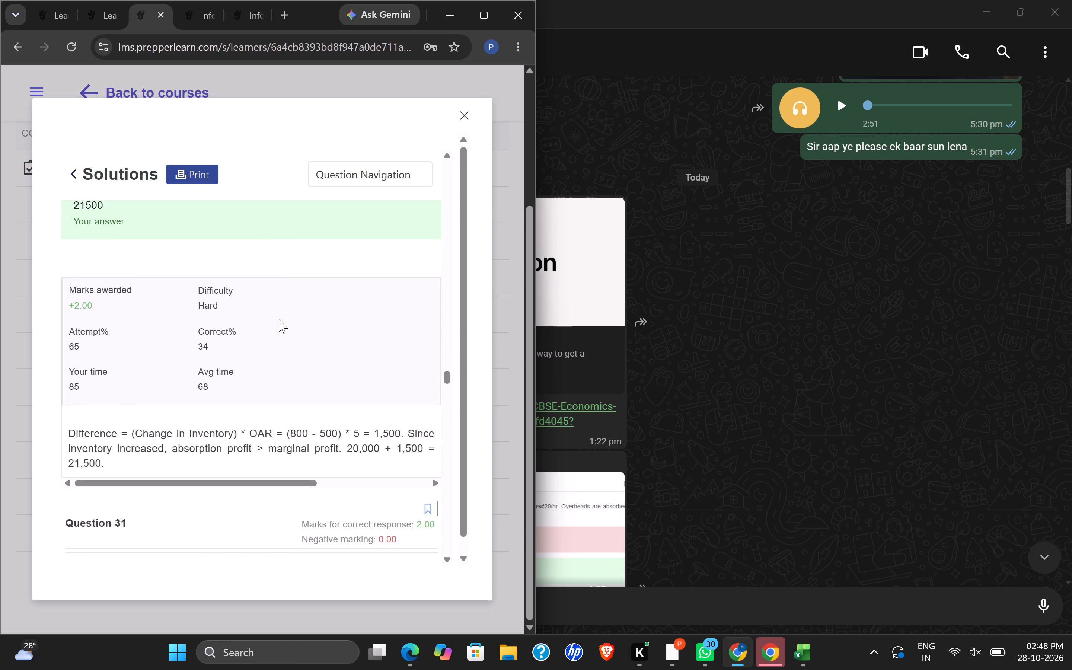
pyautogui.scroll(-5, 279, 319)
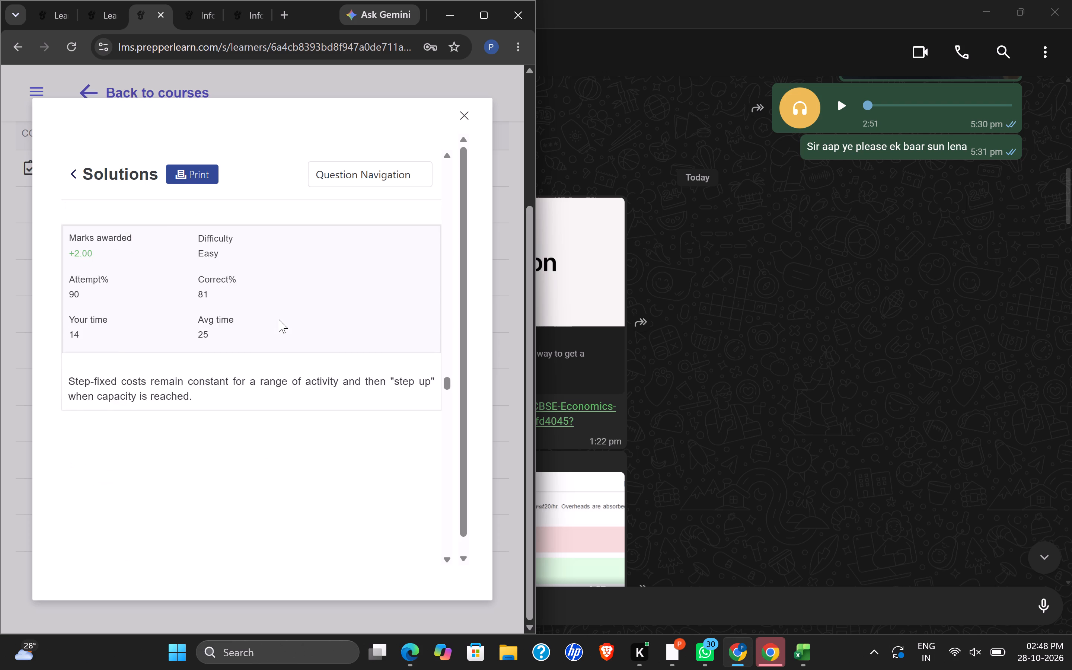
pyautogui.scroll(-8, 279, 319)
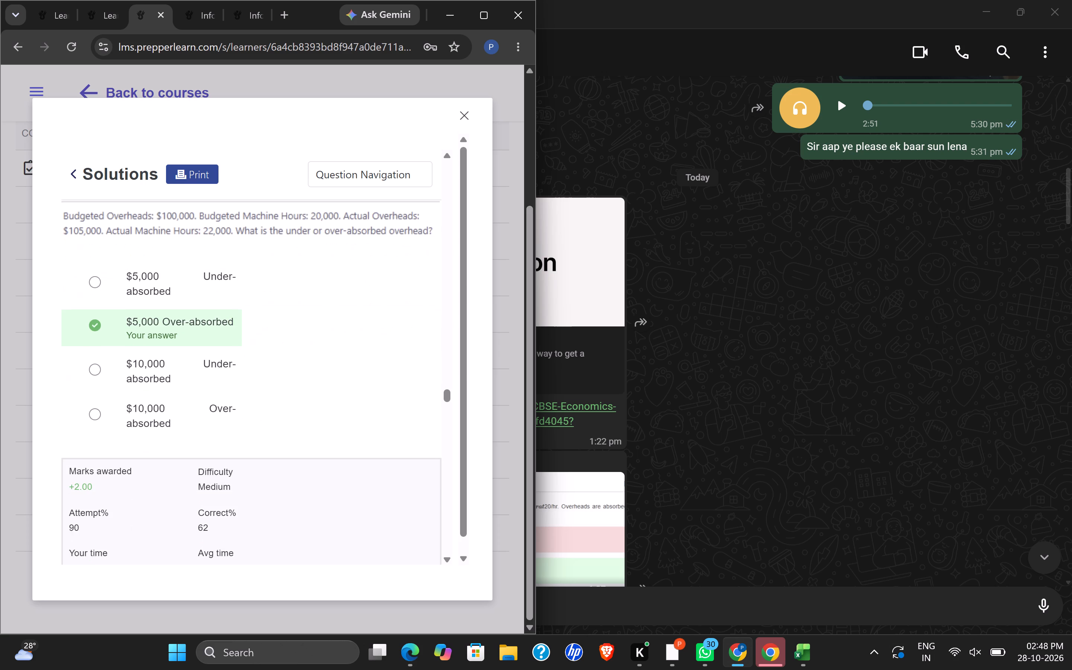
pyautogui.scroll(-8, 279, 319)
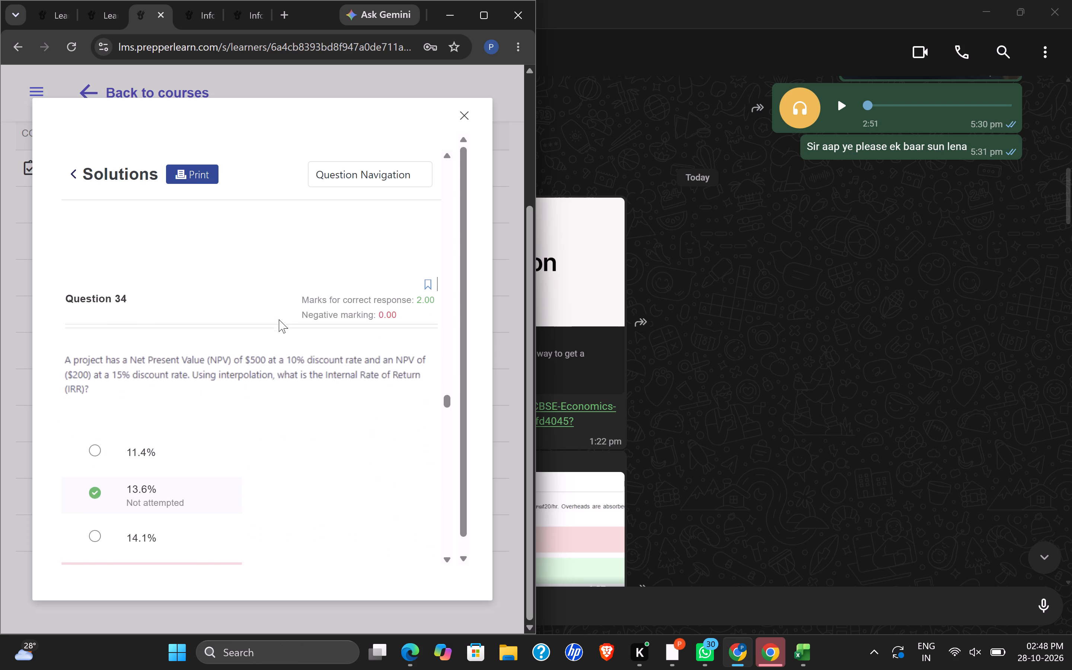
pyautogui.scroll(-8, 279, 319)
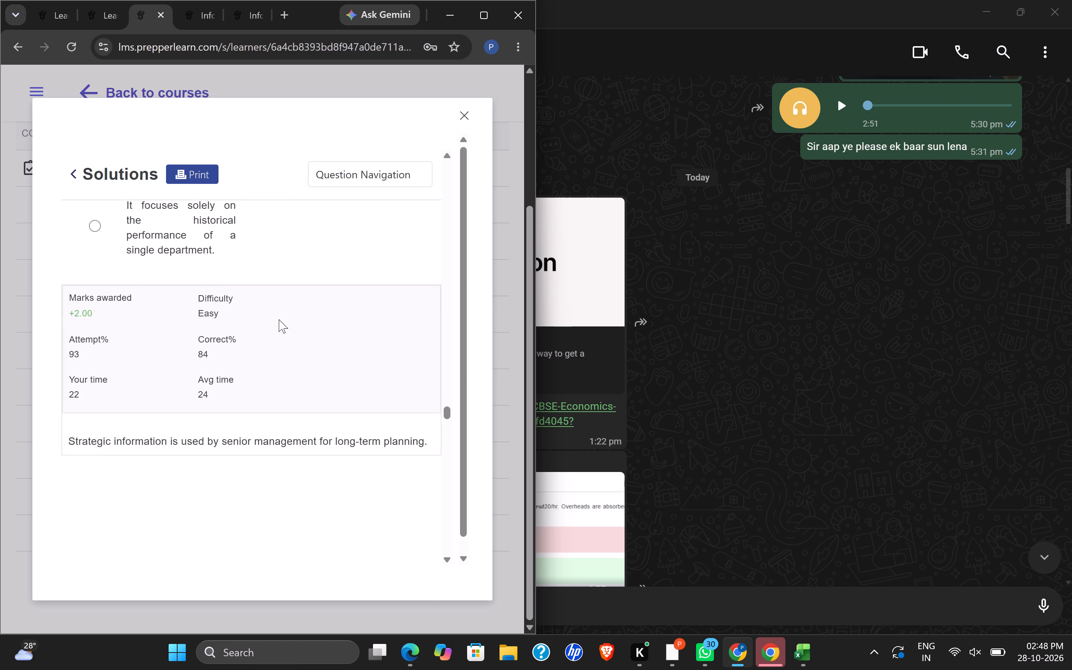
pyautogui.scroll(-5, 279, 319)
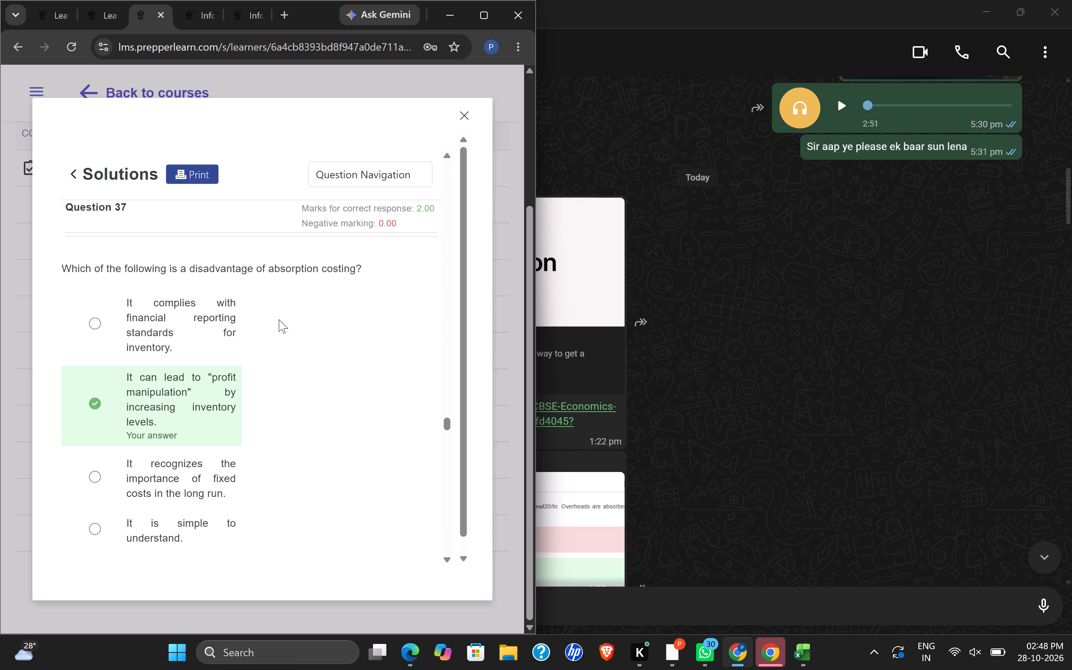
pyautogui.scroll(-7, 279, 319)
pyautogui.scroll(2, 279, 319)
pyautogui.scroll(-1, 279, 319)
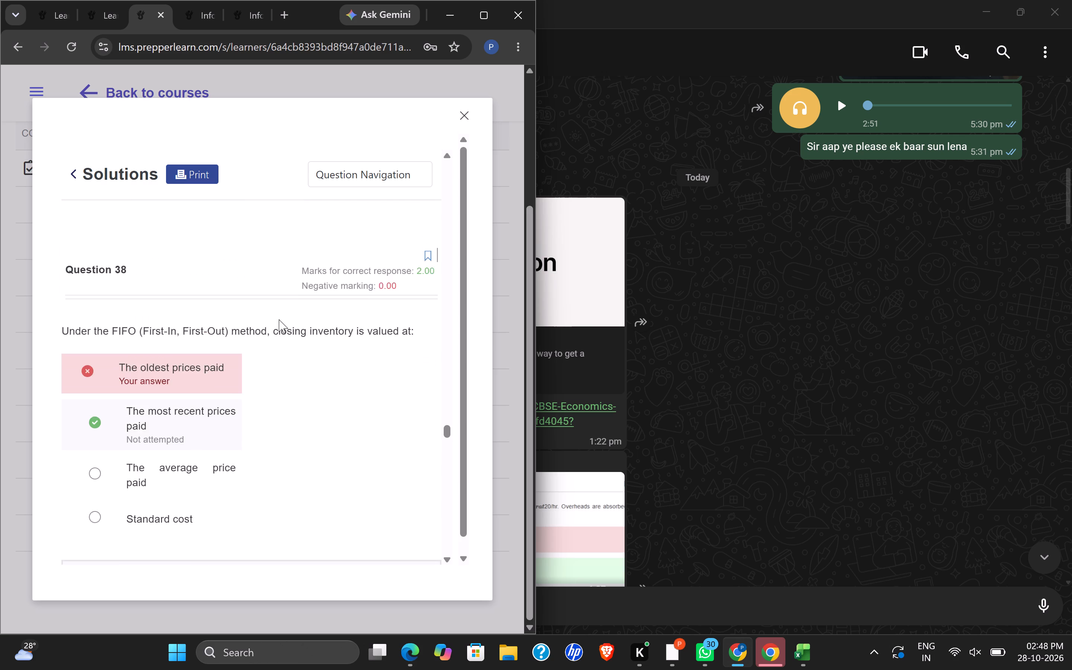
pyautogui.scroll(-9, 279, 319)
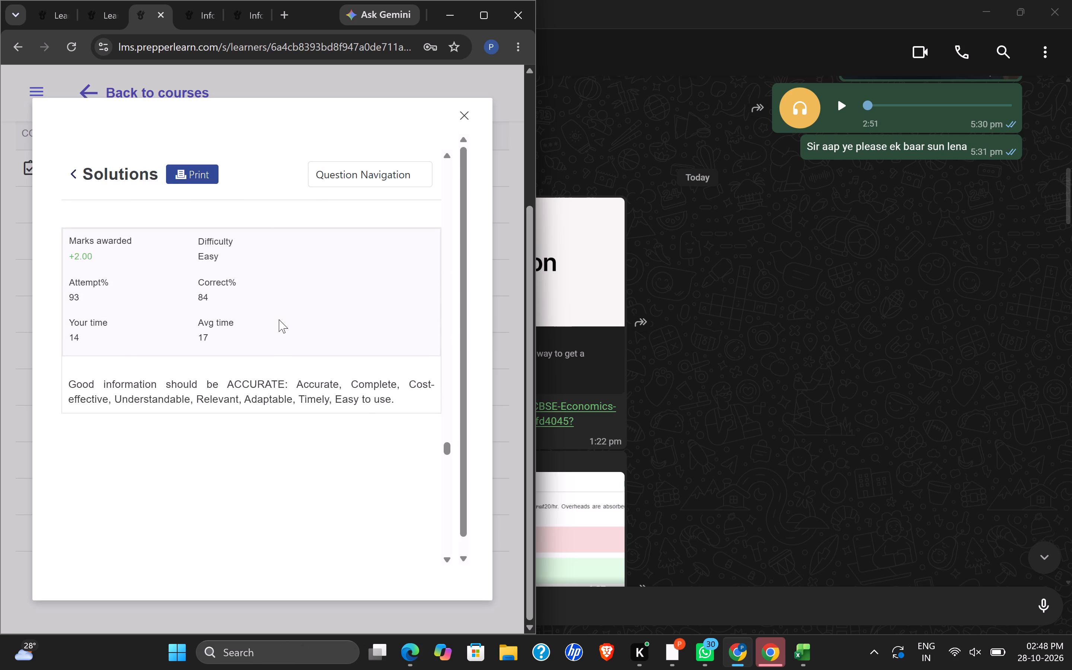
pyautogui.scroll(-3, 279, 319)
pyautogui.scroll(2, 279, 319)
pyautogui.scroll(-4, 279, 319)
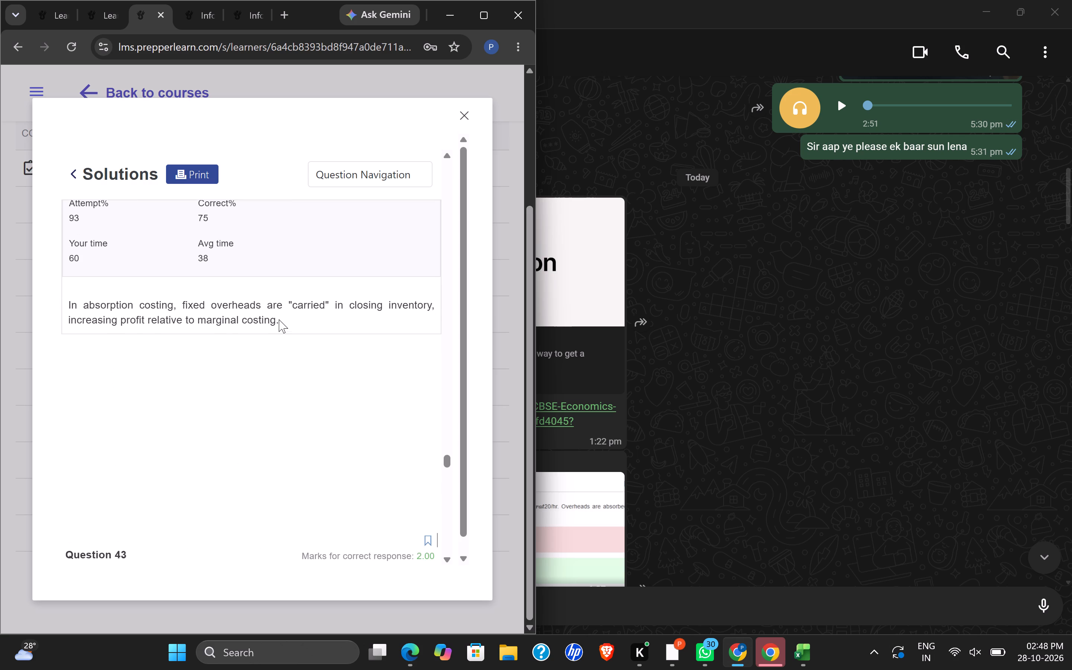
# Examine Questions 43 to 50, checking the marks awarded for fill-in answers such as the piecework one in Question 44.
pyautogui.scroll(-9, 279, 319)
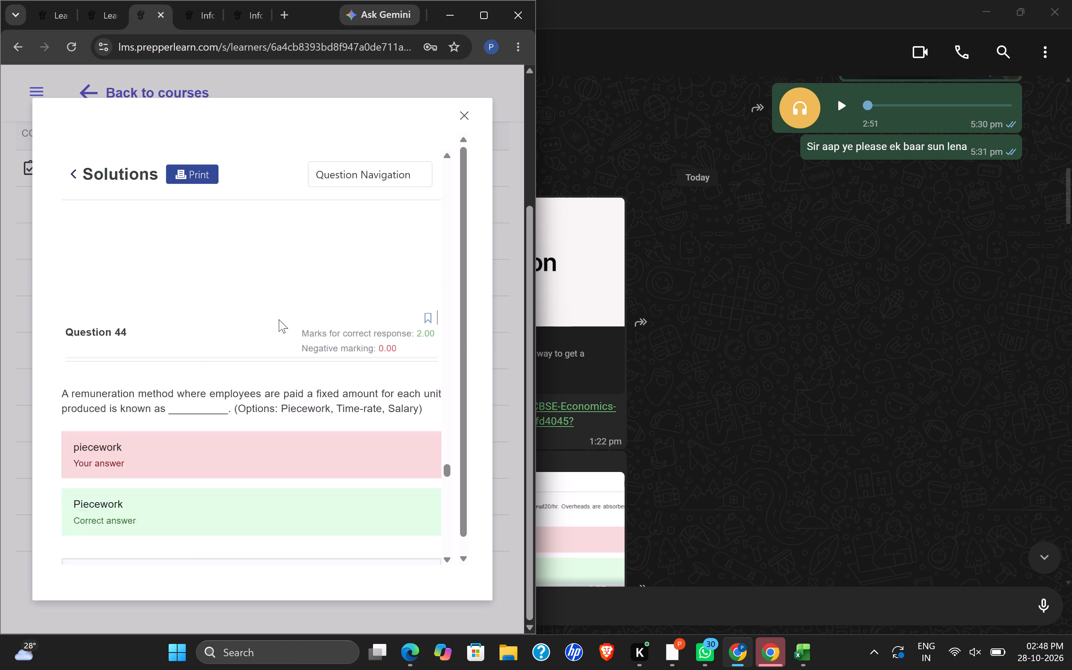
pyautogui.scroll(-2, 279, 319)
pyautogui.scroll(3, 279, 319)
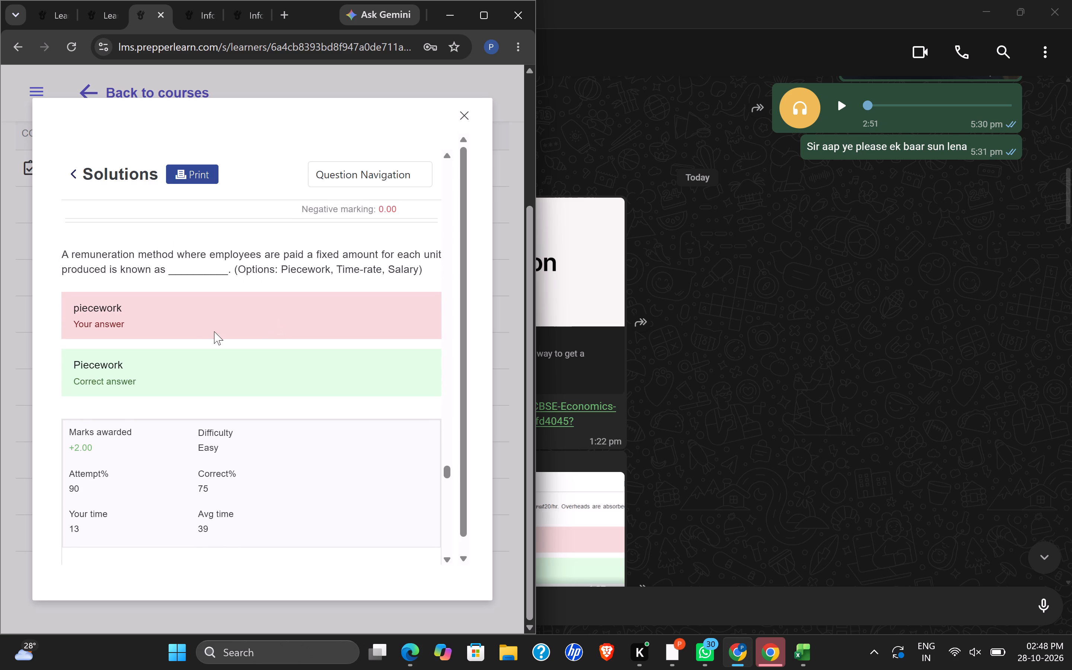
pyautogui.scroll(-4, 192, 329)
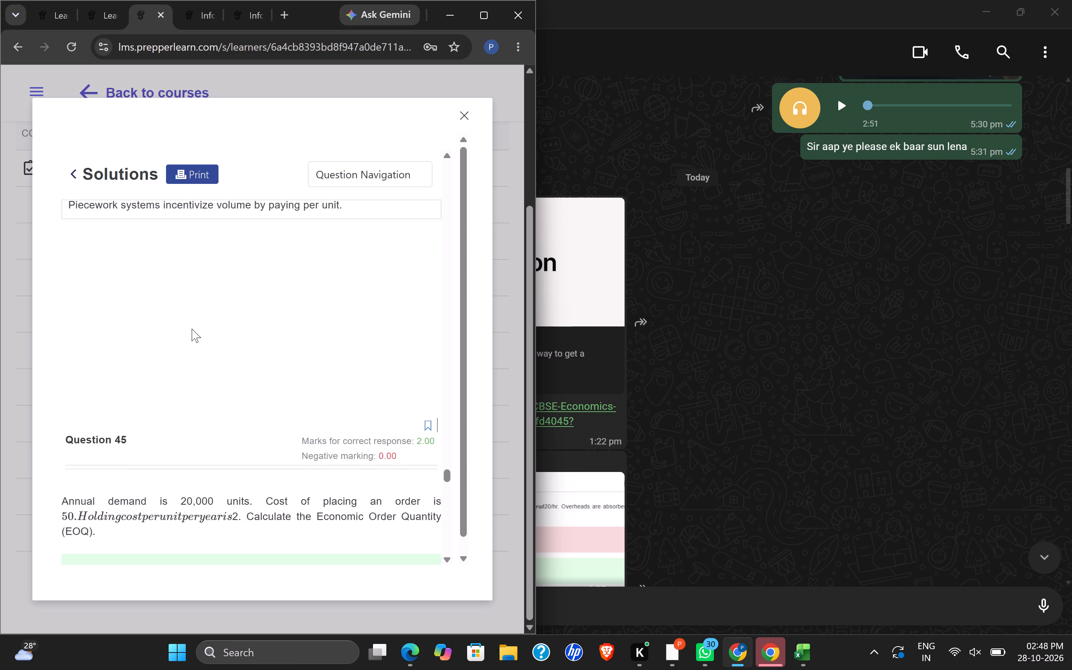
pyautogui.scroll(-7, 192, 329)
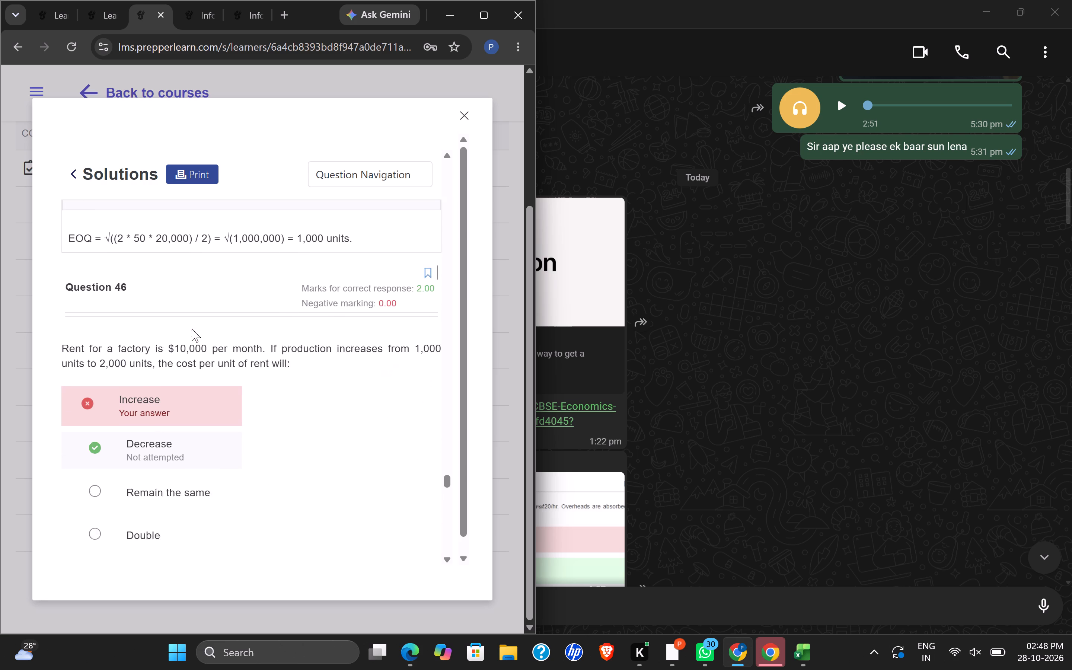
pyautogui.scroll(-8, 192, 329)
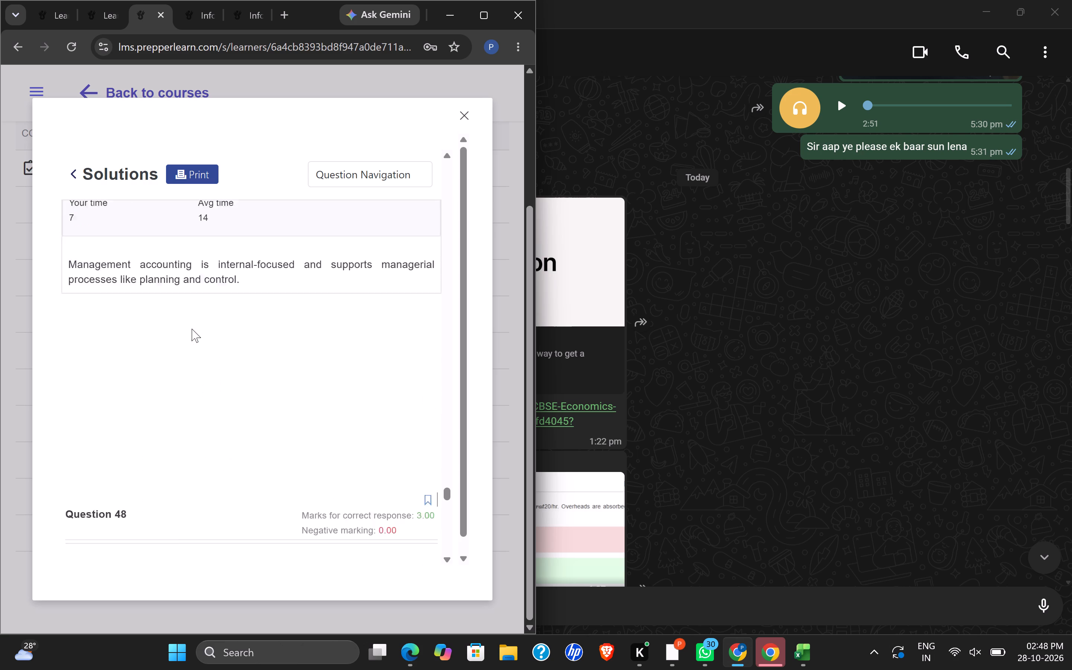
pyautogui.scroll(-9, 192, 329)
pyautogui.scroll(1, 192, 329)
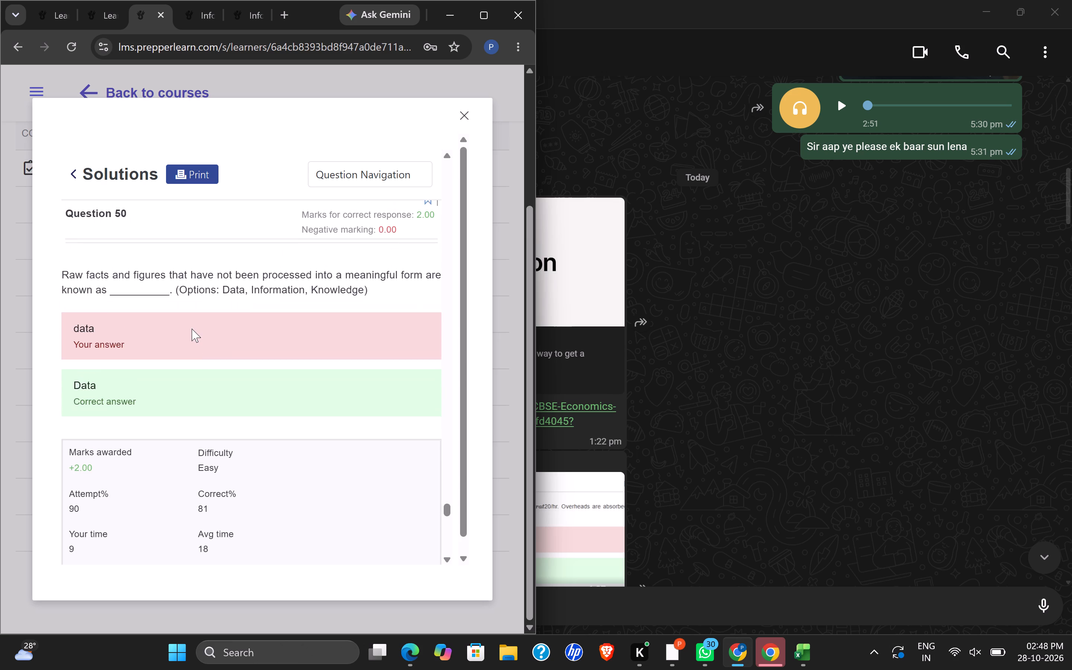
# Go back to Question 49 and compare its wording, learner answer and marks awarded with Question 50.
pyautogui.scroll(9, 192, 329)
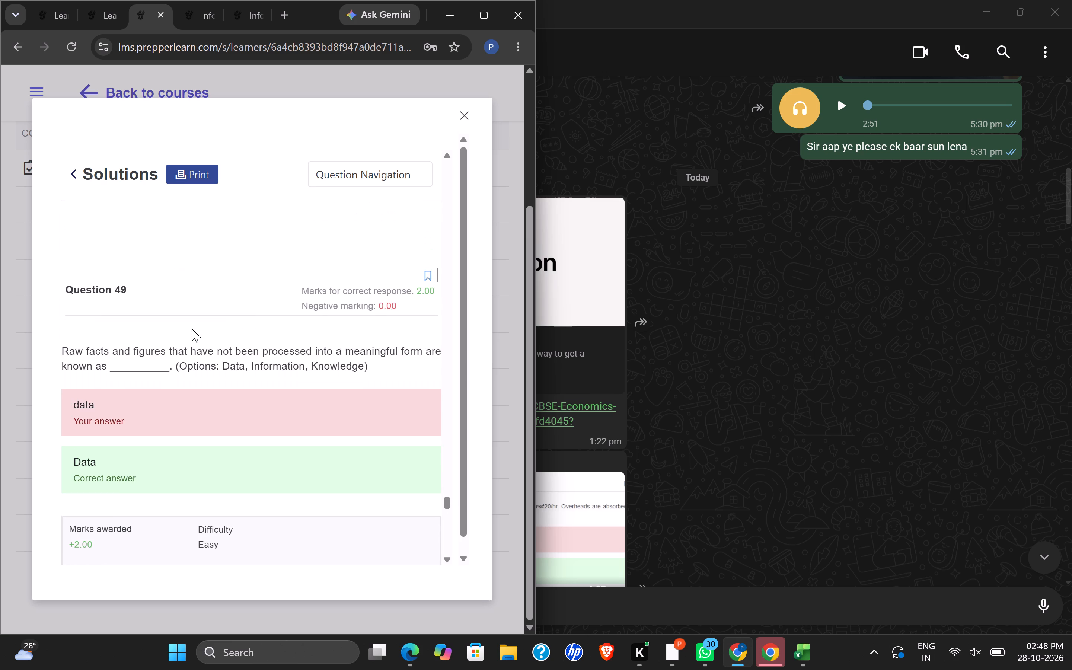
pyautogui.scroll(4, 192, 329)
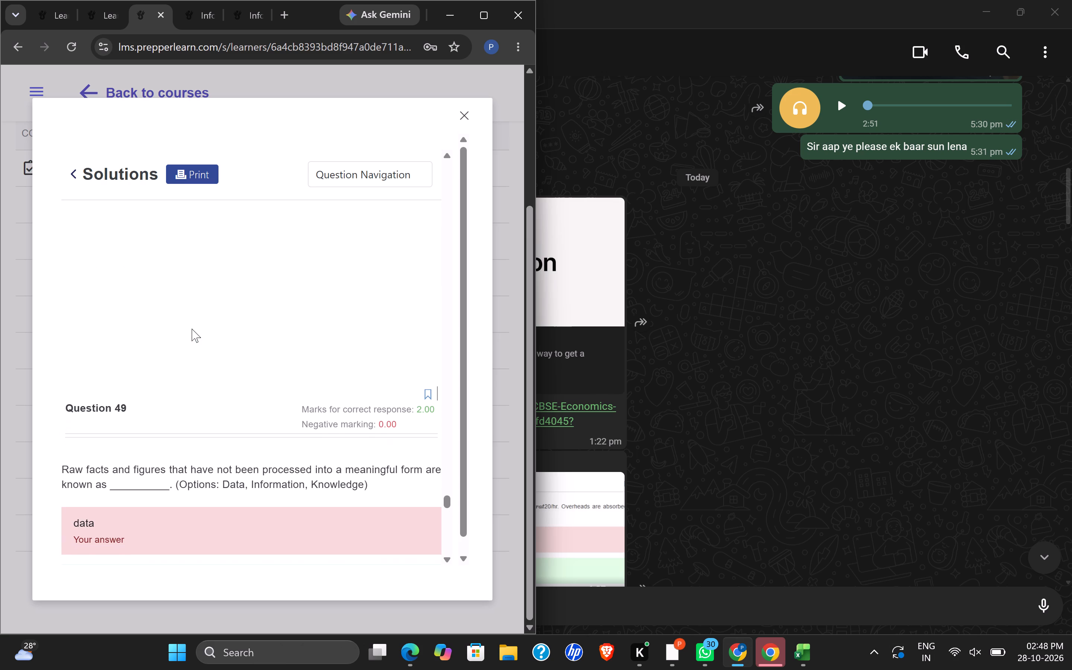
pyautogui.scroll(-6, 192, 329)
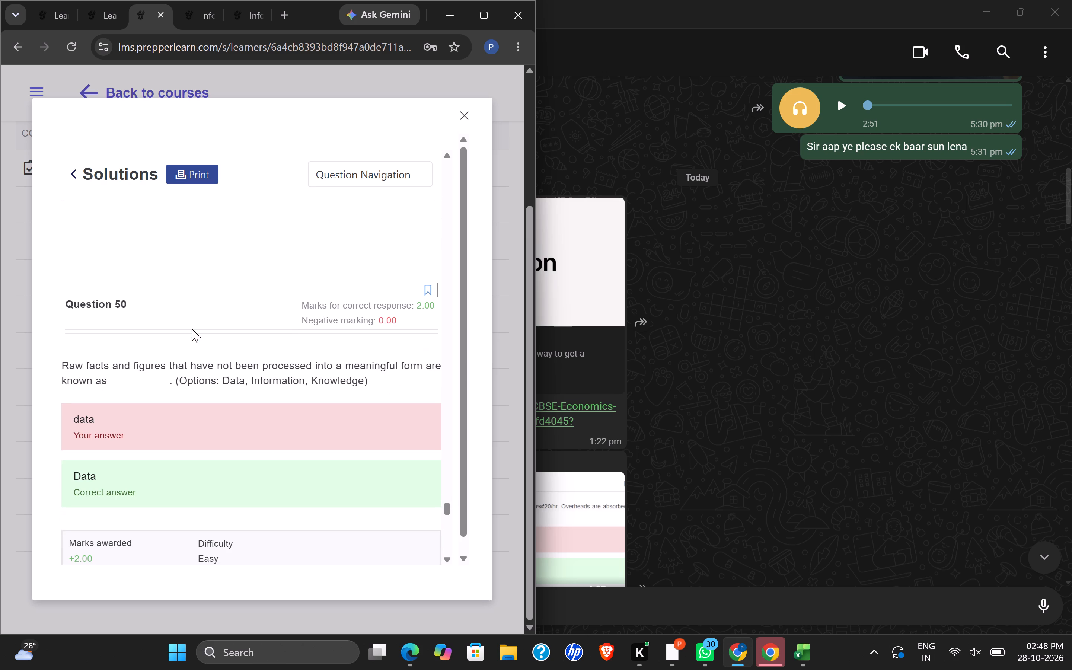
pyautogui.scroll(-7, 190, 460)
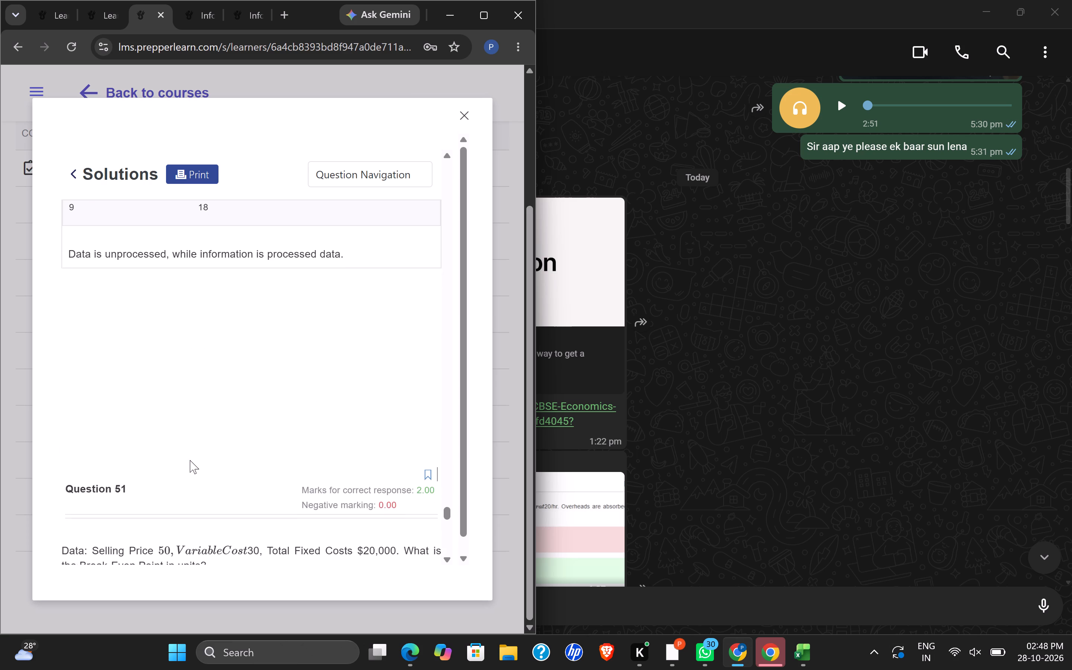
# Examine the remaining solutions from Question 51 to Question 53 and close the test's solutions.
pyautogui.scroll(-10, 190, 460)
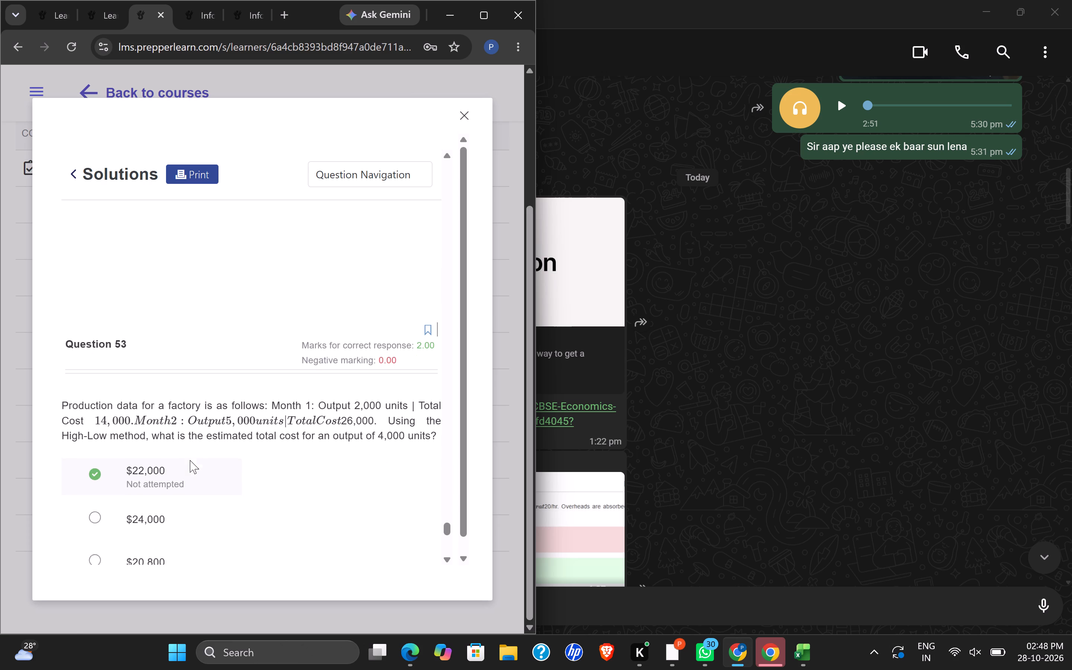
pyautogui.scroll(-1, 190, 460)
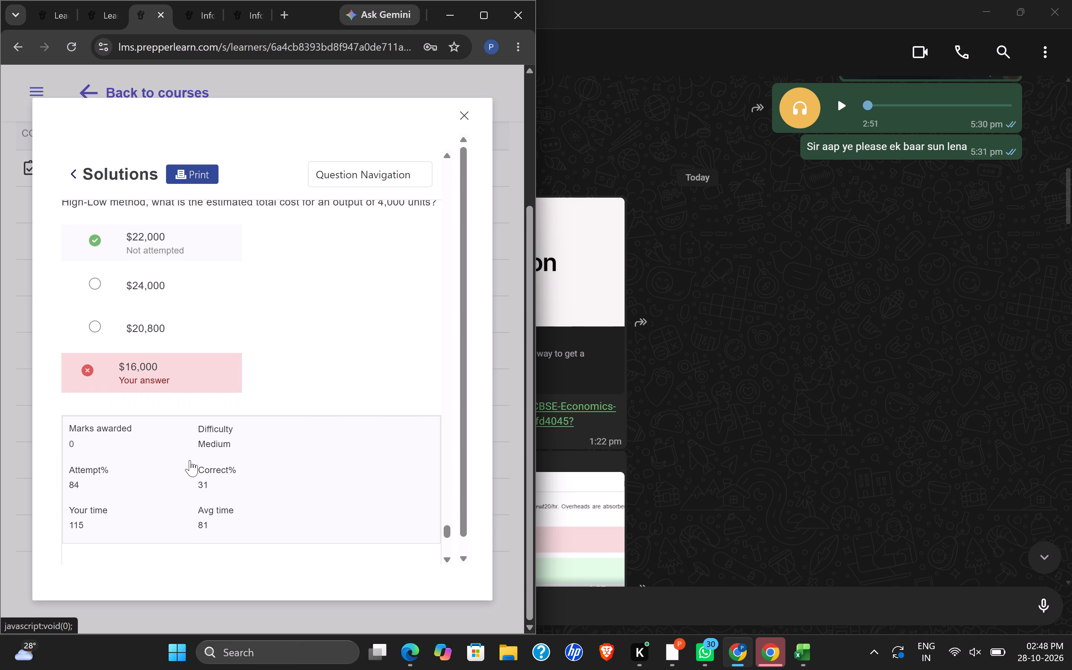
pyautogui.scroll(-2, 190, 460)
pyautogui.scroll(-4, 343, 361)
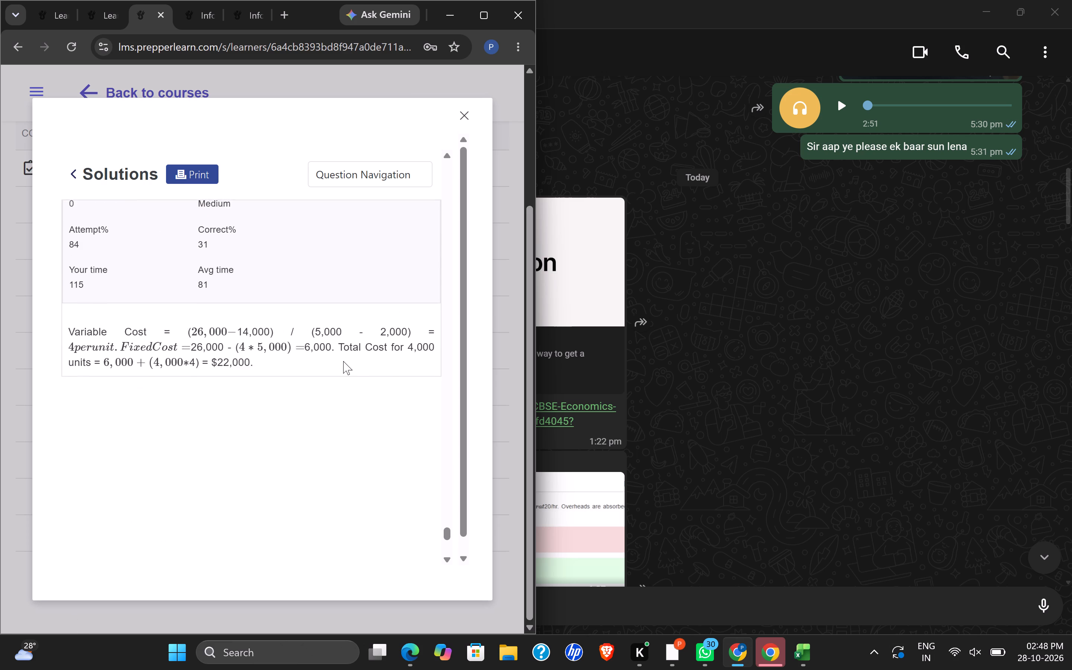
pyautogui.scroll(-3, 343, 361)
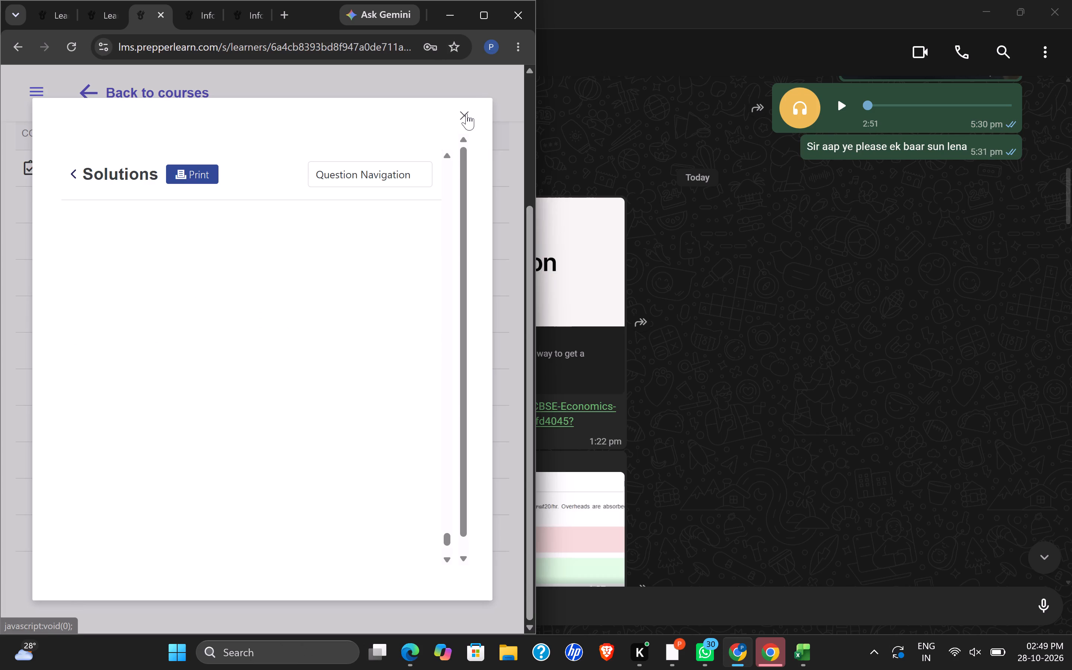
pyautogui.click(466, 114)
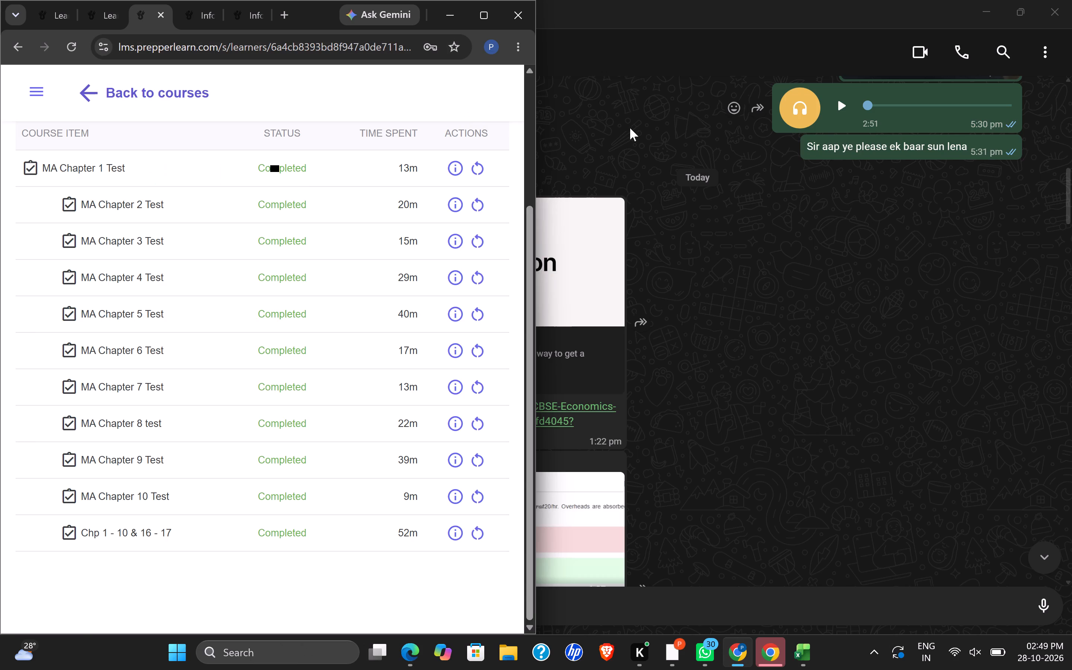
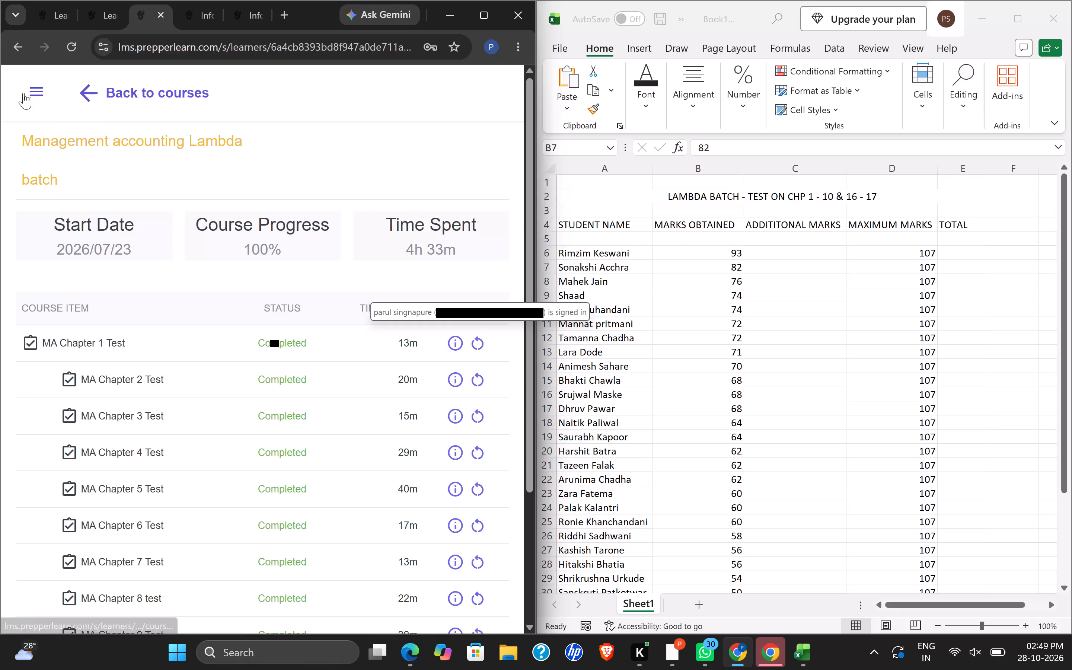
# Enter 6 additional marks and a total of 66 for the reviewed learner in row 23 of the results sheet.
pyautogui.click(23, 93)
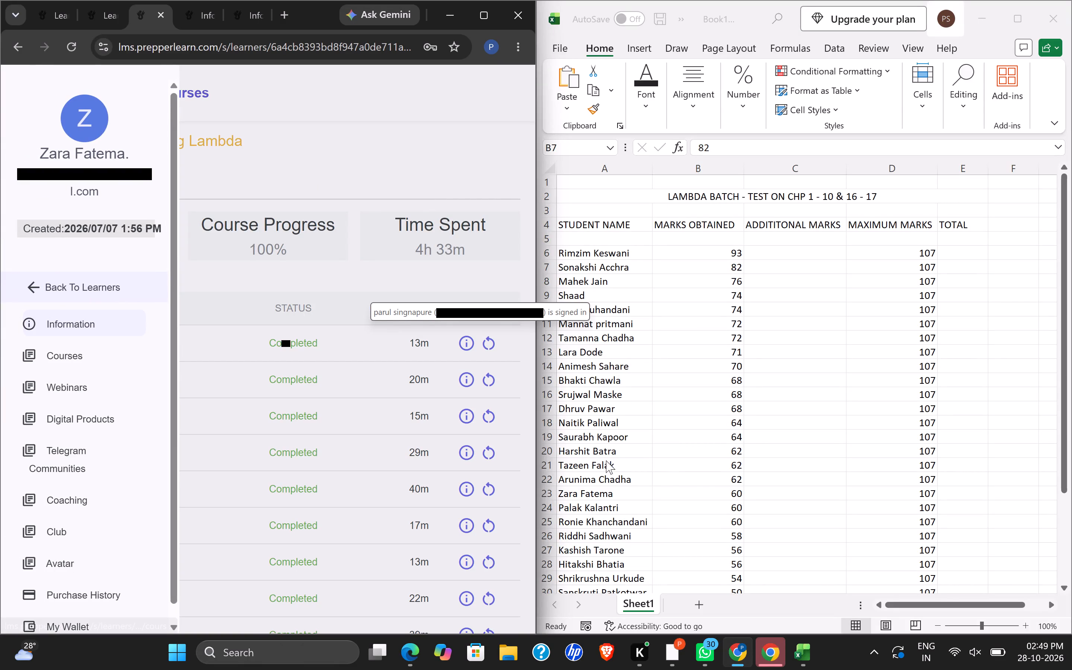
pyautogui.click(766, 494)
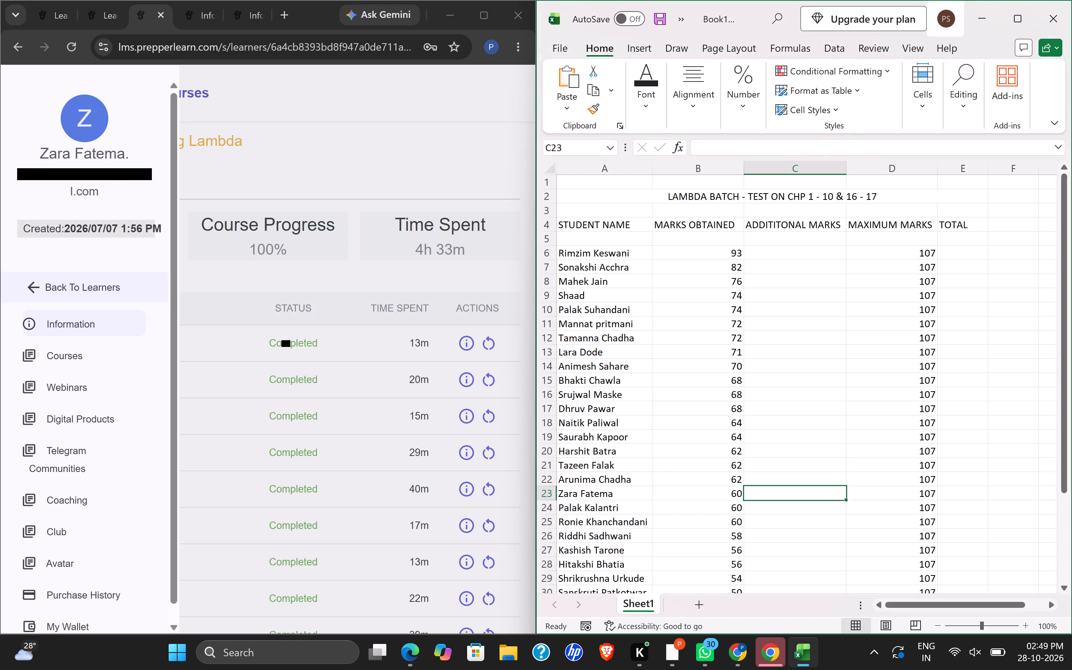
pyautogui.press('6')
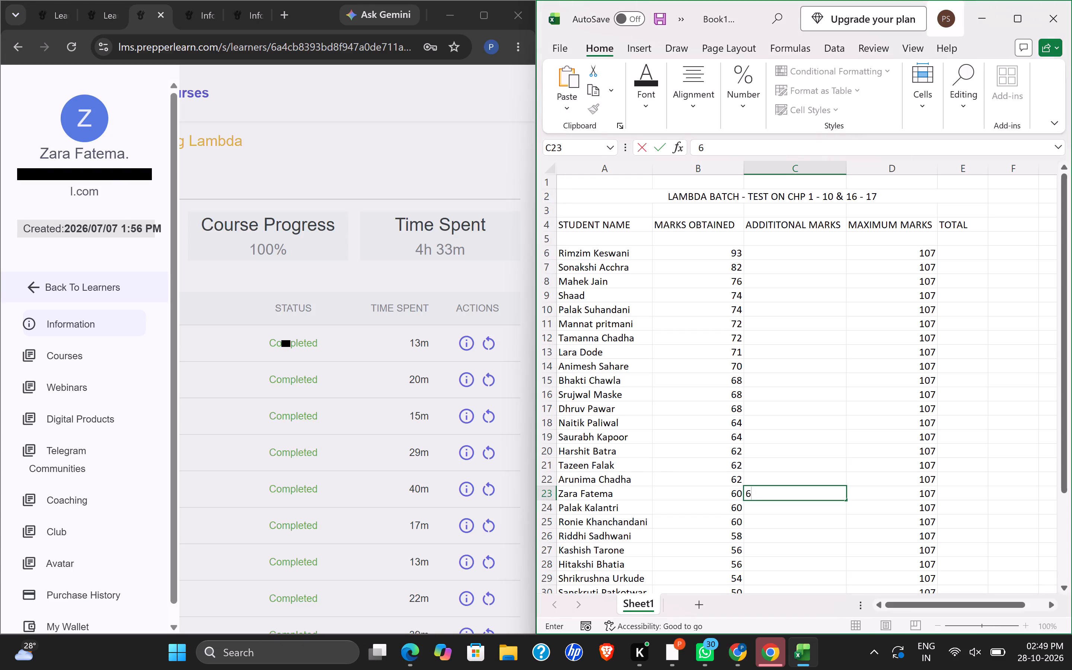
pyautogui.press('Right')
pyautogui.press('Right')
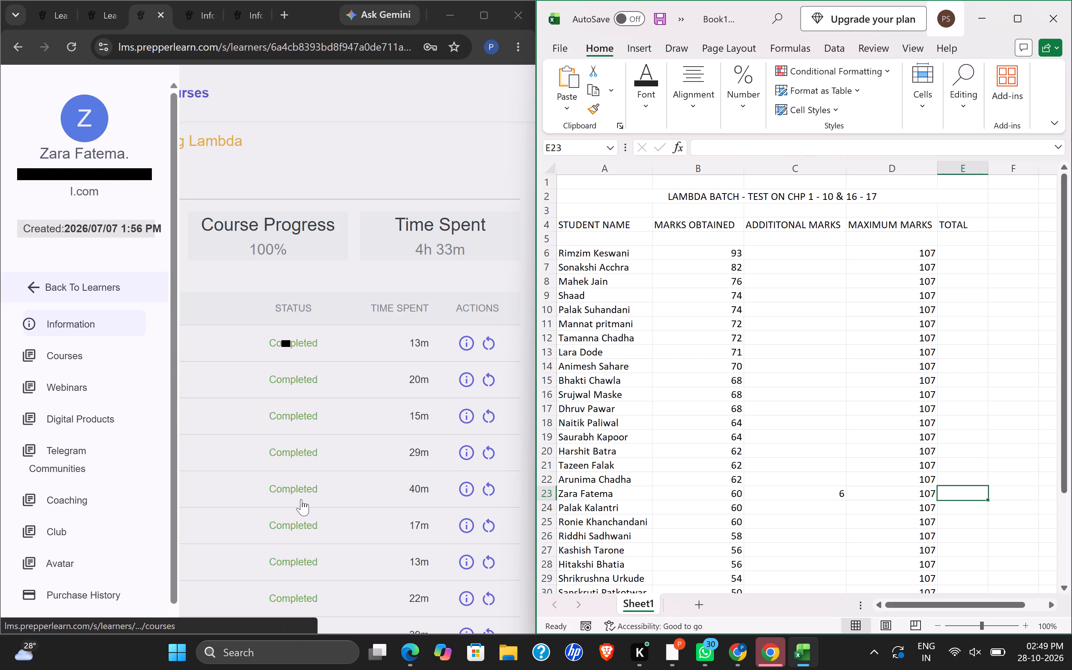
pyautogui.scroll(-4, 301, 499)
pyautogui.scroll(-3, 356, 557)
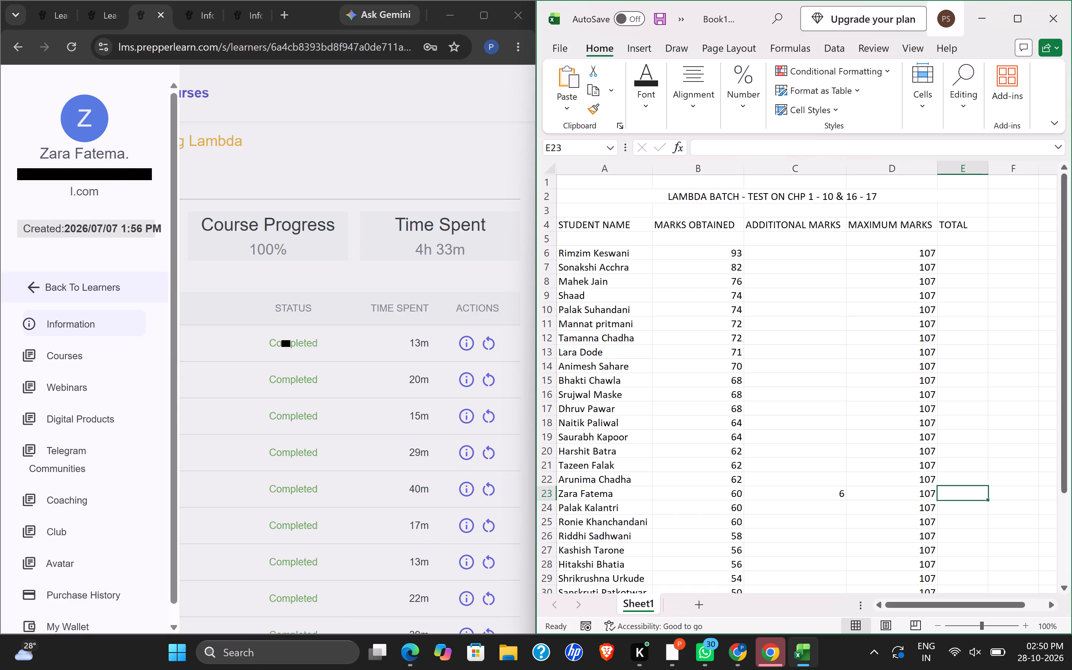
pyautogui.write('66')
pyautogui.press('Return')
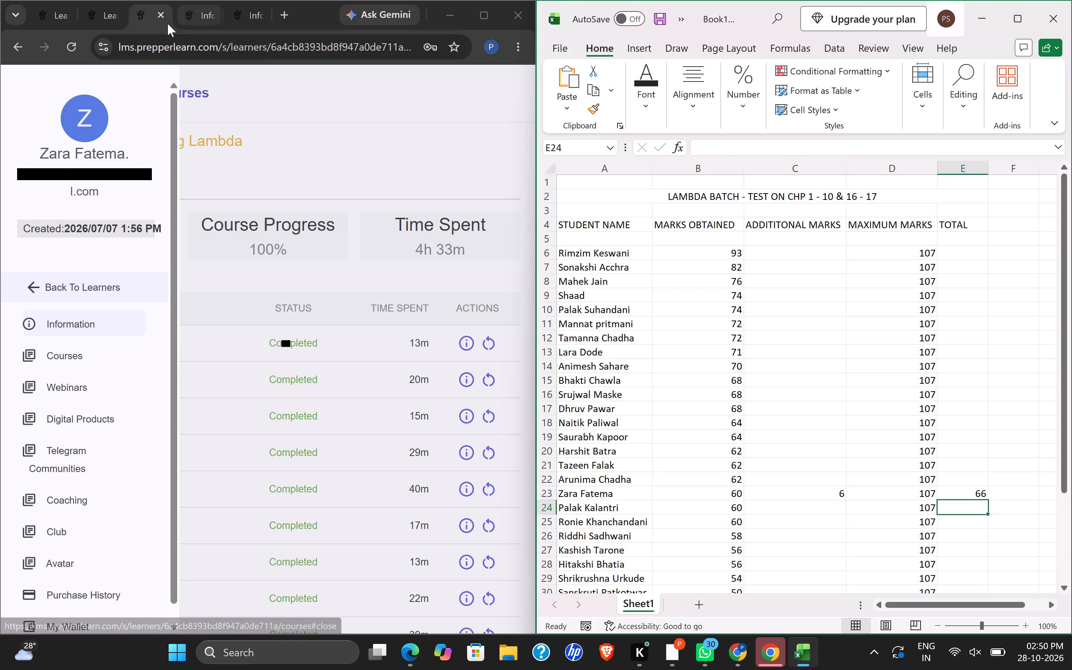
# Close the reviewed learner's page and open the Management accounting Lambda batch complete report for the learner in row 24.
pyautogui.click(159, 17)
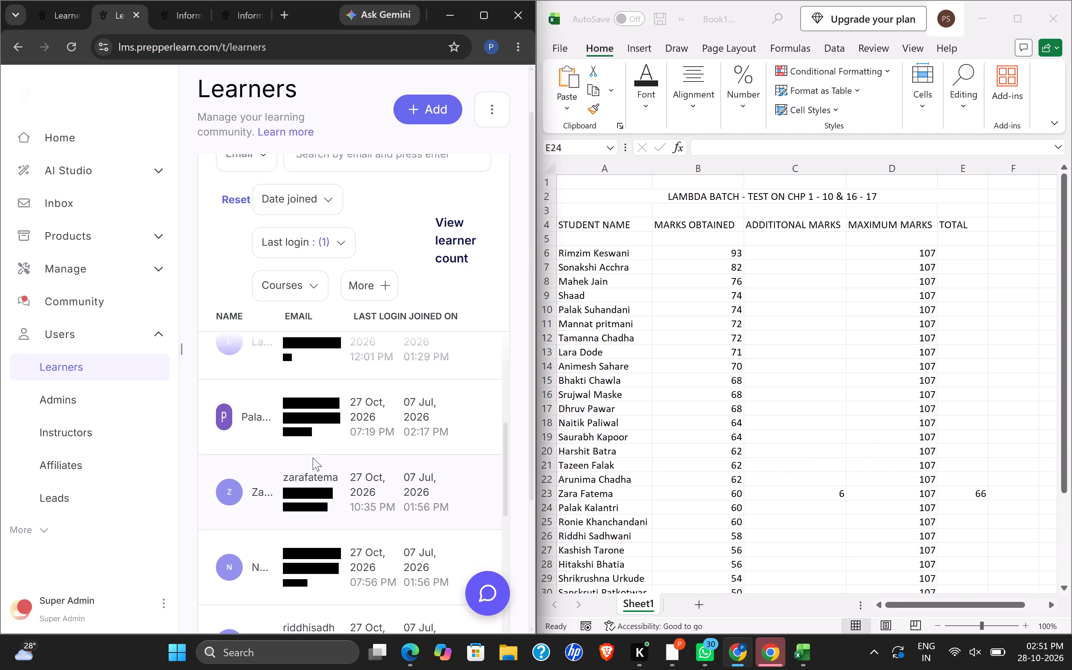
pyautogui.click(184, 13)
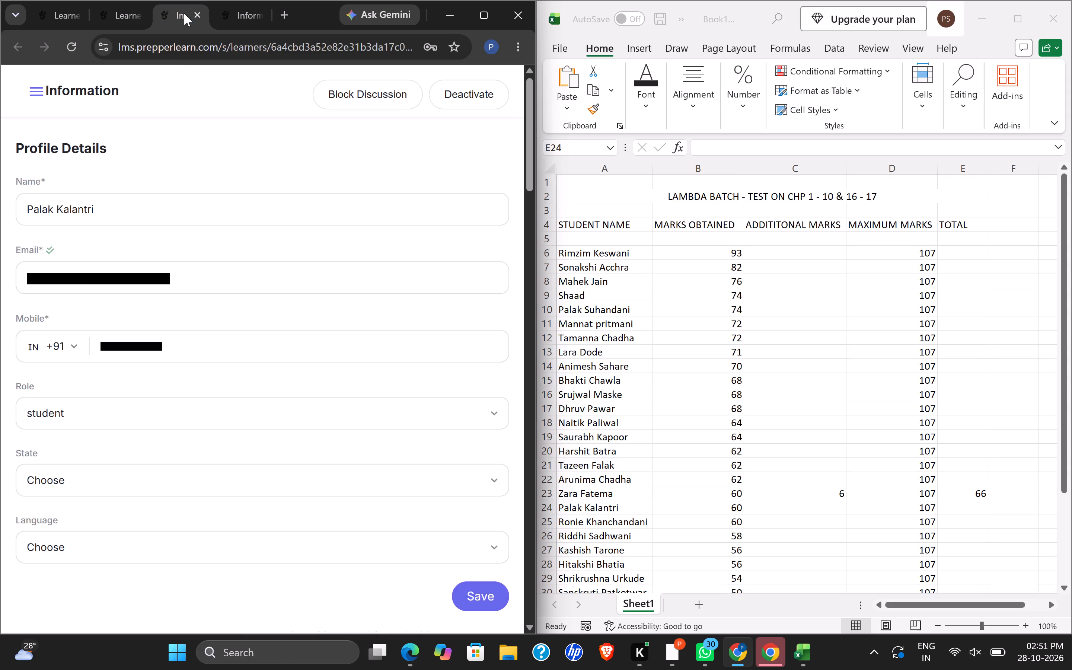
pyautogui.click(25, 87)
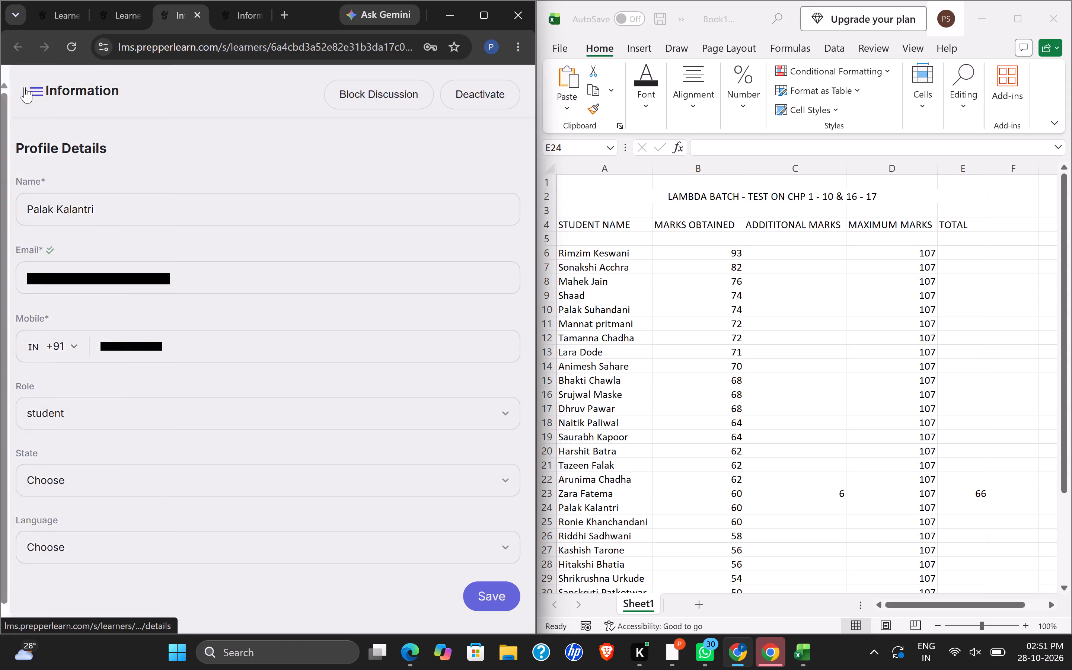
pyautogui.click(67, 363)
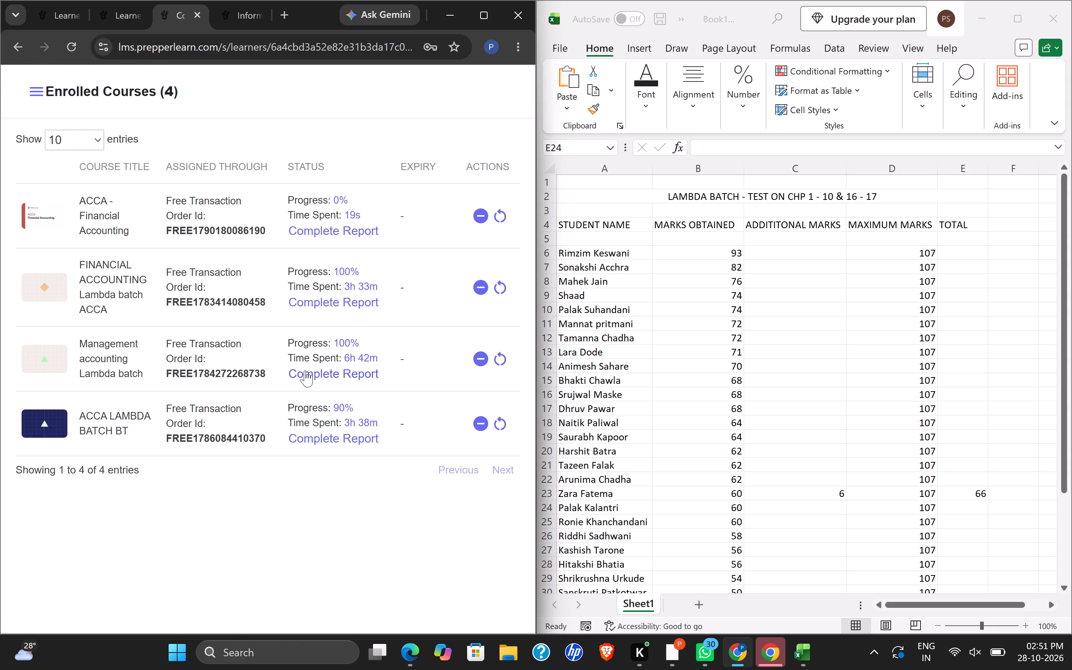
pyautogui.click(320, 375)
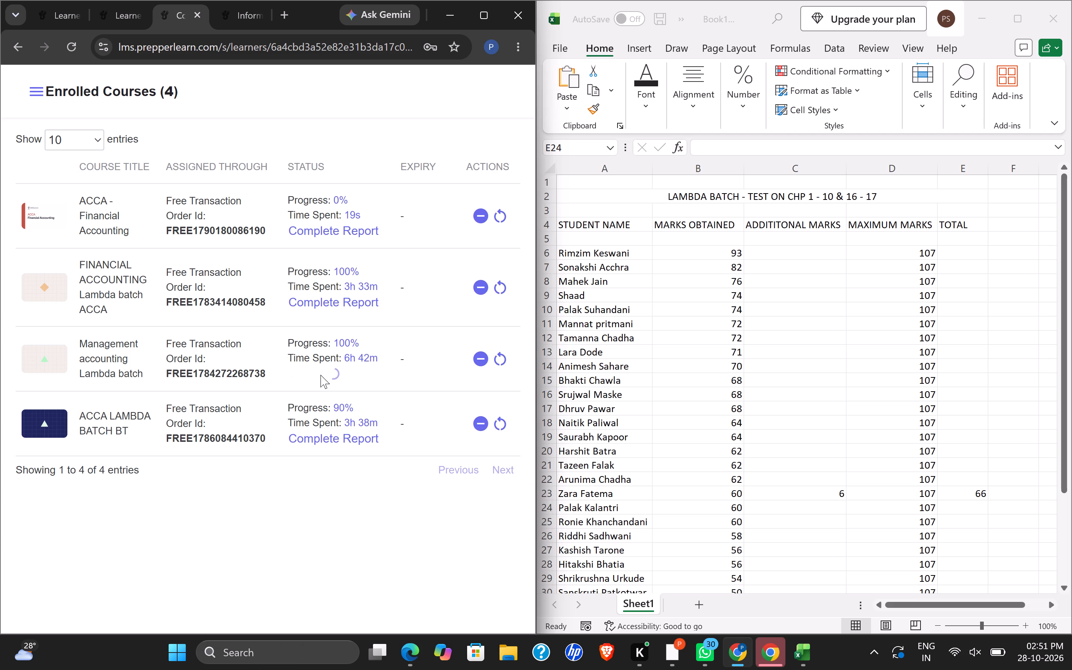
# Open this learner's Chp 1 - 10 & 16 - 17 test result, look over its overview and bring up the test's solutions.
pyautogui.scroll(-3, 320, 375)
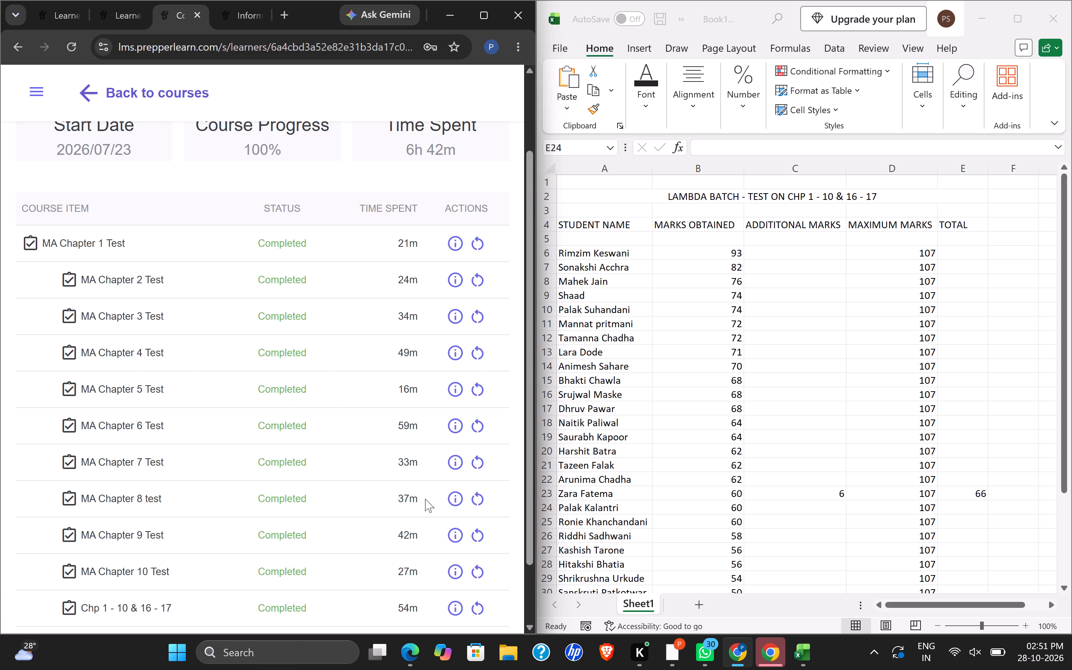
pyautogui.click(454, 530)
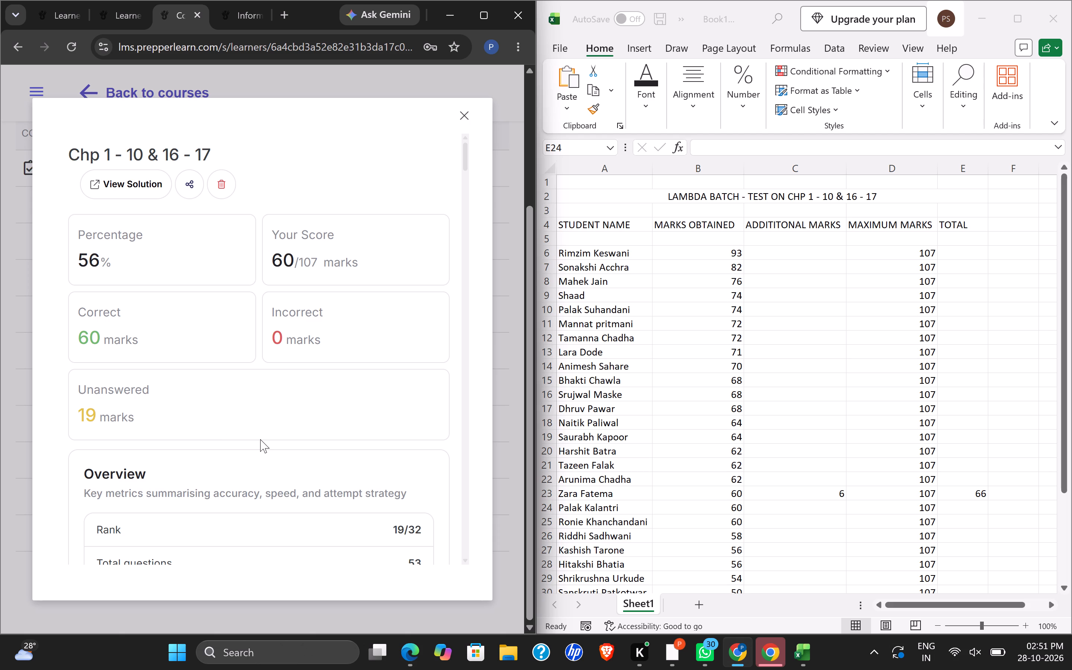
pyautogui.scroll(-6, 260, 439)
pyautogui.scroll(8, 260, 439)
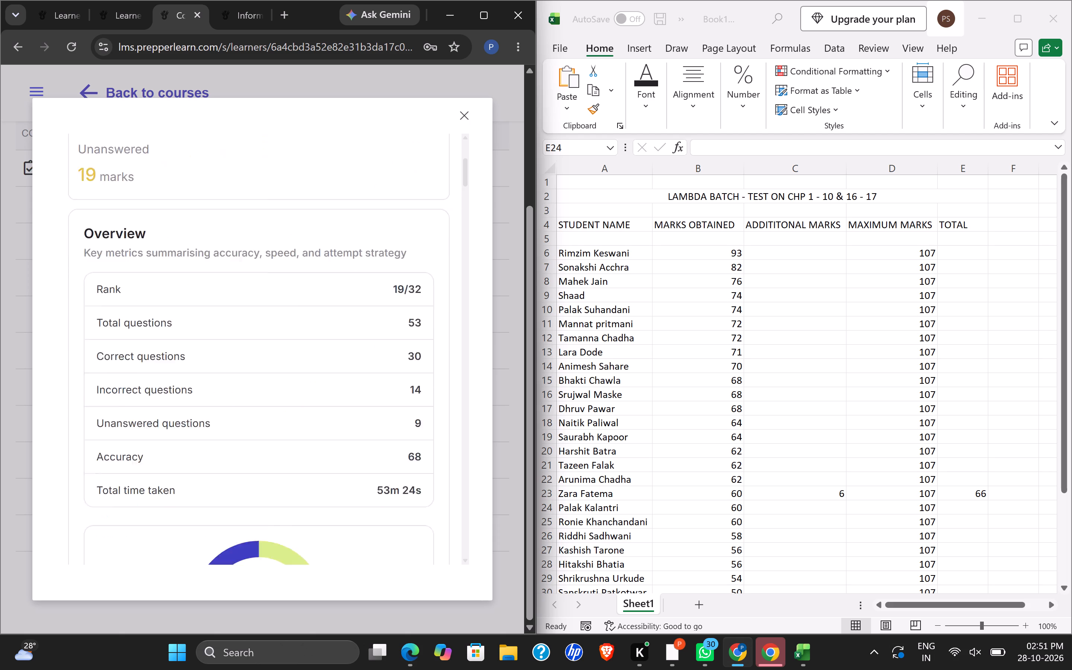
pyautogui.click(150, 178)
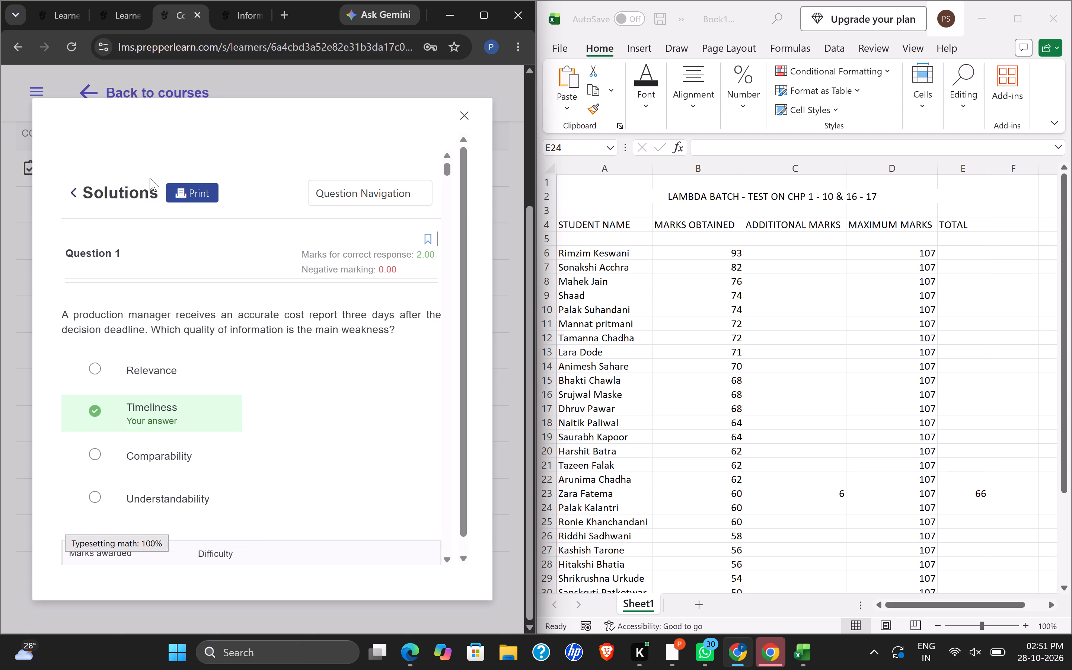
# Examine the learner's answers and the marks awarded for Questions 1 to 6.
pyautogui.scroll(-5, 217, 334)
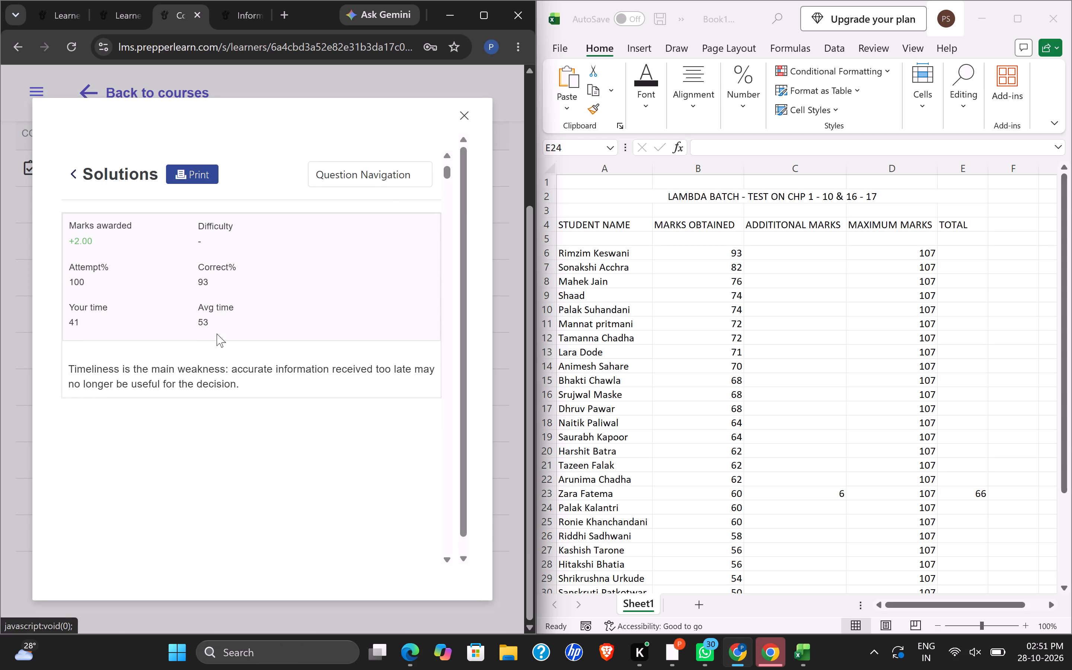
pyautogui.scroll(-7, 217, 334)
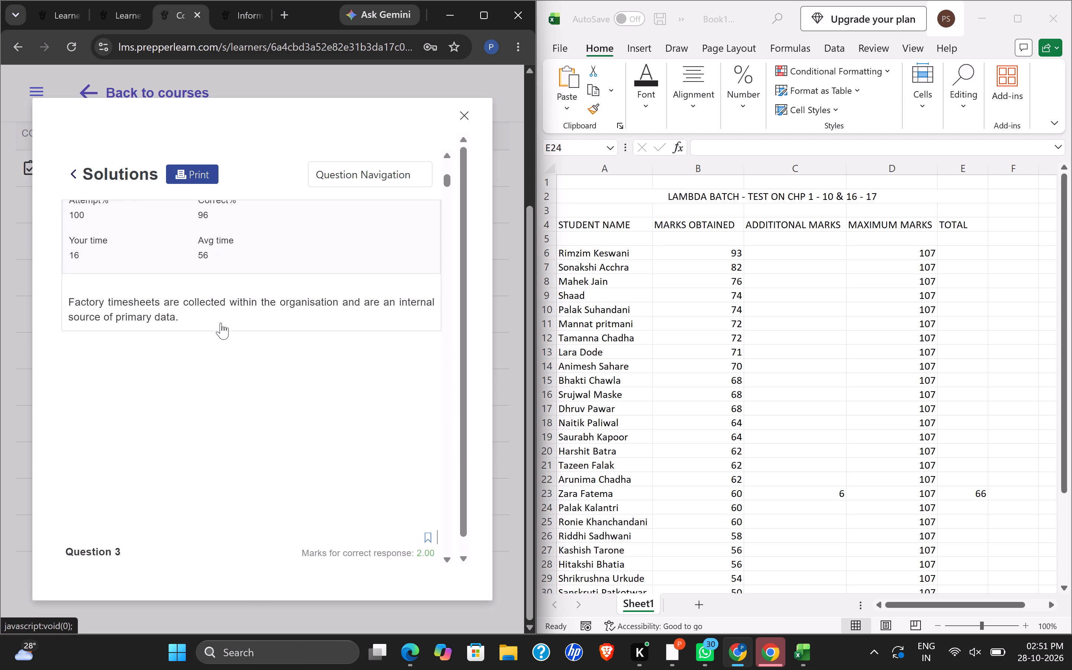
pyautogui.scroll(-8, 221, 323)
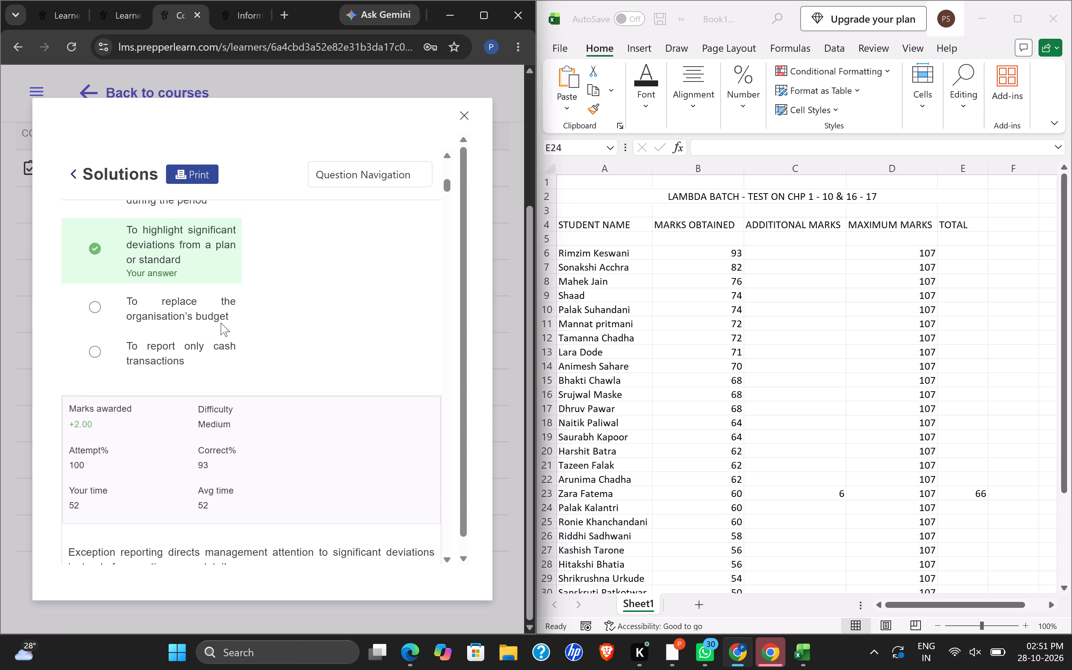
pyautogui.scroll(-3, 221, 323)
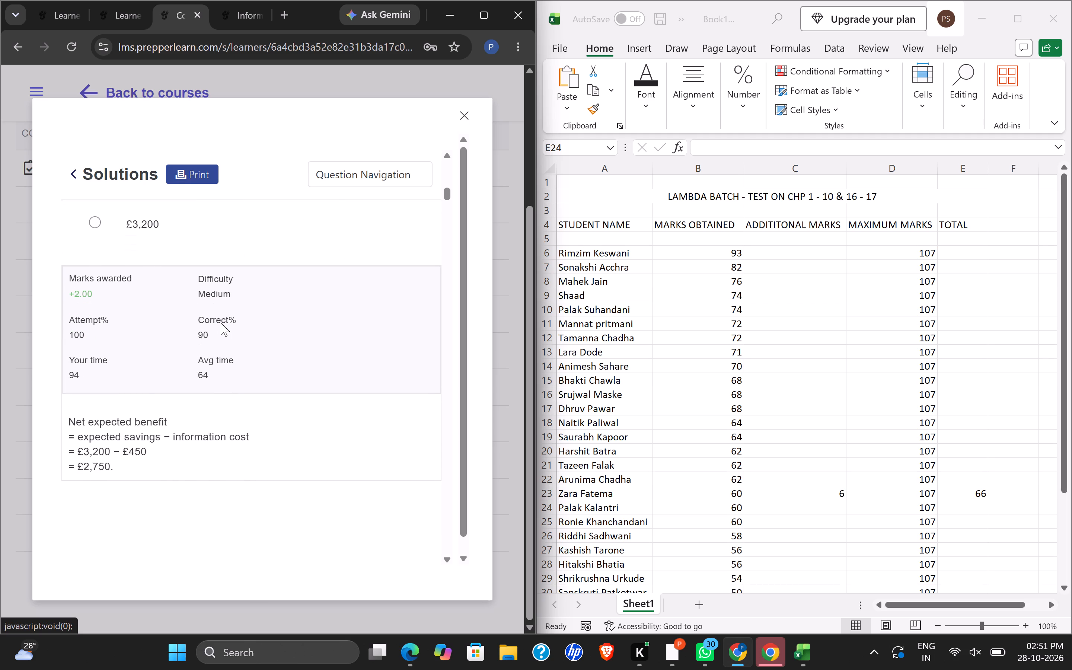
pyautogui.scroll(-8, 221, 323)
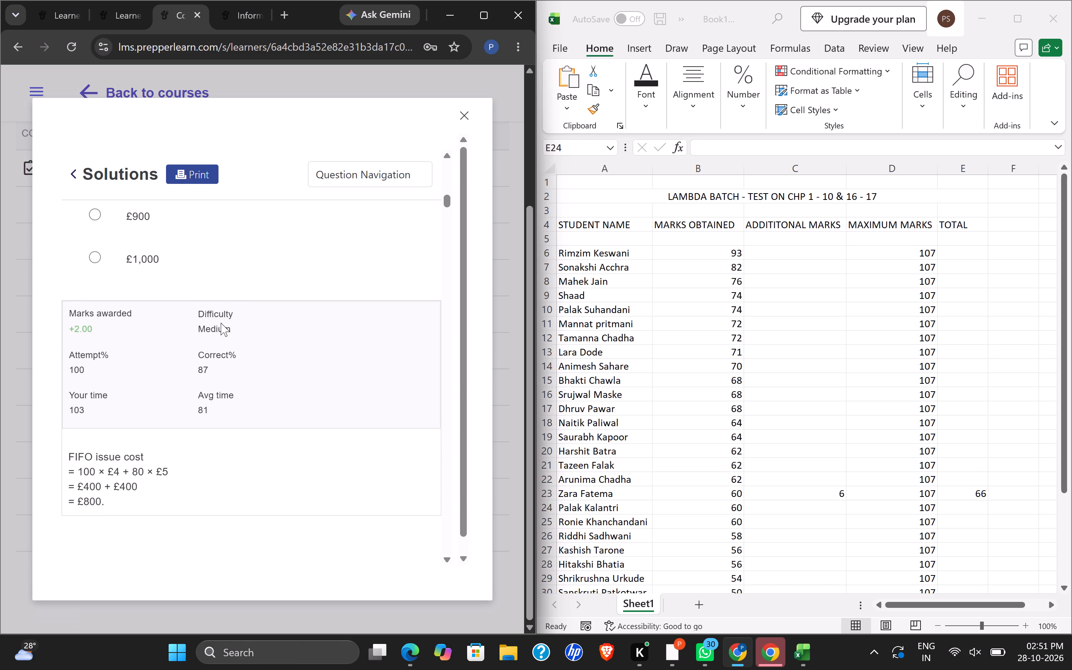
pyautogui.scroll(-7, 221, 323)
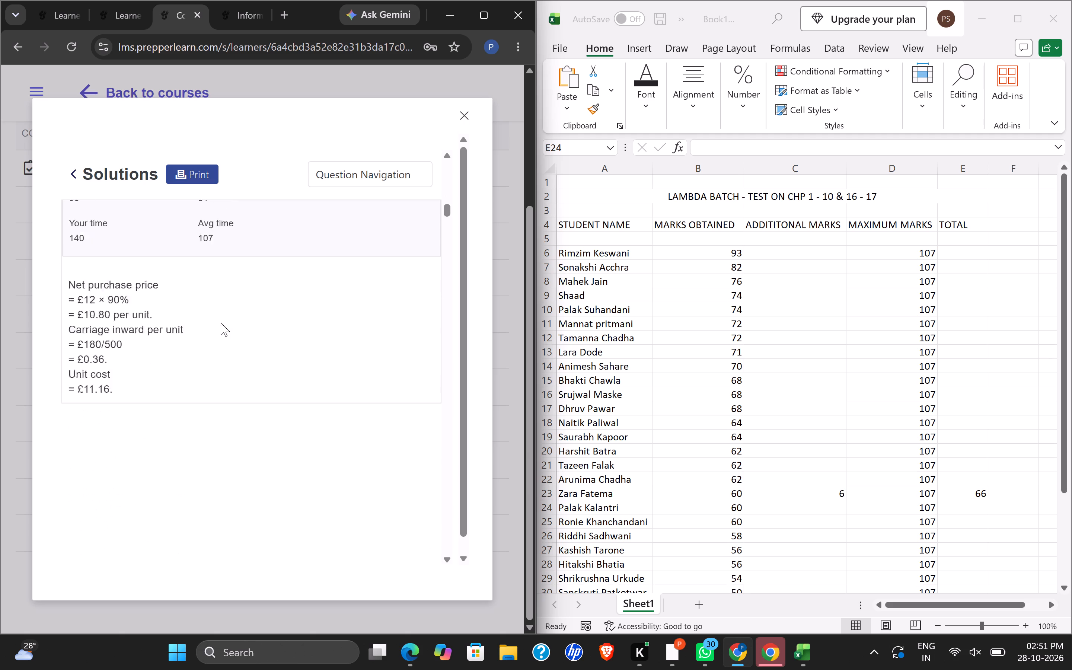
# Examine Questions 7 to 12, comparing fill-in answers such as the equivalent units for materials with the correct answers and marks awarded.
pyautogui.scroll(-6, 221, 323)
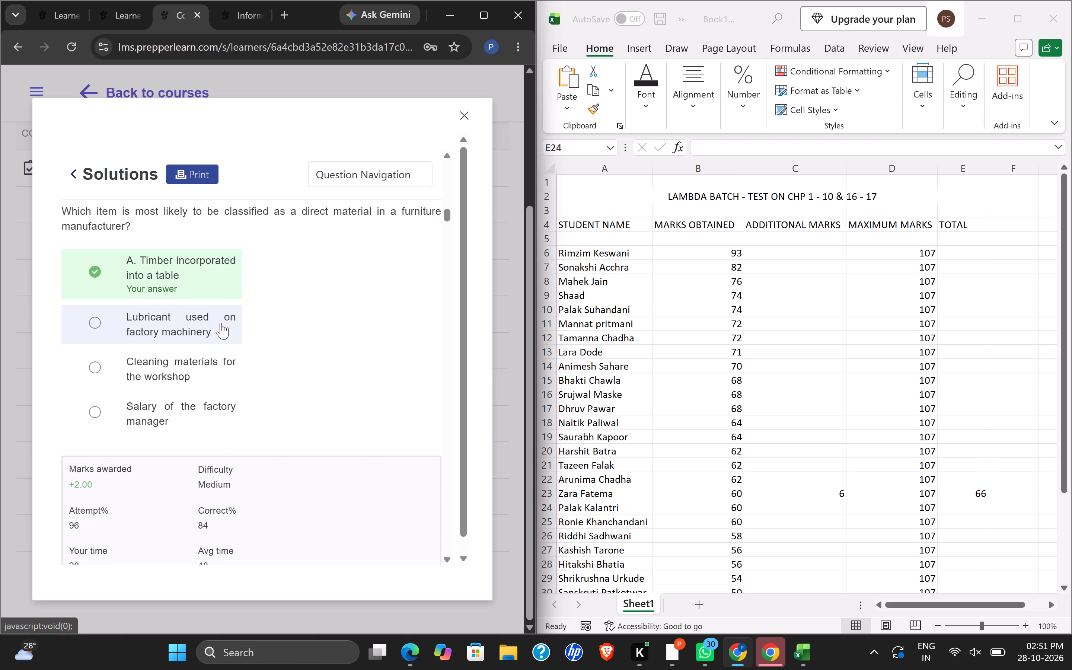
pyautogui.scroll(-9, 221, 323)
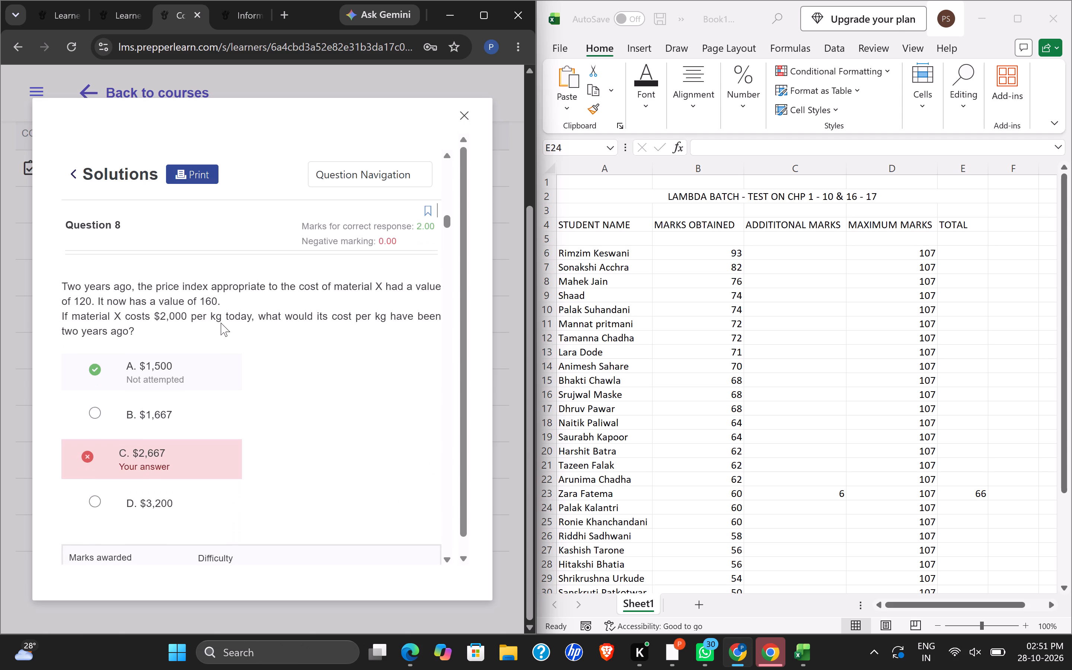
pyautogui.scroll(-7, 221, 323)
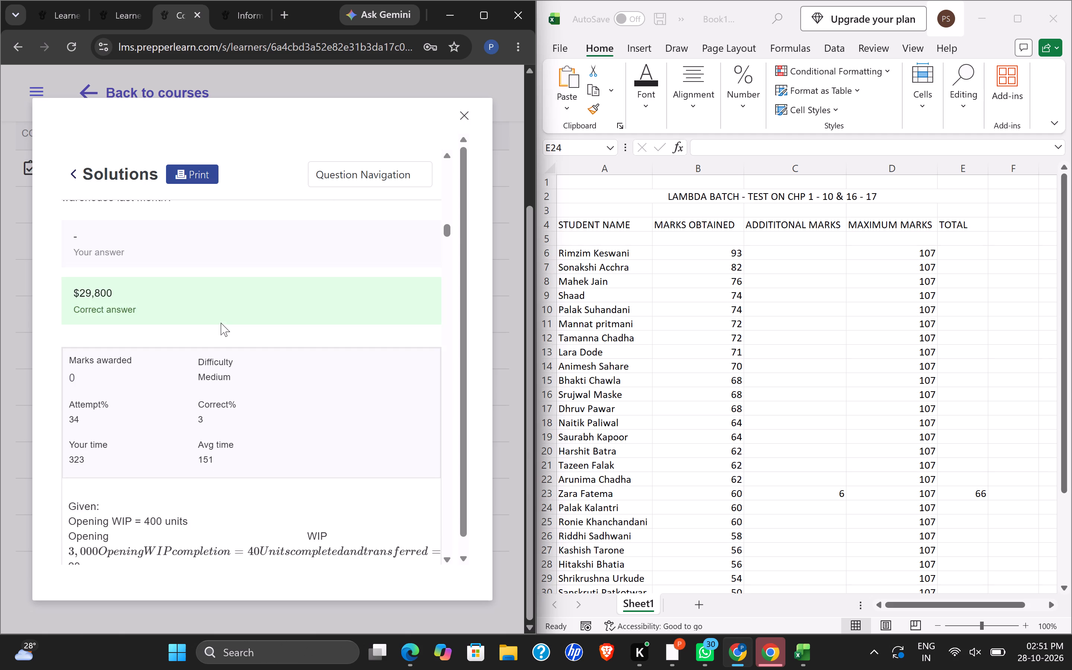
pyautogui.scroll(-8, 221, 323)
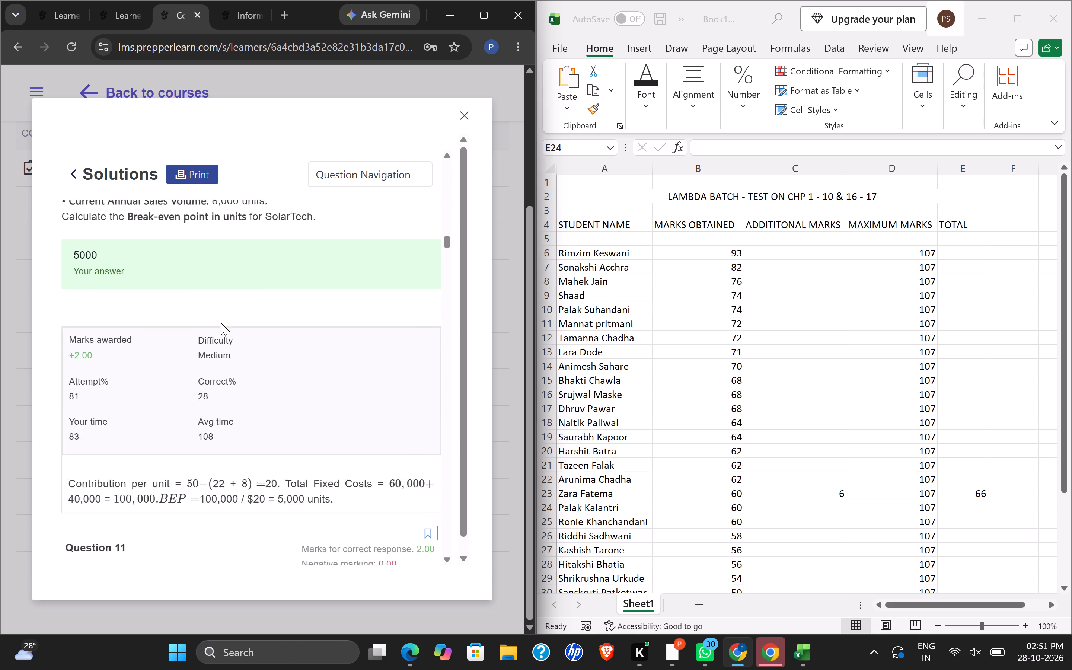
pyautogui.scroll(-5, 221, 323)
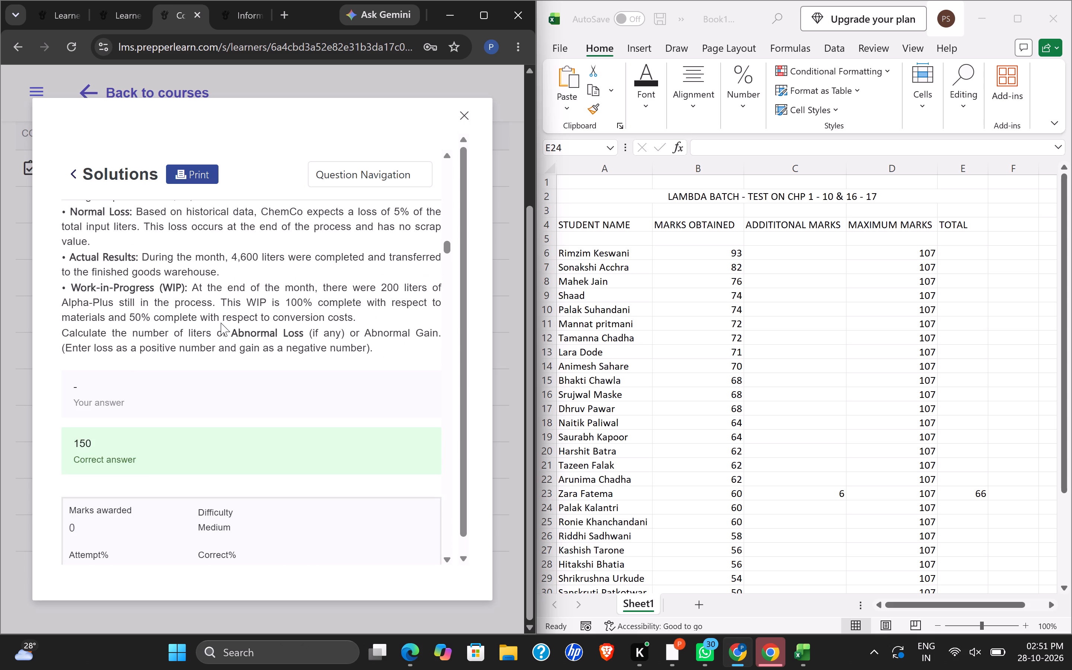
pyautogui.scroll(-8, 221, 323)
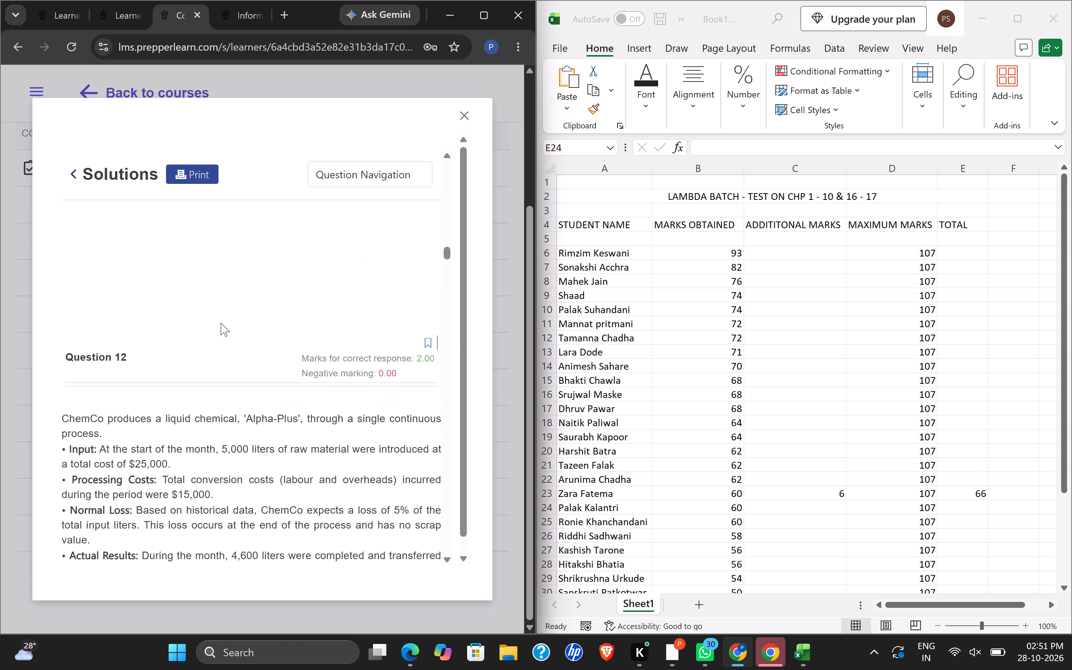
pyautogui.scroll(-2, 221, 323)
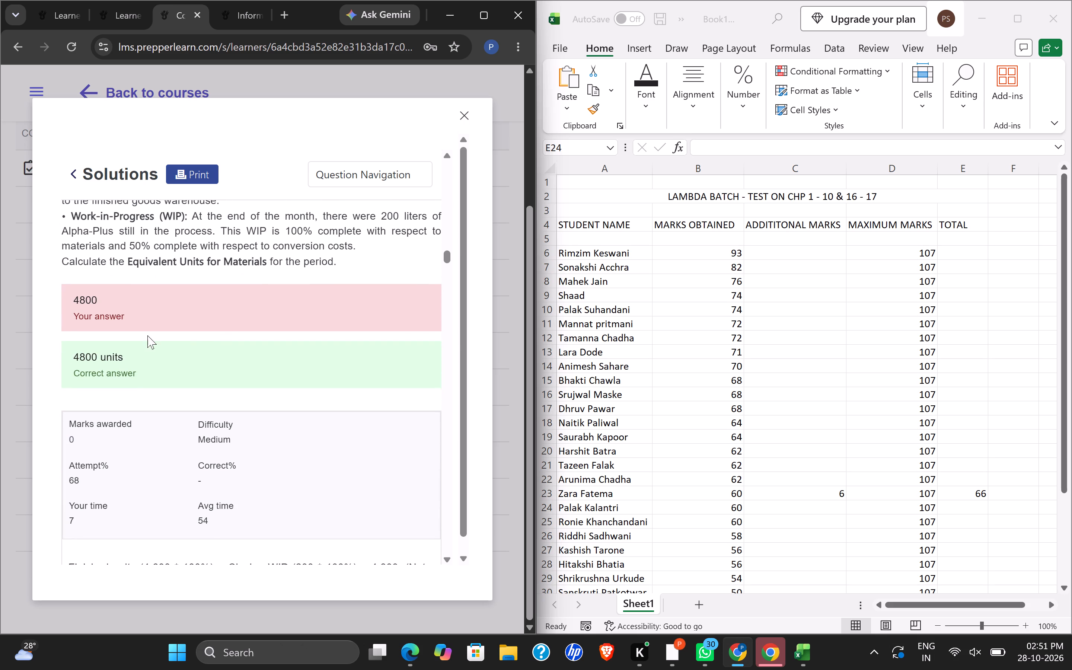
# Examine the learner's answers to Questions 13 to 19, comparing fill-in responses such as the cost per unit with the correct answers.
pyautogui.scroll(-9, 139, 336)
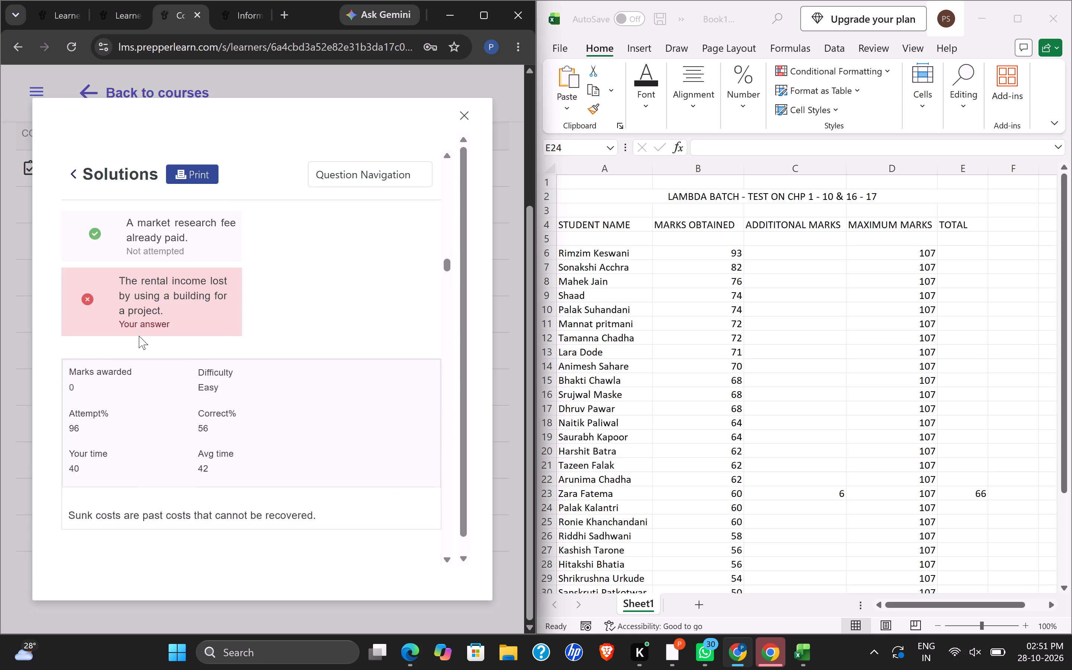
pyautogui.scroll(-3, 139, 336)
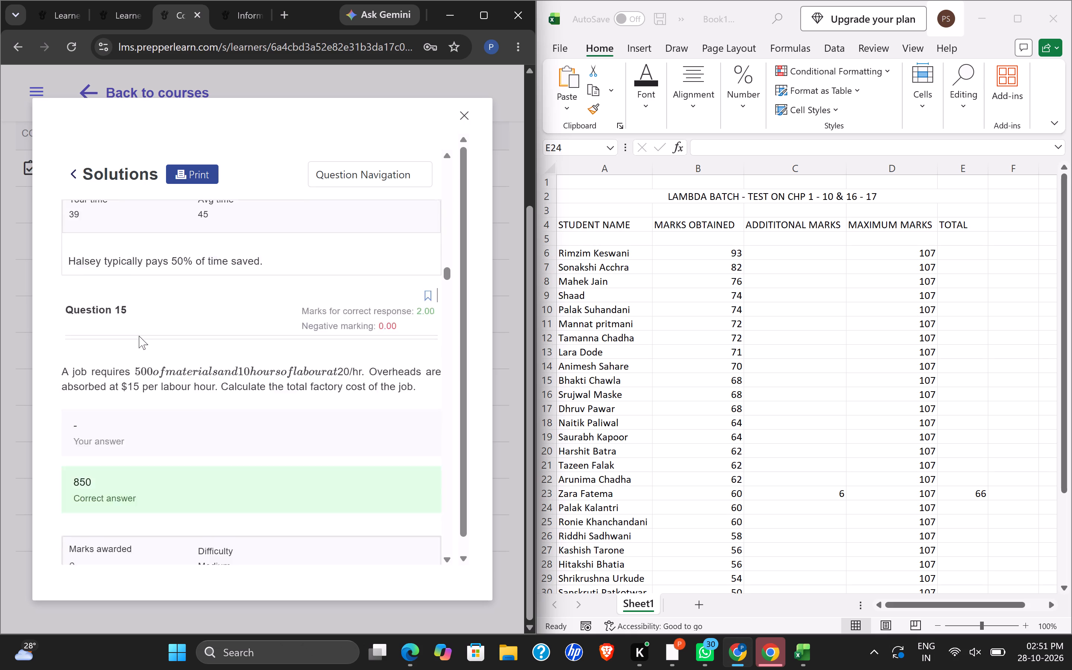
pyautogui.scroll(-7, 139, 336)
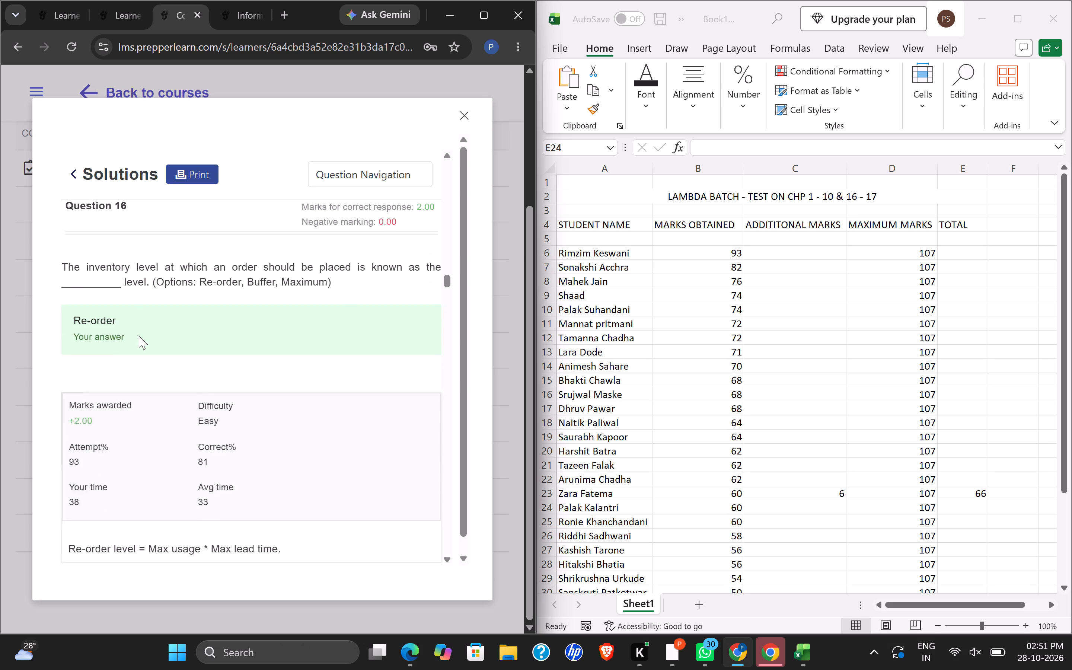
pyautogui.scroll(-5, 139, 336)
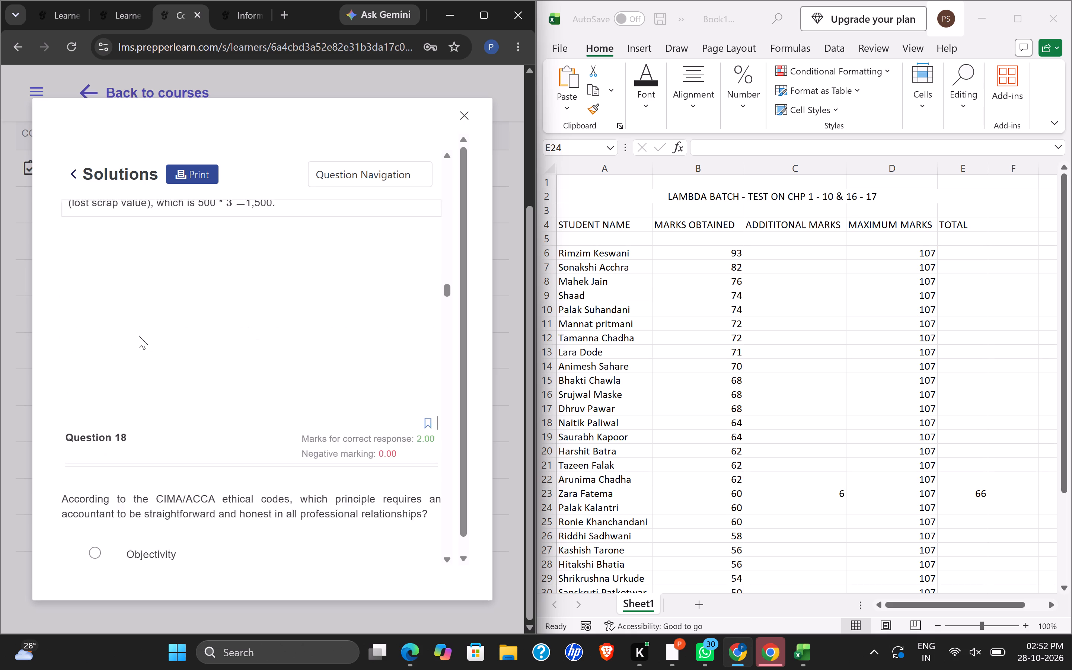
pyautogui.scroll(-3, 139, 336)
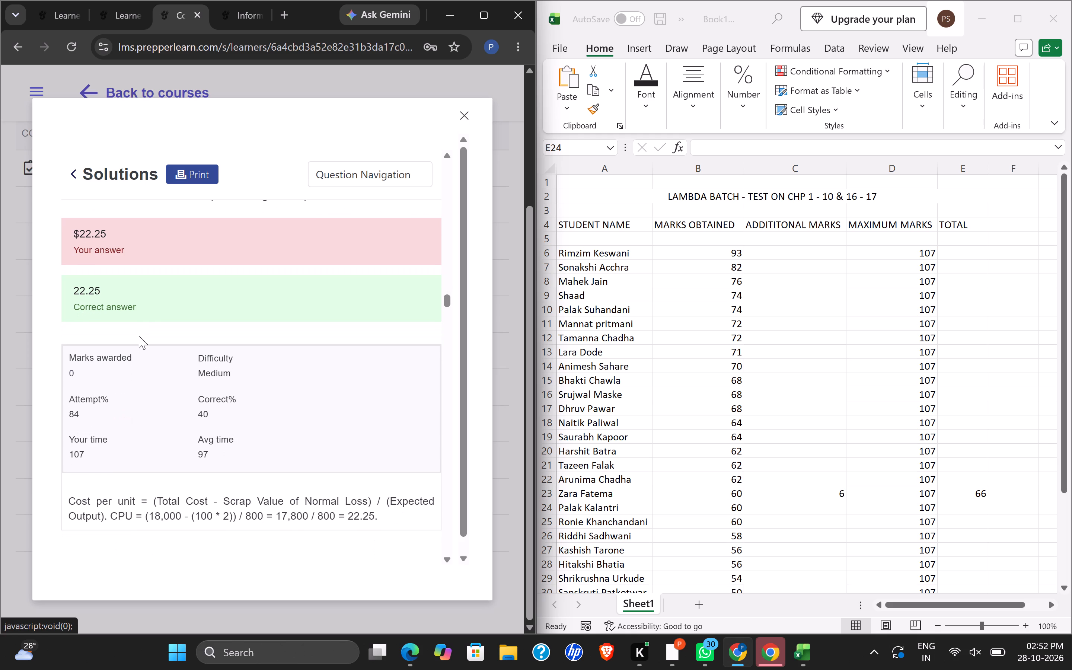
# Examine Questions 20 to 22, rechecking the learner's answer on the hotel's composite cost unit against the correct one.
pyautogui.scroll(-8, 139, 336)
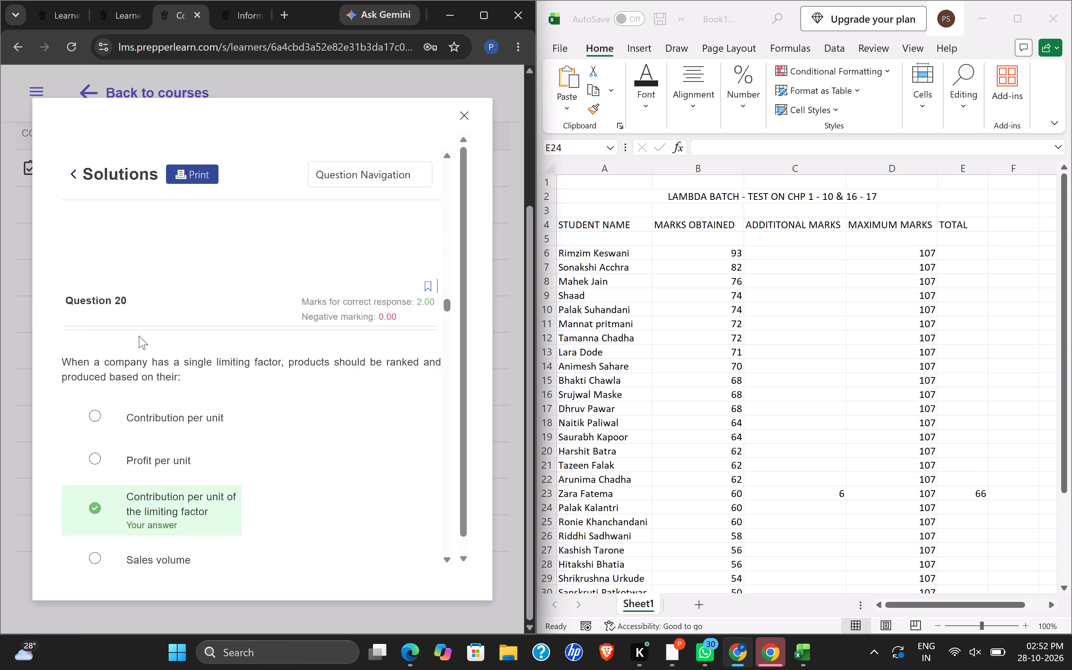
pyautogui.scroll(-6, 139, 336)
pyautogui.scroll(1, 139, 336)
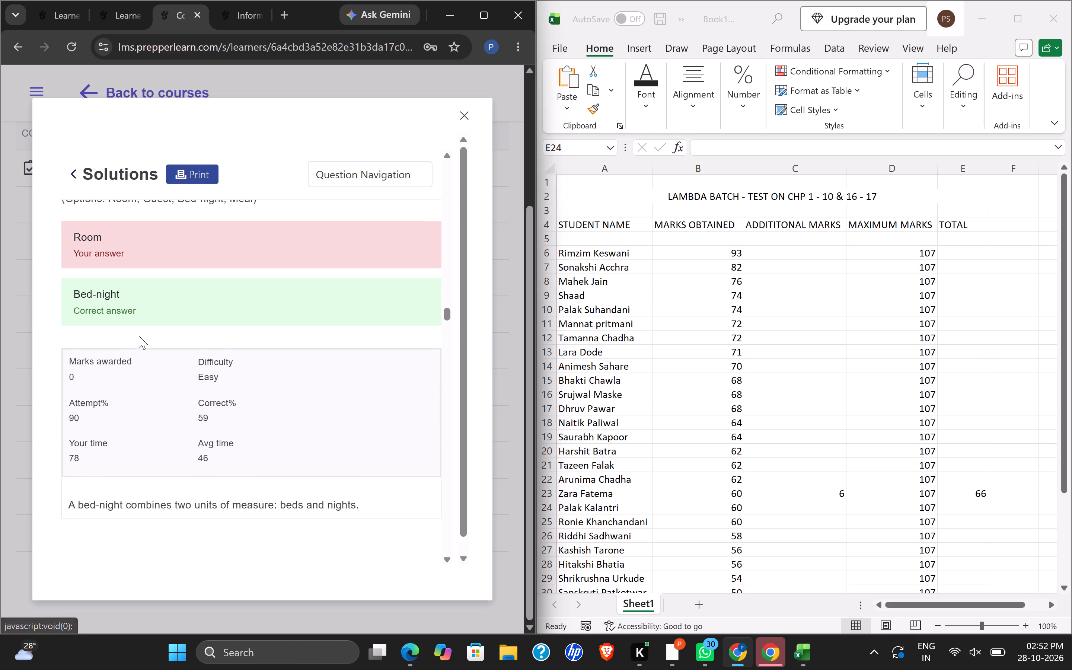
pyautogui.scroll(1, 139, 336)
pyautogui.hscroll(1, 139, 336)
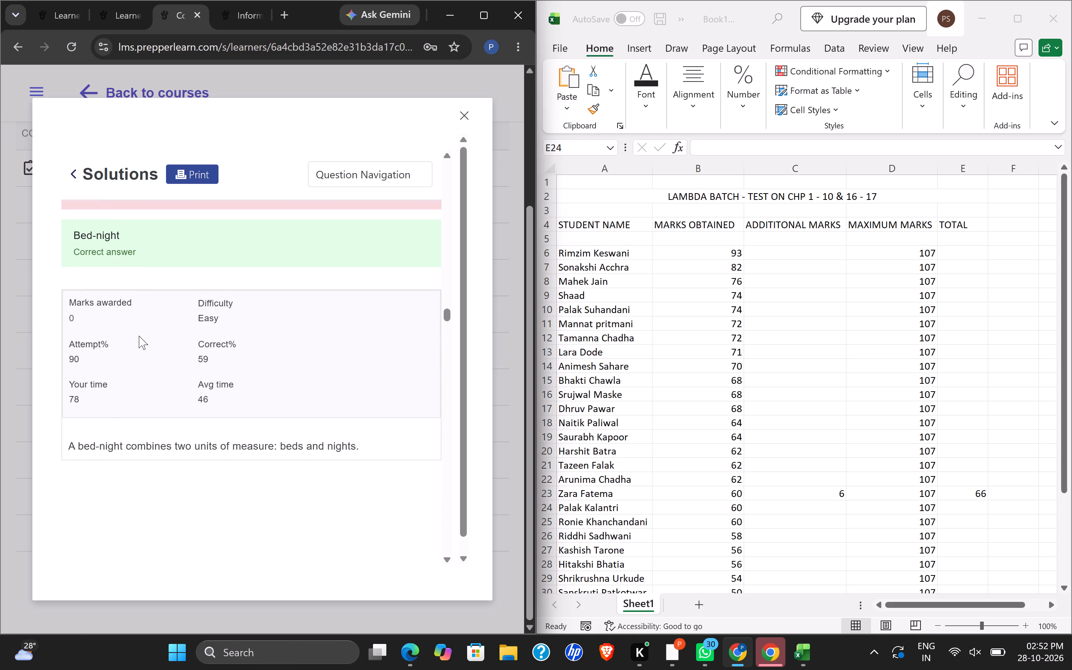
pyautogui.hscroll(1, 139, 336)
pyautogui.scroll(1, 139, 336)
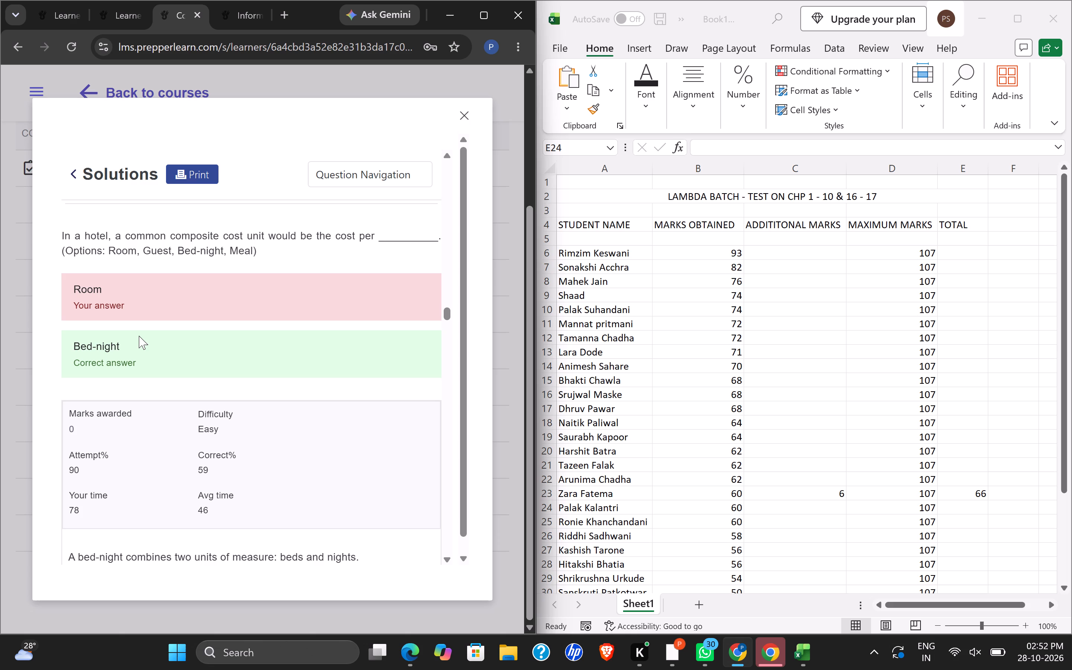
pyautogui.scroll(-7, 139, 336)
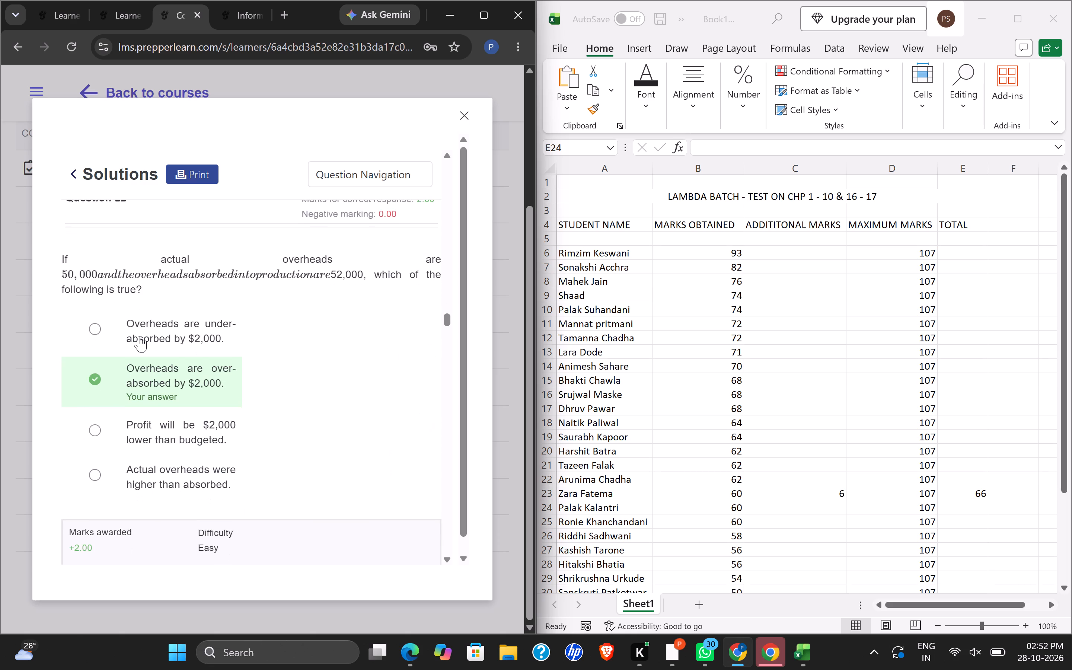
# Examine Questions 23 to 29, including the labour efficiency ratio, AVCO closing inventory and EOQ answers and their marks awarded.
pyautogui.scroll(-6, 139, 336)
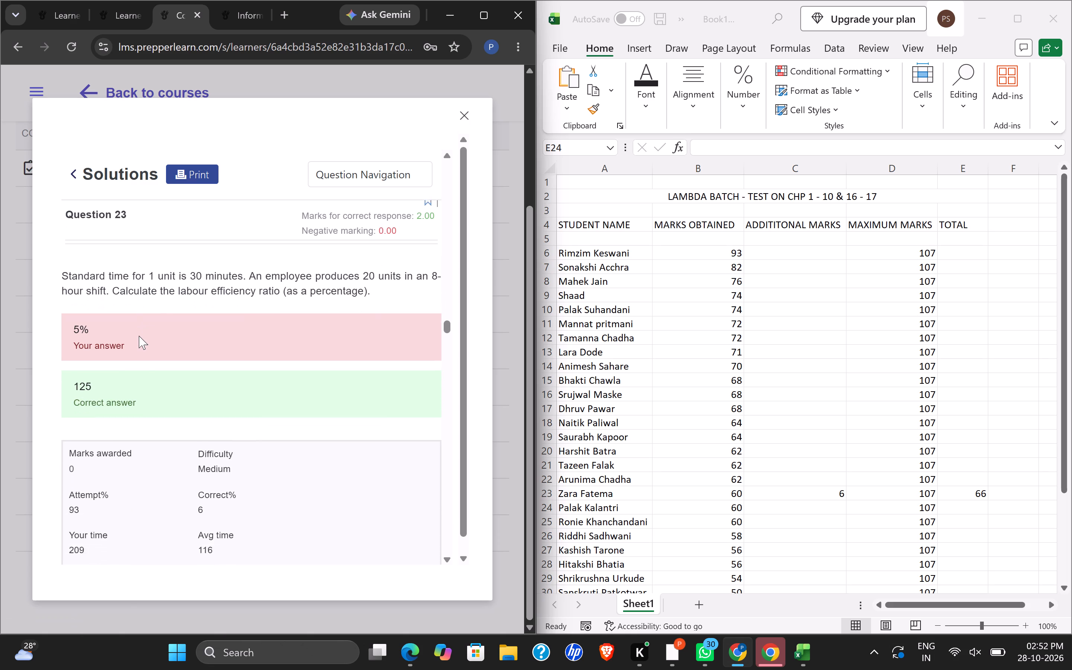
pyautogui.scroll(-8, 139, 336)
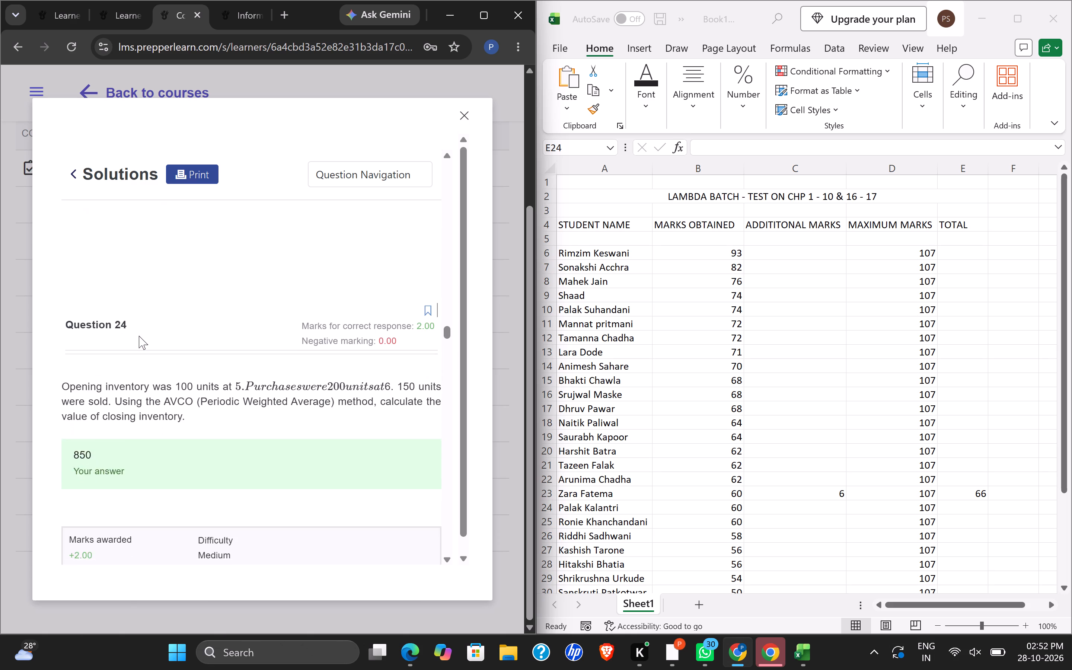
pyautogui.scroll(-8, 139, 336)
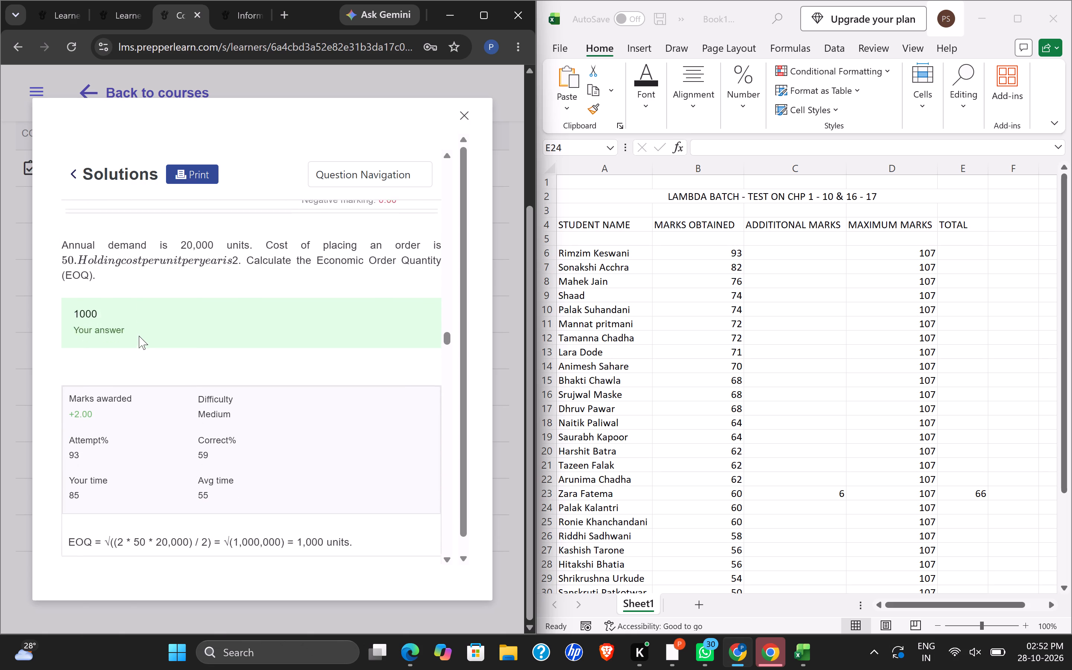
pyautogui.scroll(-6, 139, 336)
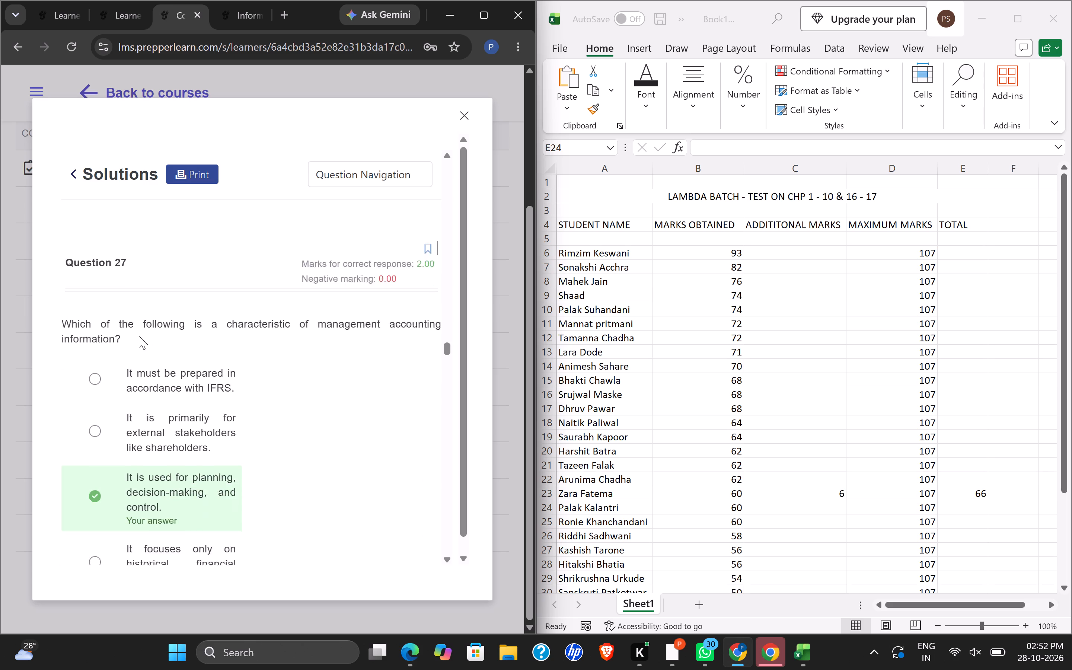
pyautogui.scroll(-11, 139, 336)
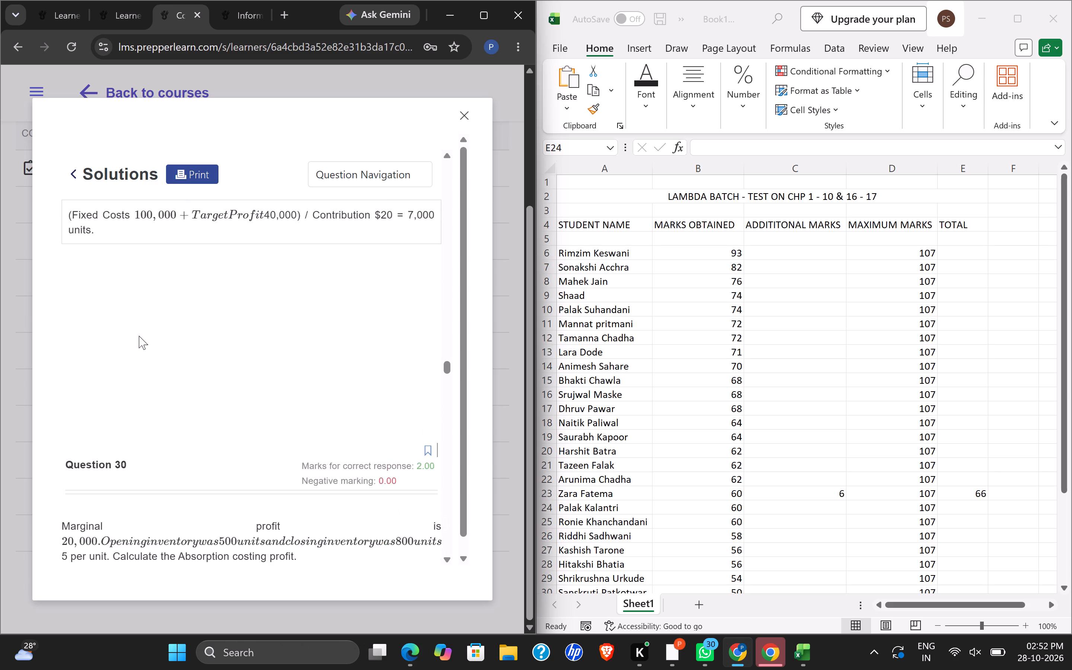
# Examine Questions 30 to 35, covering absorption costing profit, overhead absorption, IRR and strategic information, for answers marked wrongly.
pyautogui.scroll(-7, 139, 336)
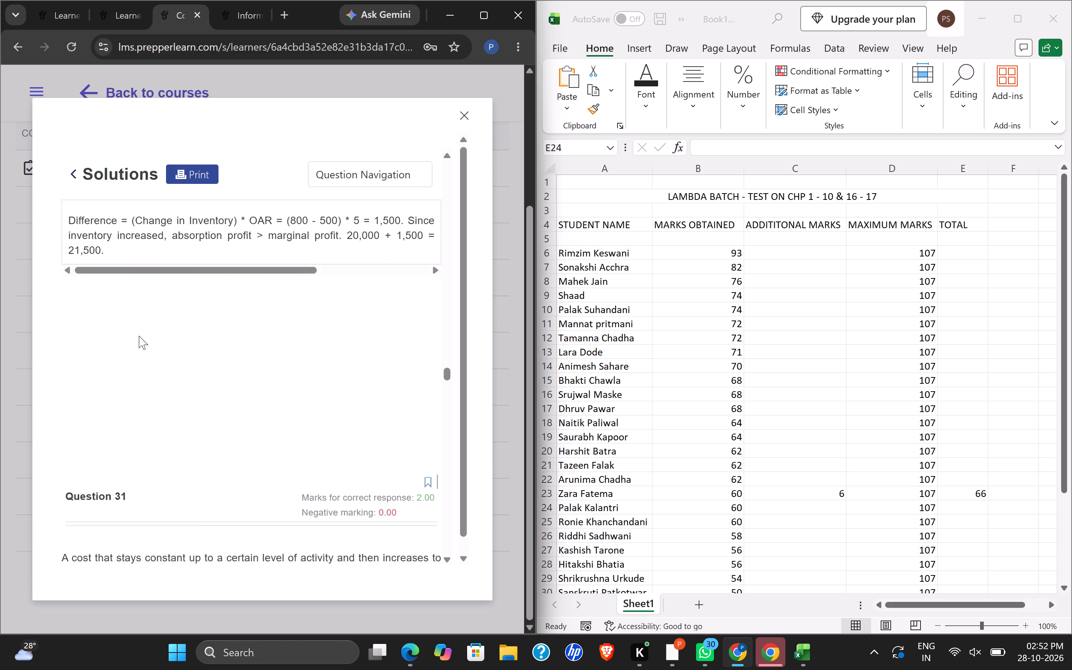
pyautogui.scroll(-8, 139, 336)
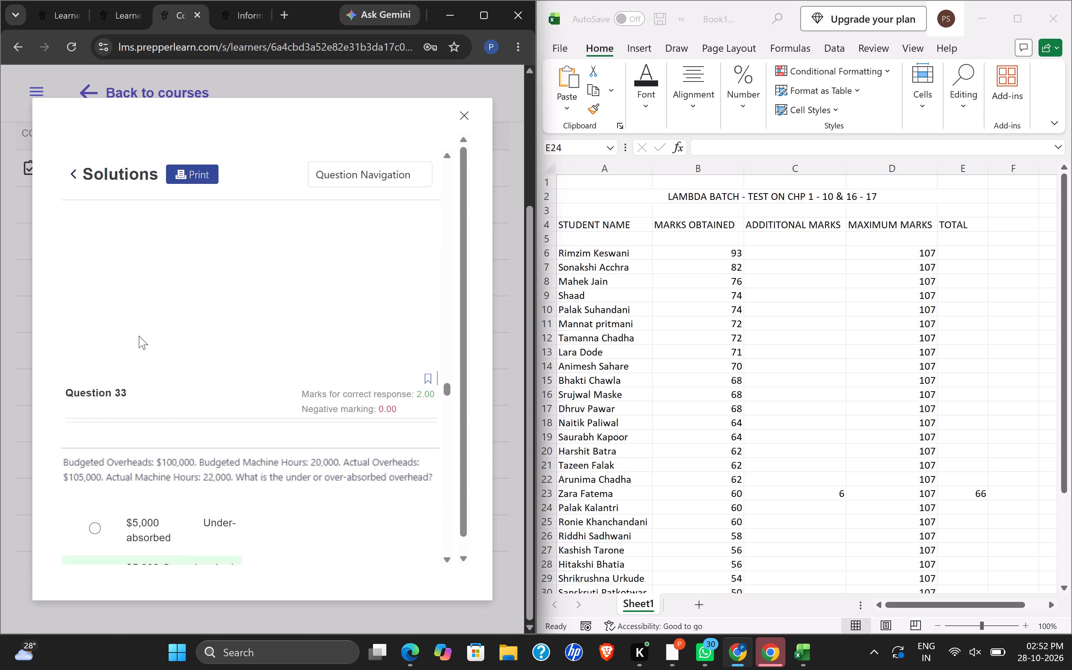
pyautogui.scroll(-6, 139, 336)
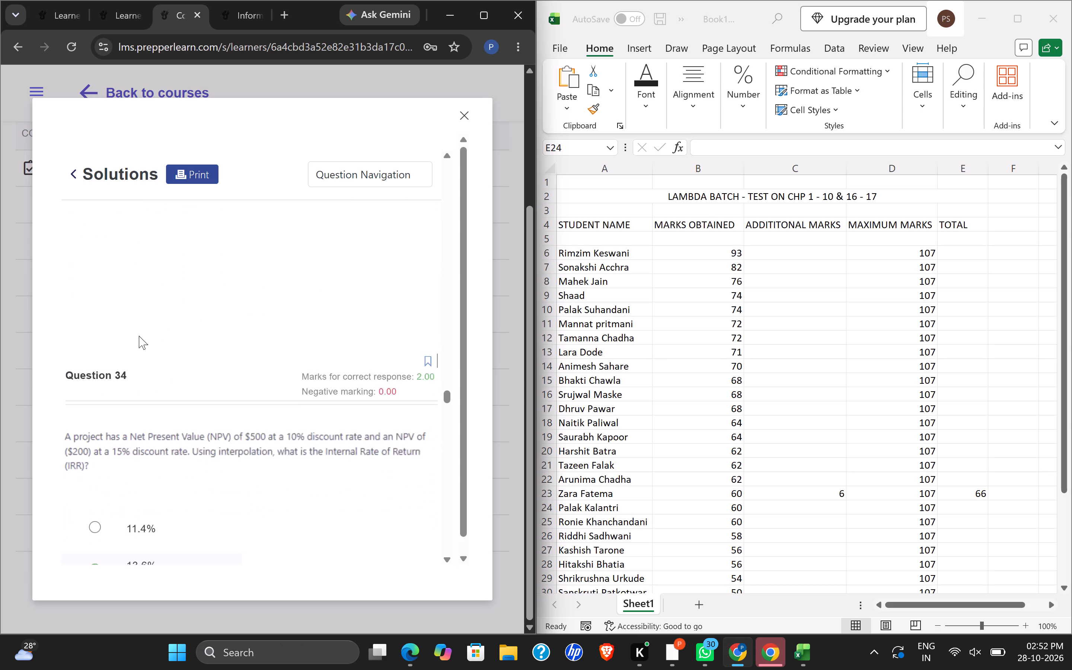
pyautogui.scroll(-8, 139, 336)
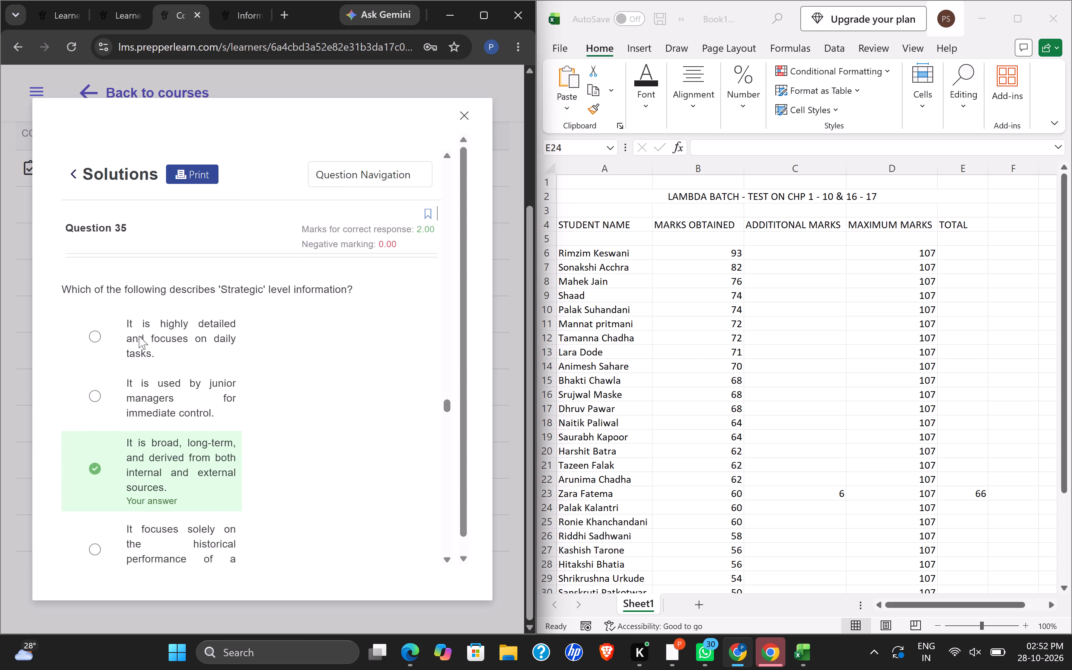
# Examine the learner's answers and marks awarded for Questions 36 to 40, including absorption costing, FIFO and information quality.
pyautogui.scroll(-7, 139, 336)
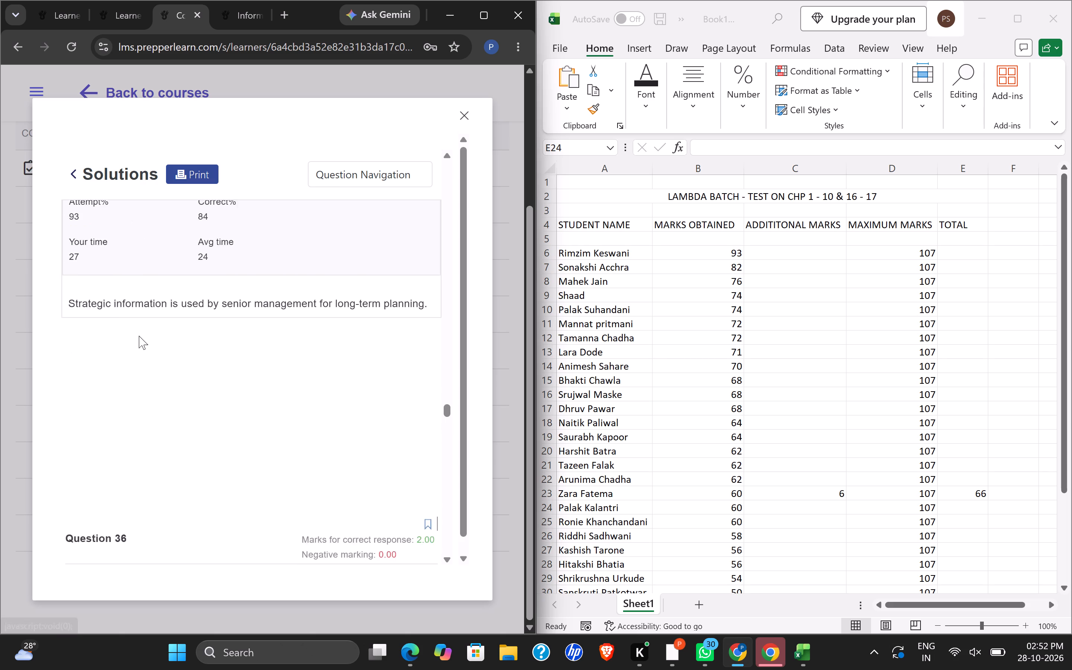
pyautogui.scroll(-10, 139, 336)
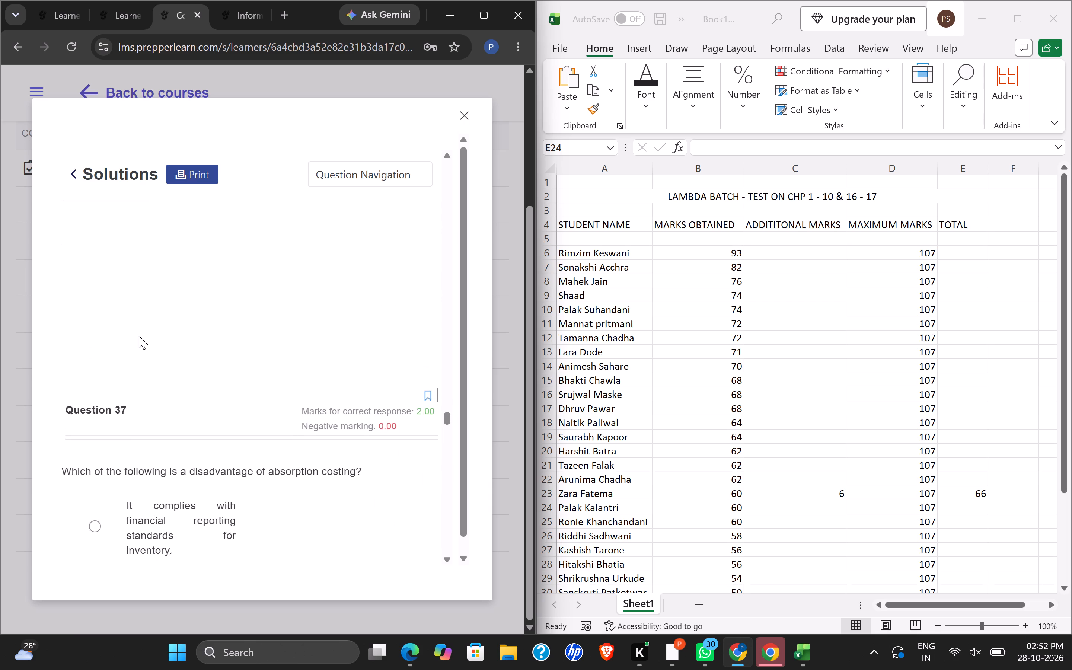
pyautogui.scroll(-7, 139, 336)
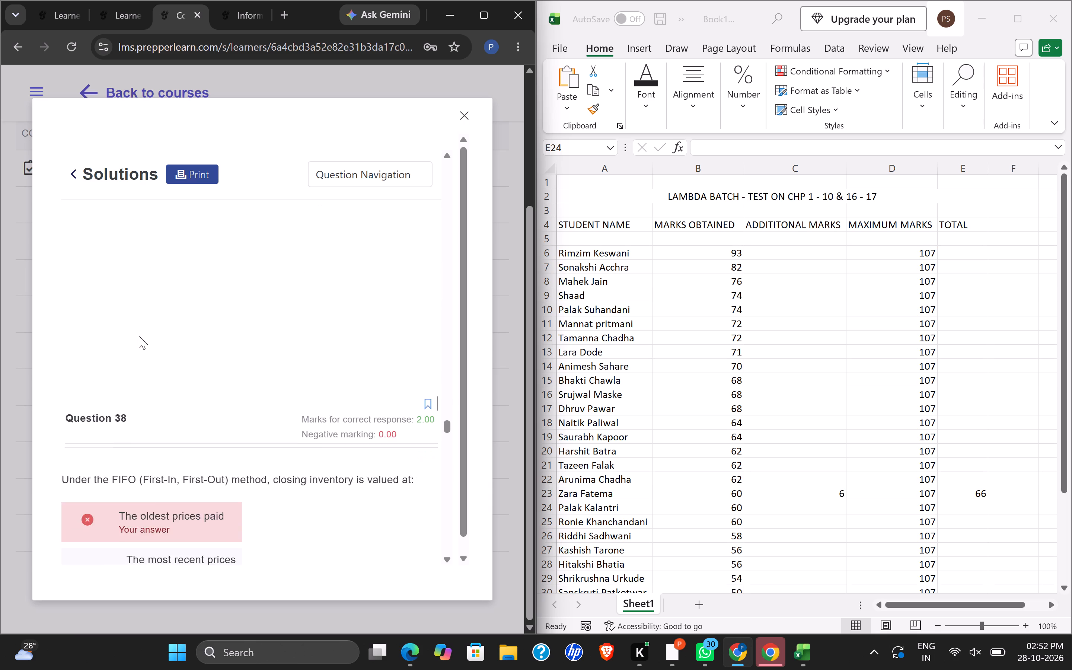
pyautogui.scroll(-9, 139, 336)
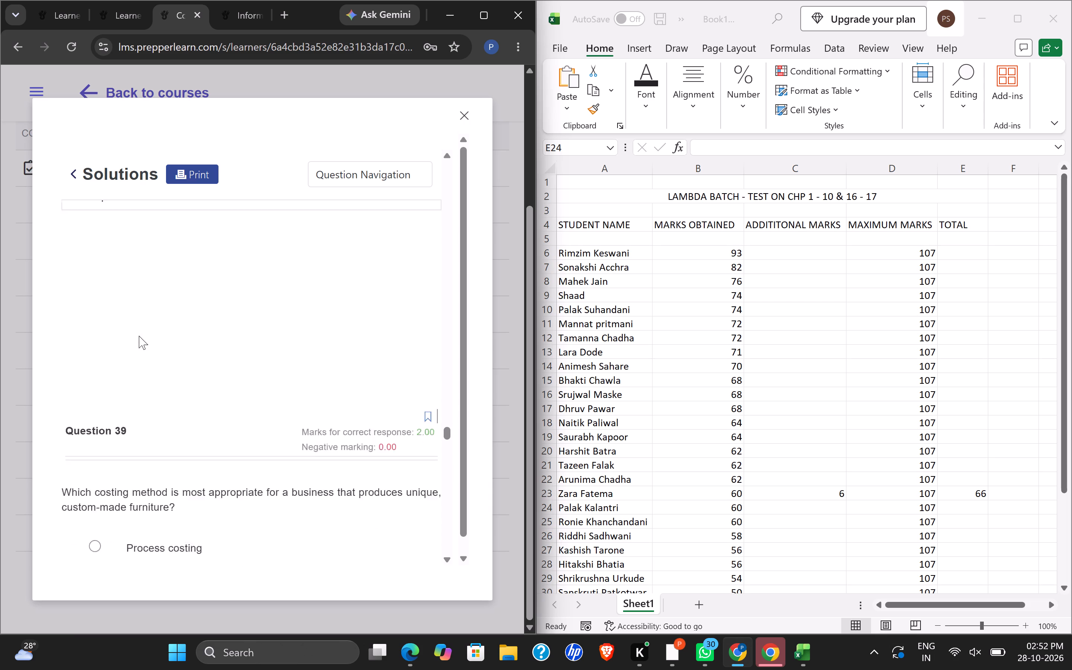
pyautogui.scroll(-9, 139, 336)
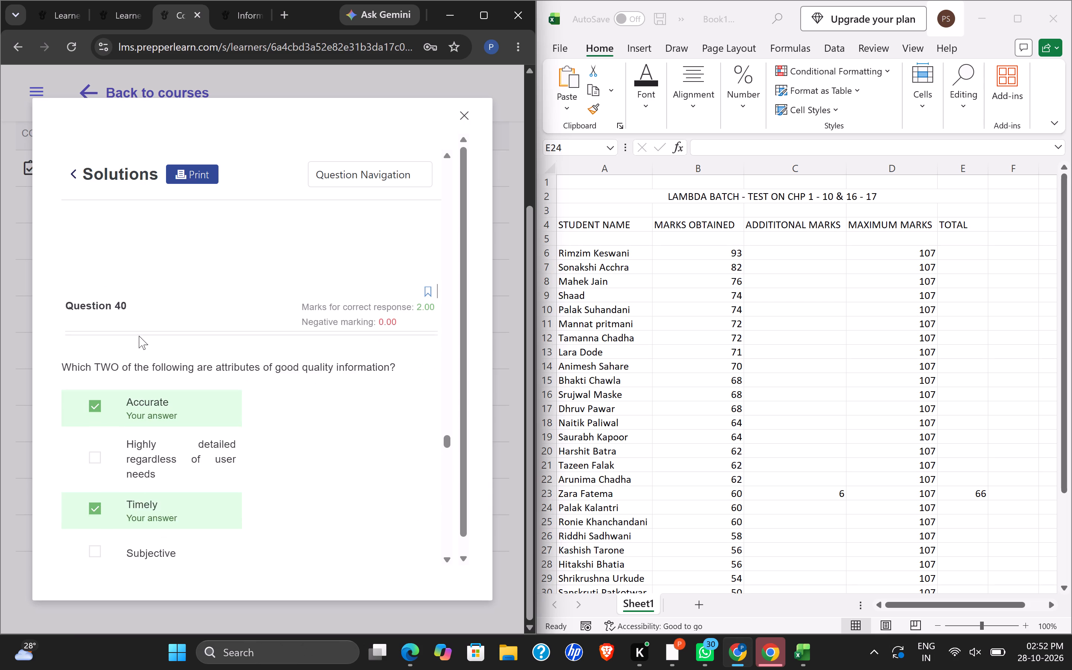
# Examine Questions 41 to 46, including the abnormal loss, piecework and factory rent answers, against the correct answers.
pyautogui.scroll(-11, 139, 336)
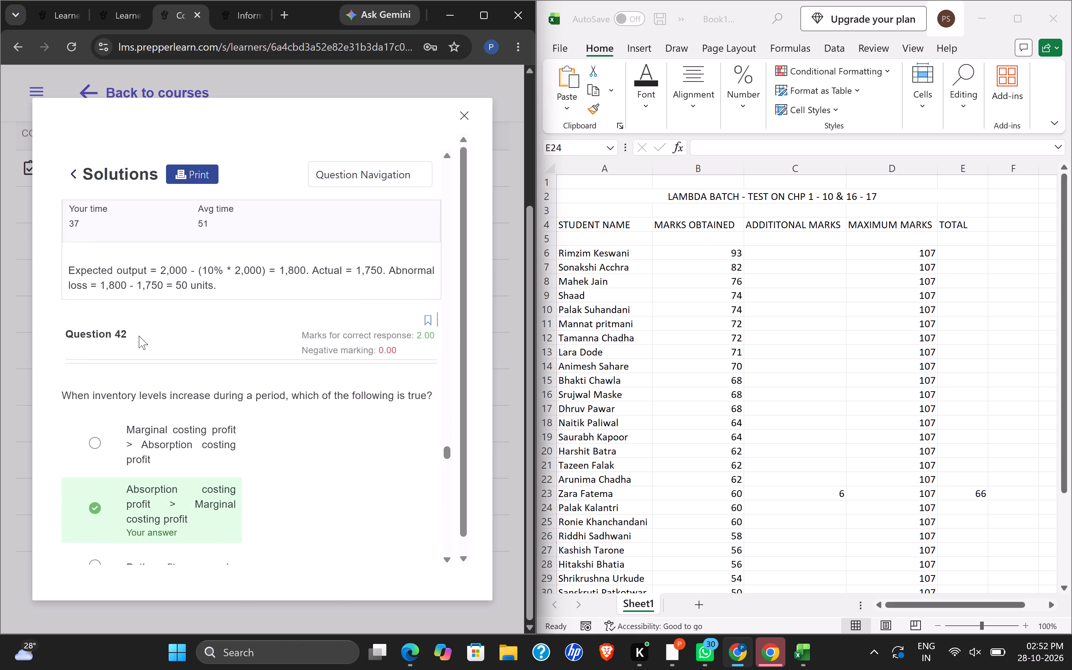
pyautogui.scroll(-11, 139, 336)
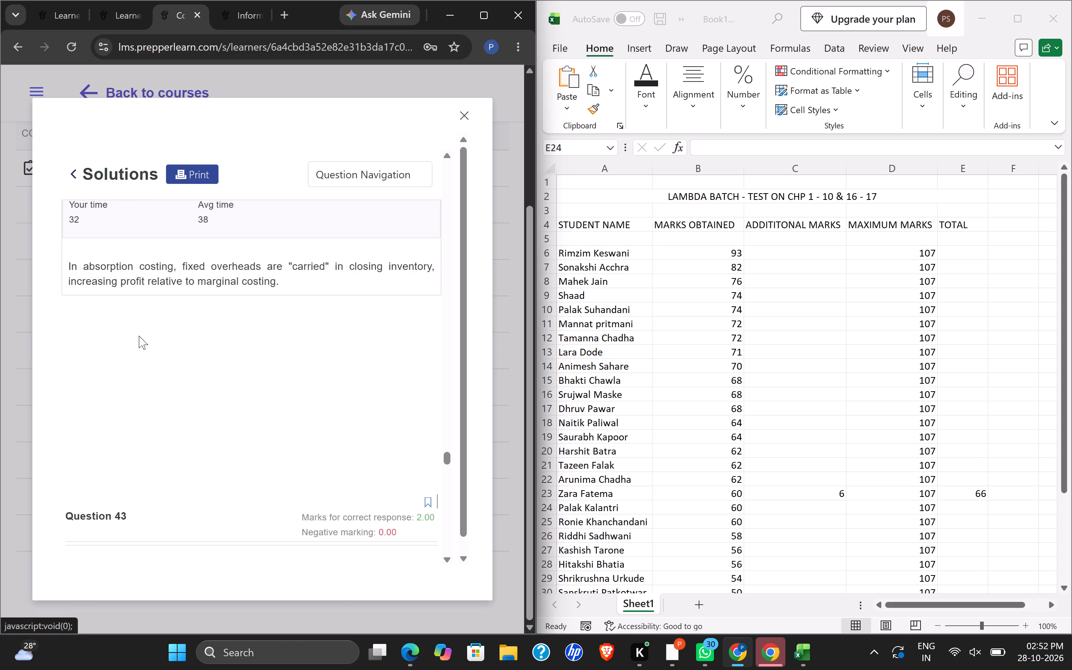
pyautogui.scroll(-8, 139, 336)
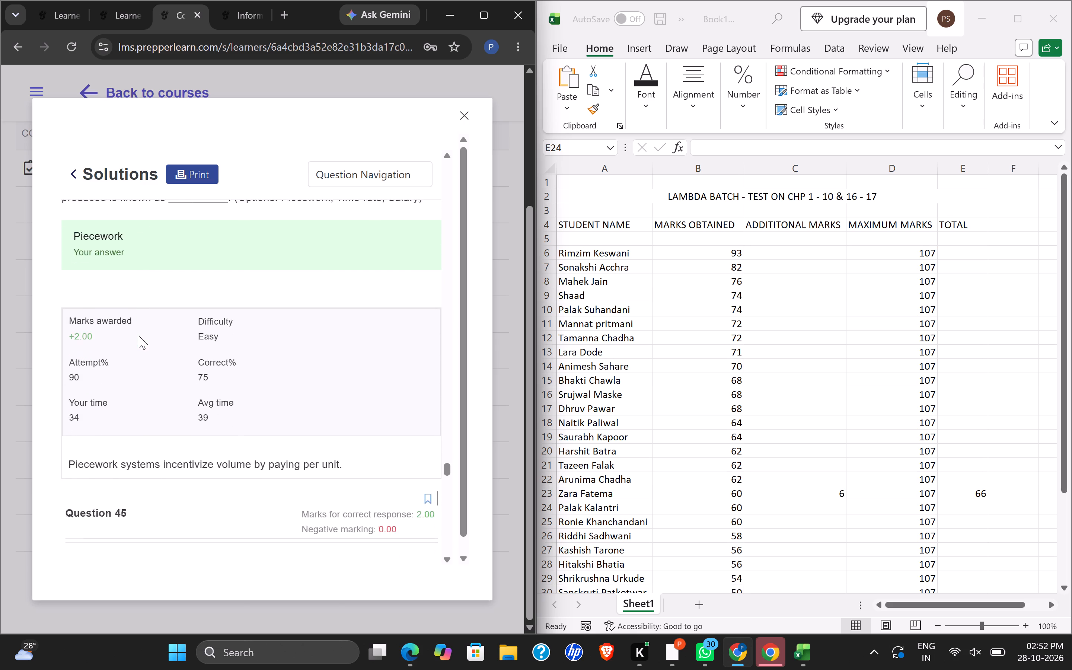
pyautogui.scroll(-10, 139, 336)
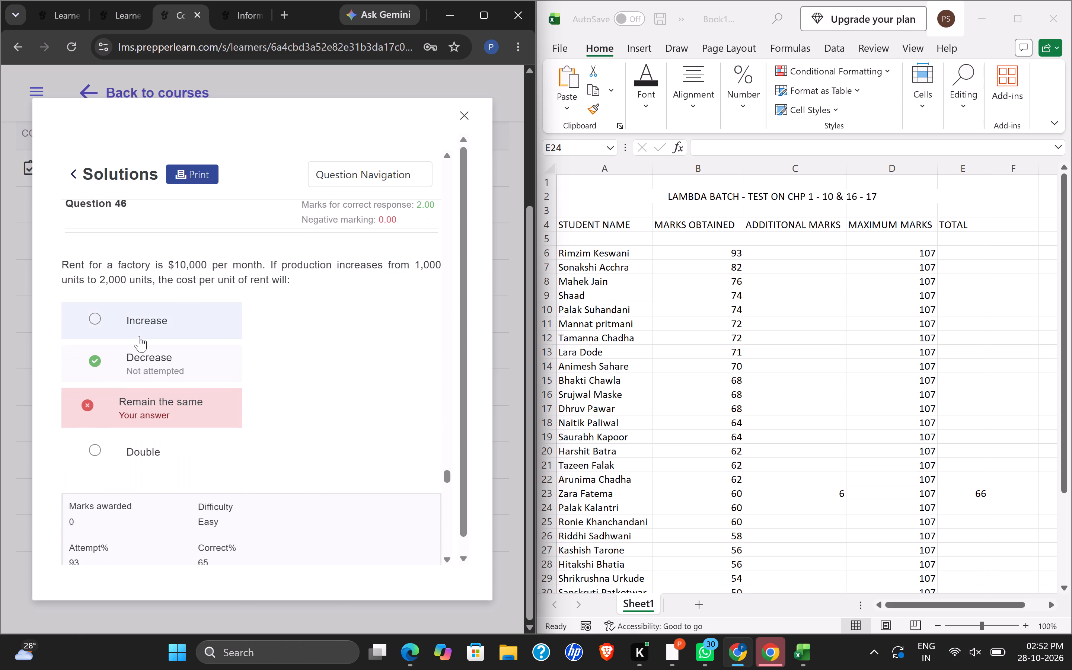
# Examine the remaining solutions from Question 47 to the end of the test, checking answers and marks awarded.
pyautogui.scroll(-9, 139, 336)
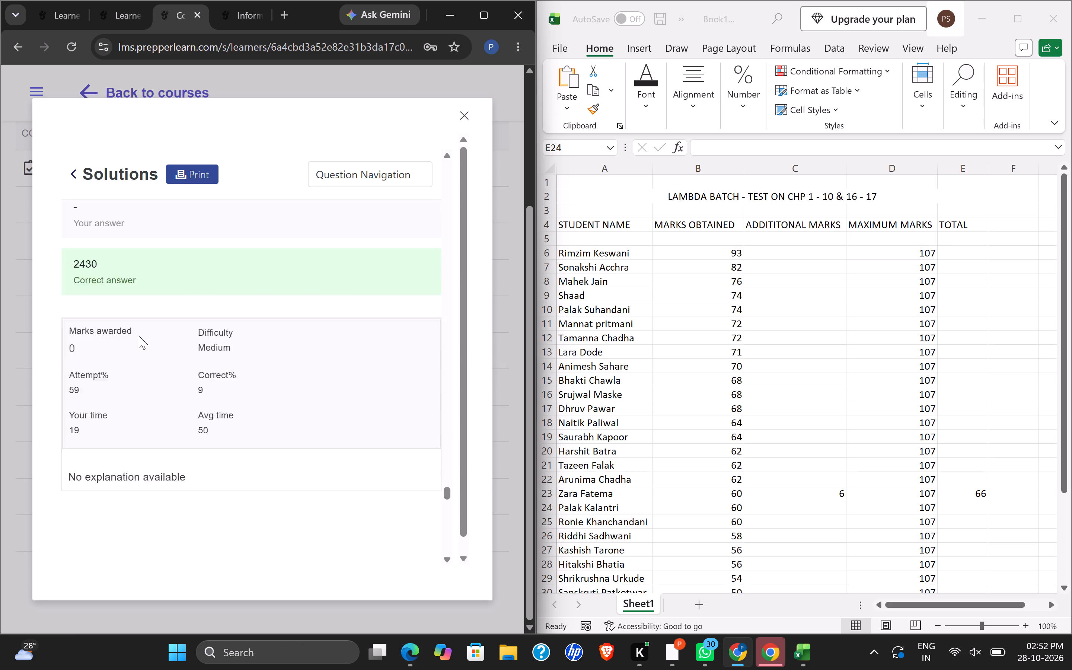
pyautogui.scroll(-7, 139, 336)
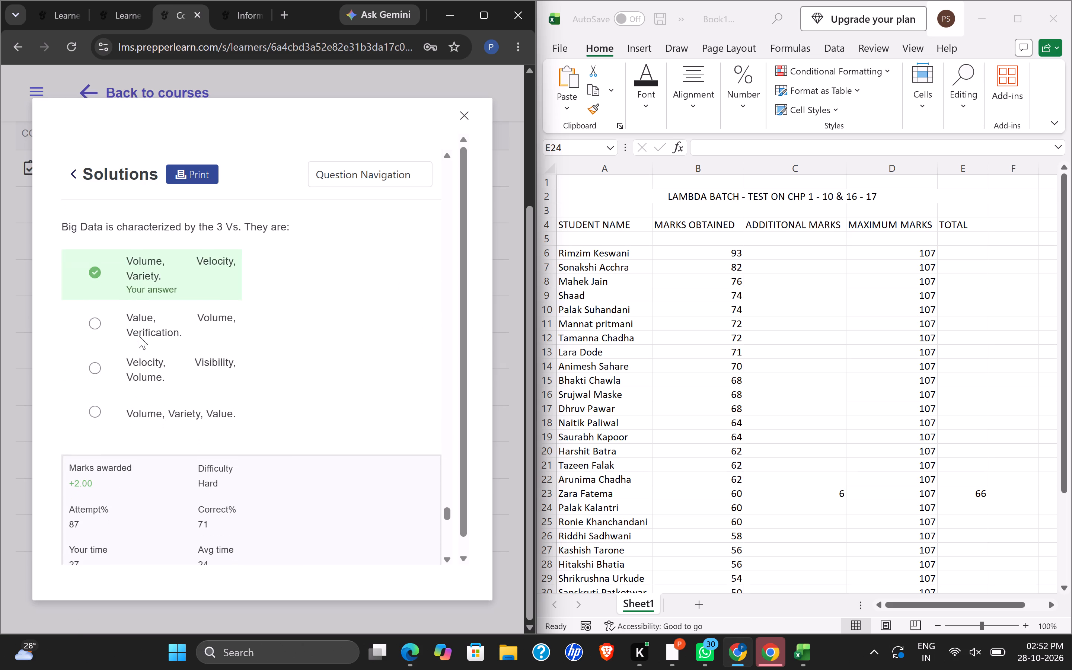
pyautogui.scroll(-9, 139, 336)
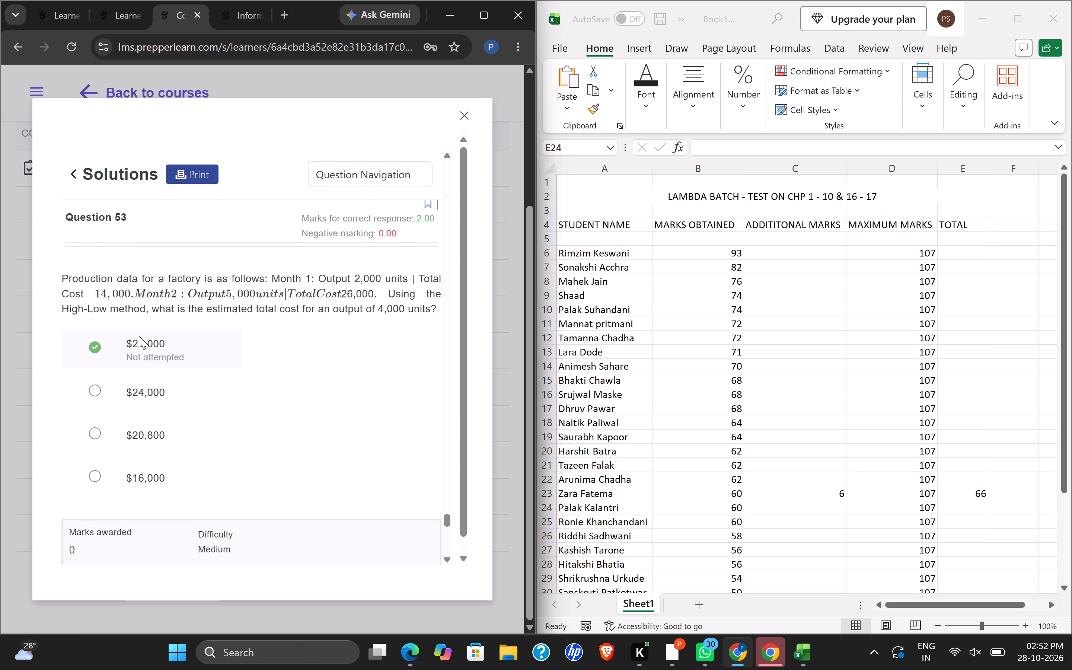
pyautogui.scroll(-8, 139, 336)
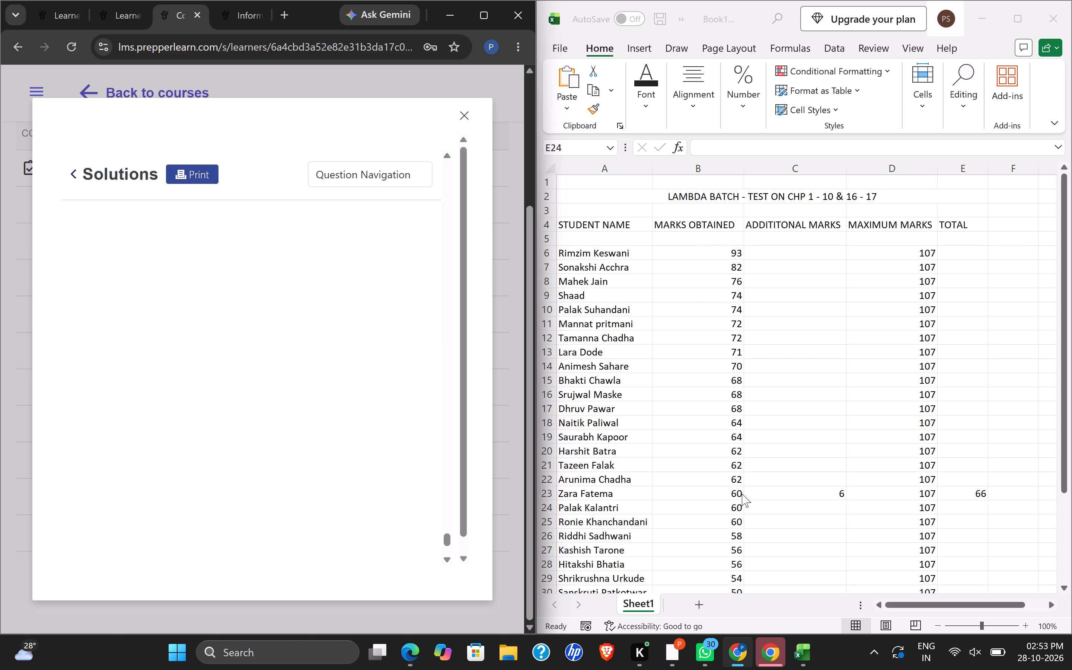
# Record 6 additional marks and a total of 66 for the learner in row 24, and close that learner's solutions.
pyautogui.click(780, 510)
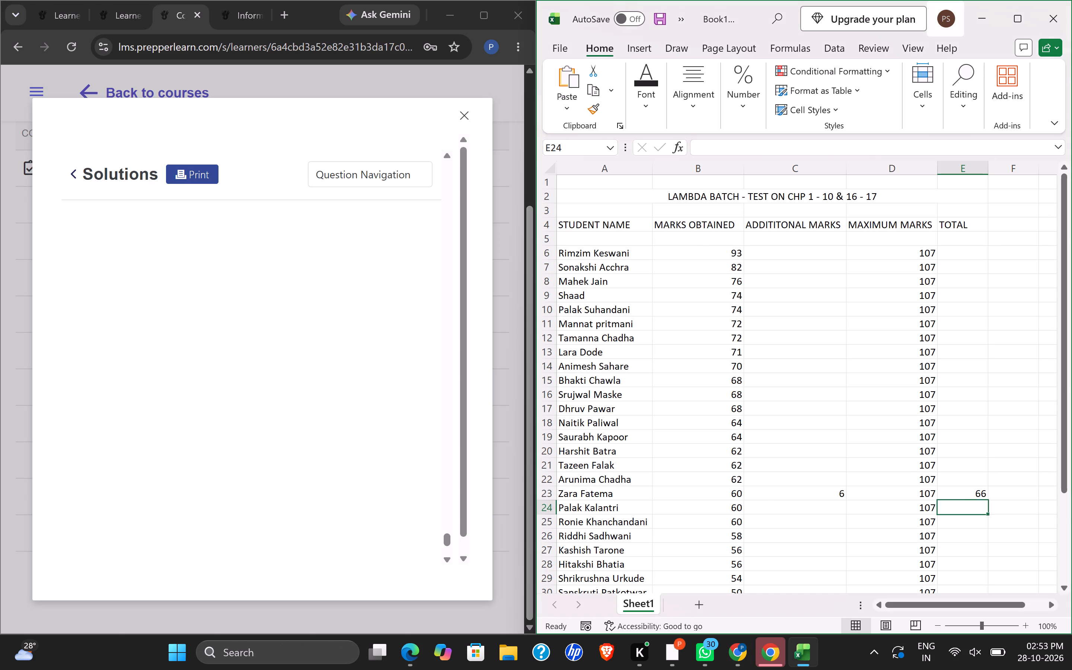
pyautogui.click(780, 510)
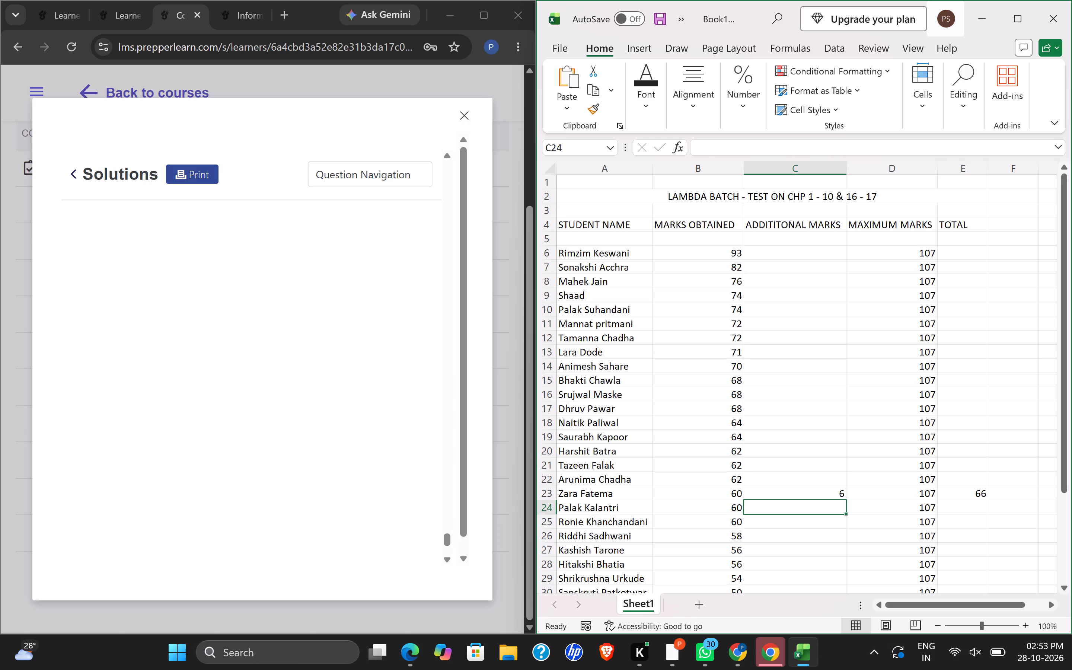
pyautogui.press('6')
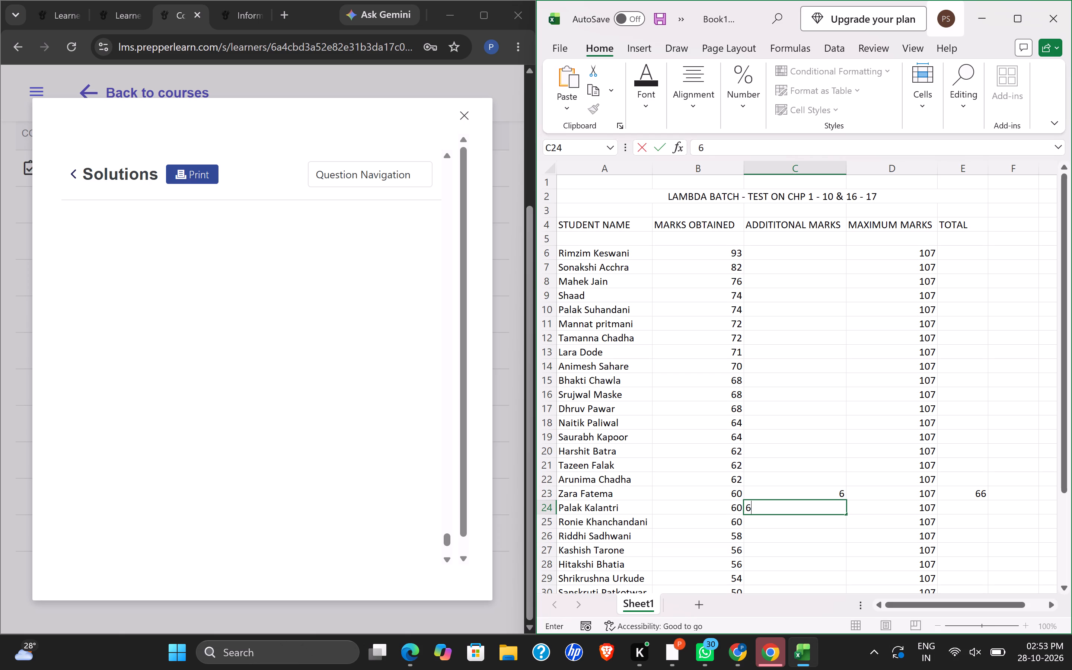
pyautogui.press('Right')
pyautogui.press('Right')
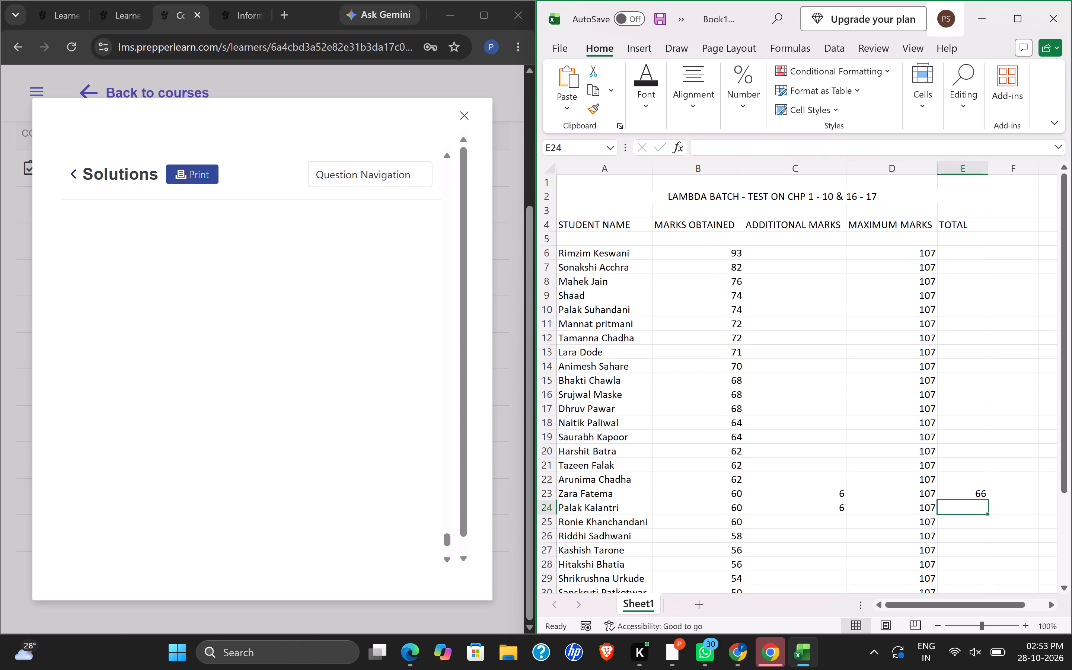
pyautogui.write('66')
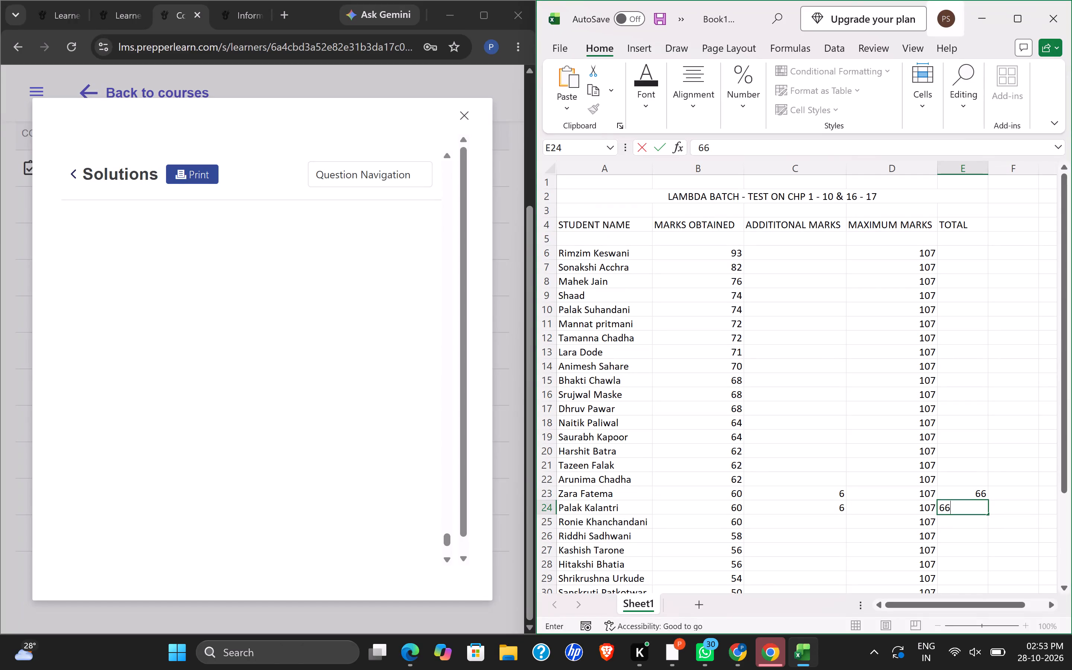
pyautogui.click(465, 113)
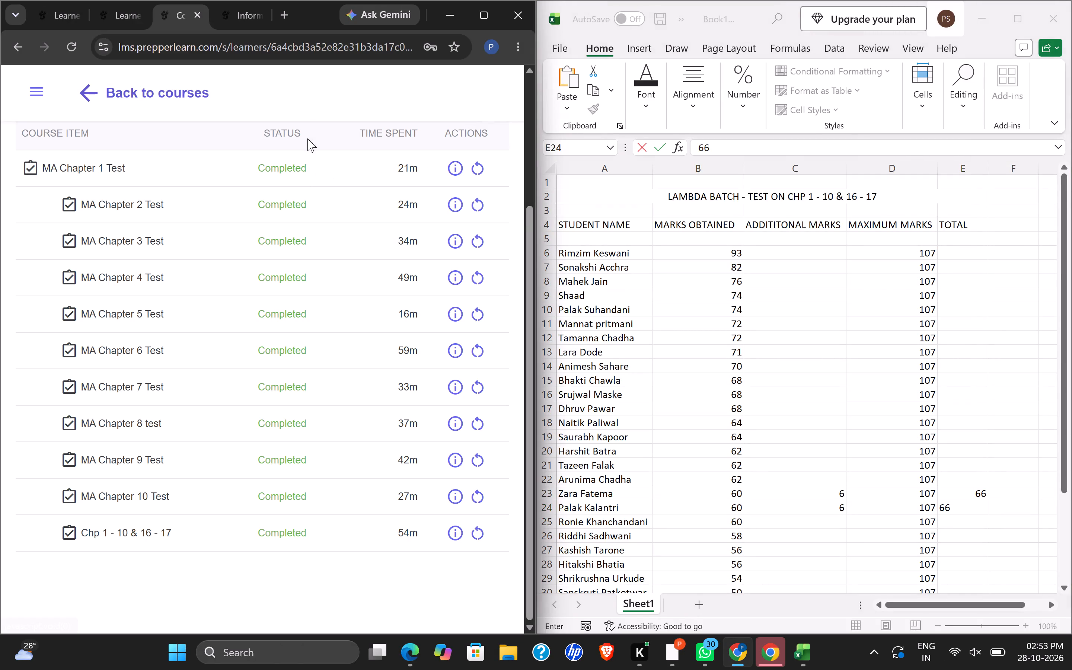
# Open the Chp 1 - 10 & 16 - 17 solutions from the row 13 learner's Management accounting Lambda batch report.
pyautogui.click(236, 18)
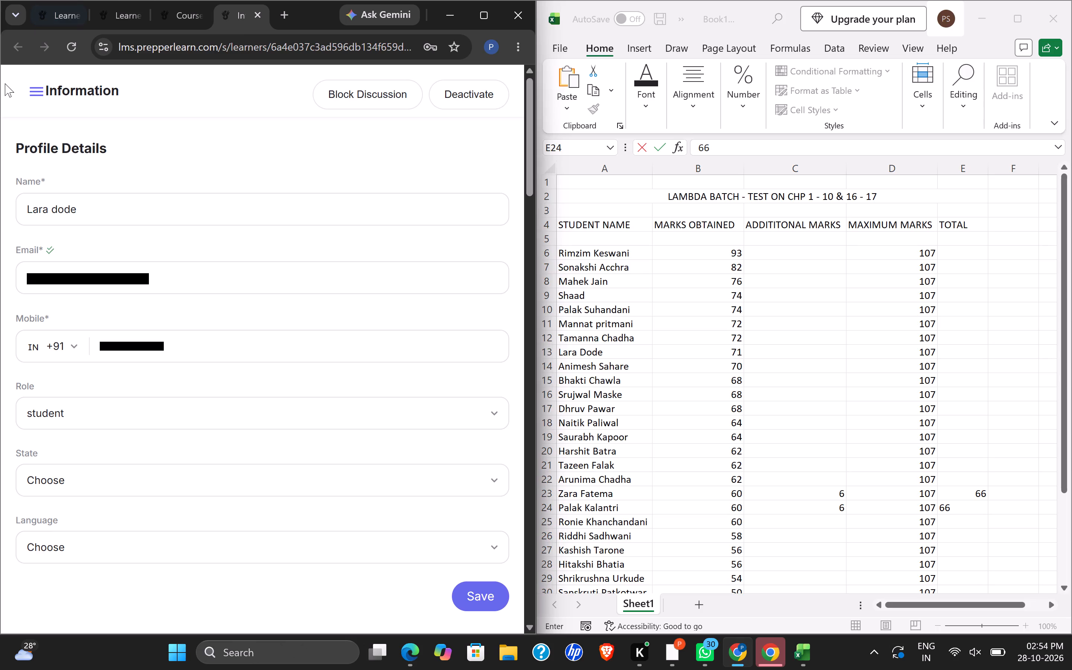
pyautogui.click(37, 86)
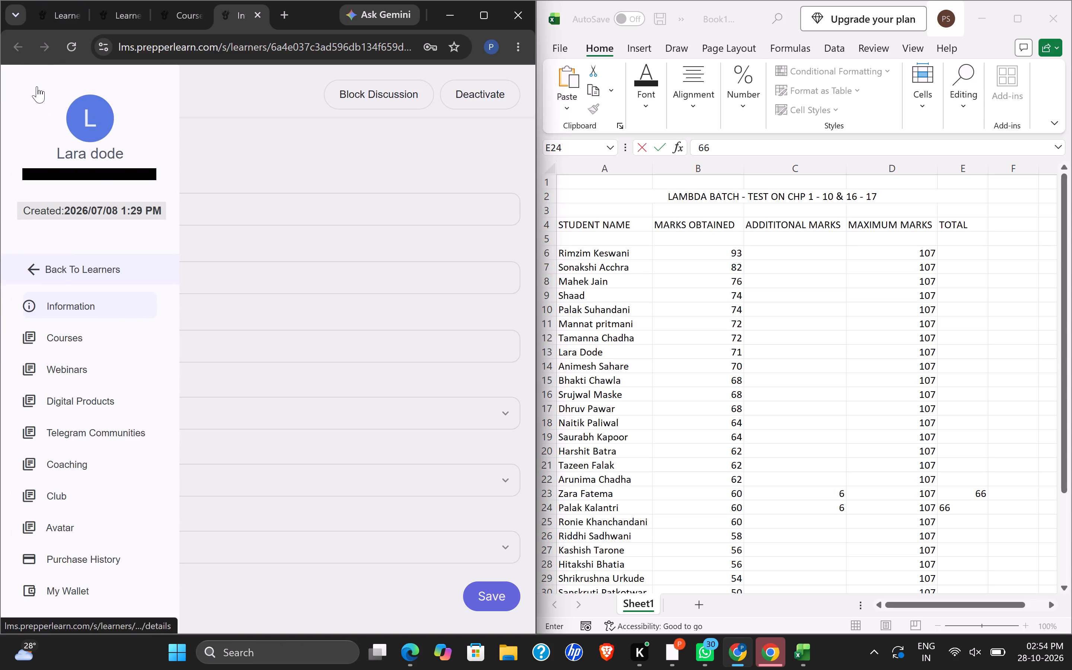
pyautogui.click(68, 338)
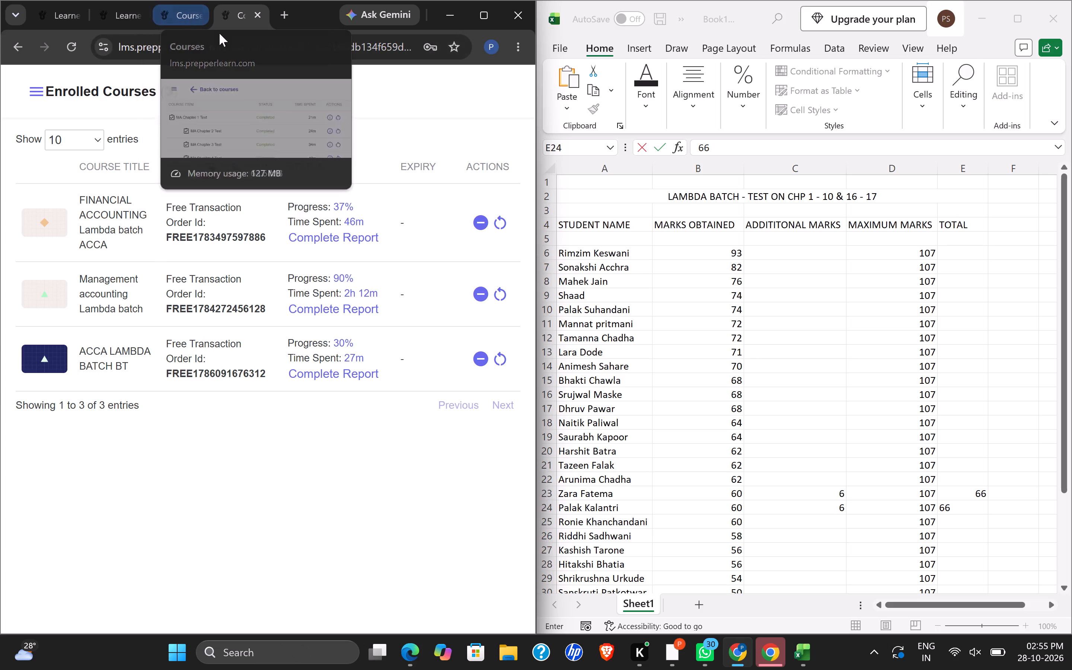
pyautogui.click(29, 80)
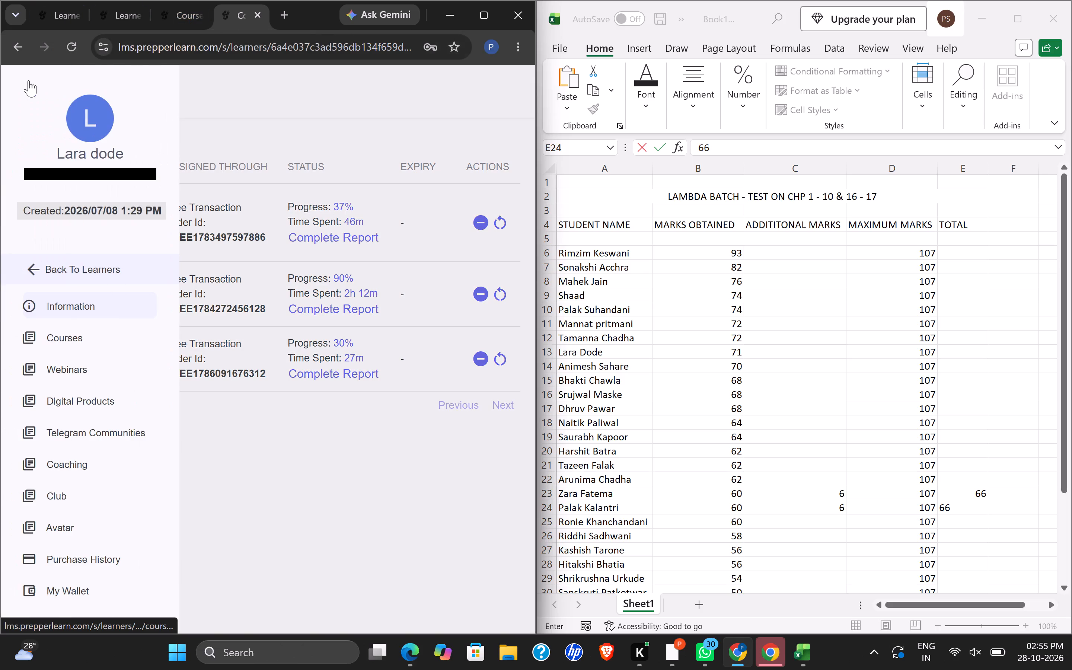
pyautogui.click(340, 476)
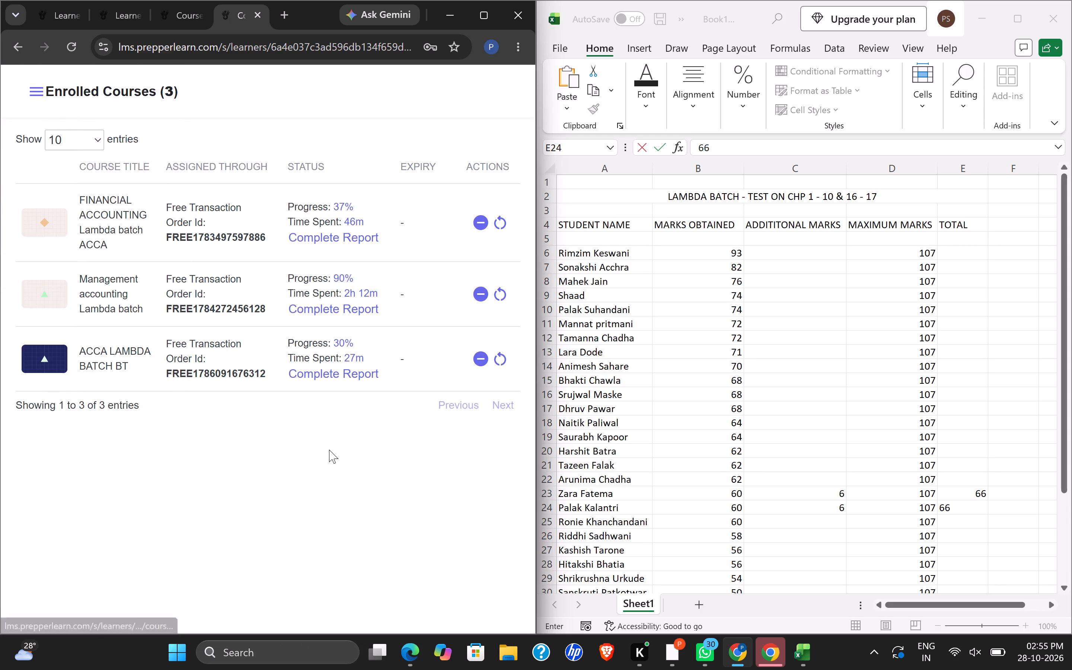
pyautogui.click(333, 306)
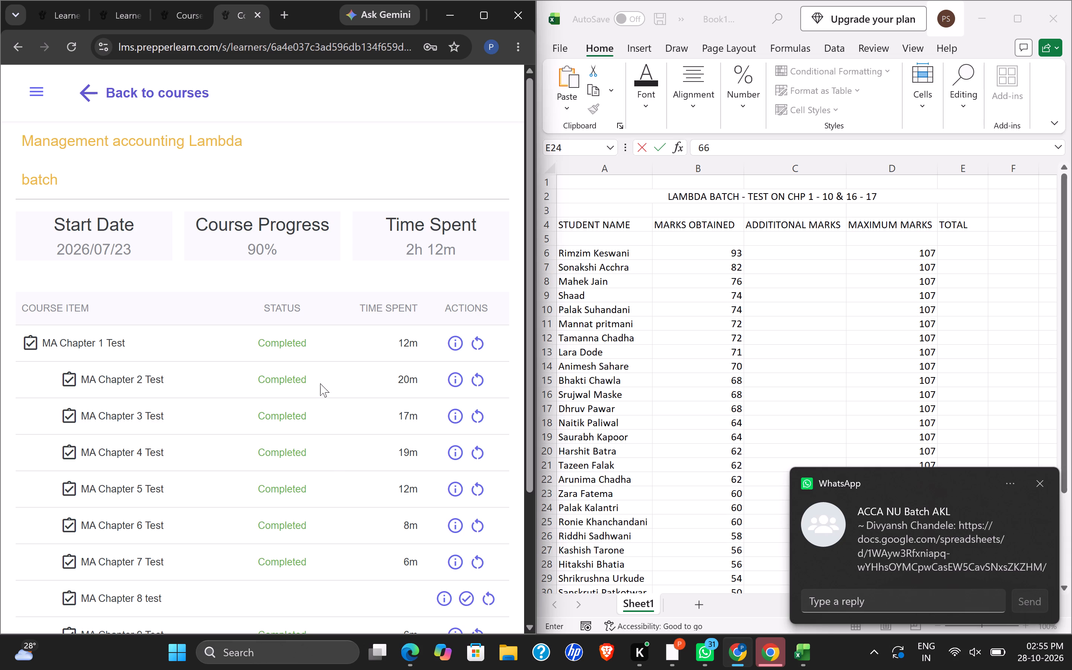
pyautogui.scroll(-2, 421, 438)
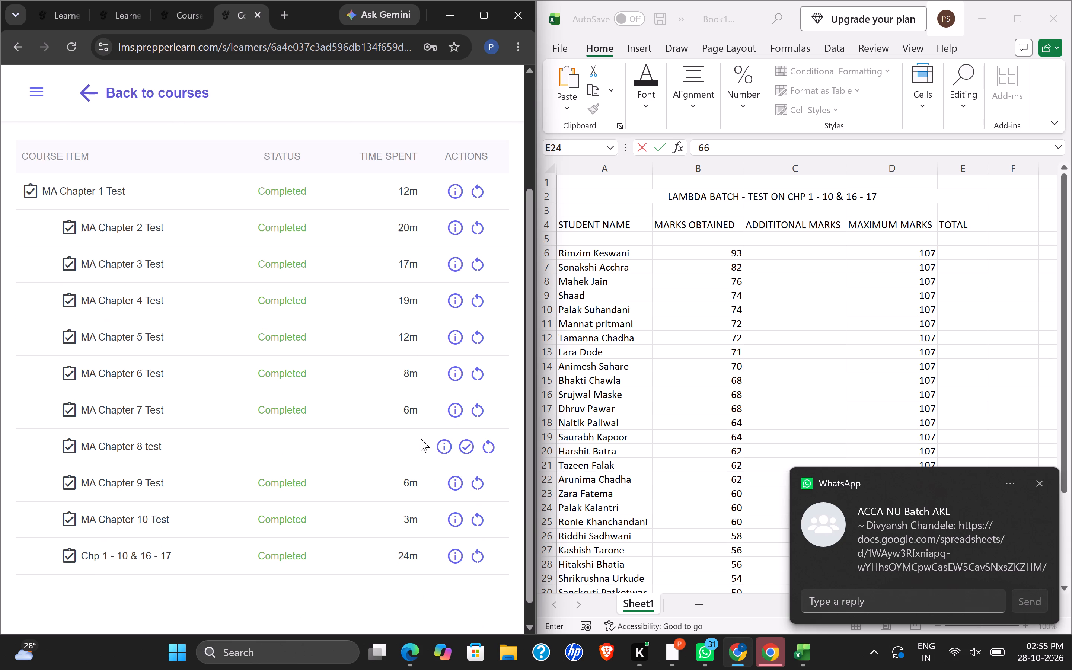
pyautogui.scroll(-1, 421, 438)
pyautogui.click(457, 534)
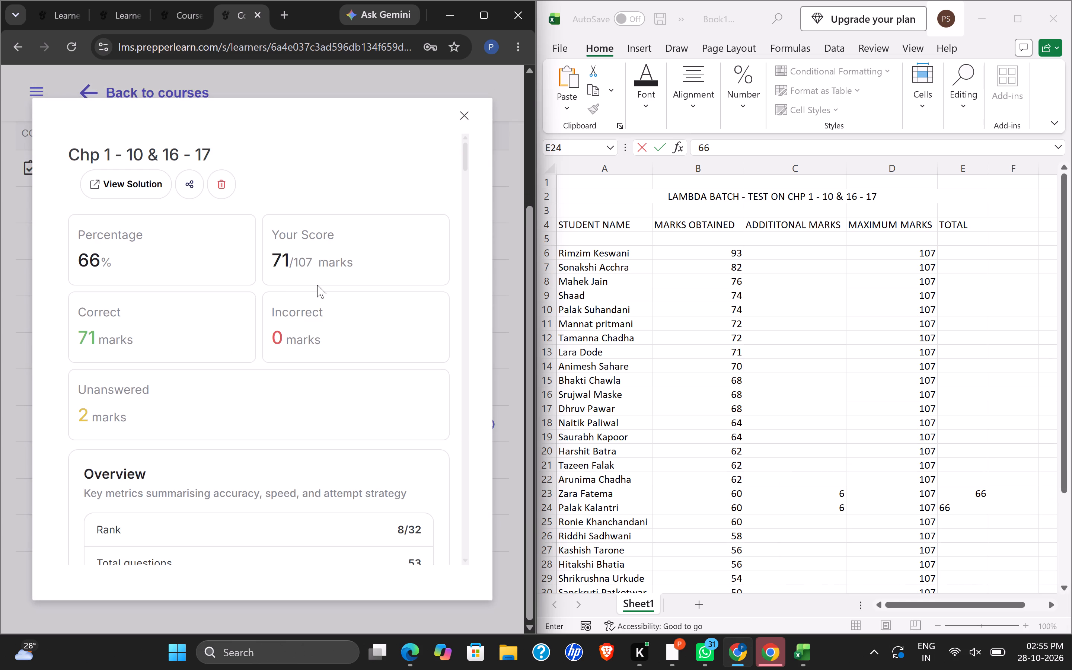
pyautogui.click(143, 178)
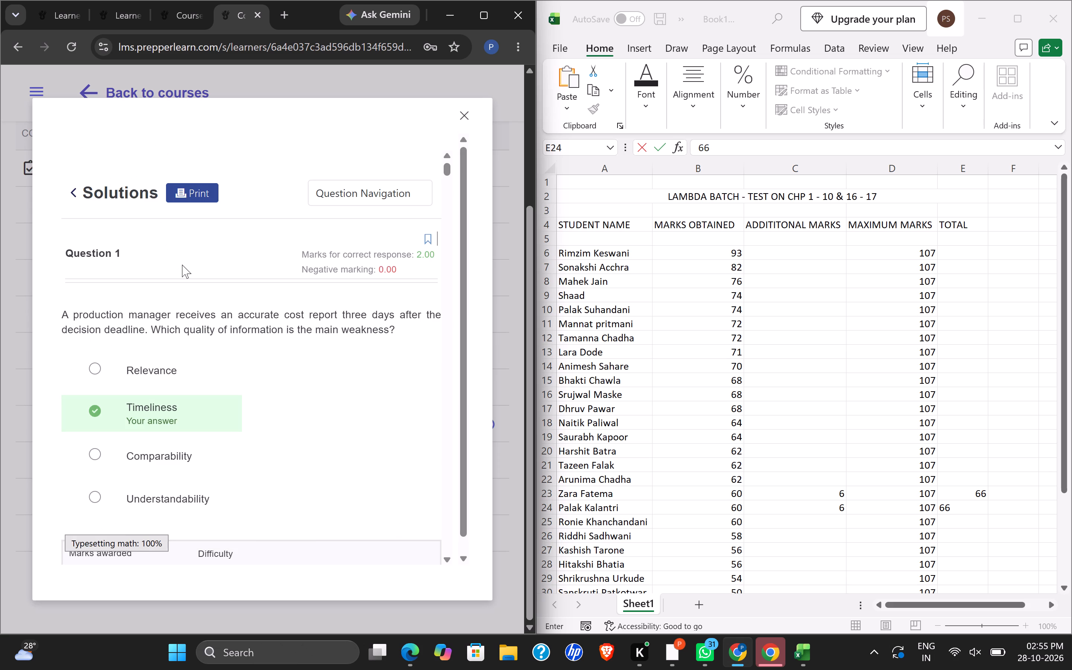
# Examine the learner's answers and marks awarded for Questions 1 to 9, including information quality and exception reports.
pyautogui.scroll(-7, 192, 406)
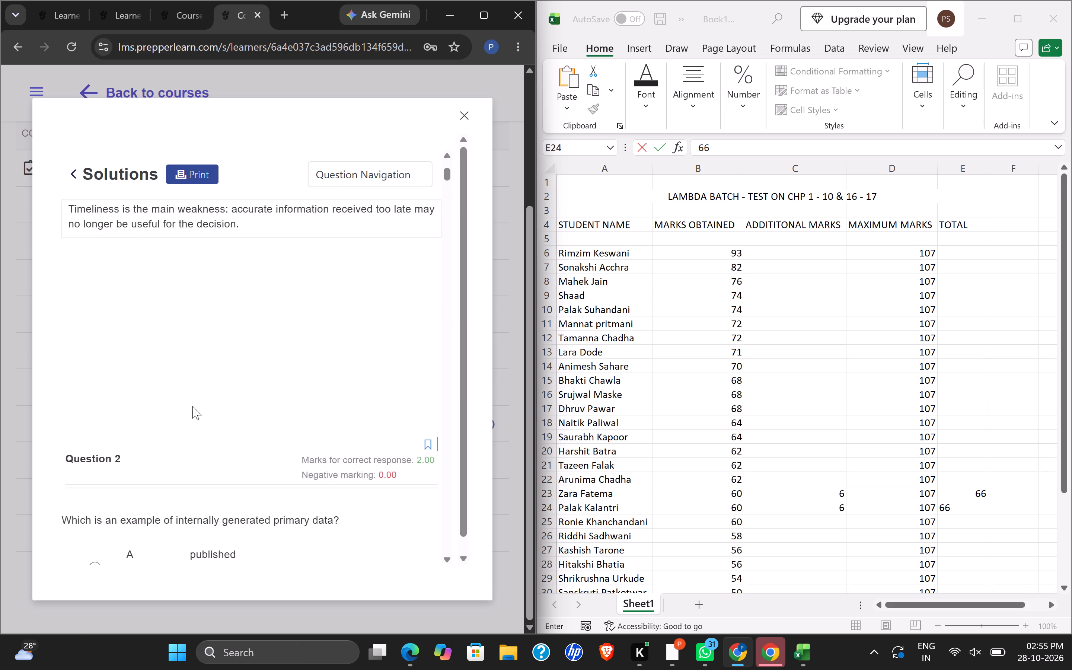
pyautogui.scroll(-7, 192, 406)
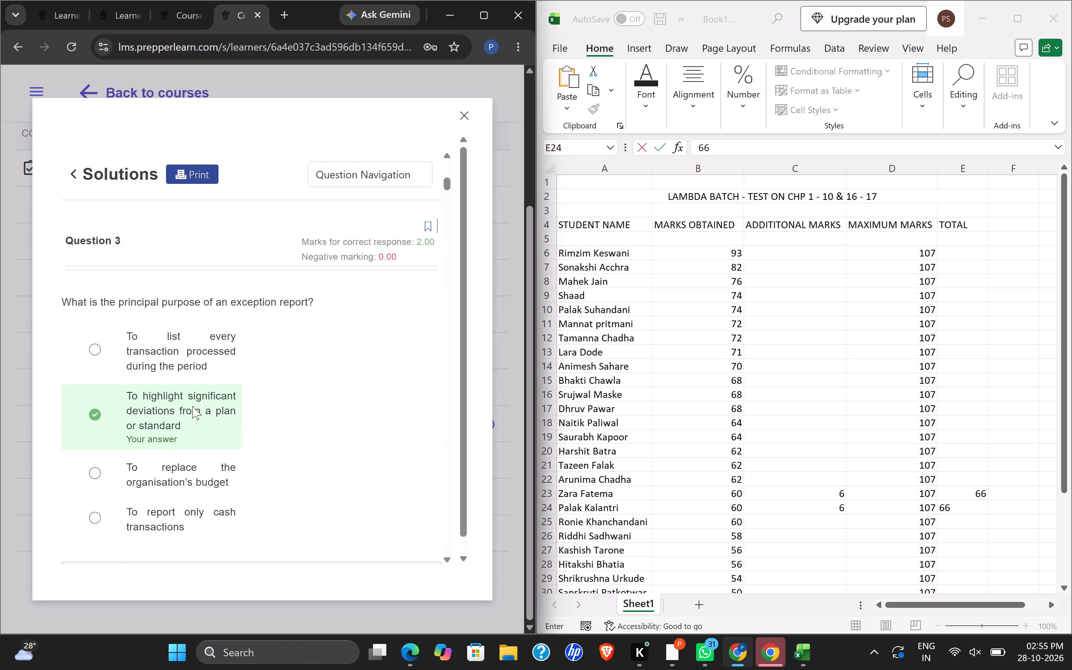
pyautogui.scroll(-19, 192, 406)
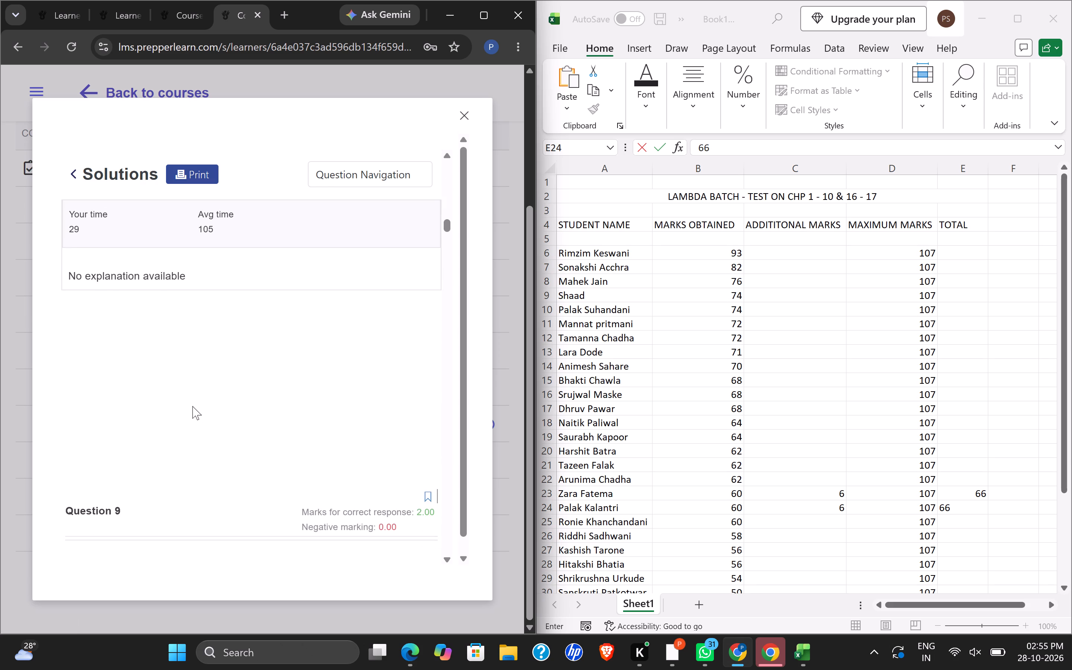
pyautogui.scroll(-10, 192, 406)
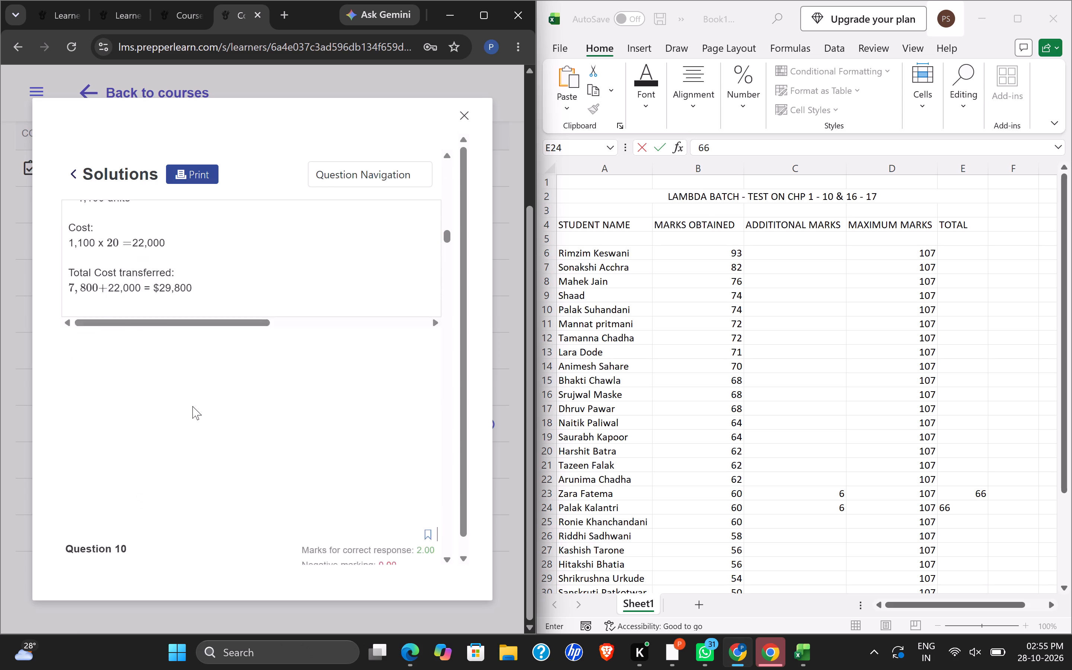
# Examine Questions 10 to 14, covering break-even units, abnormal loss, equivalent units and sunk costs, for answers marked wrongly.
pyautogui.scroll(-4, 192, 406)
pyautogui.scroll(2, 192, 406)
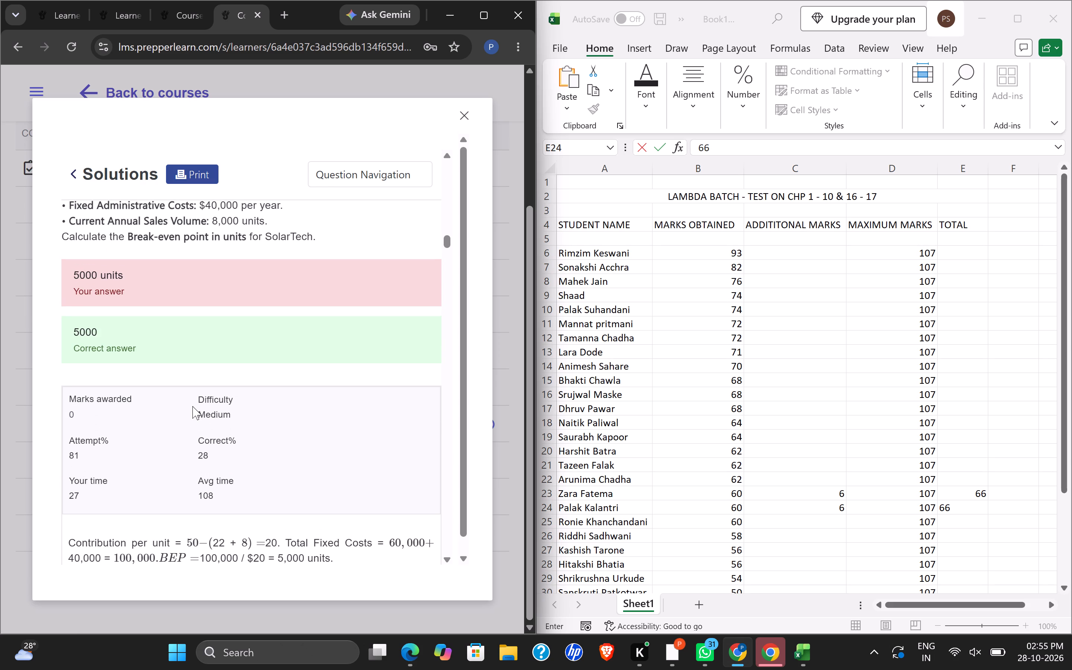
pyautogui.scroll(-9, 192, 406)
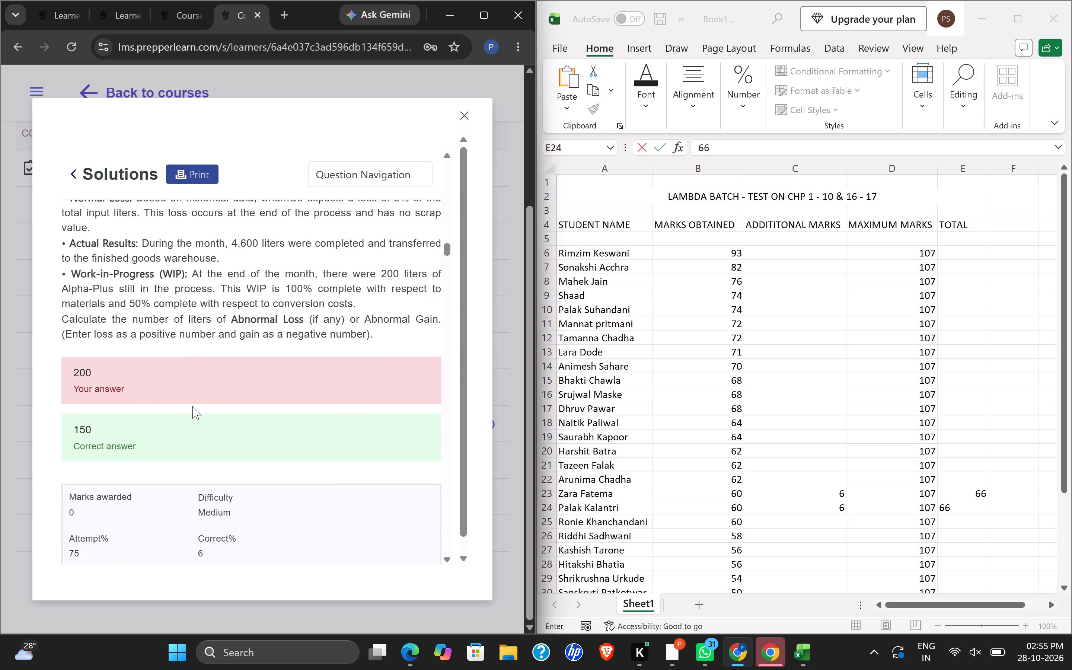
pyautogui.scroll(-8, 192, 406)
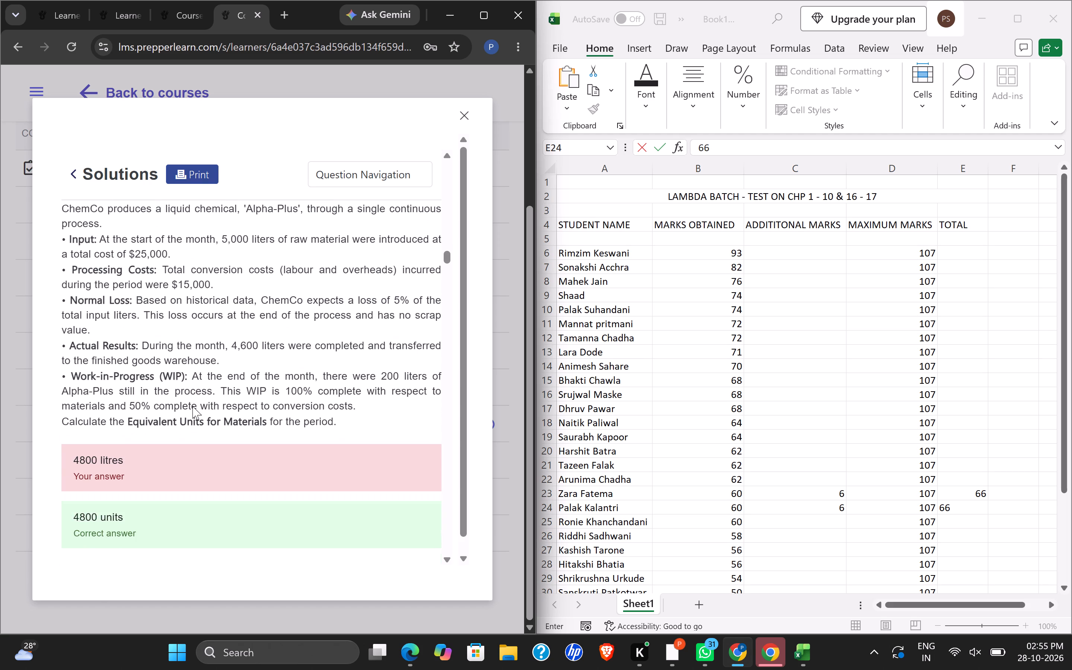
pyautogui.scroll(-7, 192, 406)
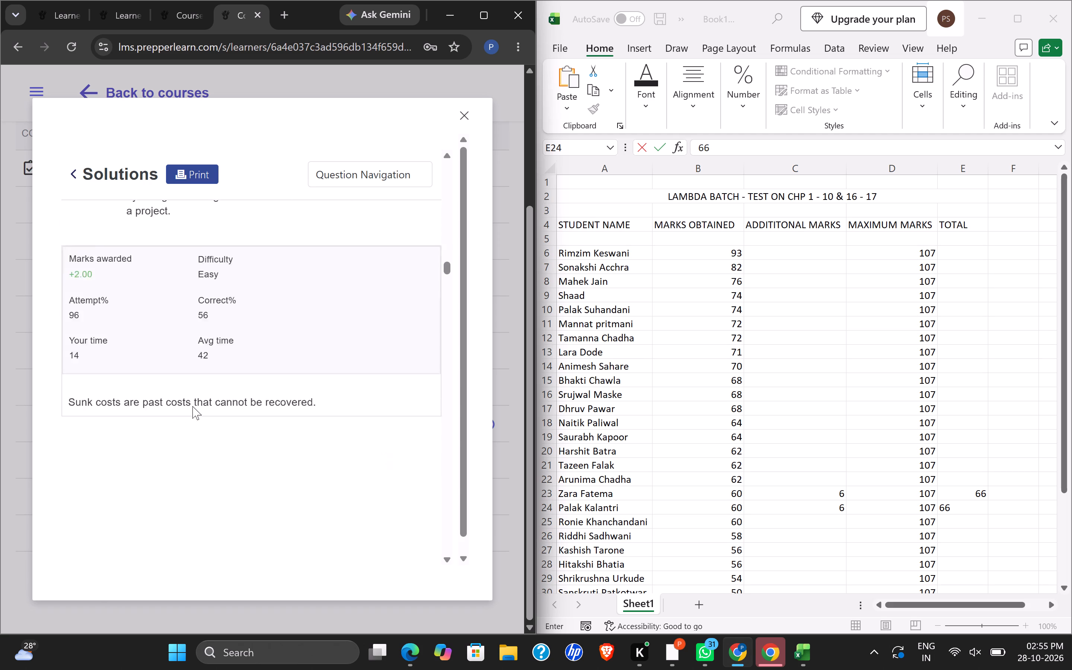
# Examine Questions 15 to 21, including the re-order level, limiting factor and hotel cost unit answers, against the correct answers.
pyautogui.scroll(-6, 192, 406)
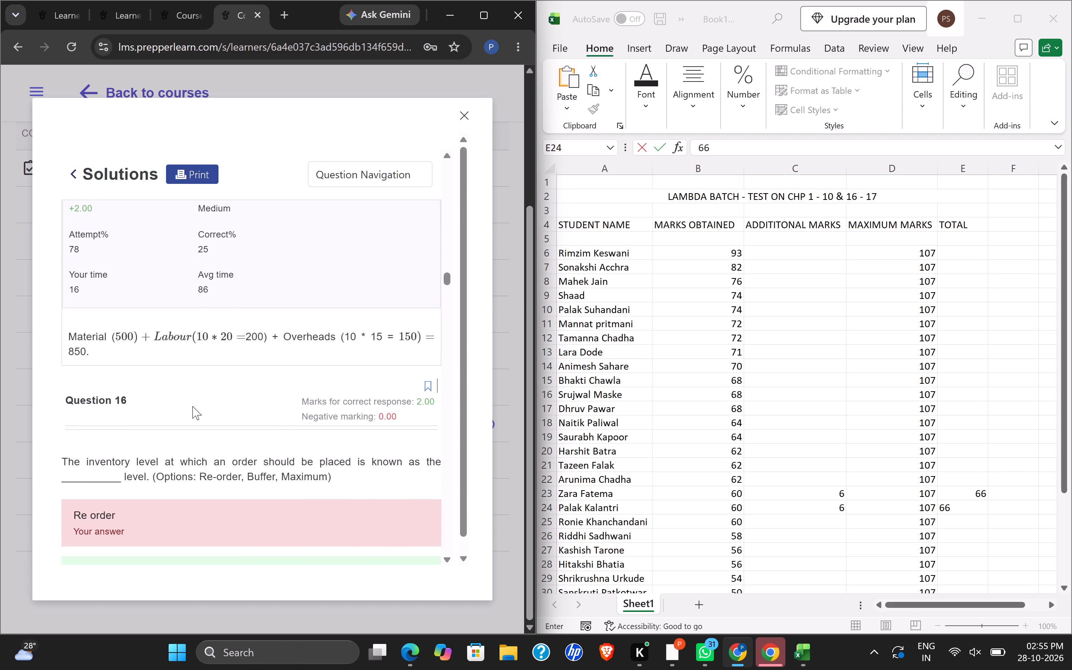
pyautogui.scroll(-6, 192, 406)
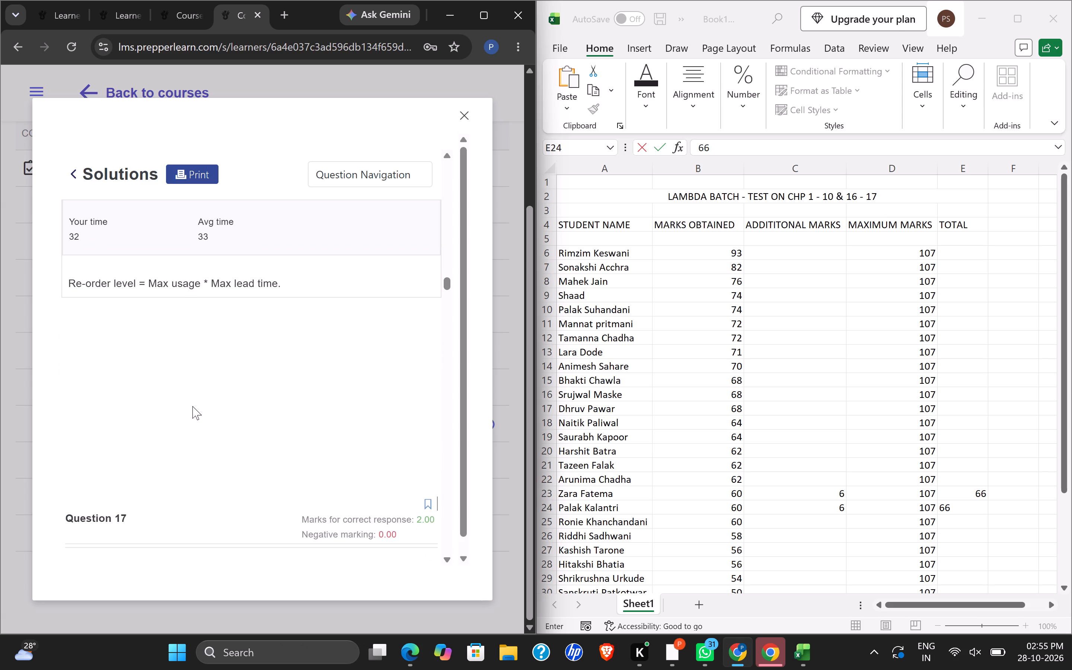
pyautogui.scroll(-7, 192, 406)
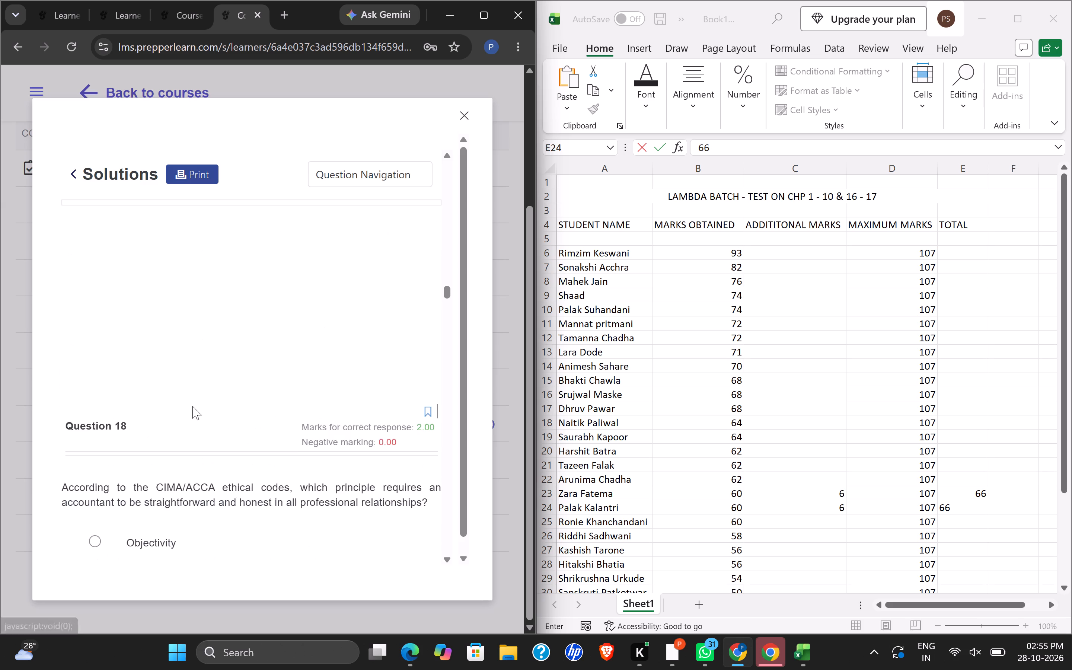
pyautogui.scroll(-9, 192, 406)
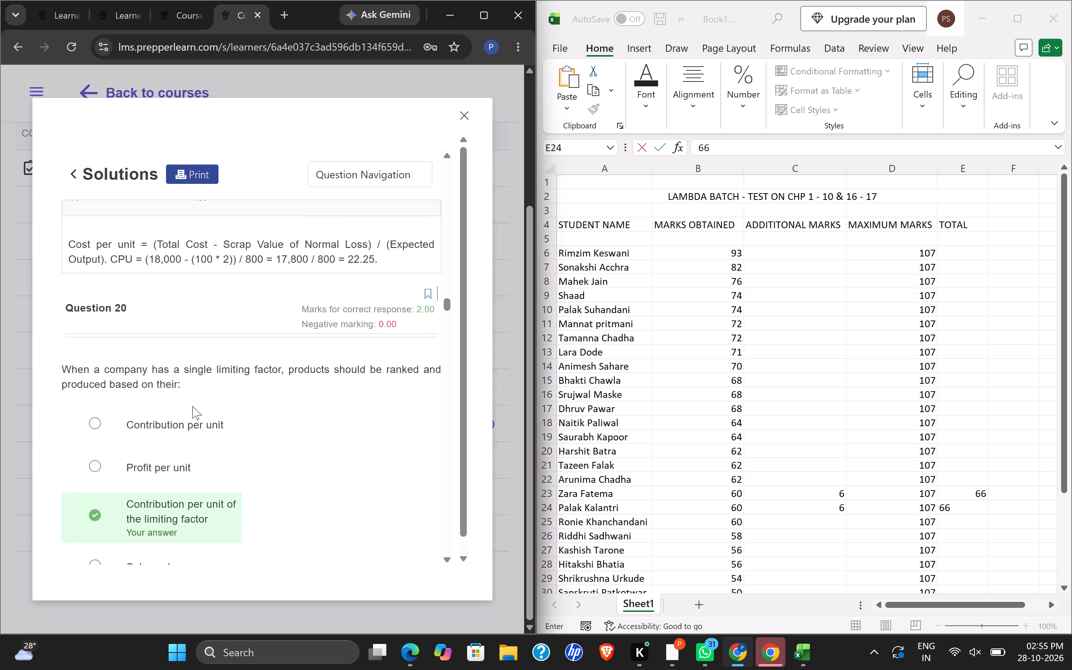
pyautogui.scroll(-8, 192, 406)
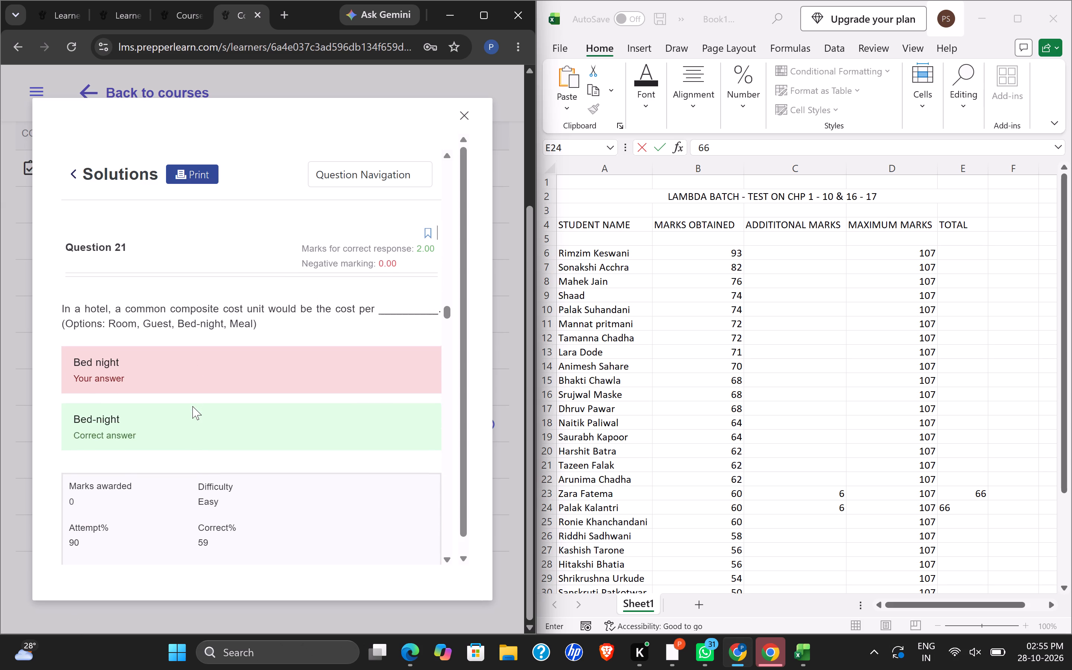
# Check the answers and marks awarded from Question 22 to 27, including over-absorption, AVCO closing inventory and EOQ.
pyautogui.scroll(-7, 192, 406)
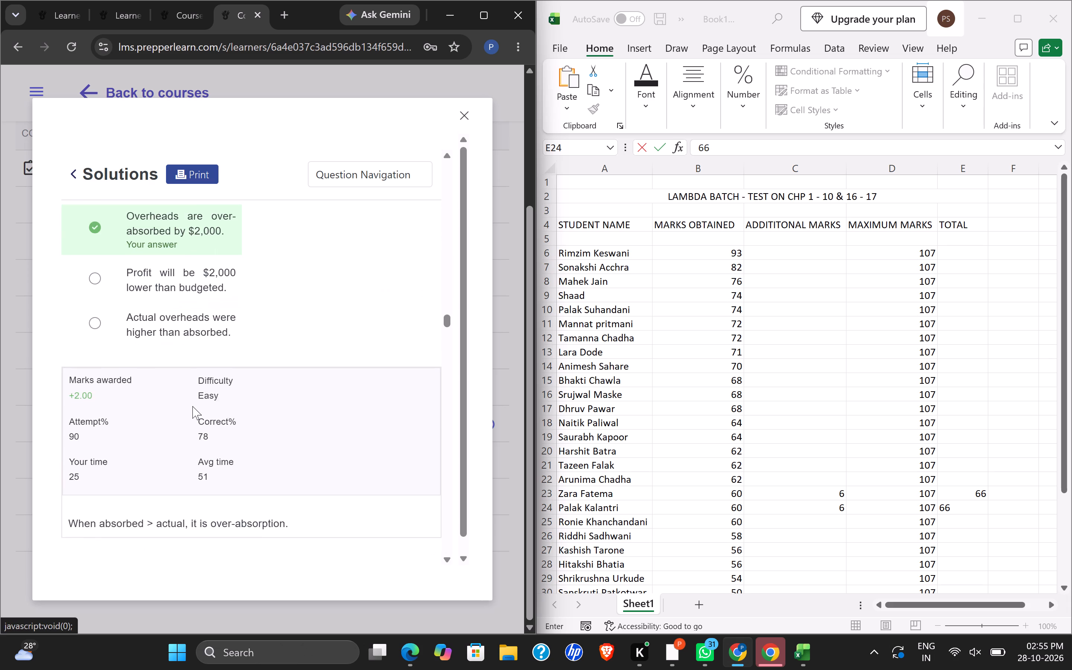
pyautogui.scroll(-11, 192, 406)
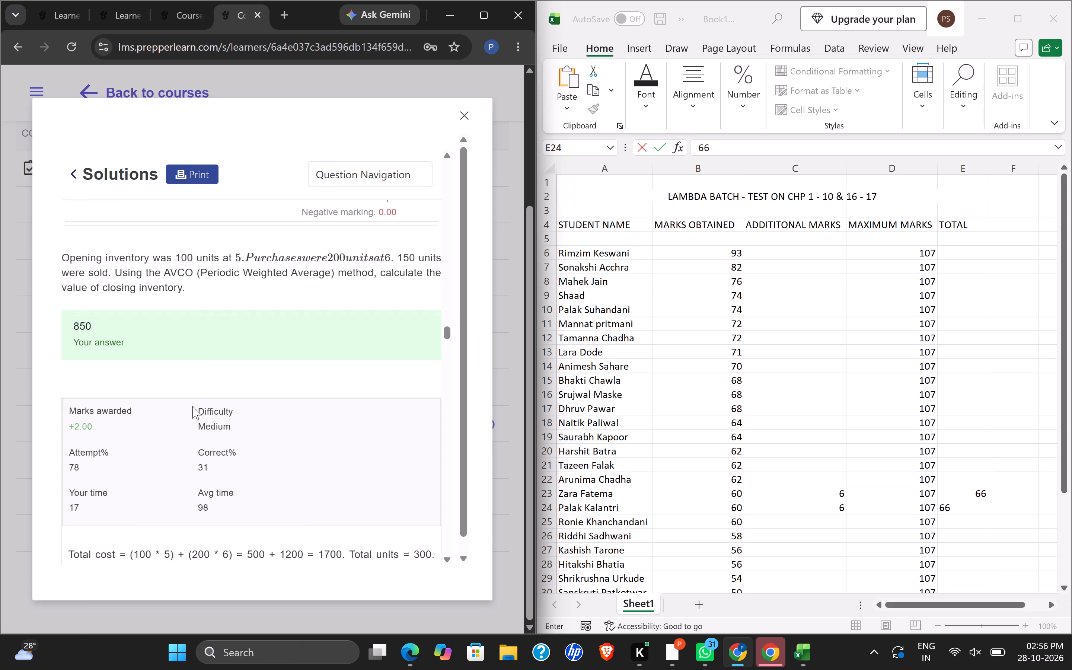
pyautogui.scroll(-4, 192, 406)
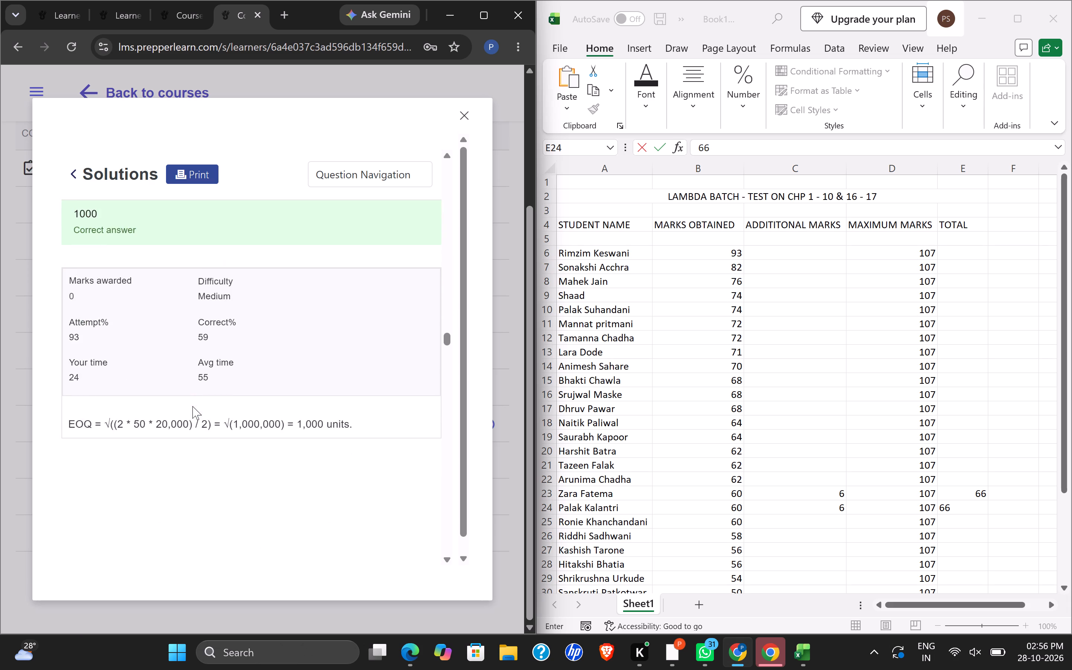
pyautogui.scroll(-9, 192, 406)
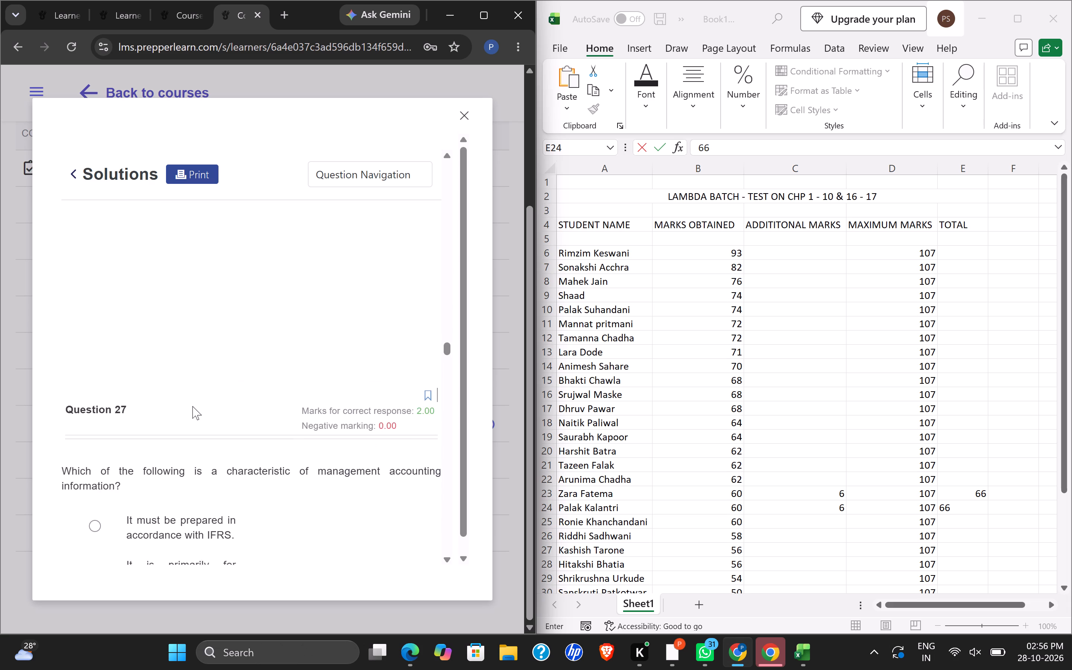
# Examine Questions 28 to 30, covering C/S ratio, target profit units and absorption costing profit, for answers marked wrongly.
pyautogui.scroll(-7, 192, 406)
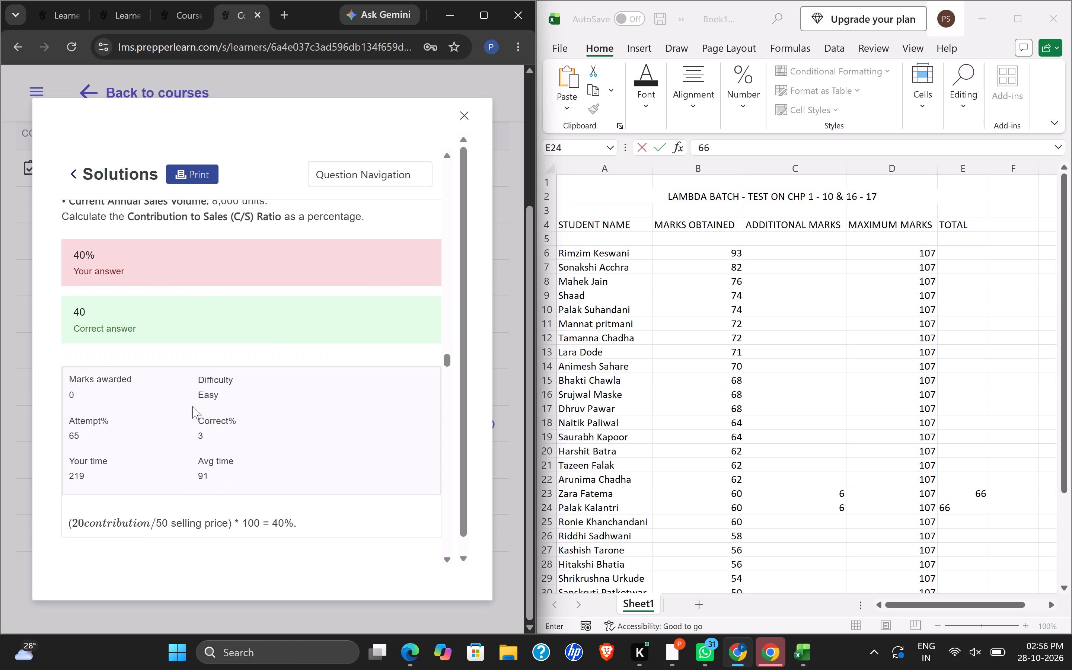
pyautogui.scroll(-9, 192, 406)
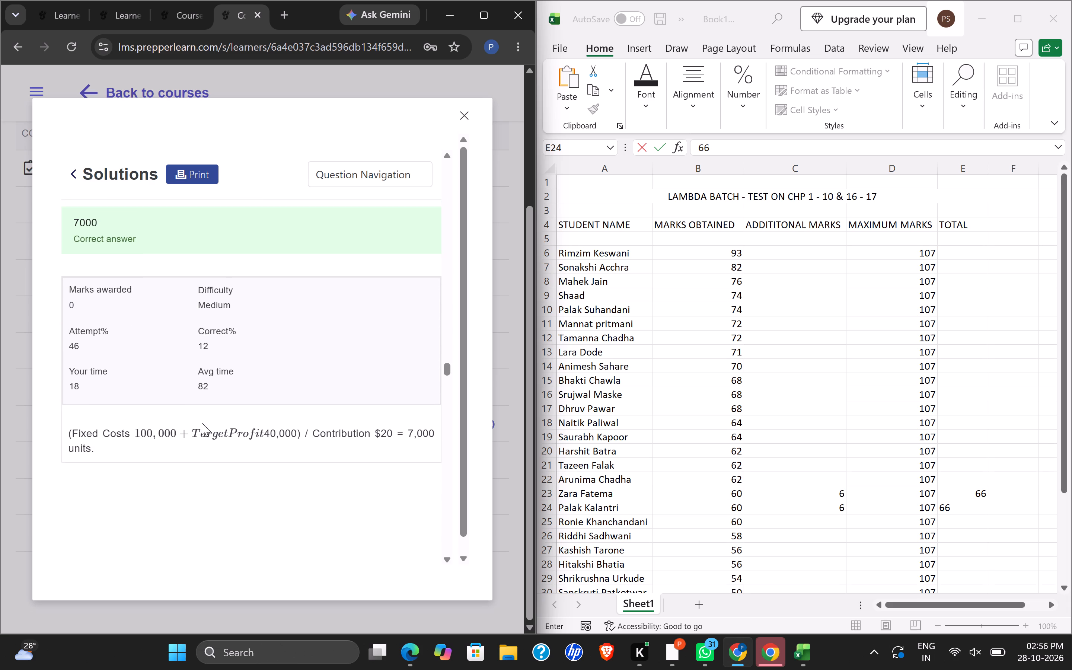
pyautogui.scroll(-5, 202, 423)
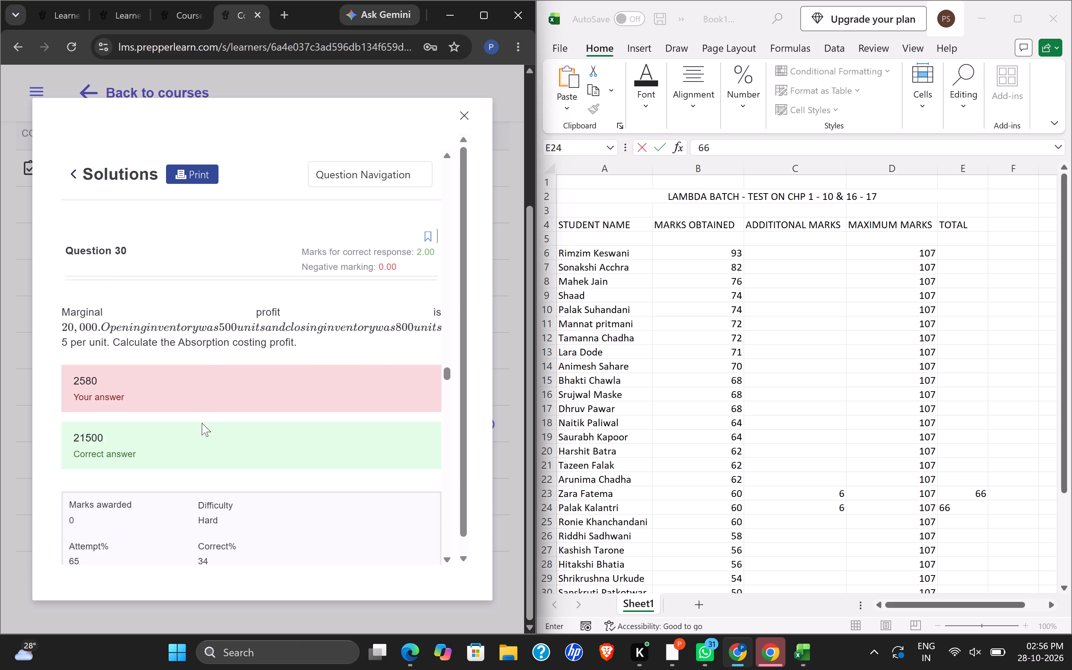
# Examine Questions 31 to 36, covering step-fixed cost, High-Low variable cost, absorbed overhead and direct labour cost, for answers marked wrongly.
pyautogui.scroll(-5, 202, 423)
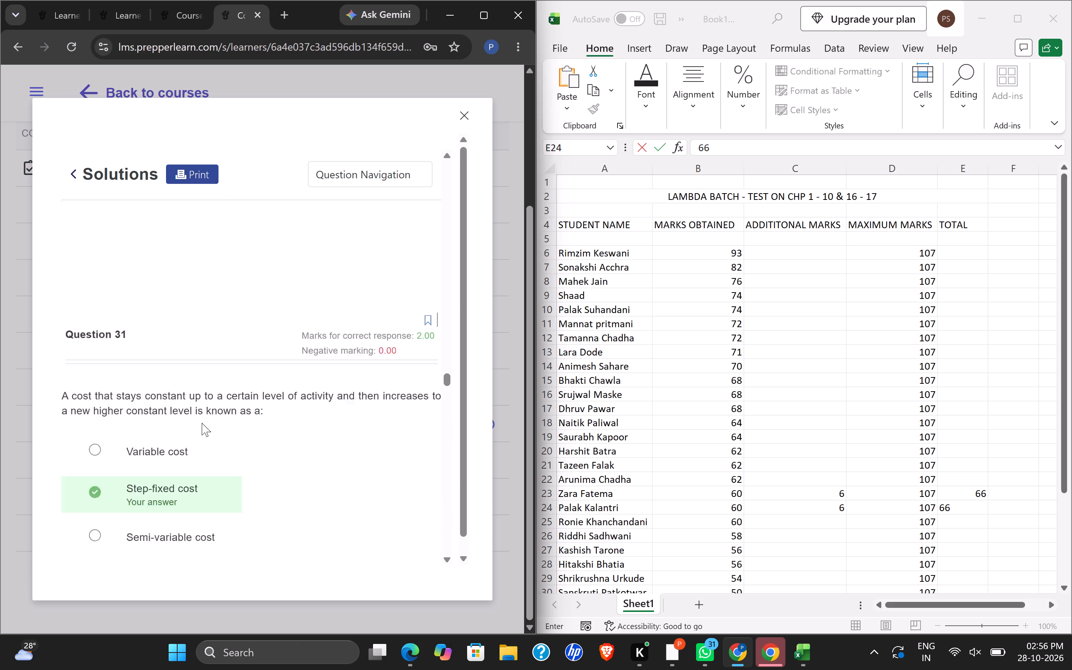
pyautogui.scroll(-8, 202, 423)
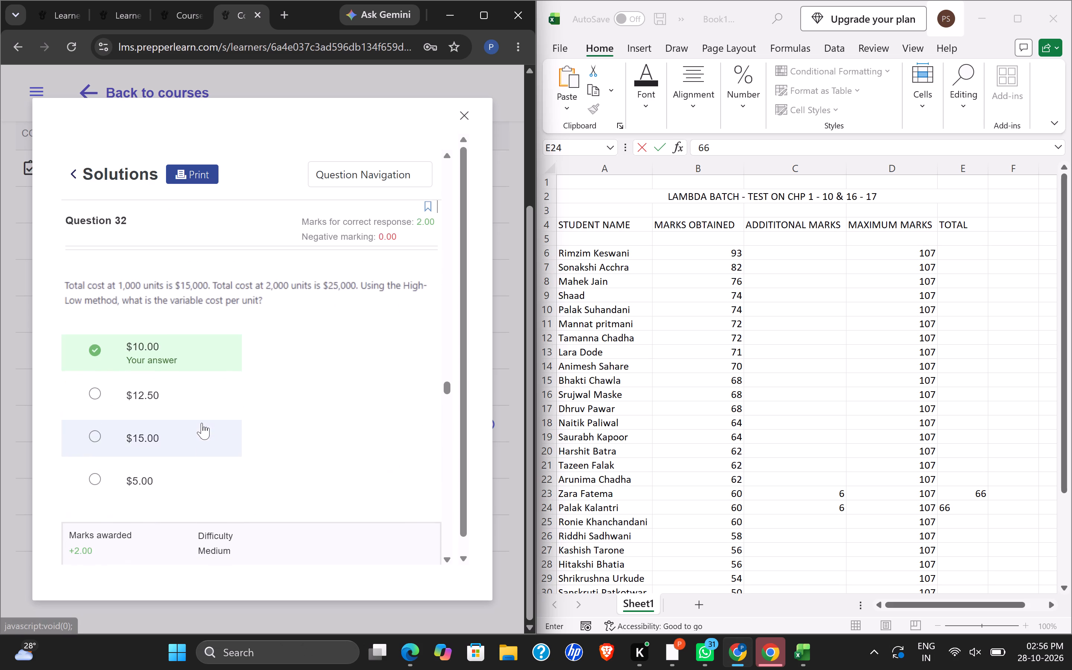
pyautogui.scroll(-7, 202, 423)
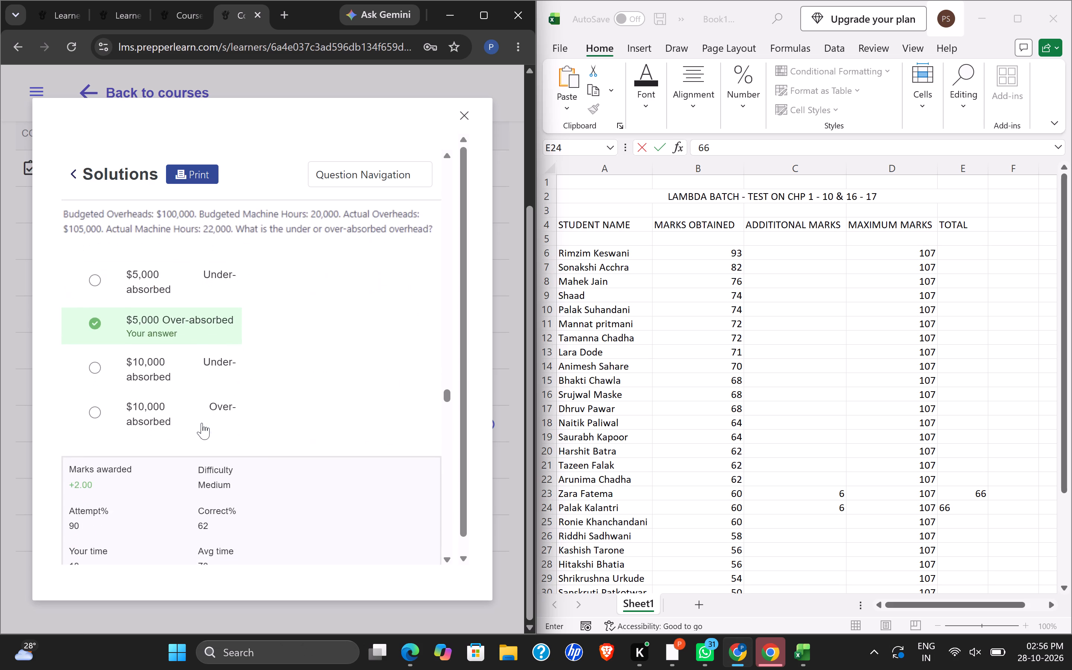
pyautogui.scroll(-7, 202, 423)
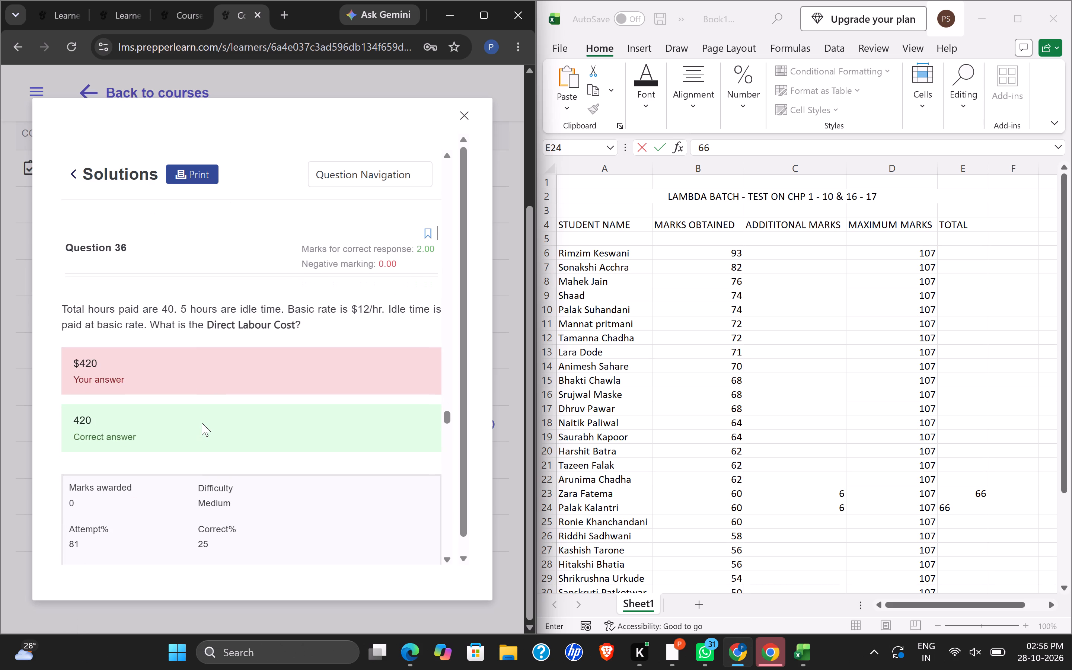
pyautogui.scroll(7, 202, 423)
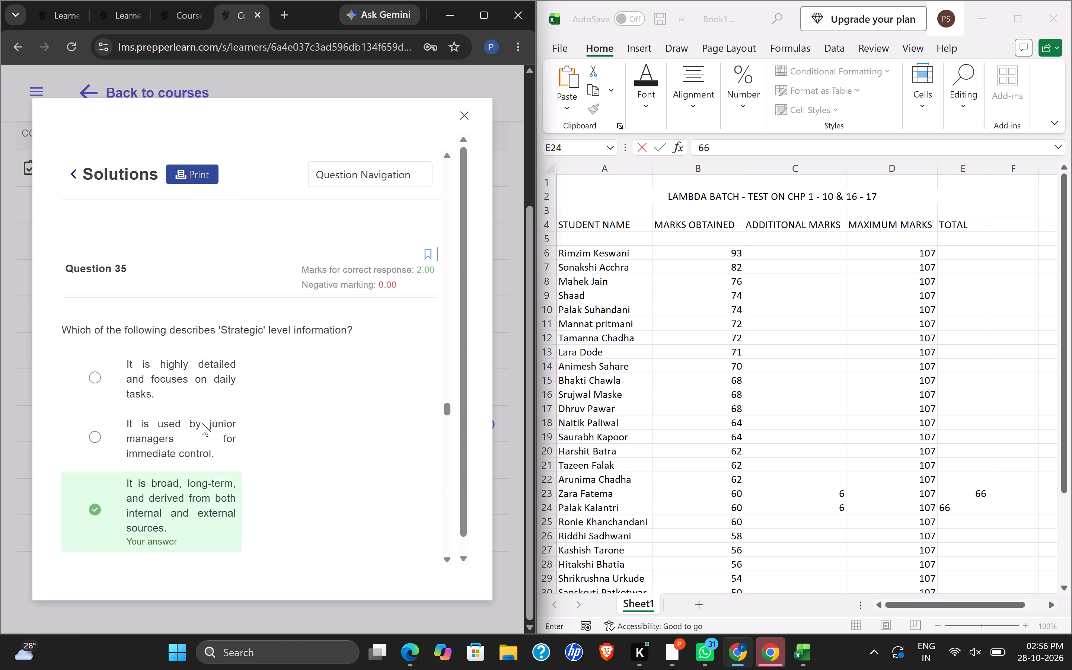
pyautogui.scroll(-1, 202, 423)
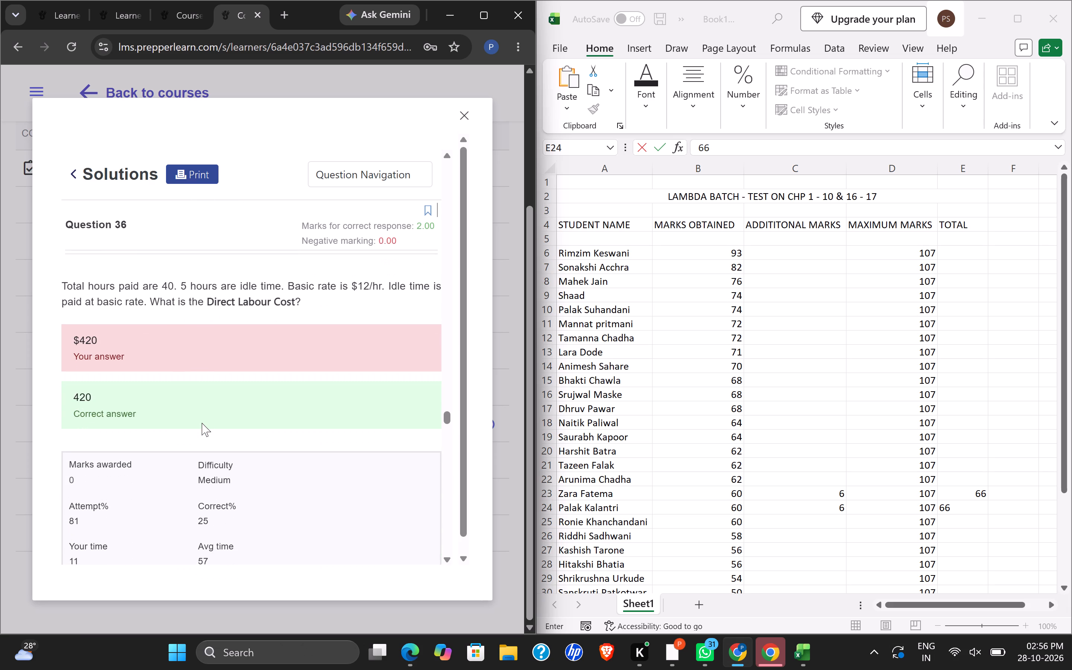
pyautogui.scroll(-3, 186, 410)
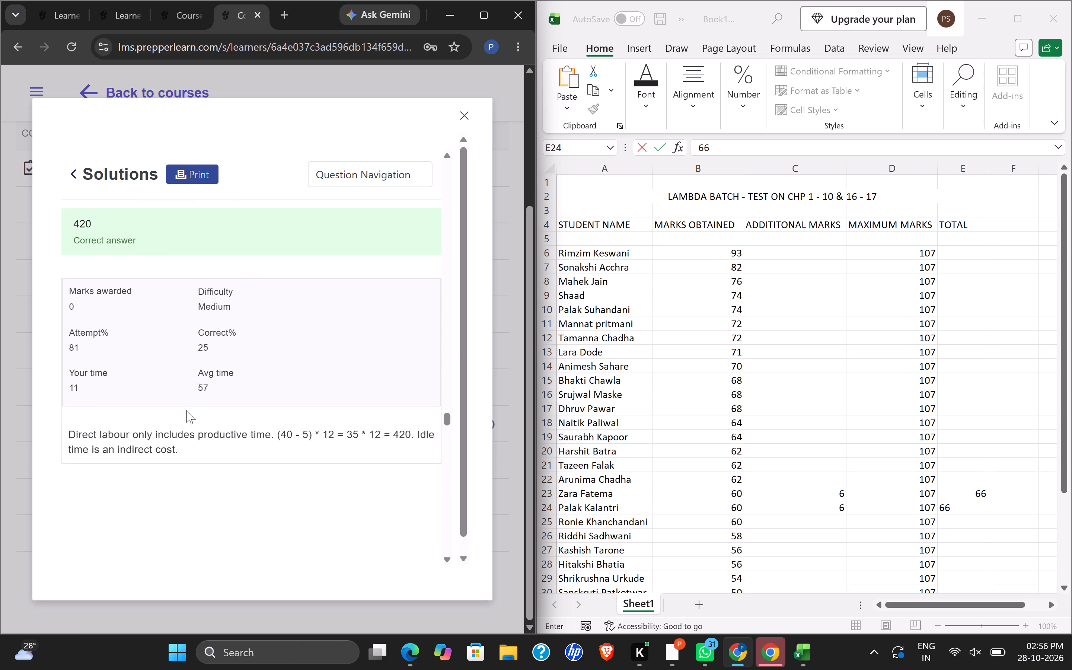
# Examine Questions 37 to 43, including job costing, good information, abnormal loss units and over-absorption, against the correct answers.
pyautogui.scroll(-8, 186, 410)
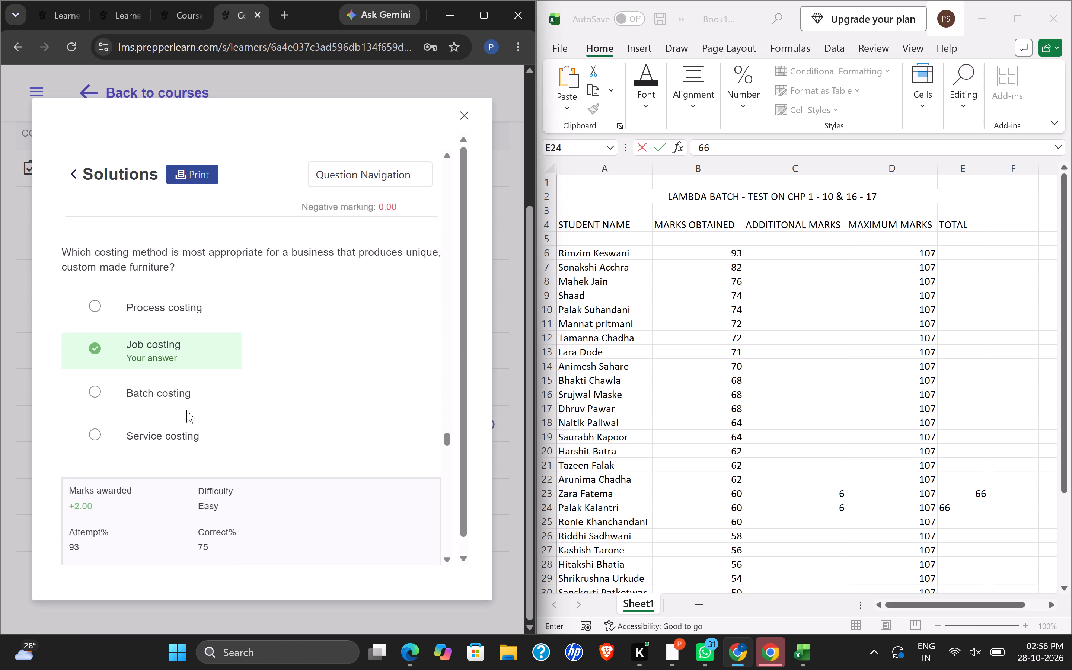
pyautogui.scroll(-2, 186, 410)
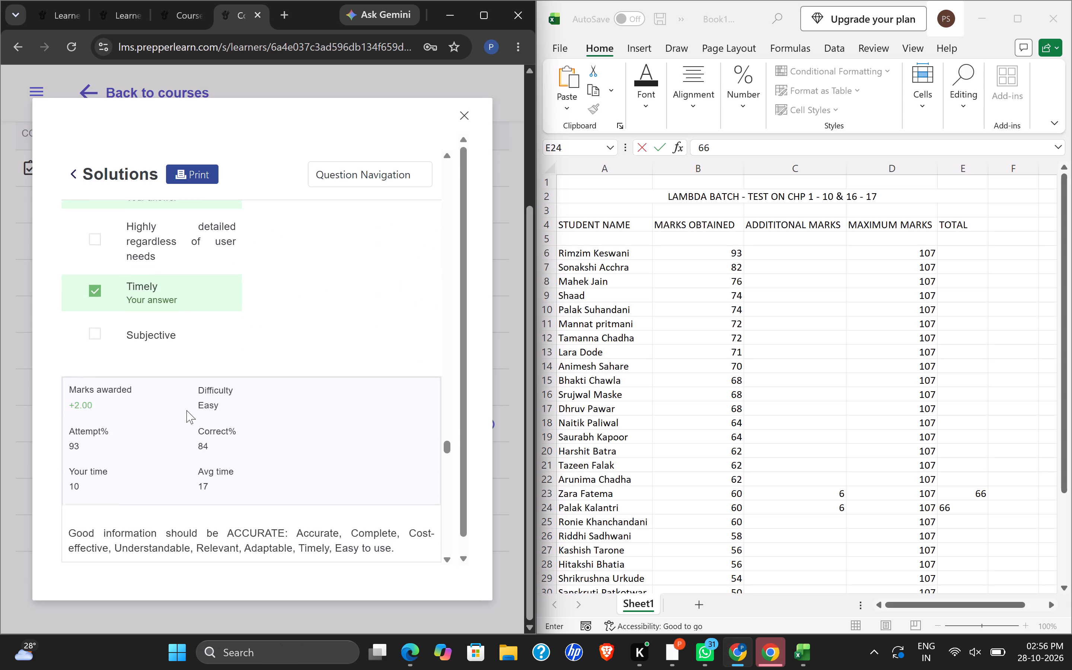
pyautogui.scroll(-5, 186, 410)
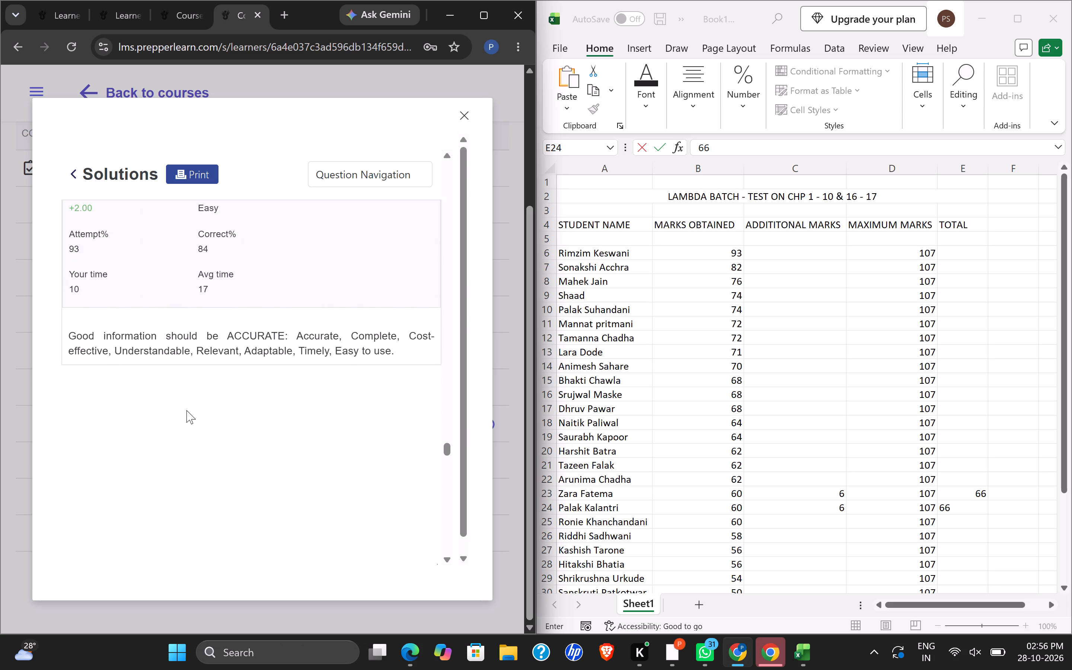
pyautogui.scroll(-2, 186, 410)
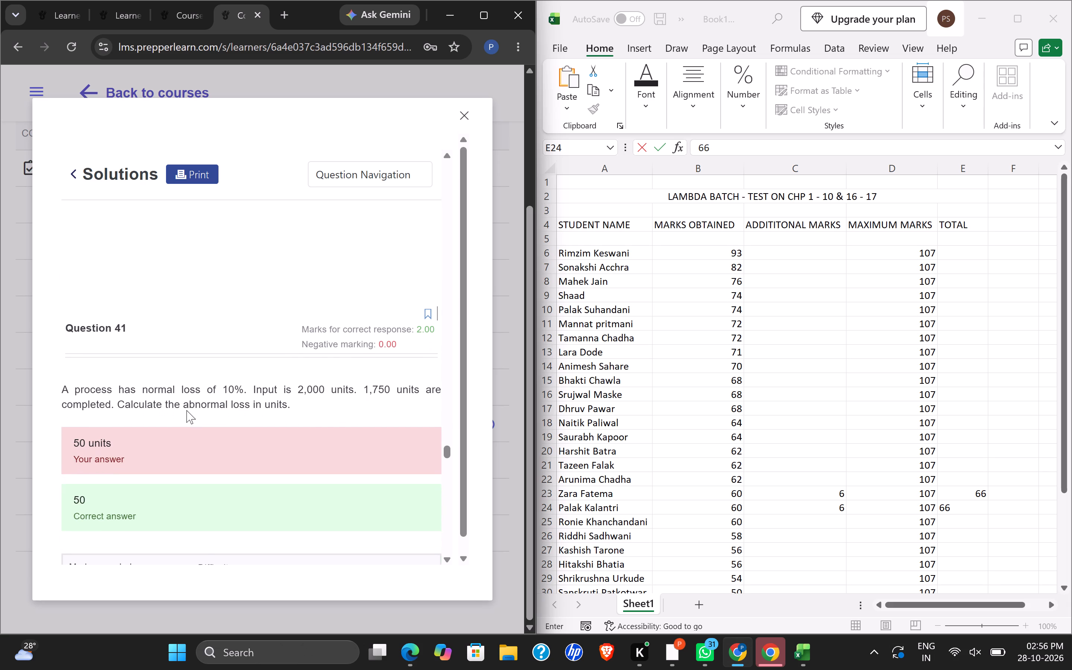
pyautogui.scroll(-5, 198, 439)
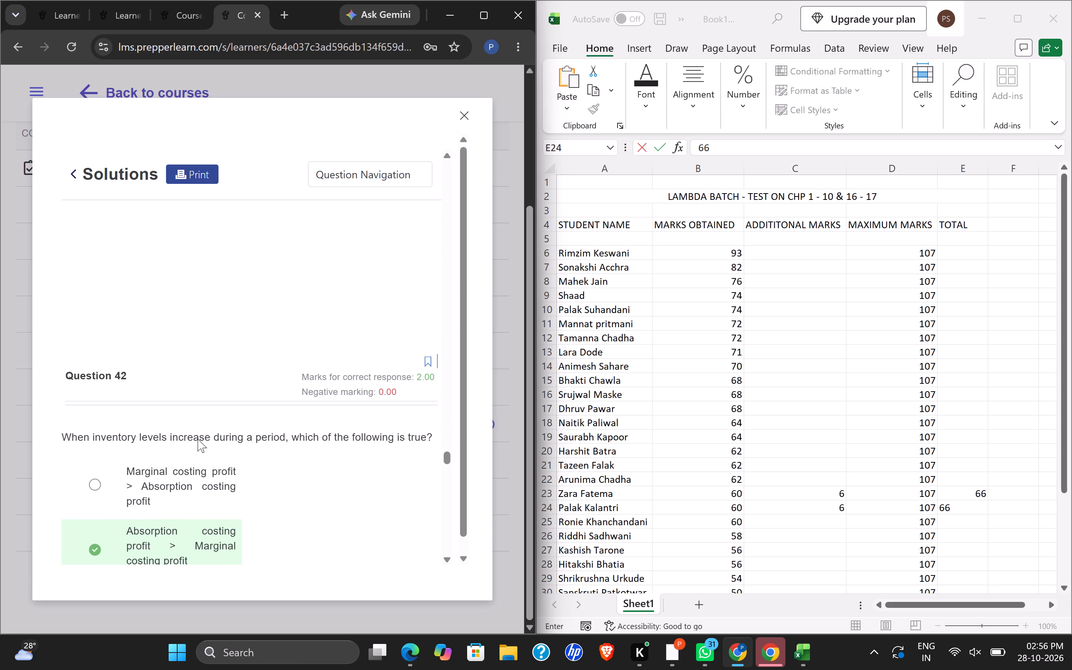
pyautogui.scroll(-13, 198, 439)
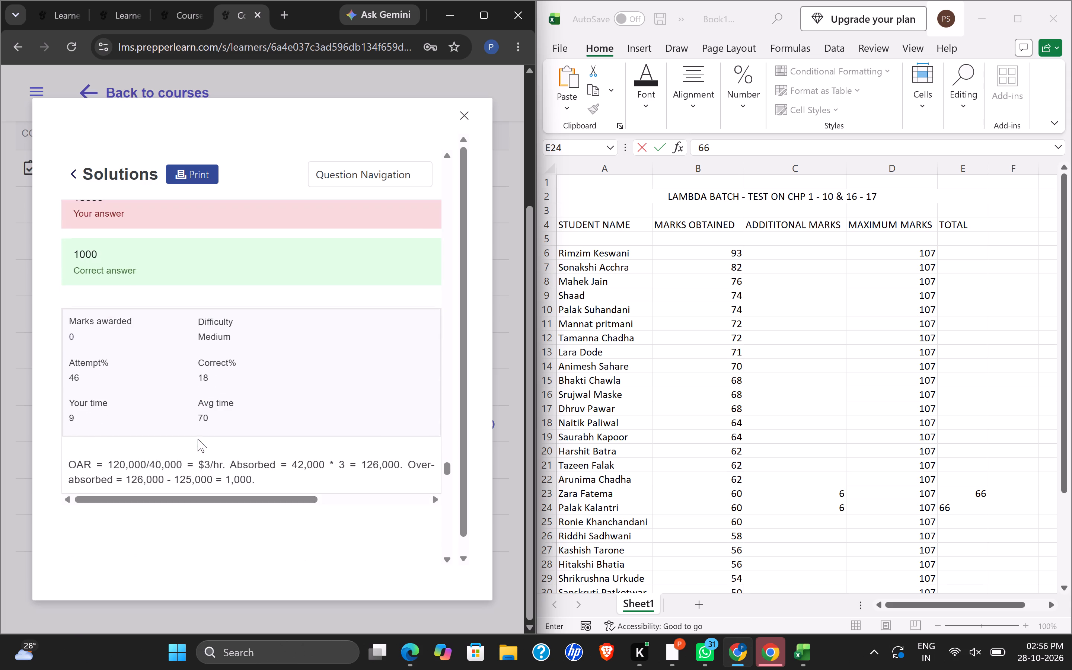
# Check the answers and marks awarded for Questions 44 to 48, including piecework, EOQ, rent per unit and equivalent units.
pyautogui.scroll(-7, 198, 439)
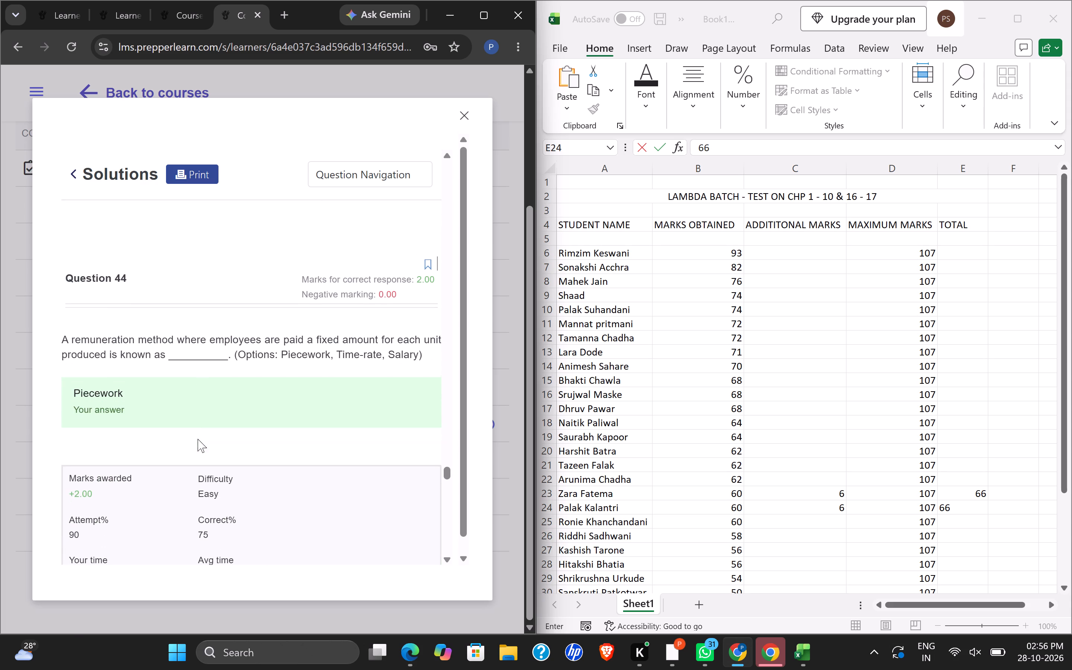
pyautogui.scroll(-4, 198, 439)
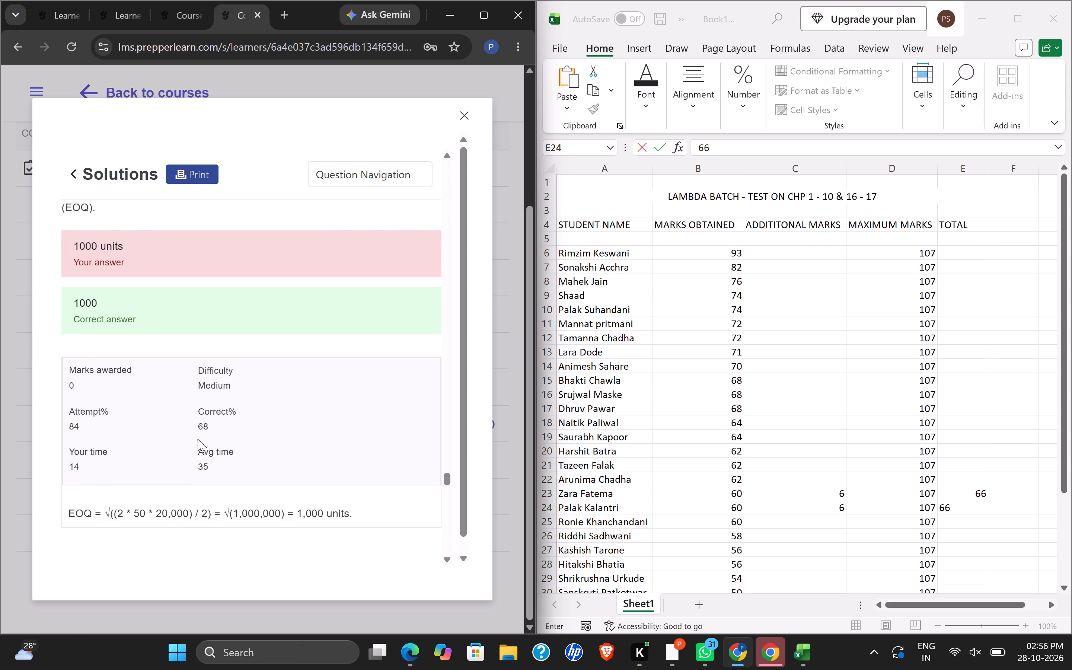
pyautogui.scroll(-5, 198, 439)
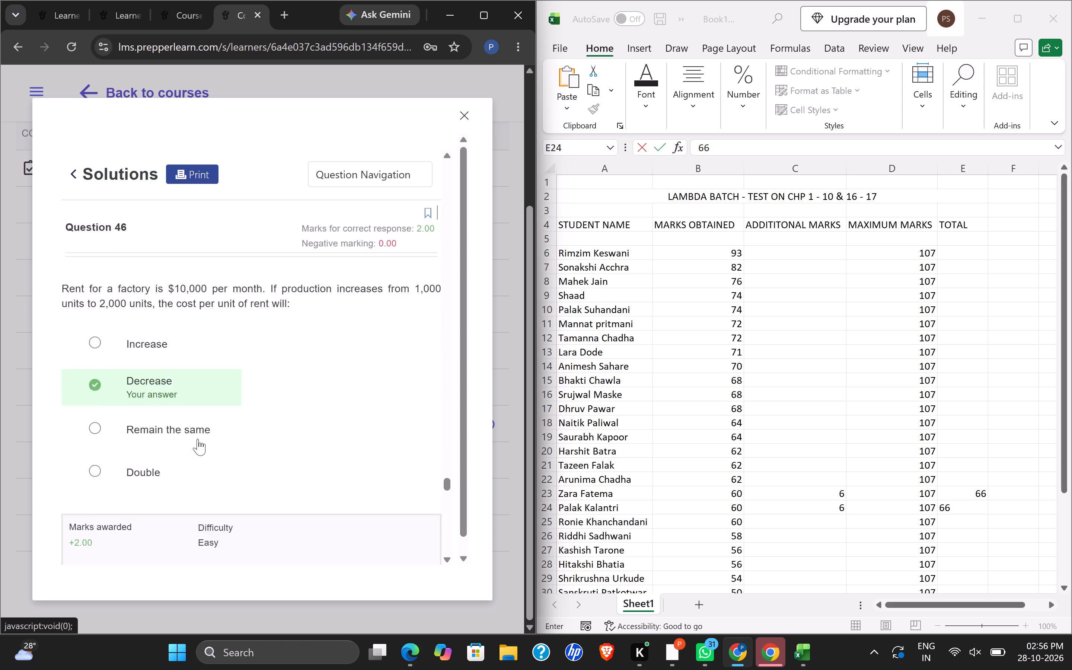
pyautogui.scroll(-4, 198, 439)
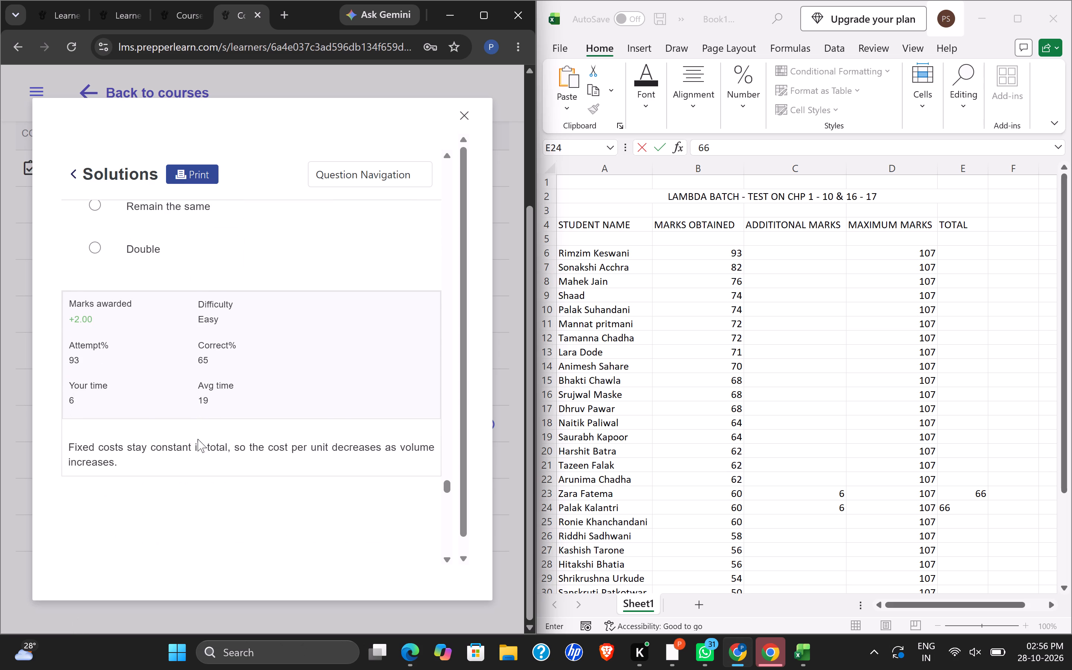
pyautogui.scroll(-3, 198, 439)
pyautogui.scroll(-3, 180, 464)
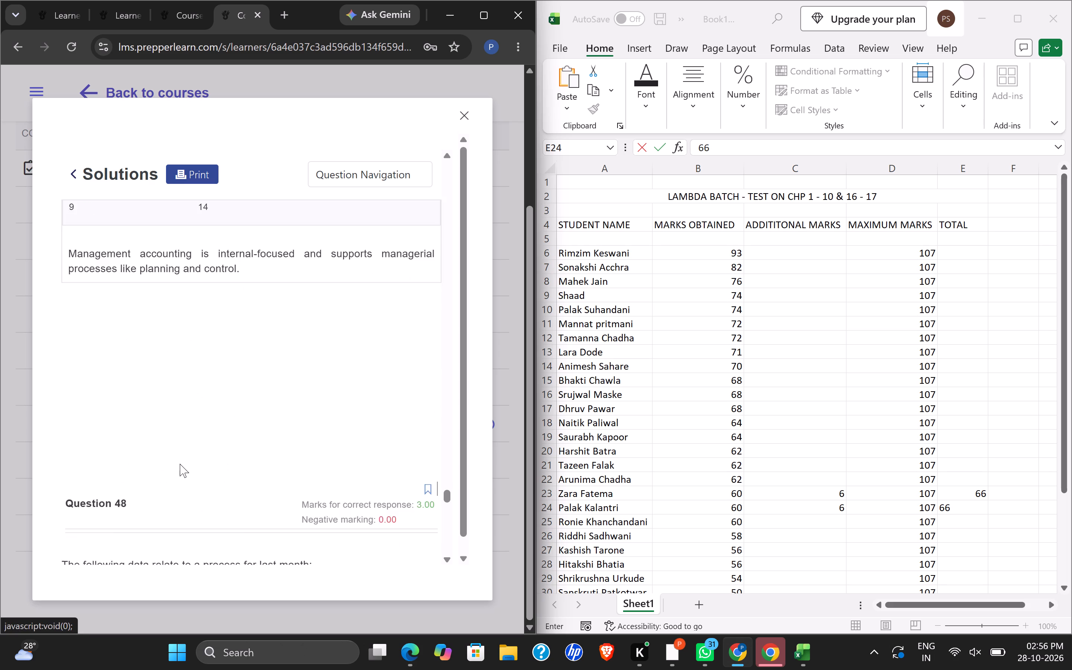
pyautogui.scroll(-1, 180, 464)
pyautogui.scroll(4, 180, 464)
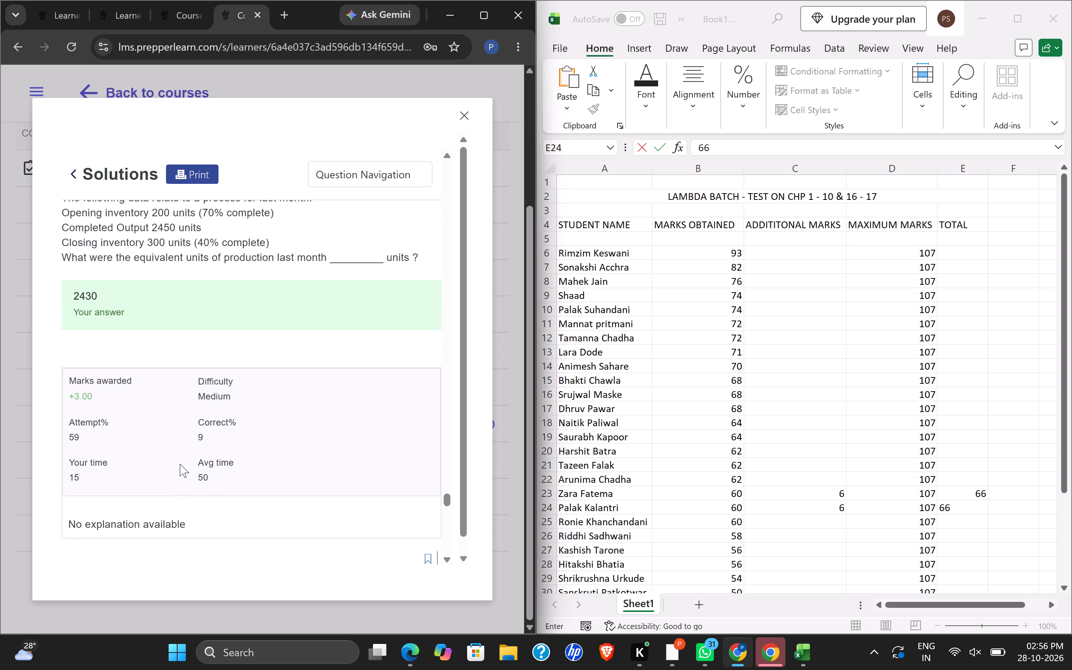
# Examine the remaining questions from Question 49 onwards, covering raw data, break-even point, Big Data and total cost, for answers marked wrongly.
pyautogui.scroll(-6, 180, 464)
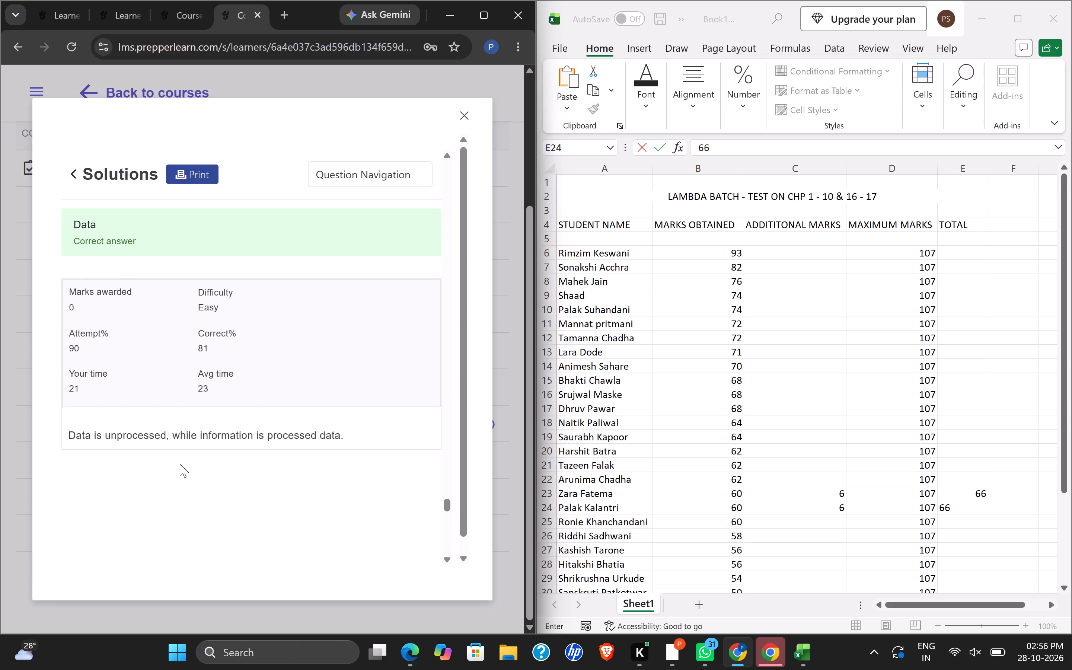
pyautogui.scroll(-5, 180, 464)
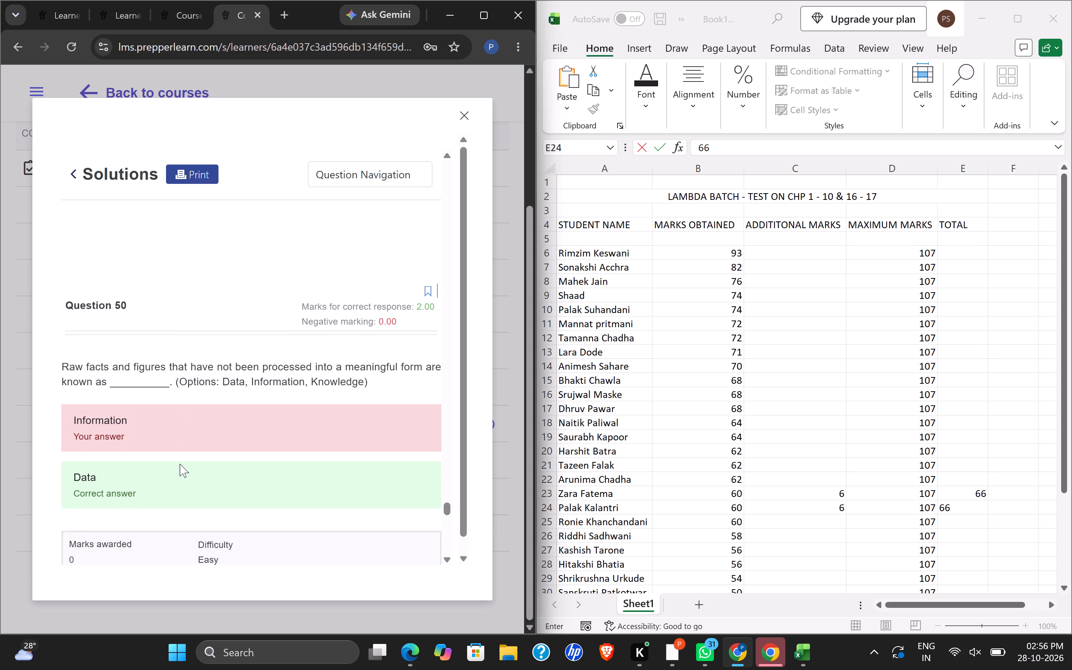
pyautogui.scroll(-7, 180, 464)
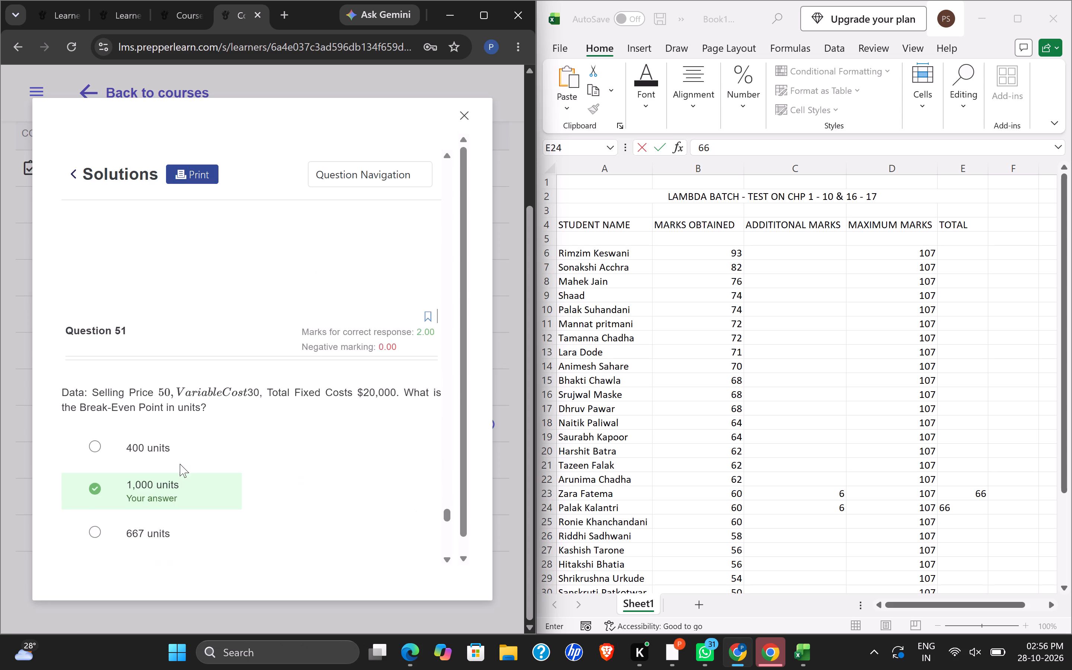
pyautogui.scroll(-7, 180, 464)
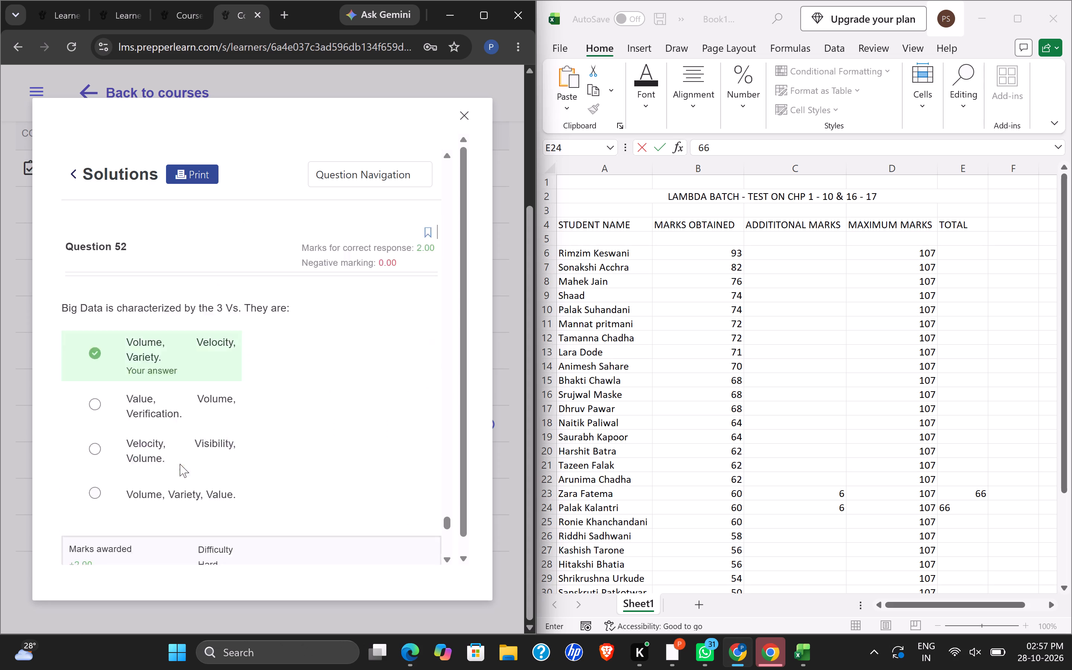
pyautogui.scroll(-6, 180, 464)
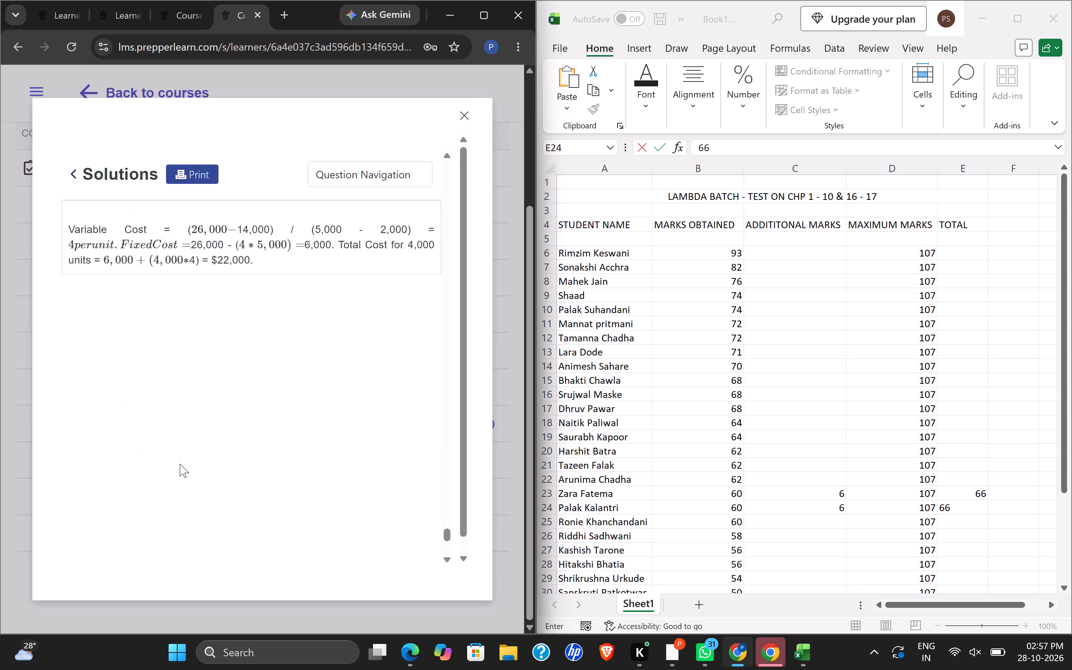
pyautogui.scroll(-1, 180, 464)
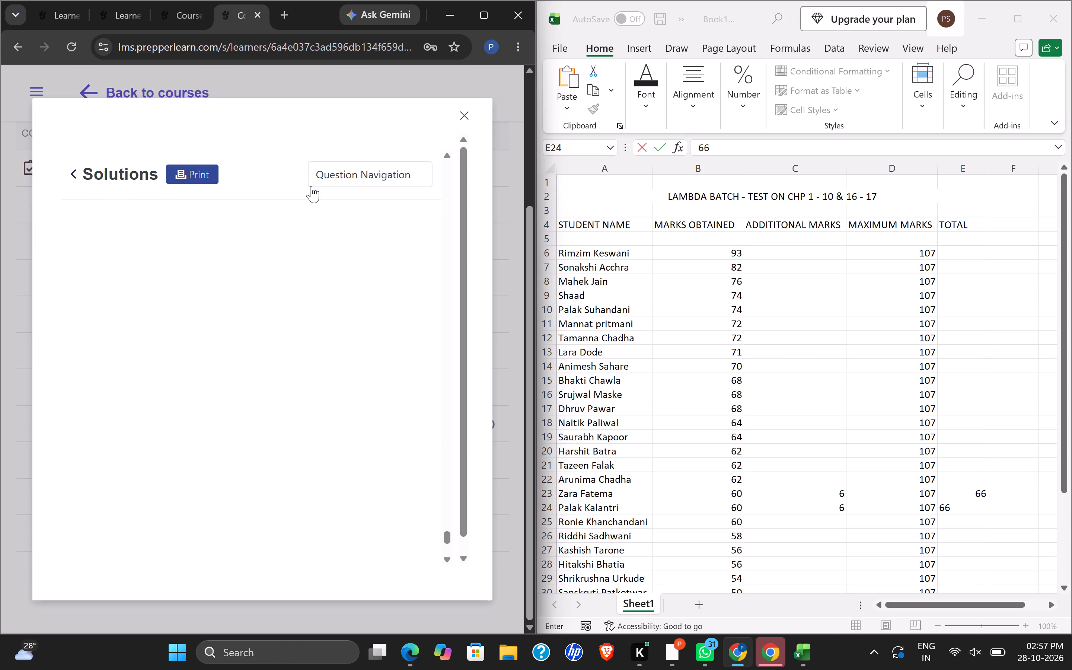
# Close the solutions, check which learner they belong to, and enter 20 additional marks in that learner's row 13 of the Excel sheet.
pyautogui.click(465, 112)
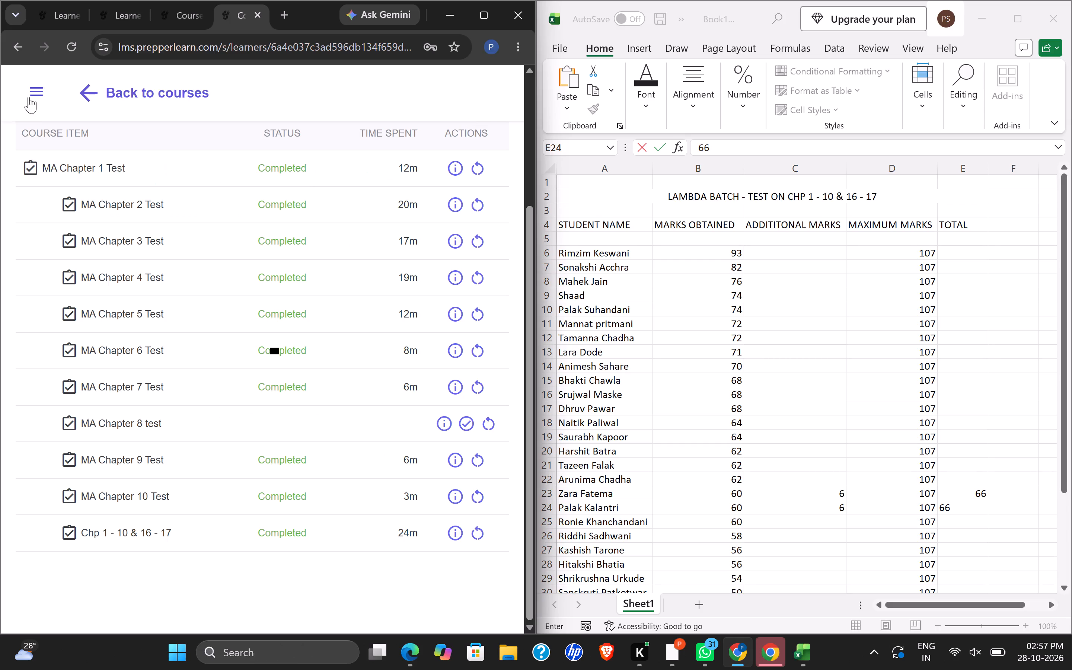
pyautogui.click(37, 92)
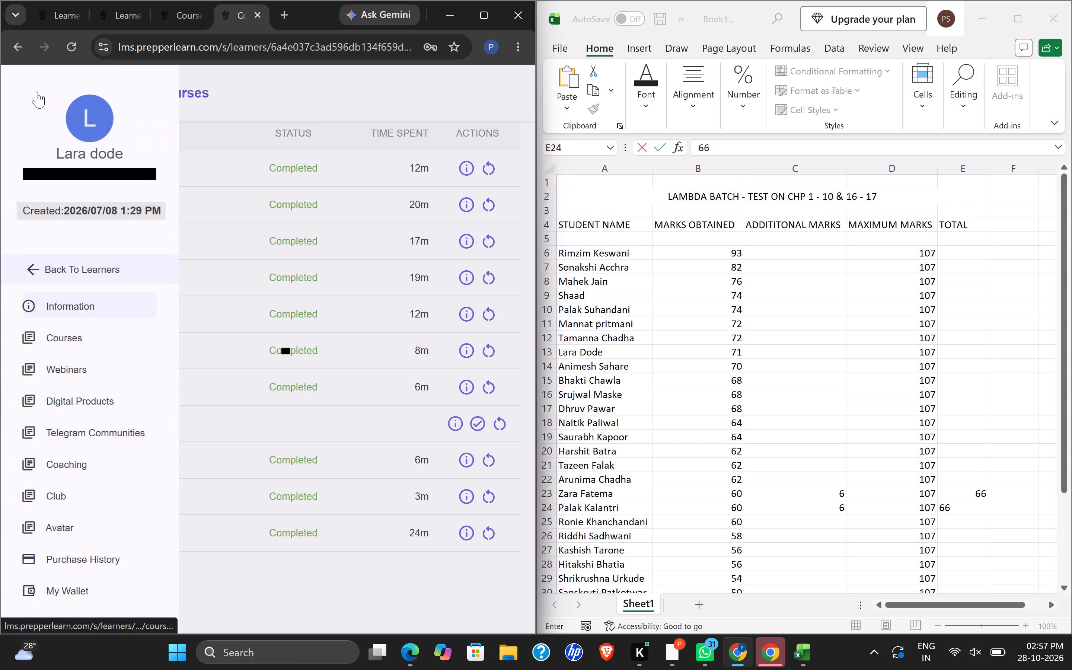
pyautogui.click(777, 346)
pyautogui.click(777, 346)
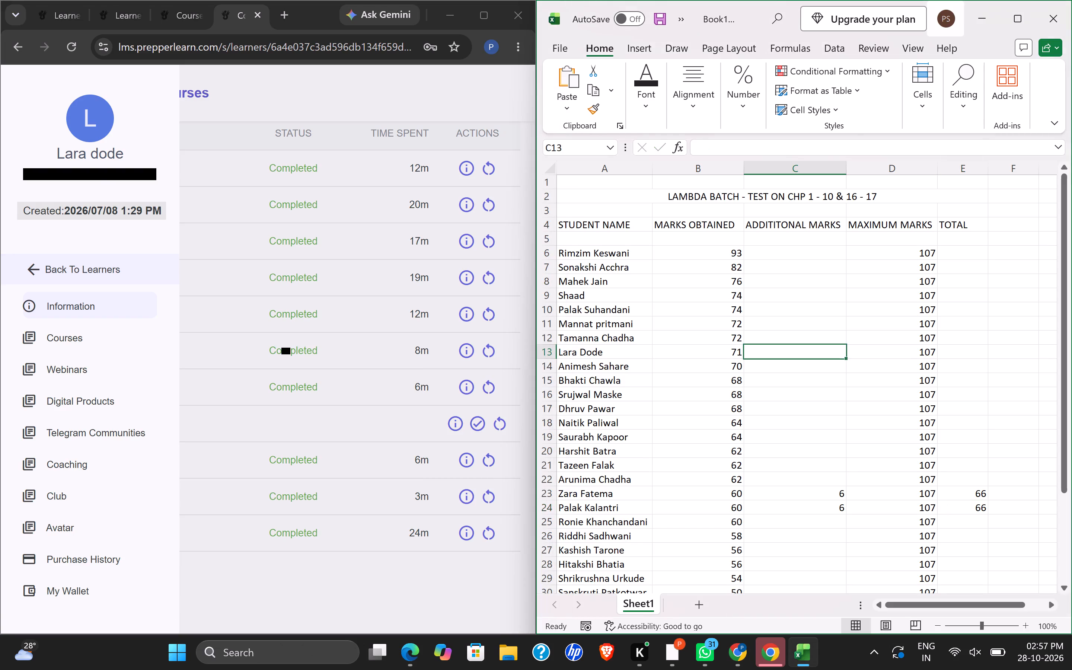
pyautogui.write('2-')
pyautogui.press('BackSpace')
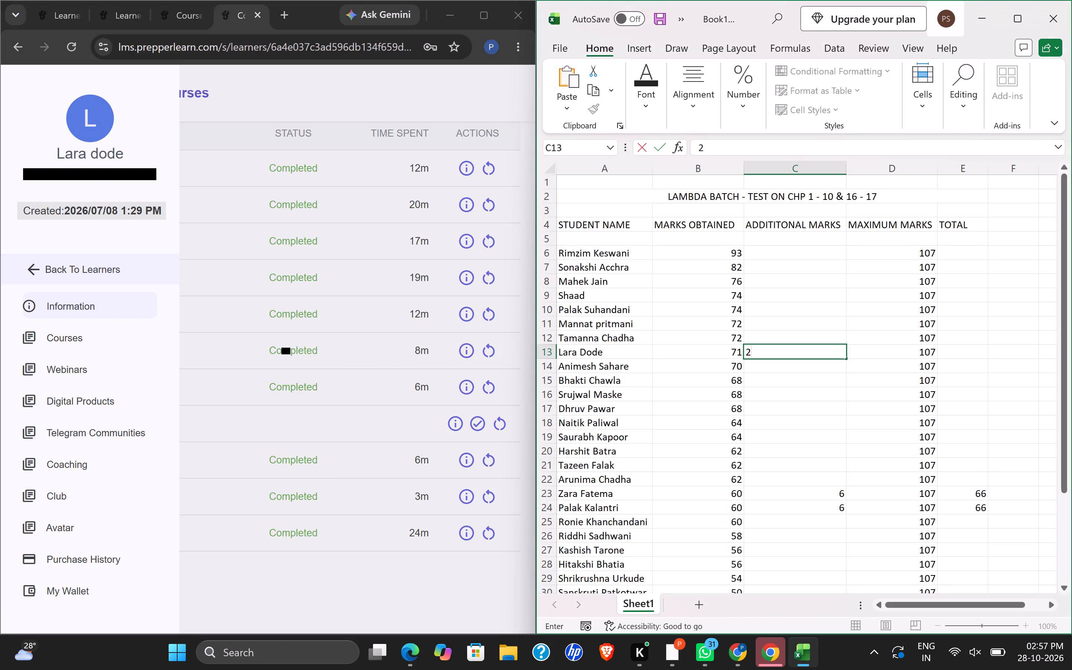
pyautogui.press('-')
pyautogui.press('BackSpace')
pyautogui.press('0')
pyautogui.press('Return')
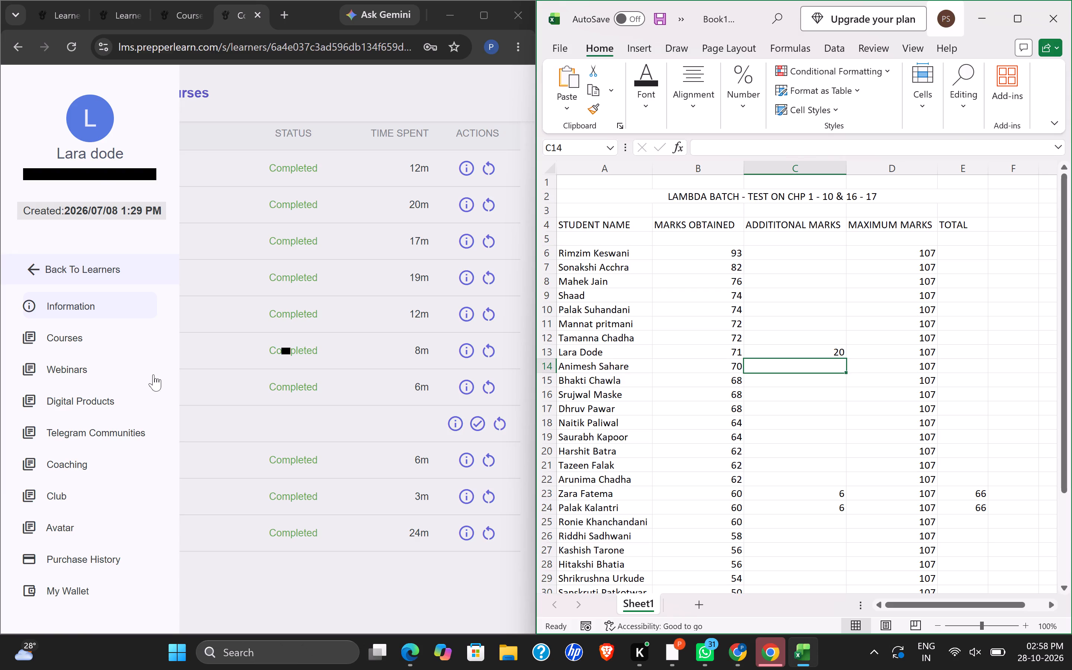
# Set the additional marks in row 23, cell C23, to 8.
pyautogui.click(759, 491)
pyautogui.press('BackSpace')
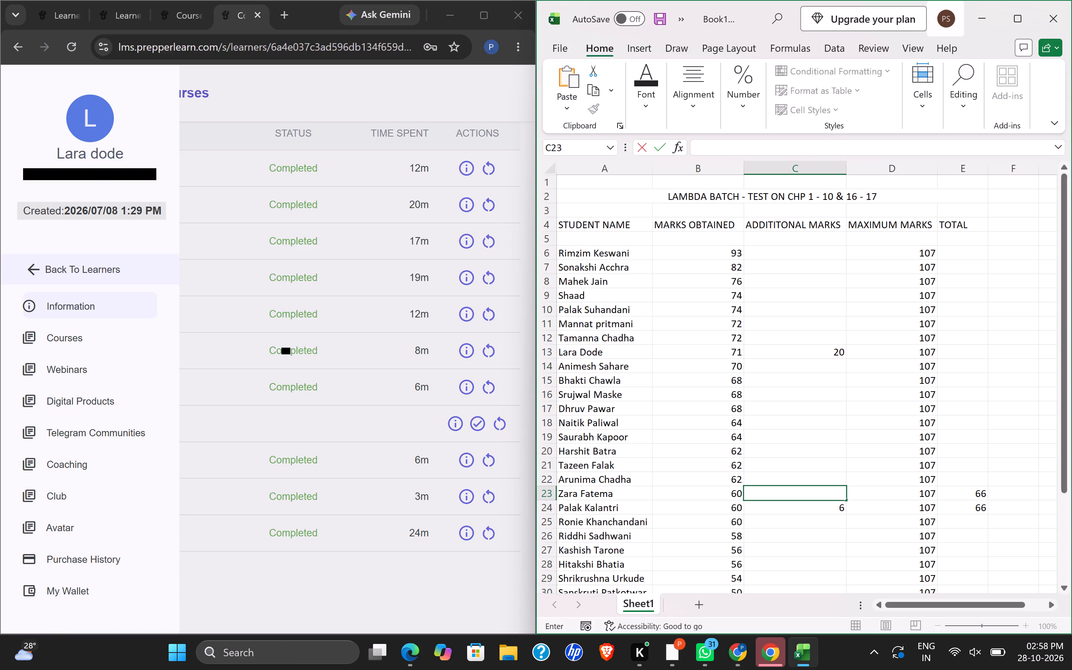
pyautogui.press('8')
pyautogui.press('Return')
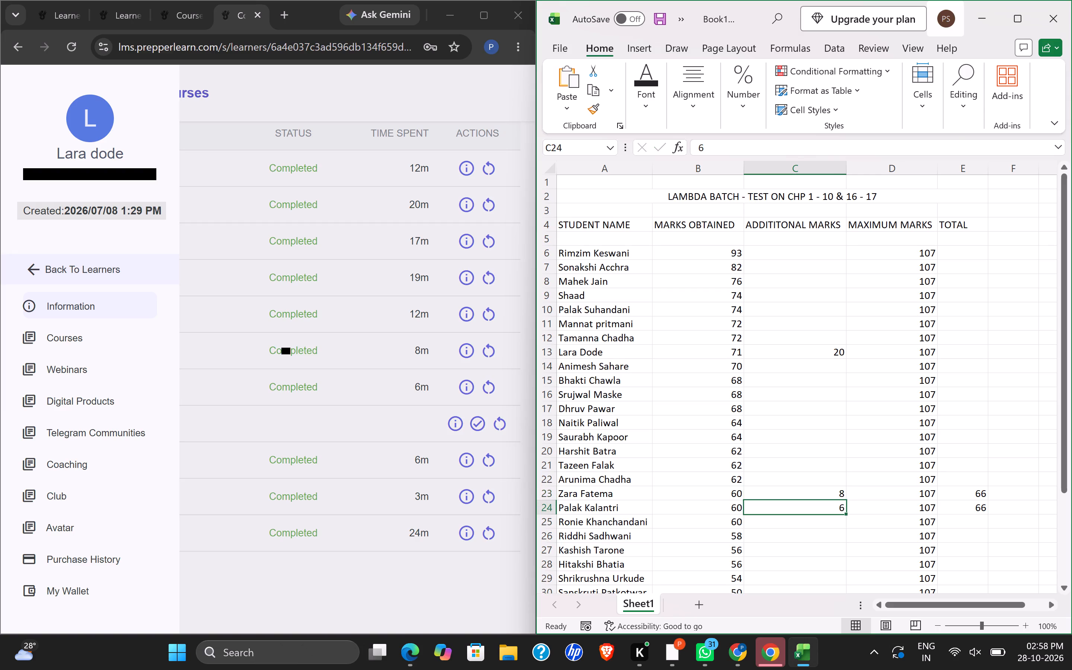
# Update the total in row 23, cell E23, to 68.
pyautogui.press('Right')
pyautogui.press('Up')
pyautogui.press('Right')
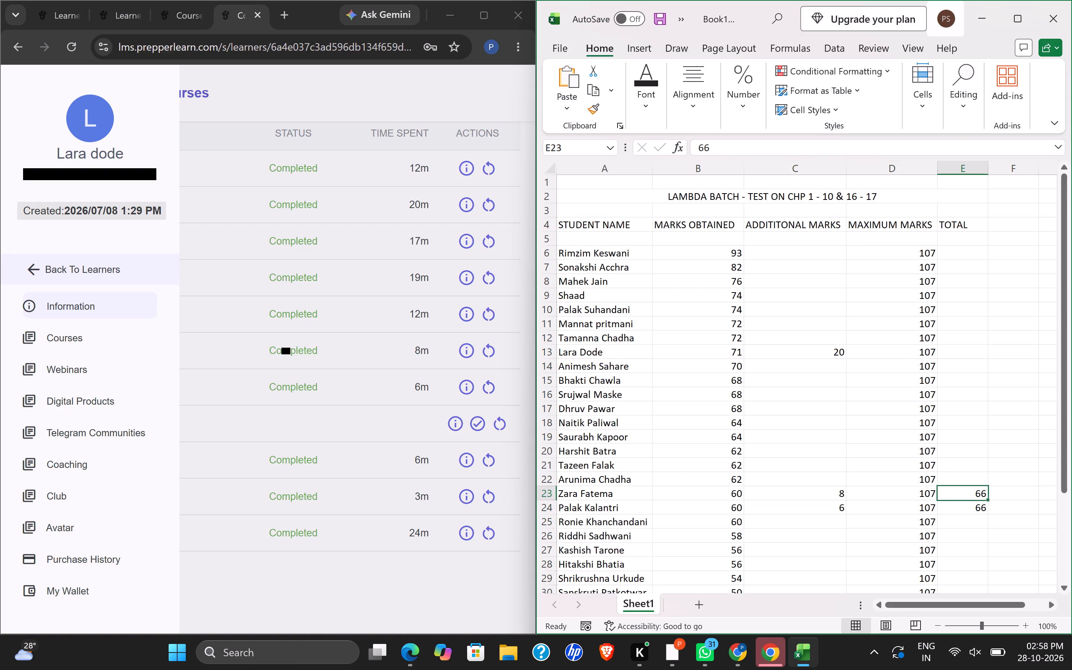
pyautogui.click(731, 147)
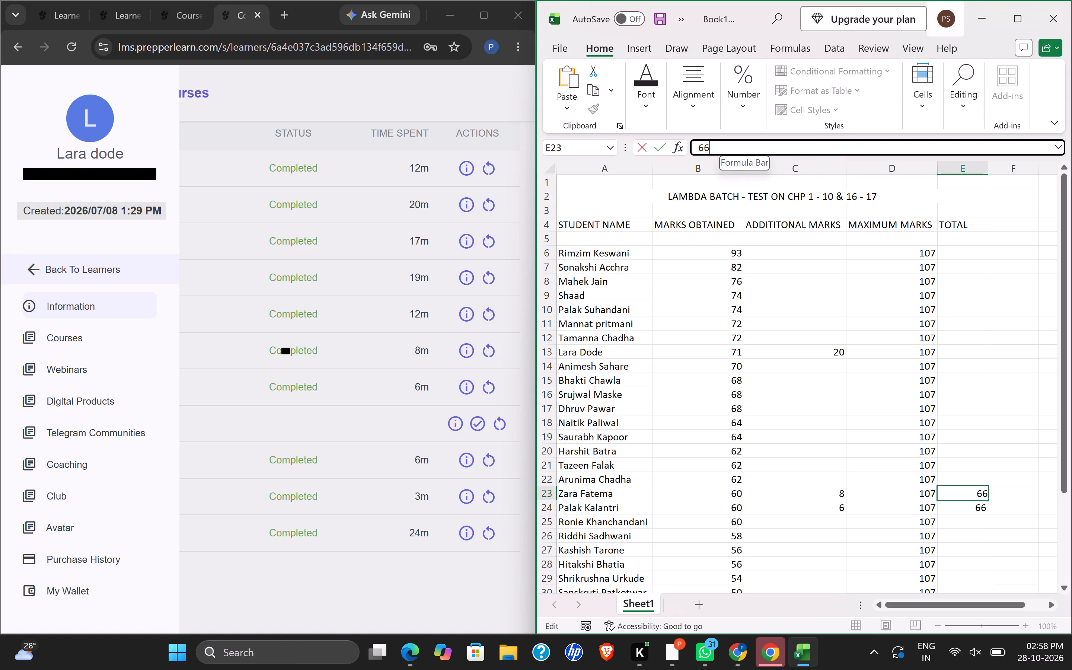
pyautogui.press('BackSpace')
pyautogui.press('8')
pyautogui.press('Return')
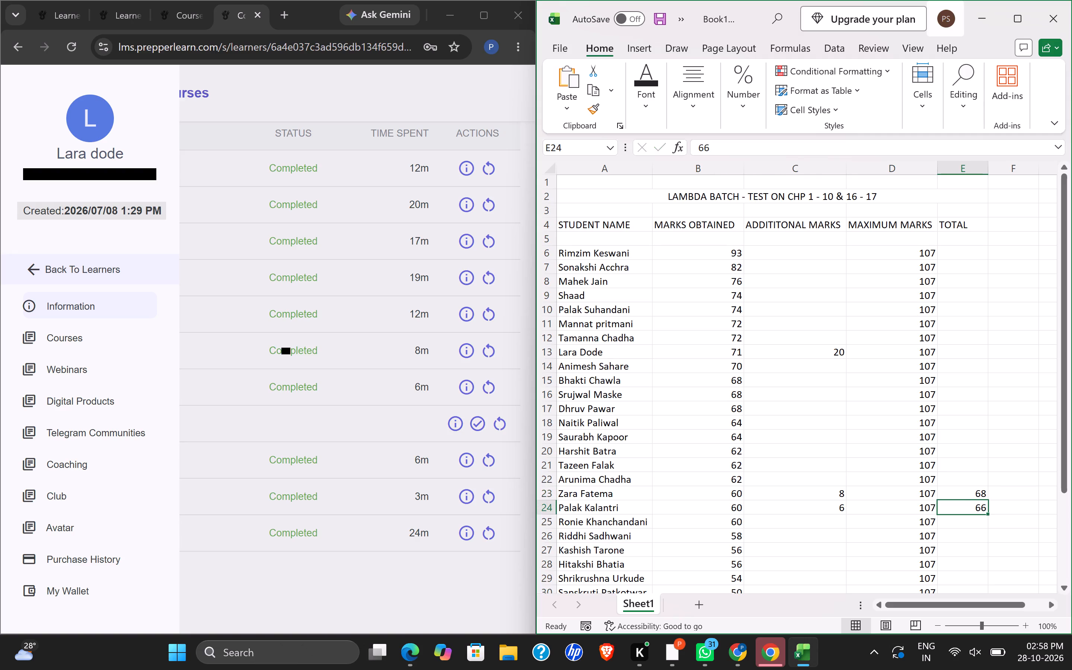
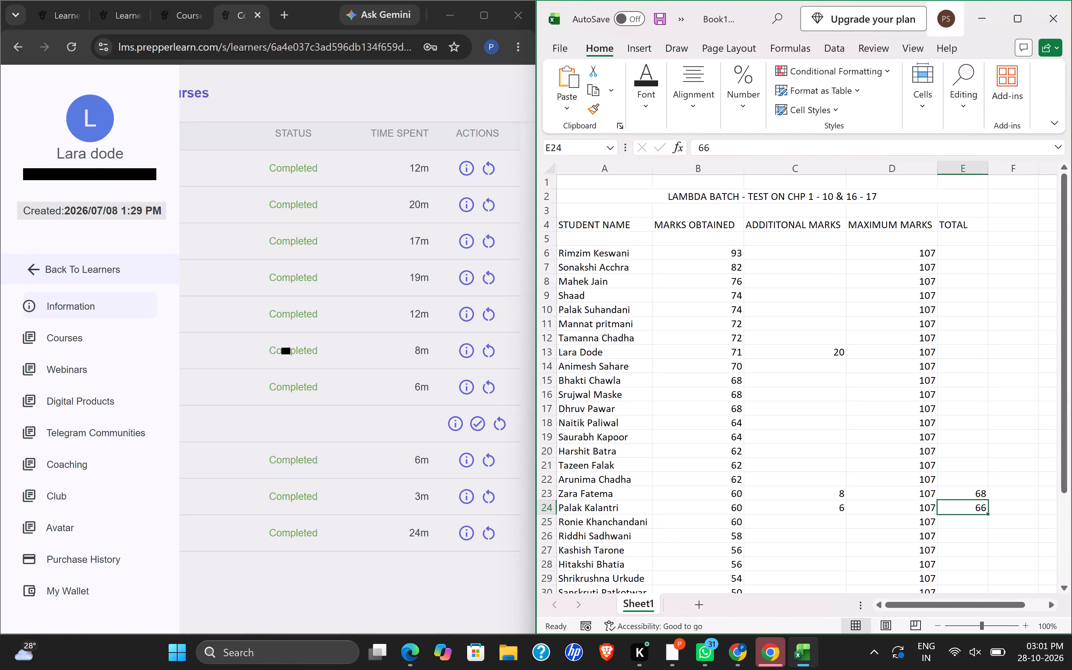
# Enter the row 13 total in cell E13 as the formula =71 + 20.
pyautogui.click(961, 352)
pyautogui.press('=')
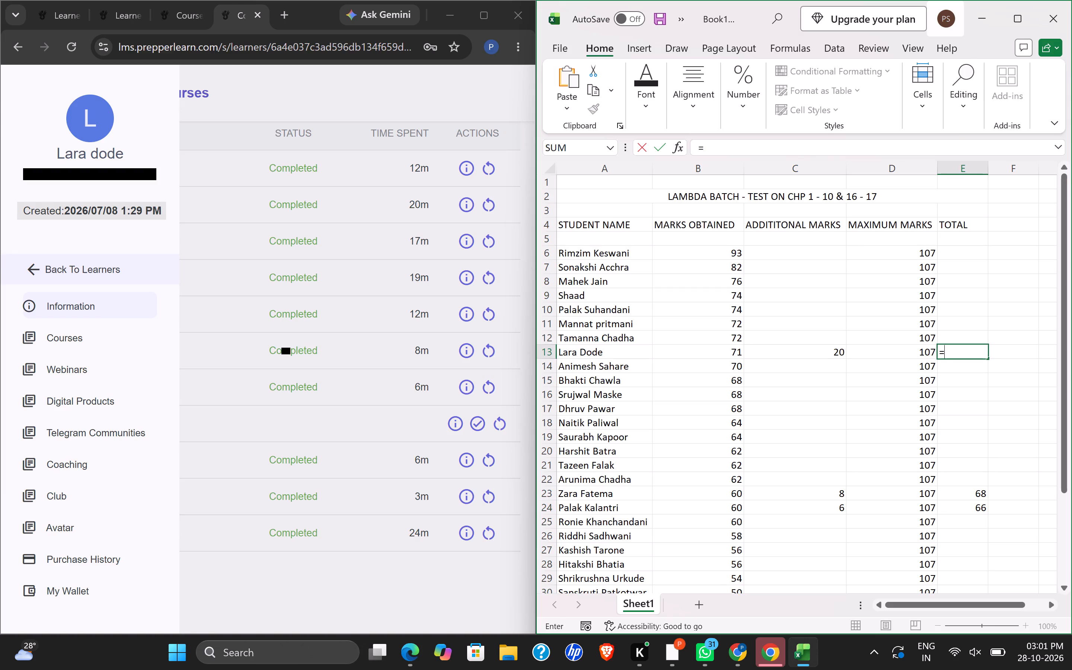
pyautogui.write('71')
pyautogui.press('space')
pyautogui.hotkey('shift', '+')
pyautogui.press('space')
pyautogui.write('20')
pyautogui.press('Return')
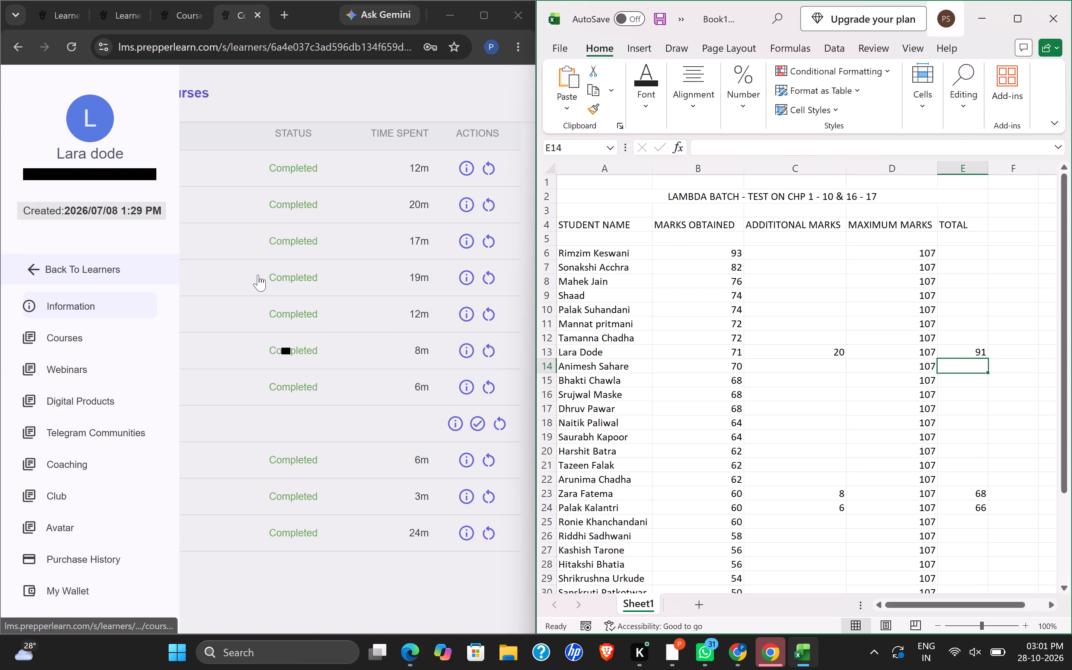
# Check which learner the other open course page belongs to and look through the student list in the Excel sheet.
pyautogui.hscroll(3, 258, 275)
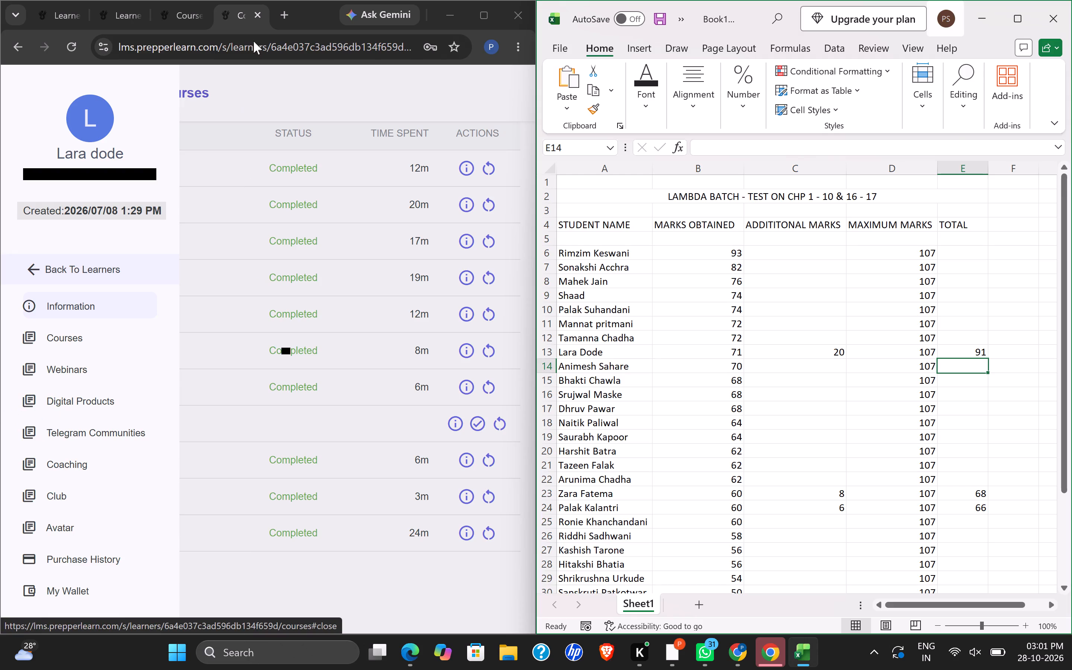
pyautogui.click(186, 13)
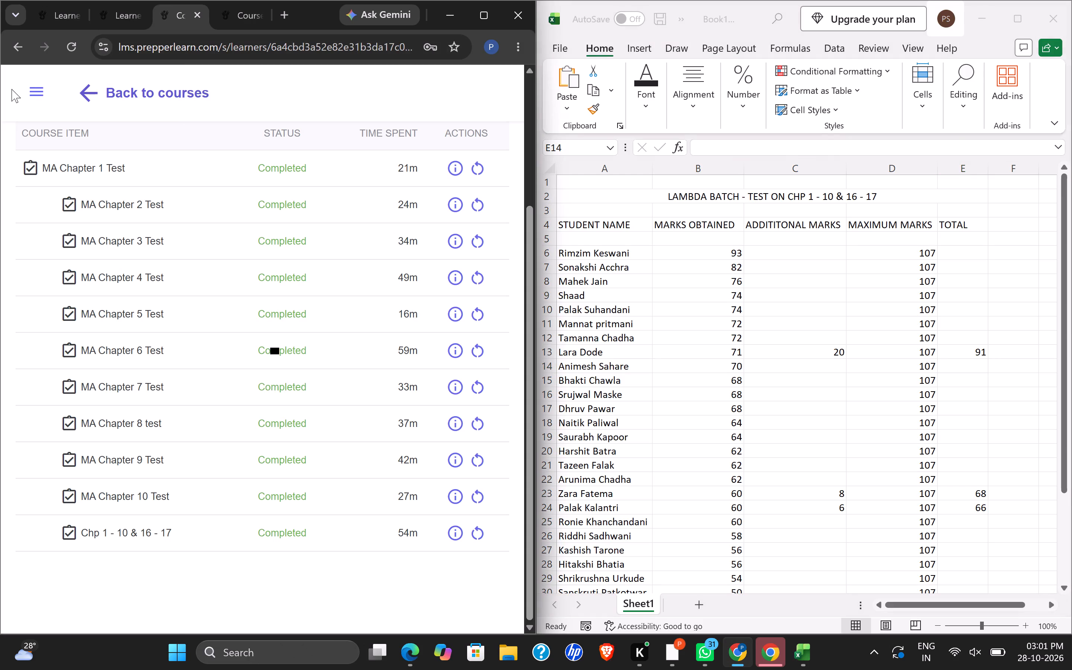
pyautogui.click(39, 91)
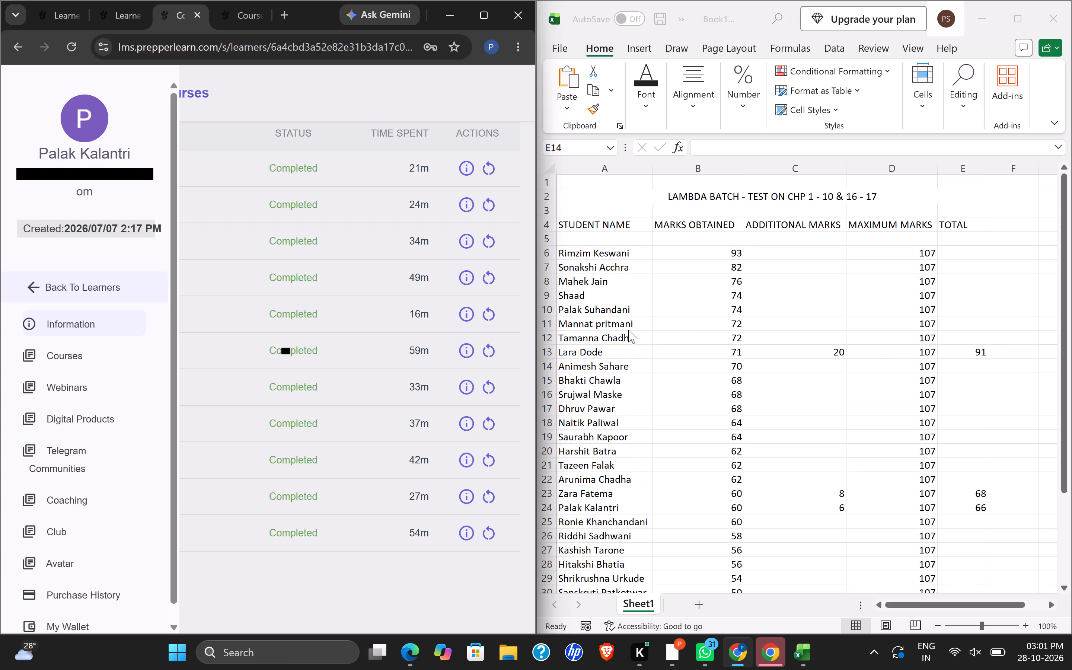
pyautogui.click(631, 349)
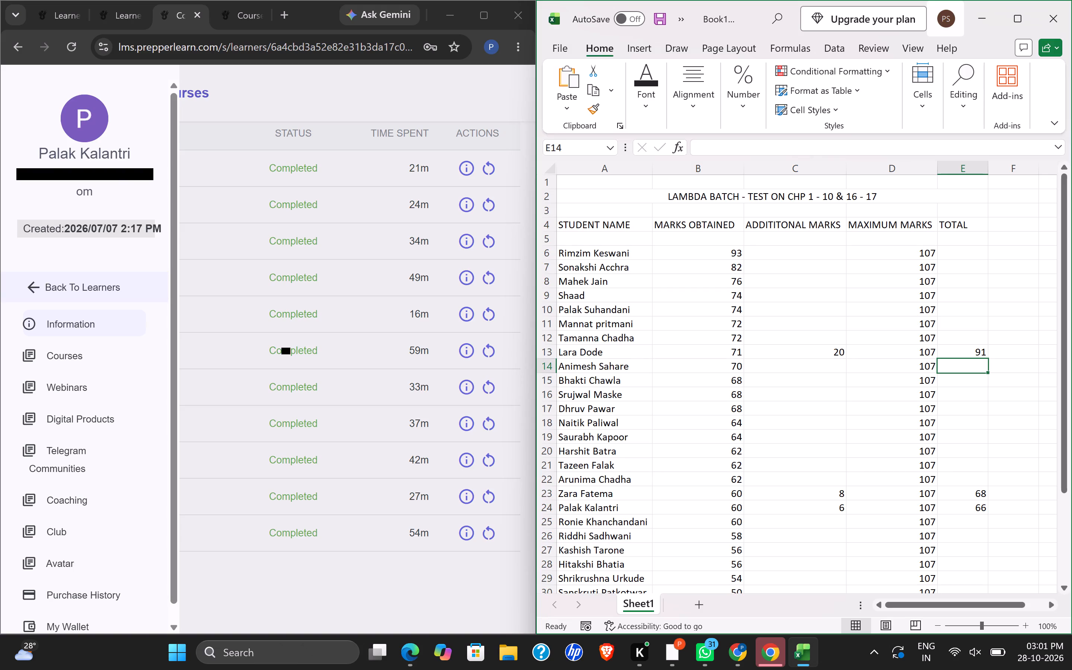
pyautogui.scroll(-1, 625, 450)
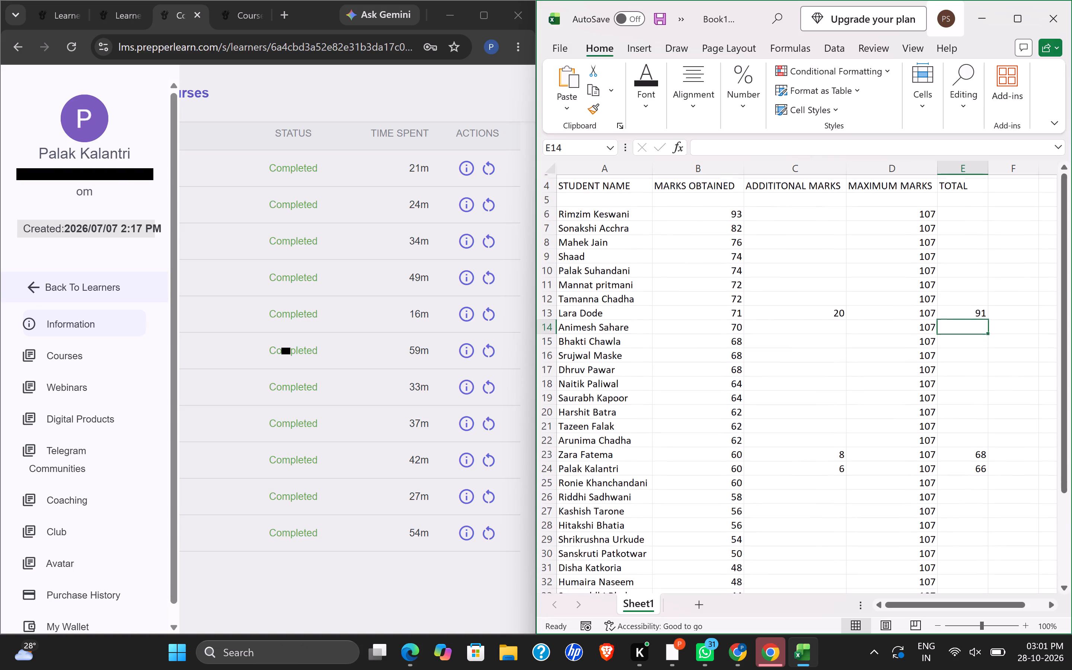
pyautogui.scroll(-2, 625, 450)
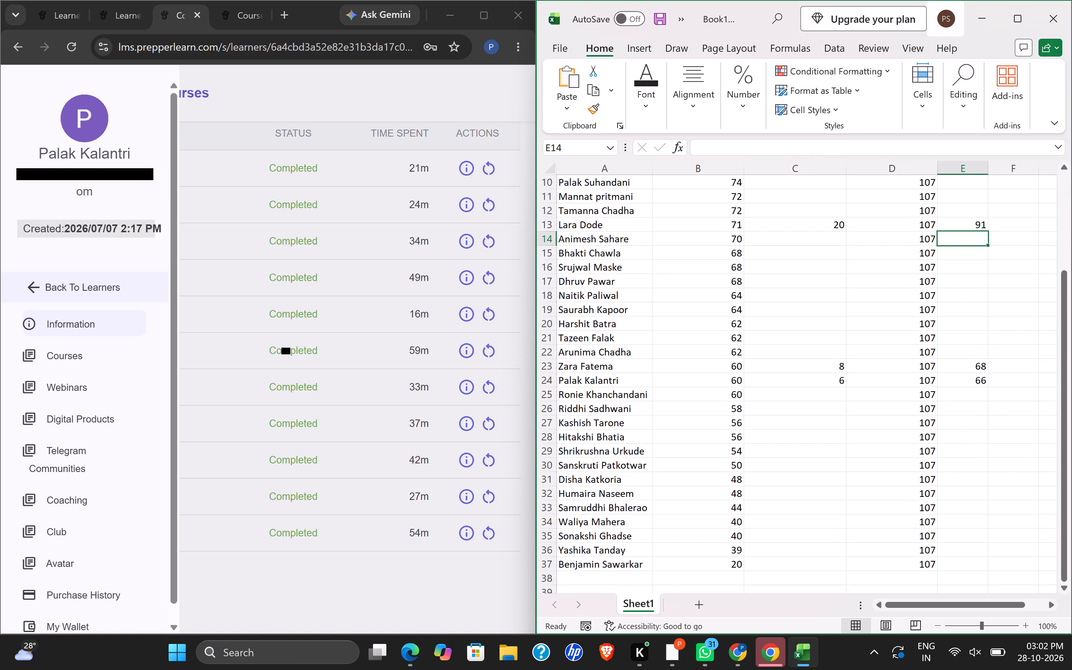
pyautogui.scroll(1, 616, 278)
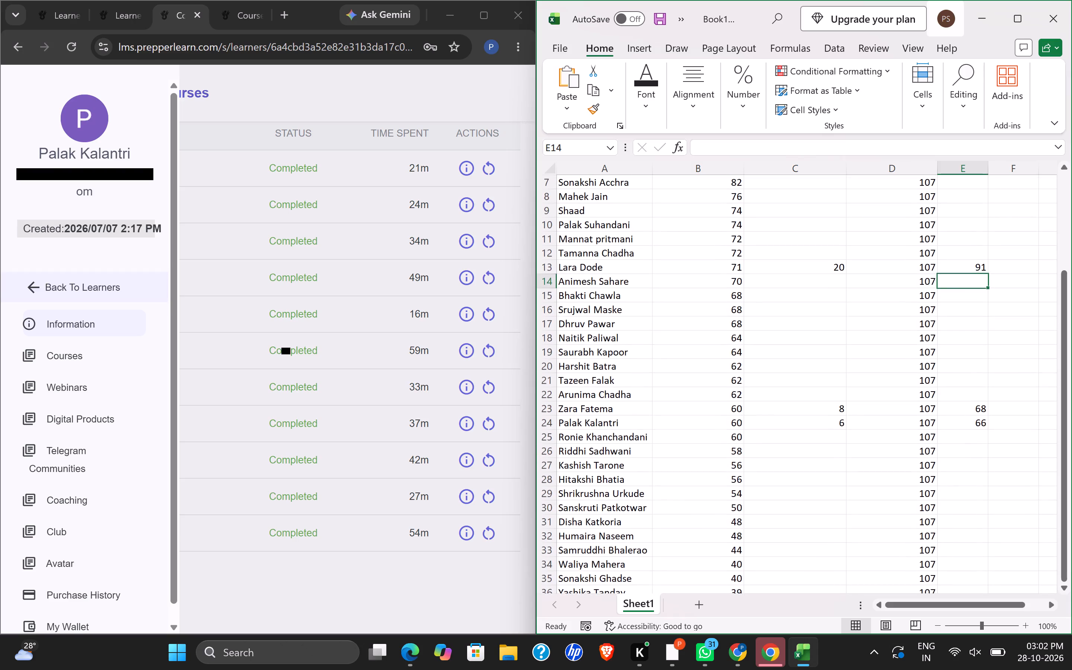
pyautogui.scroll(2, 616, 278)
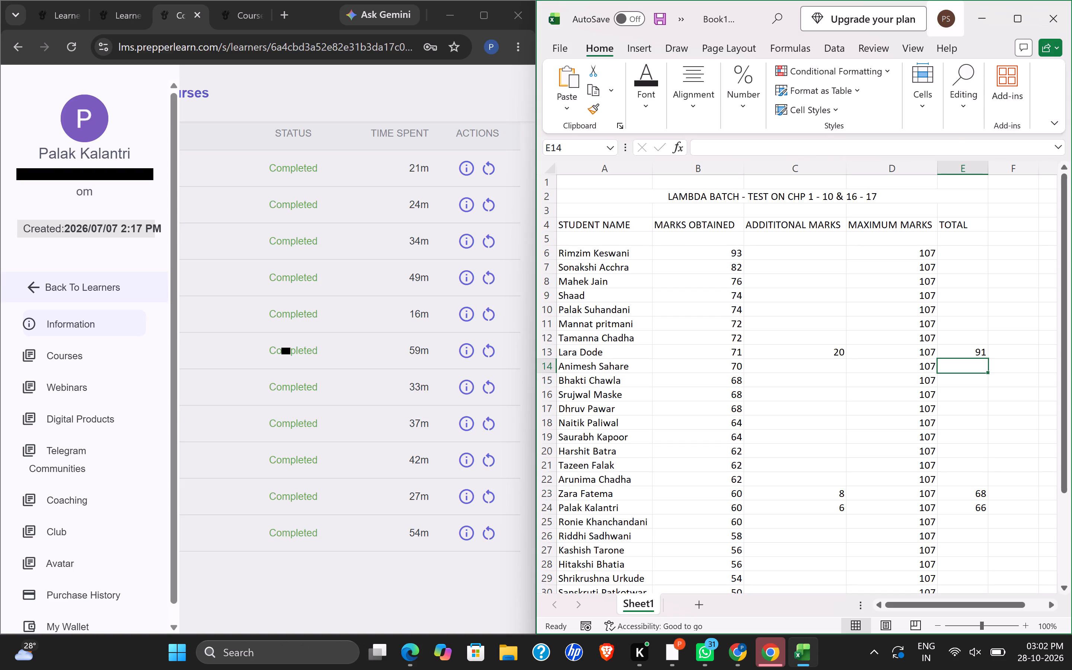
# Close both reviewed learners' course pages in the browser.
pyautogui.click(197, 15)
pyautogui.click(197, 15)
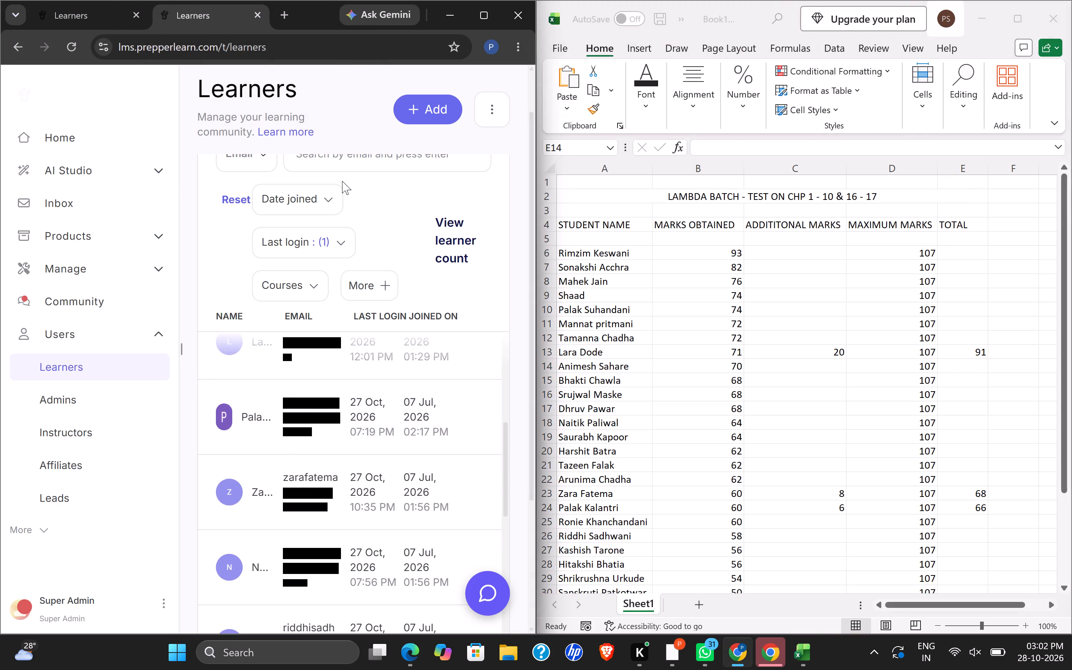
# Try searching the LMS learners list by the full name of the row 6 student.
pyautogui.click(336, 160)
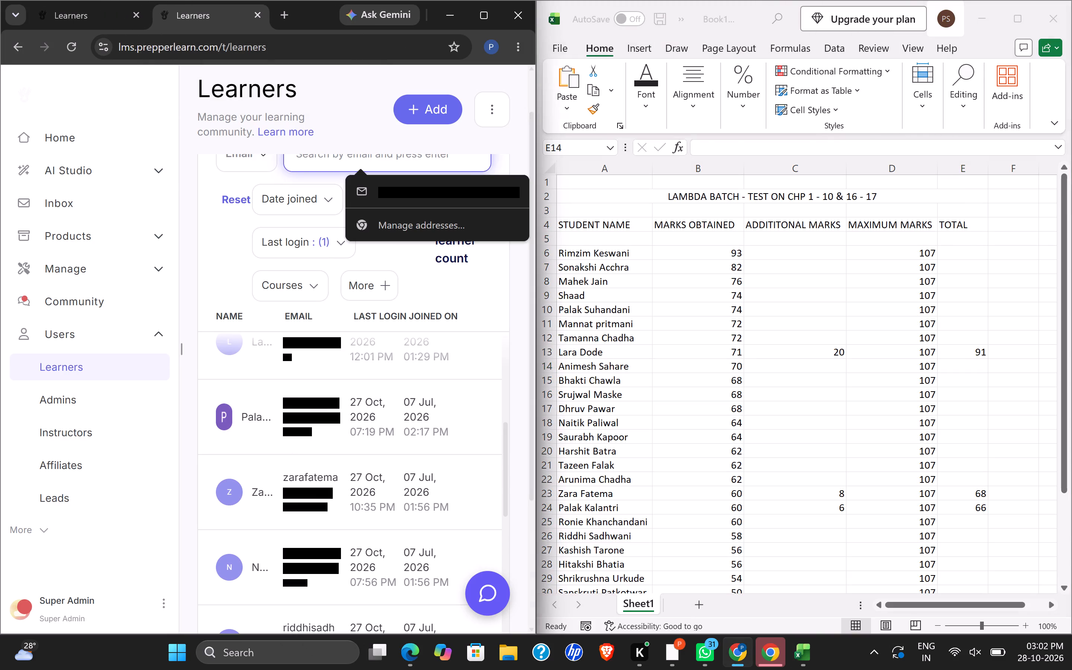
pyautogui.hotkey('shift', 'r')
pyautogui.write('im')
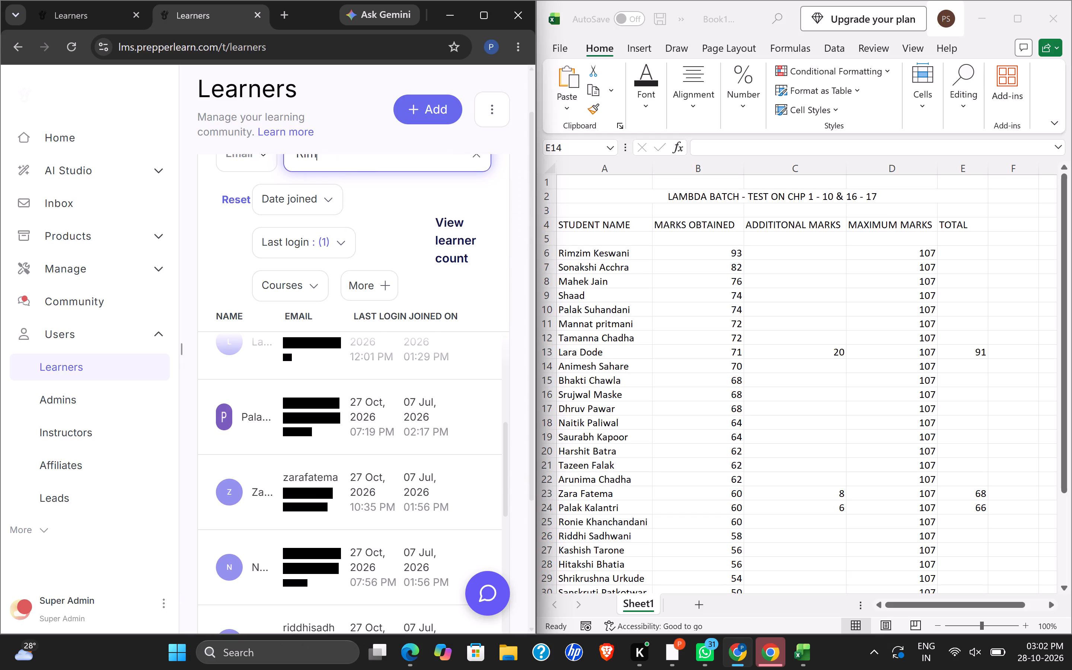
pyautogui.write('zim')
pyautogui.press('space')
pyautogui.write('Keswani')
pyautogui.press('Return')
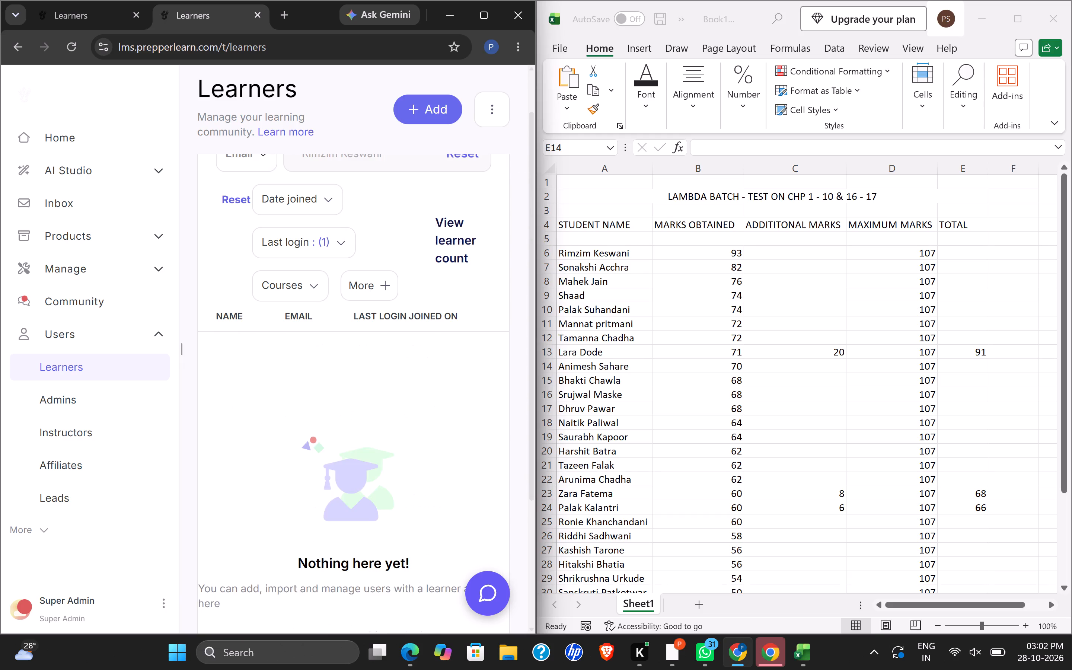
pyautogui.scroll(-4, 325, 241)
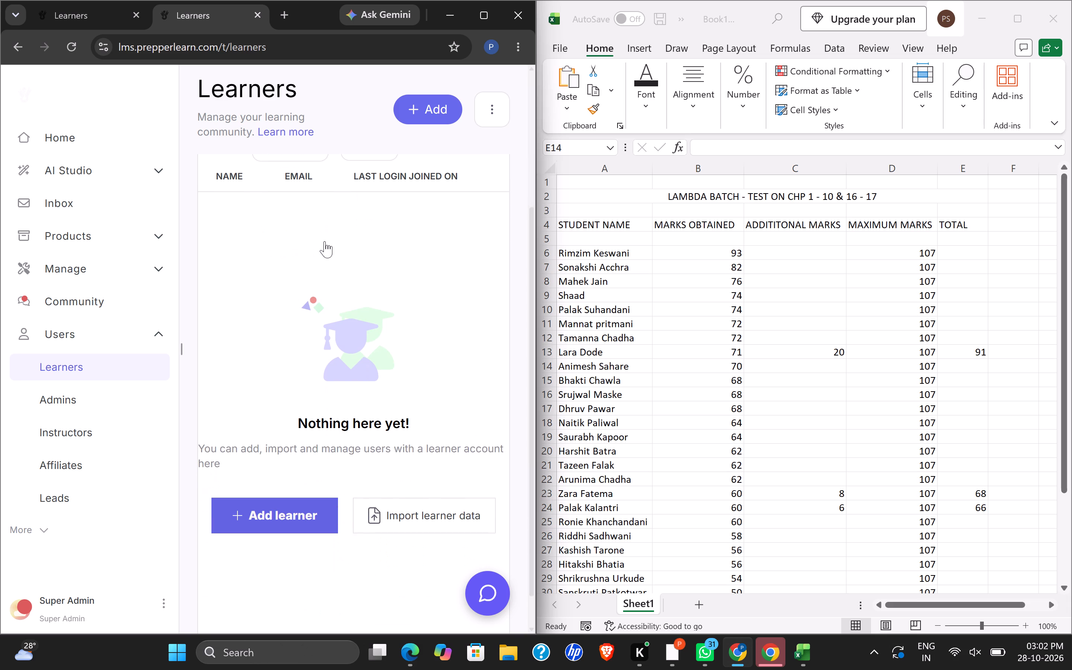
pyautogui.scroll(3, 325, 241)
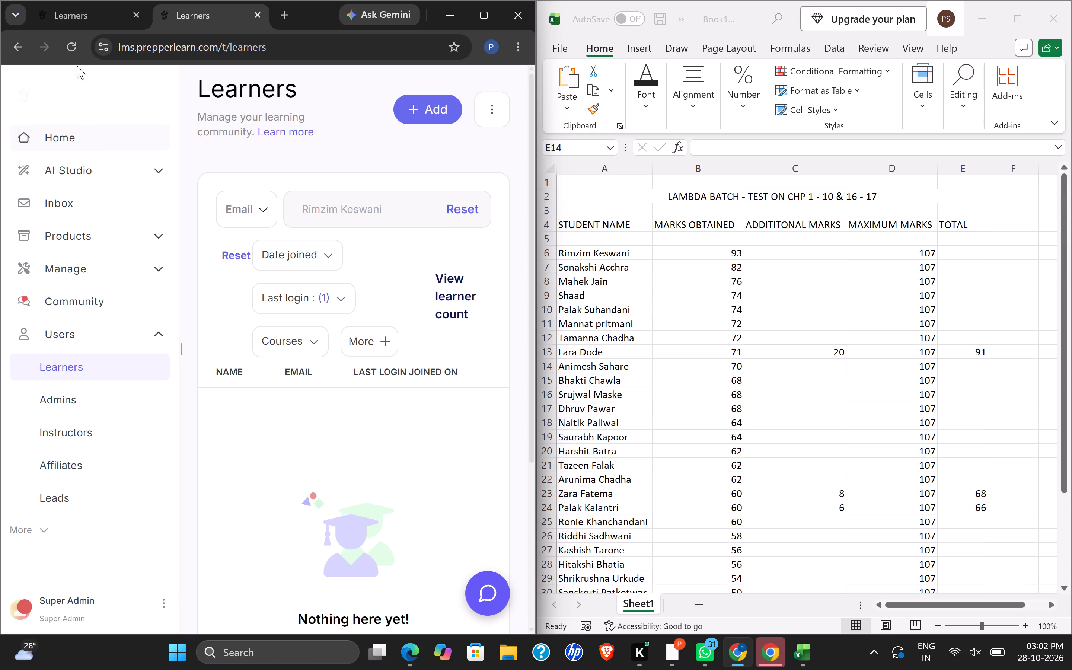
# Open the leaderboard of the Chp 1 - 10 & 16 - 17 live test and copy the rank 1 learner's email address.
pyautogui.click(83, 16)
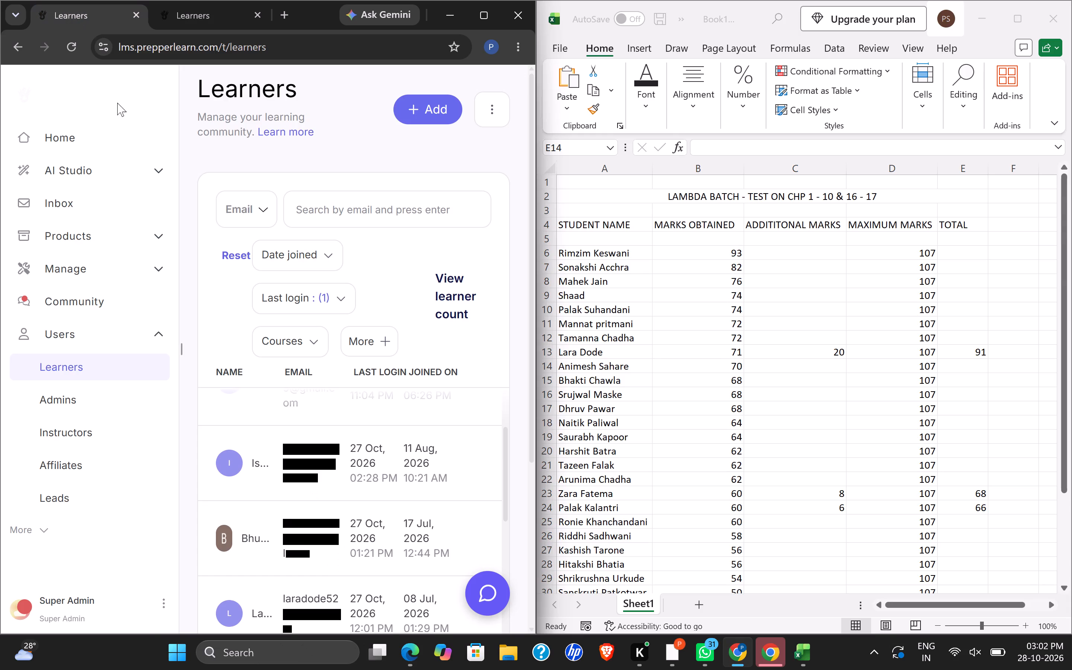
pyautogui.click(116, 261)
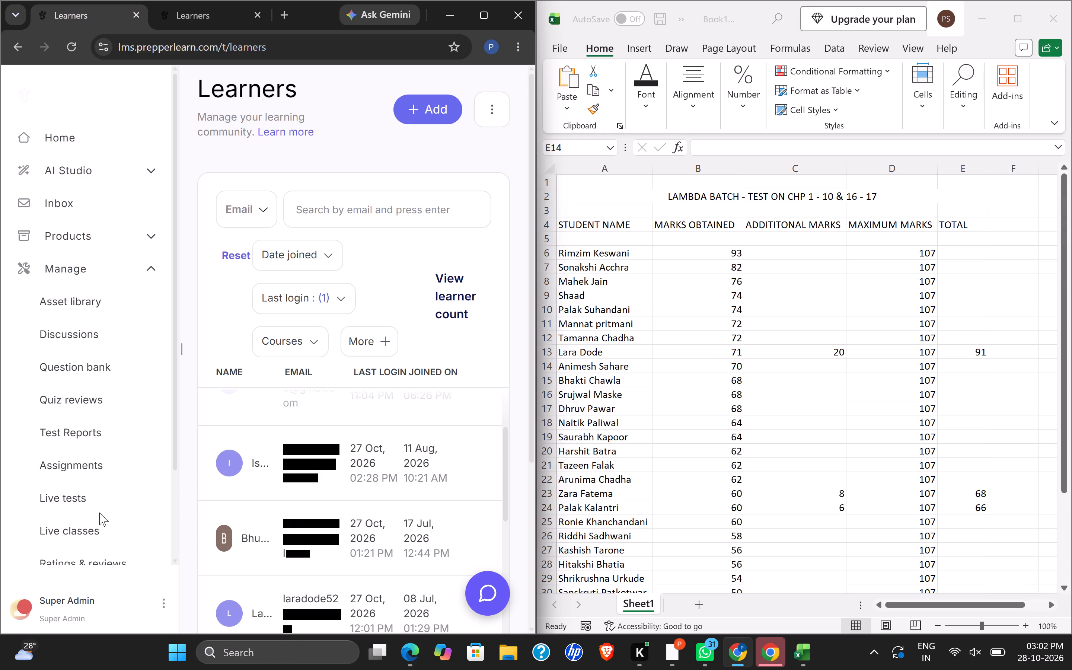
pyautogui.click(87, 499)
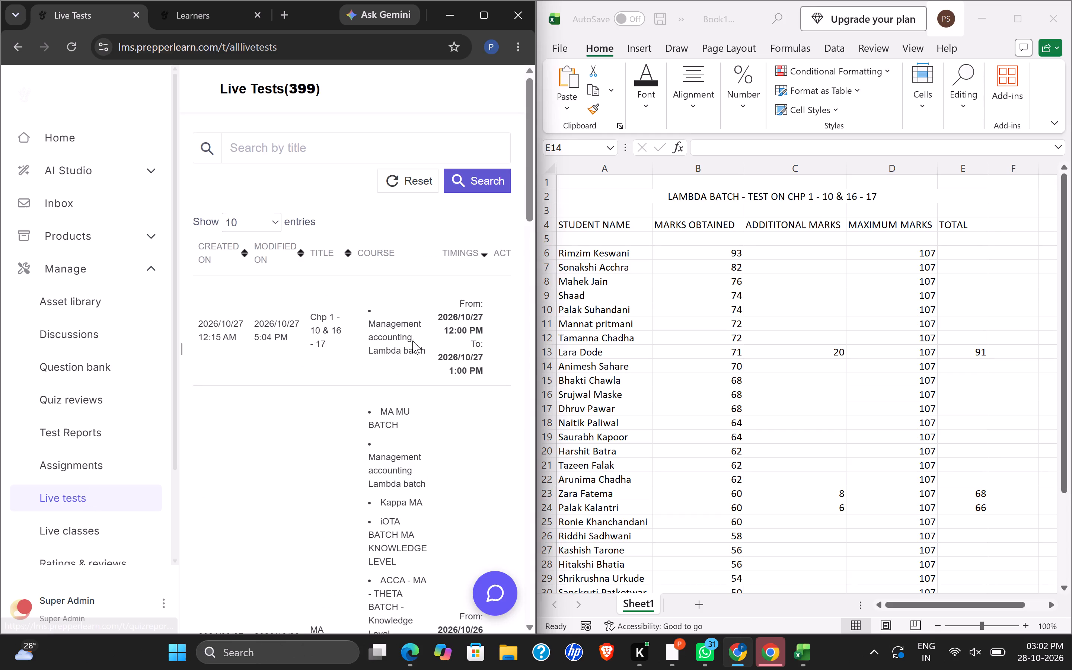
pyautogui.hscroll(-2, 468, 308)
pyautogui.click(491, 332)
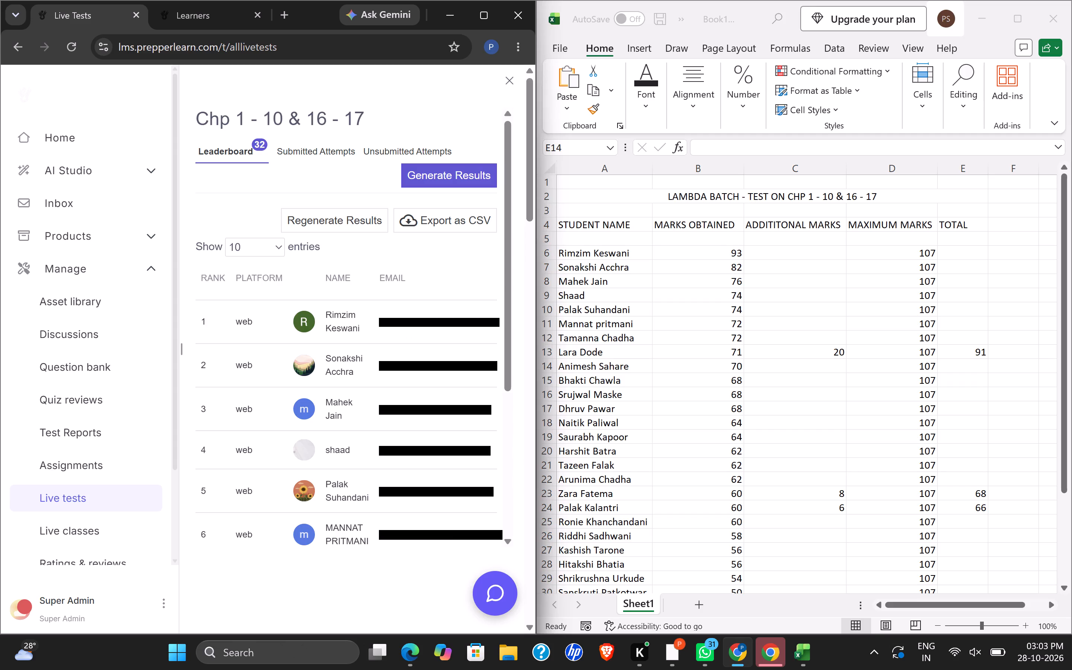
pyautogui.moveTo(381, 323); pyautogui.dragTo(509, 328)
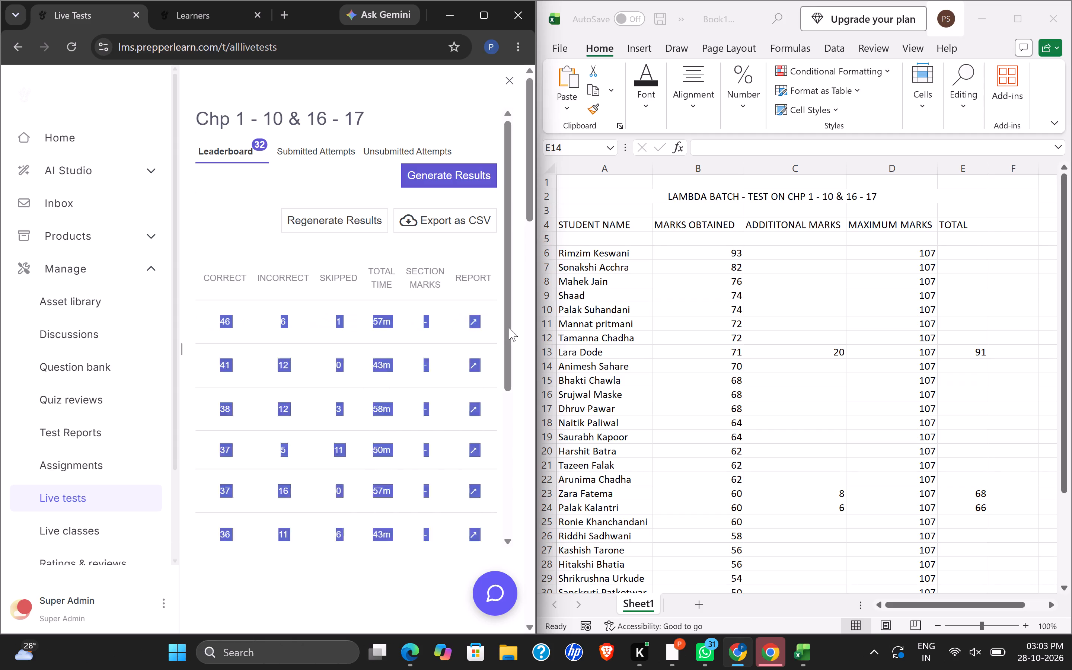
pyautogui.moveTo(509, 328); pyautogui.dragTo(199, 310)
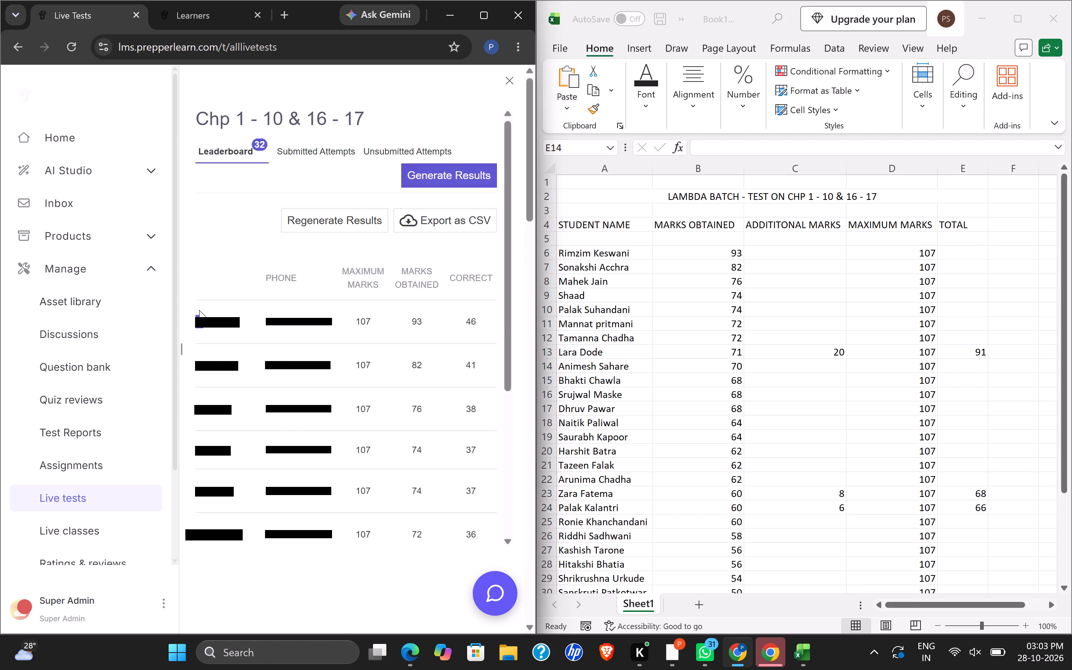
pyautogui.moveTo(199, 310); pyautogui.dragTo(281, 317)
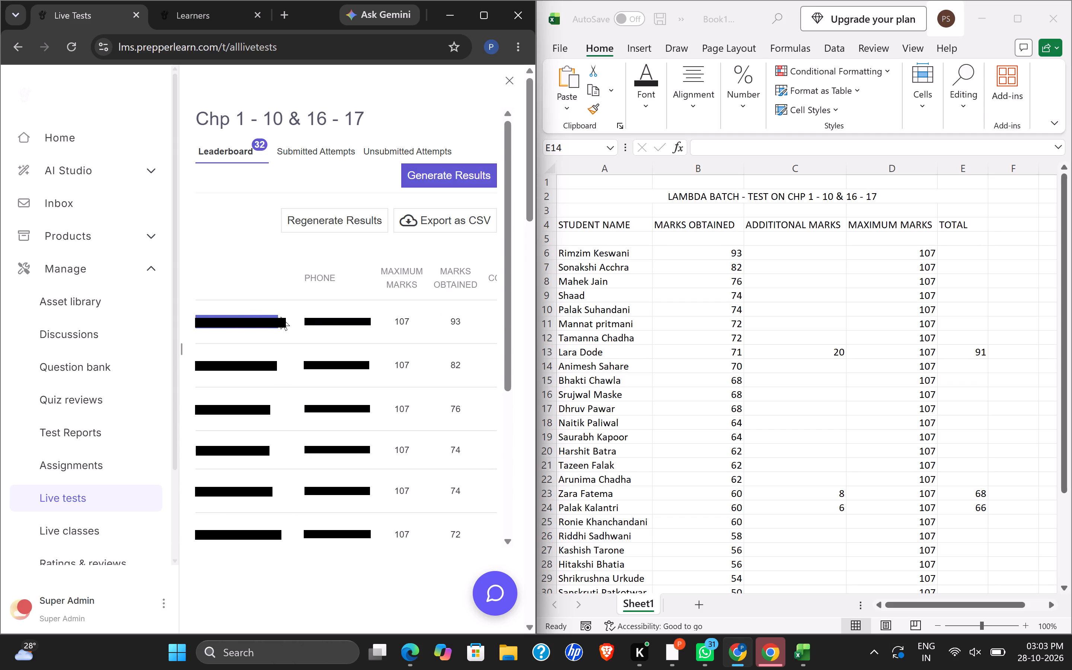
pyautogui.hotkey('ctrl', 'c')
# Reset the name search in the learners list and search by the copied email address instead.
pyautogui.click(165, 2)
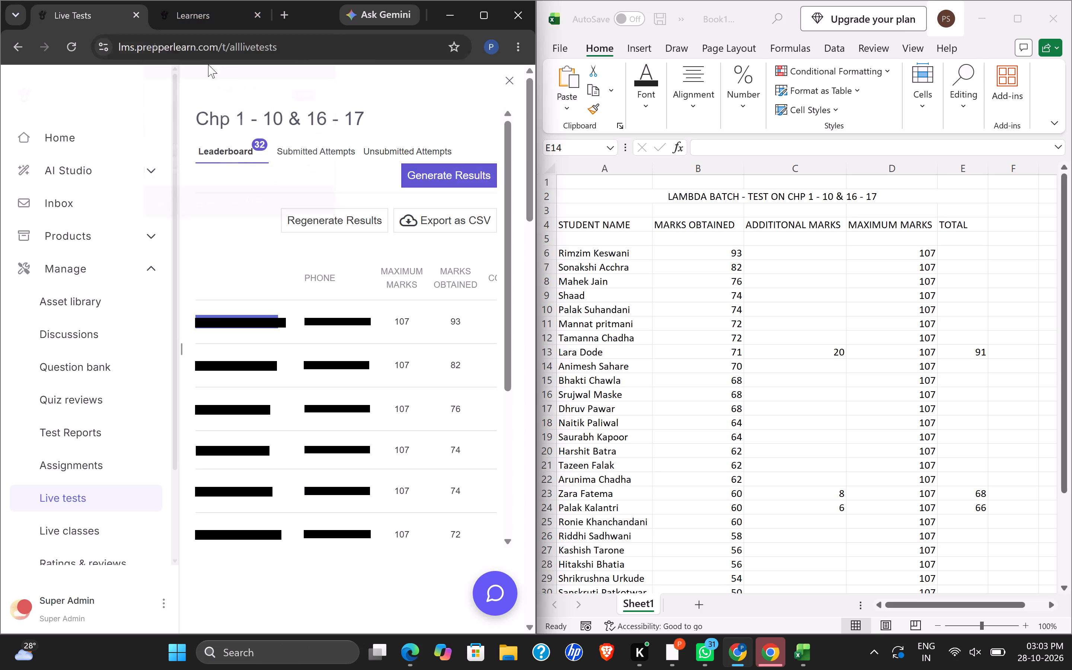
pyautogui.click(197, 11)
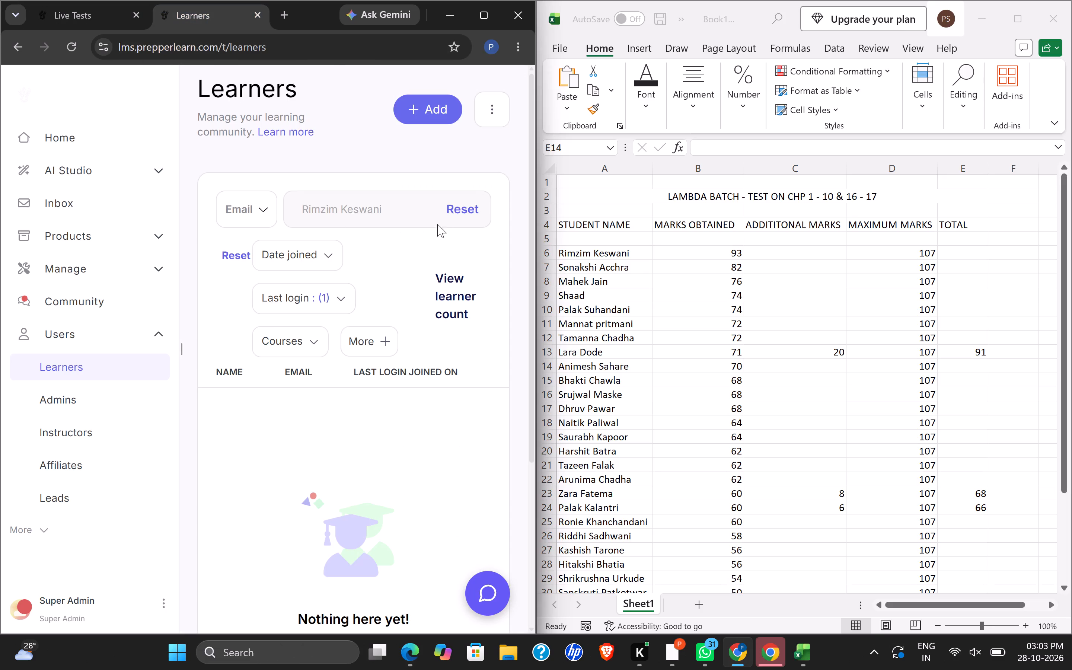
pyautogui.click(454, 211)
pyautogui.click(378, 215)
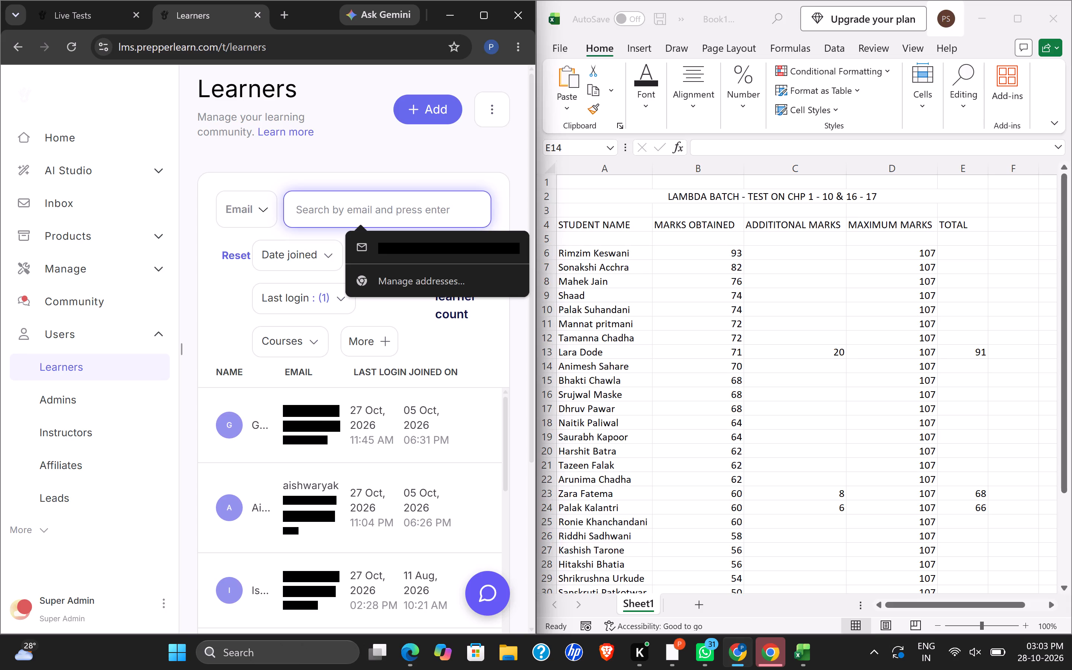
pyautogui.hotkey('ctrl', 'v')
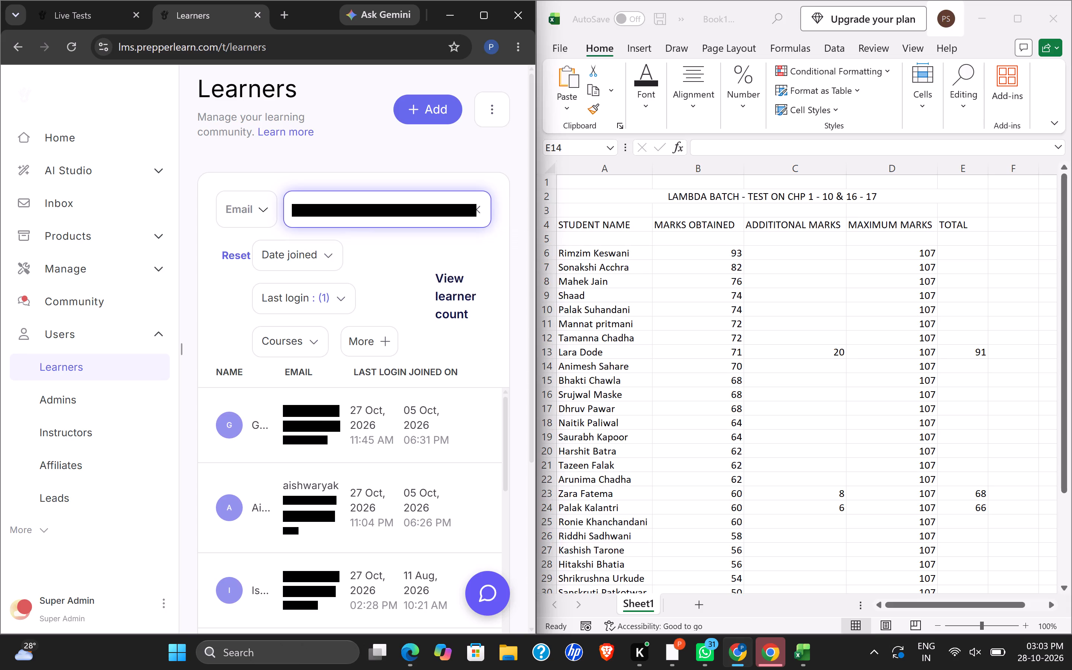
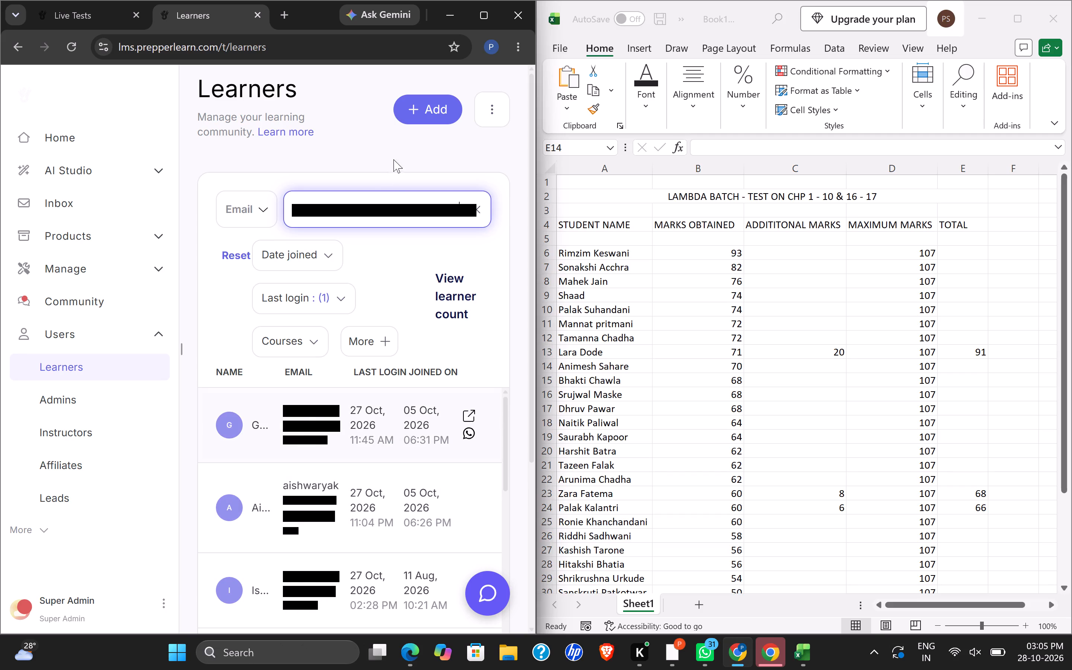
# Correct the email search by adding its missing first letter and reset the Last login filter on the learners list.
pyautogui.click(291, 216)
pyautogui.press('r')
pyautogui.press('Return')
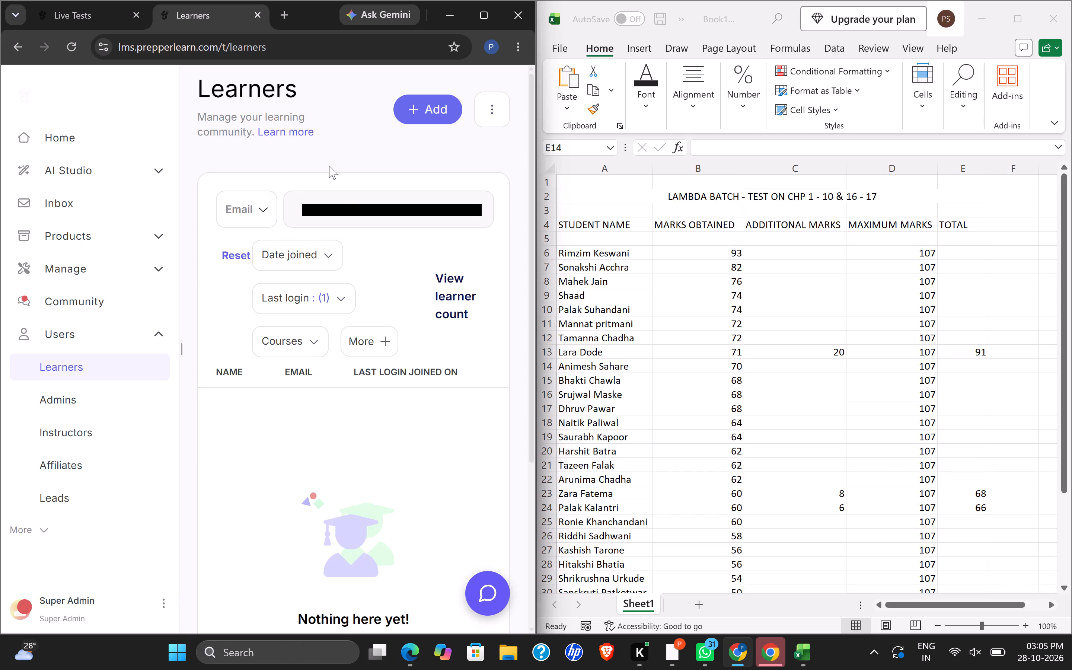
pyautogui.click(315, 289)
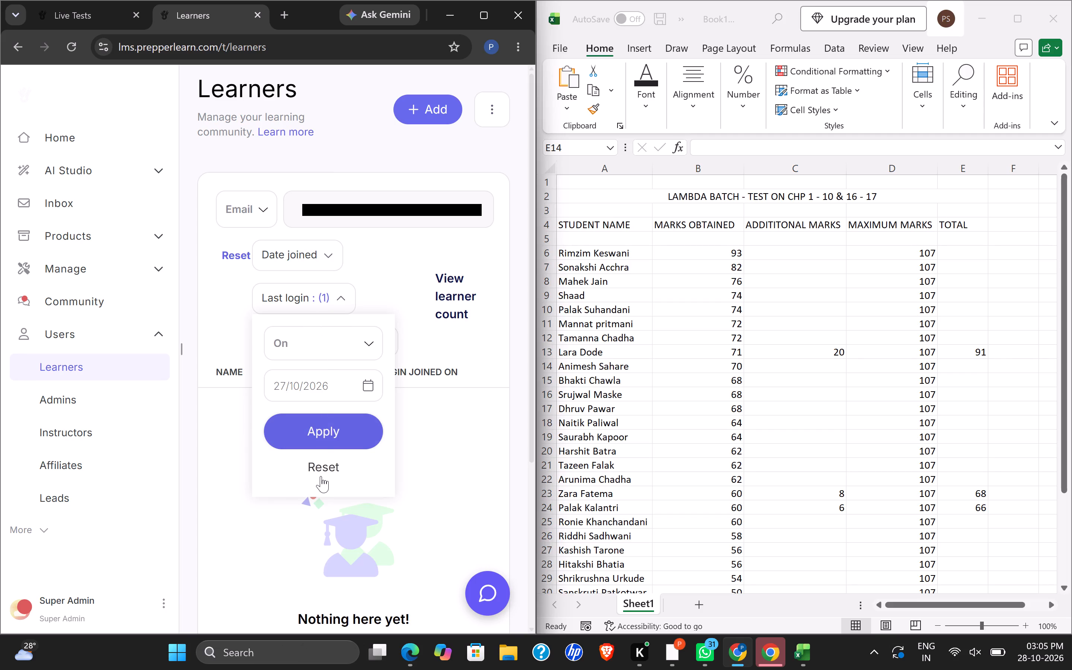
pyautogui.click(321, 474)
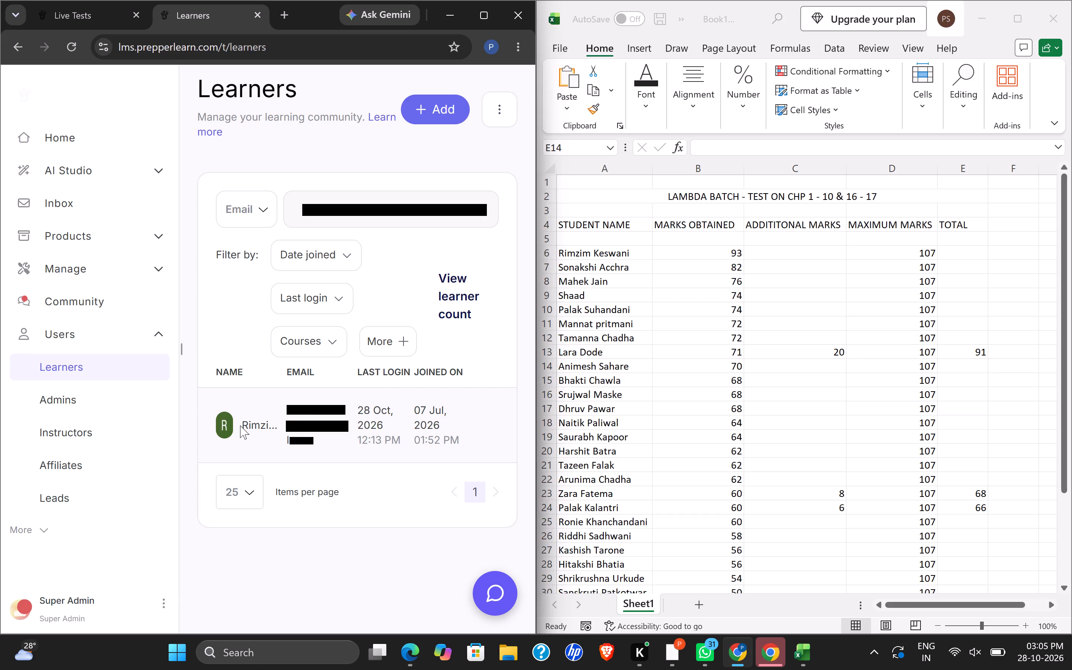
# Open the found learner's enrolled courses and view the complete report for Management accounting Lambda batch.
pyautogui.click(220, 427)
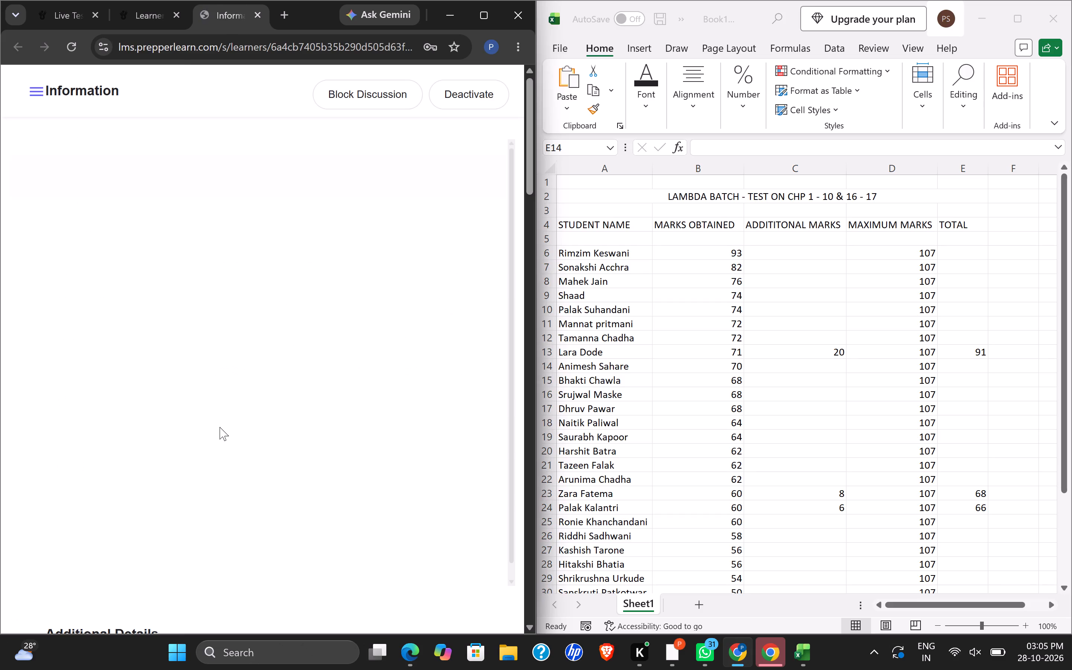
pyautogui.click(30, 99)
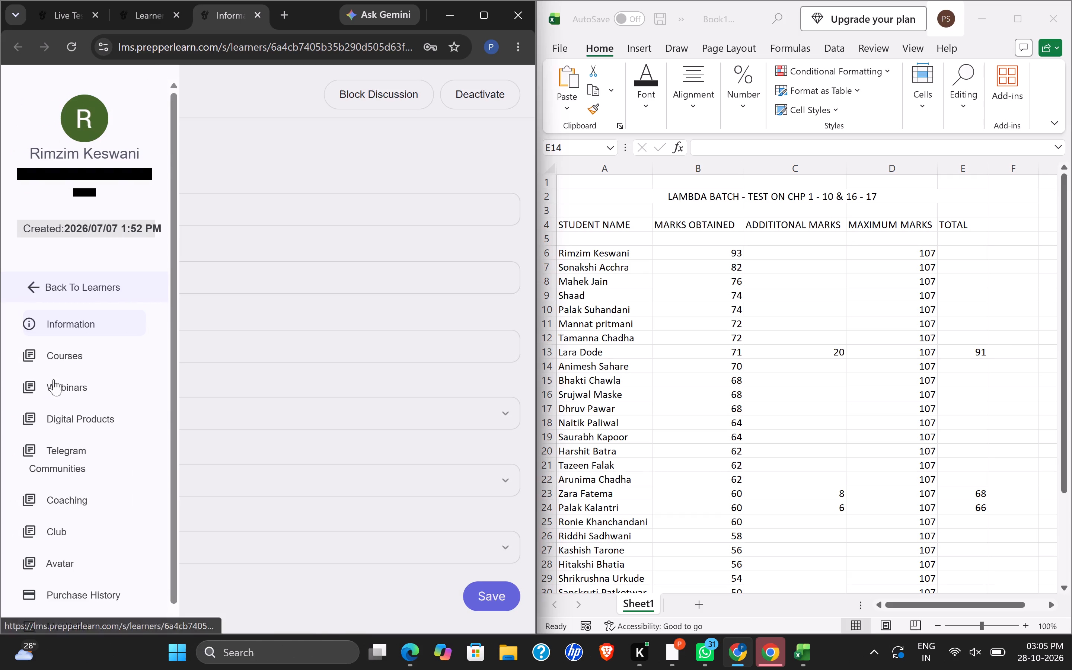
pyautogui.click(59, 352)
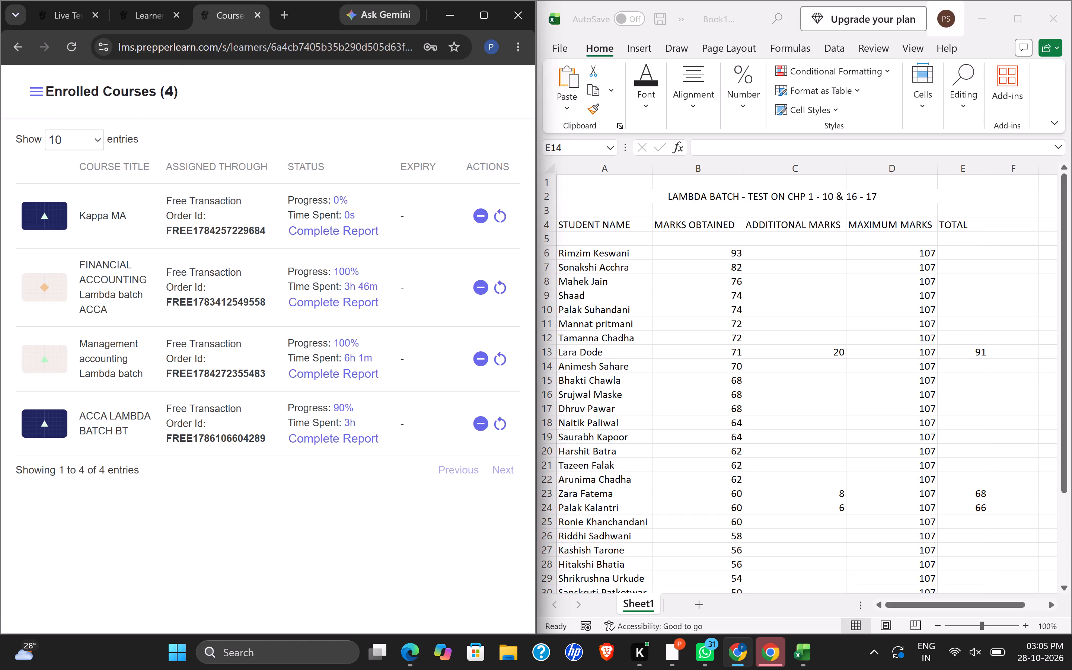
pyautogui.click(352, 376)
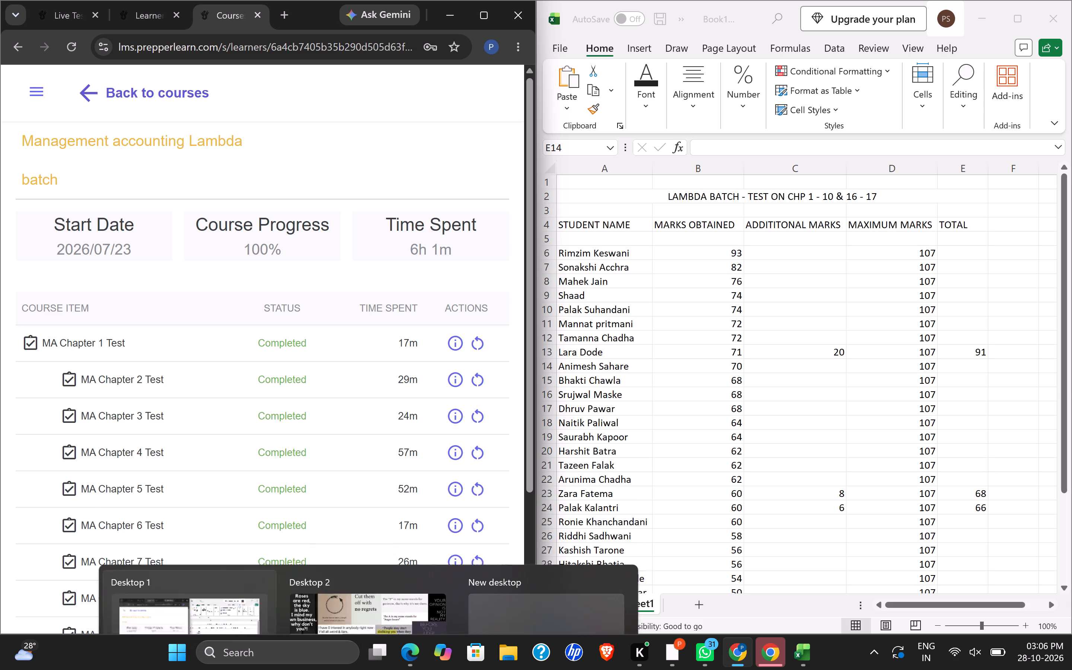
pyautogui.click(306, 13)
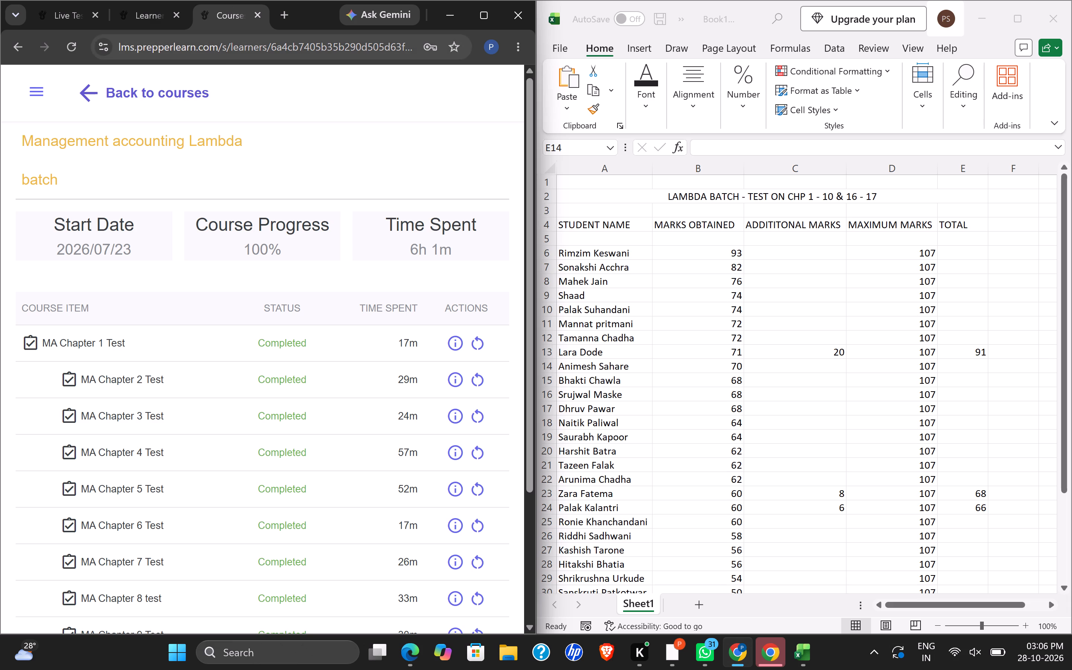
# Open the details of the Chp 1 - 10 & 16 - 17 test in the report and show its solutions.
pyautogui.scroll(-2, 338, 332)
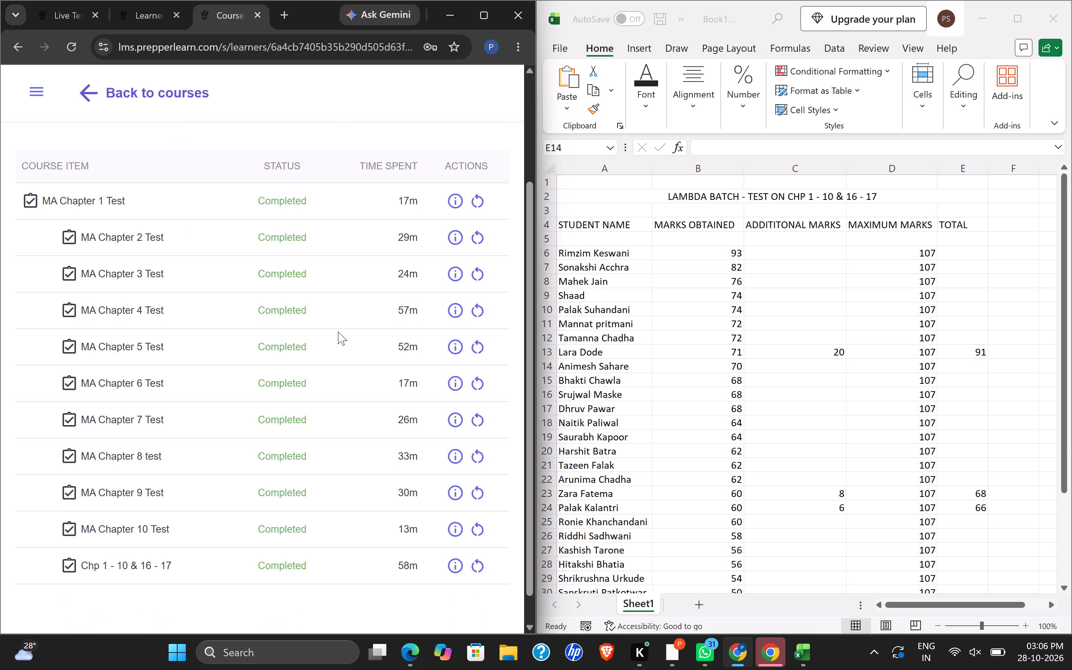
pyautogui.scroll(-2, 338, 332)
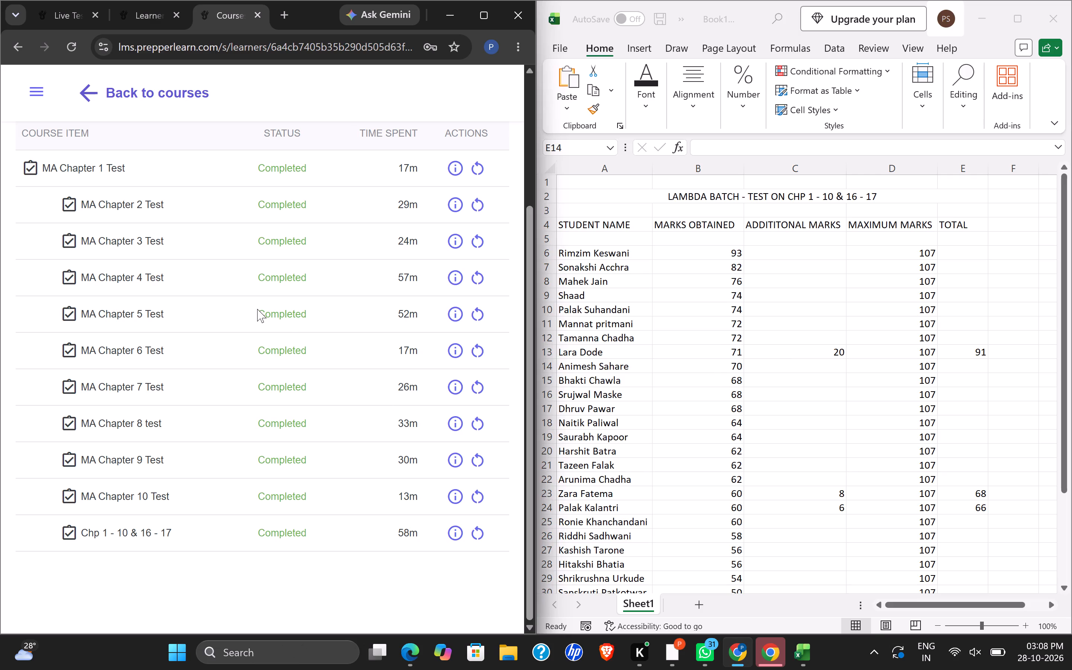
pyautogui.click(32, 100)
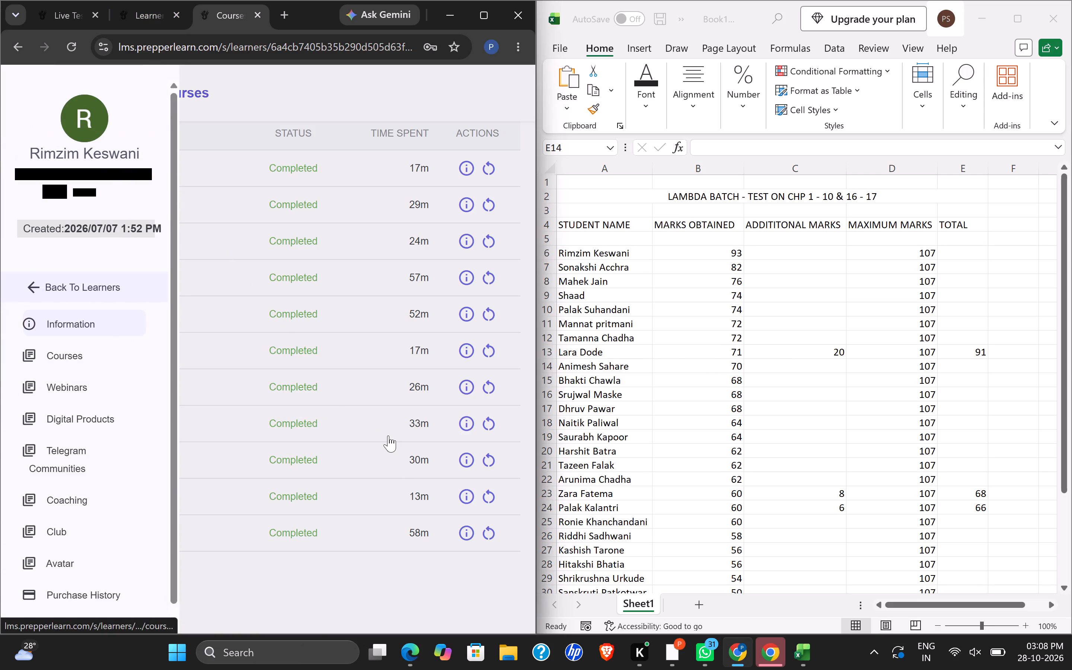
pyautogui.click(468, 525)
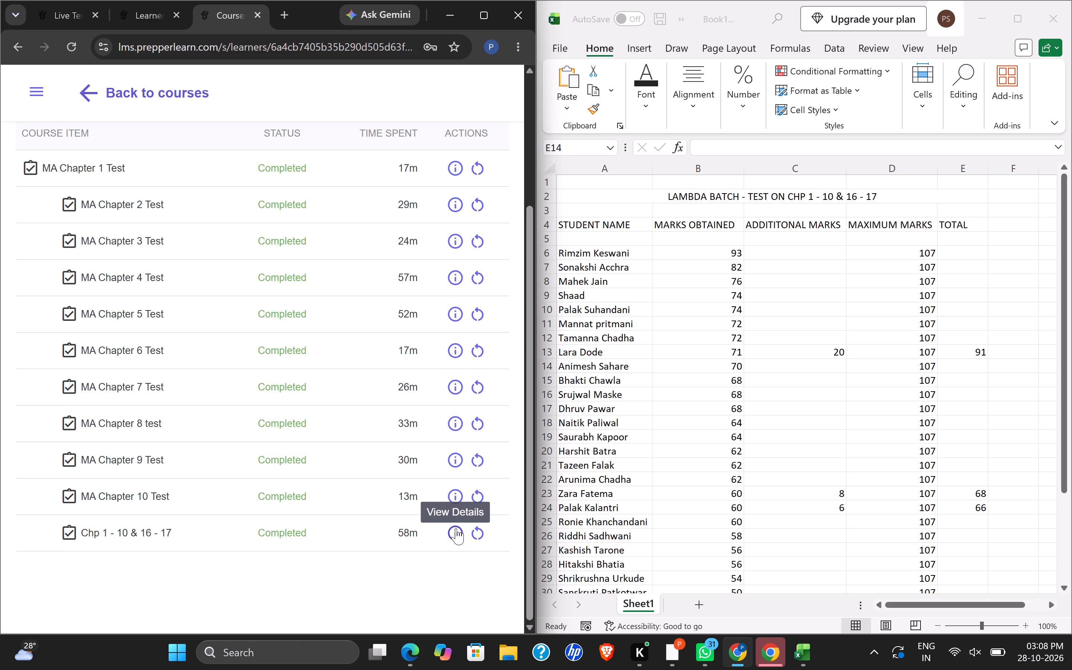
pyautogui.click(456, 528)
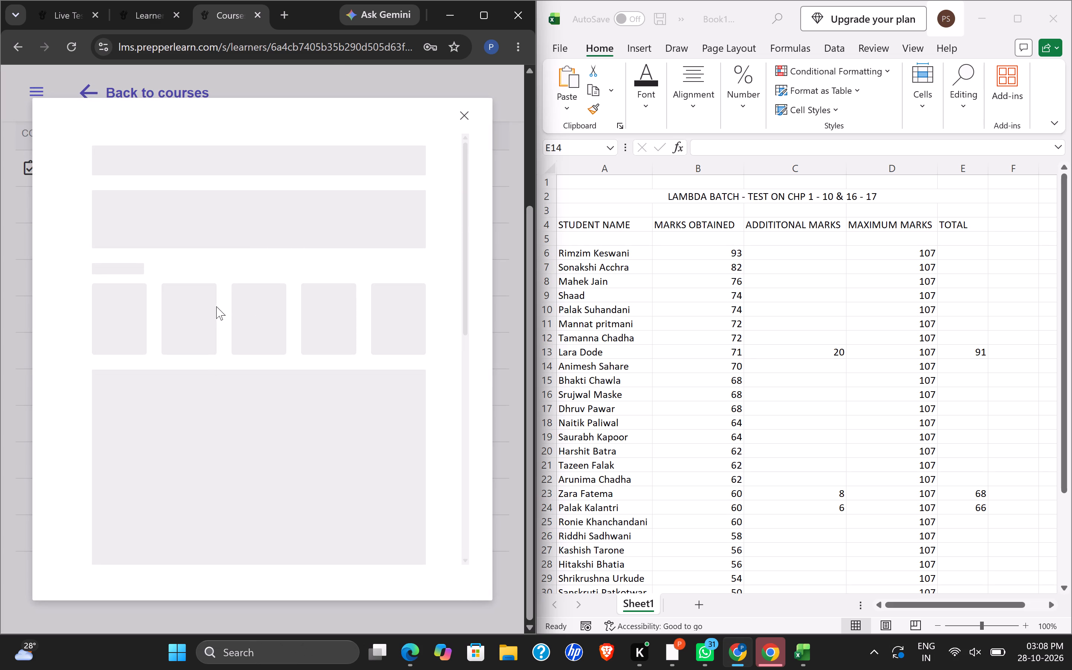
pyautogui.click(139, 178)
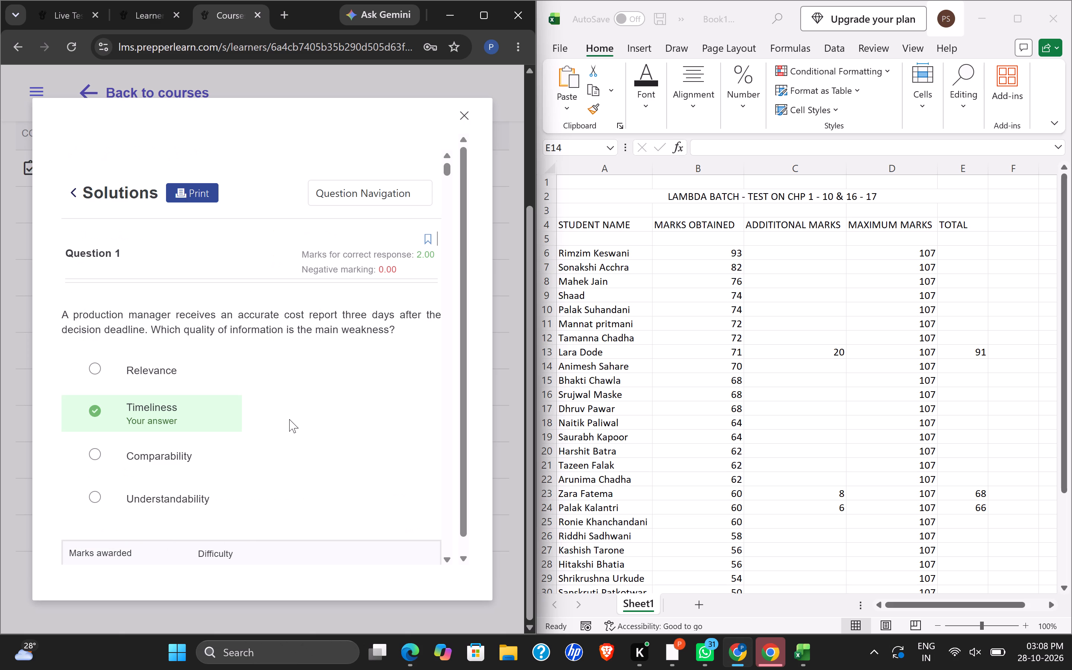
# Examine the row 6 student's answers and awarded marks in the test solutions from question 1 through question 20.
pyautogui.scroll(-3, 289, 419)
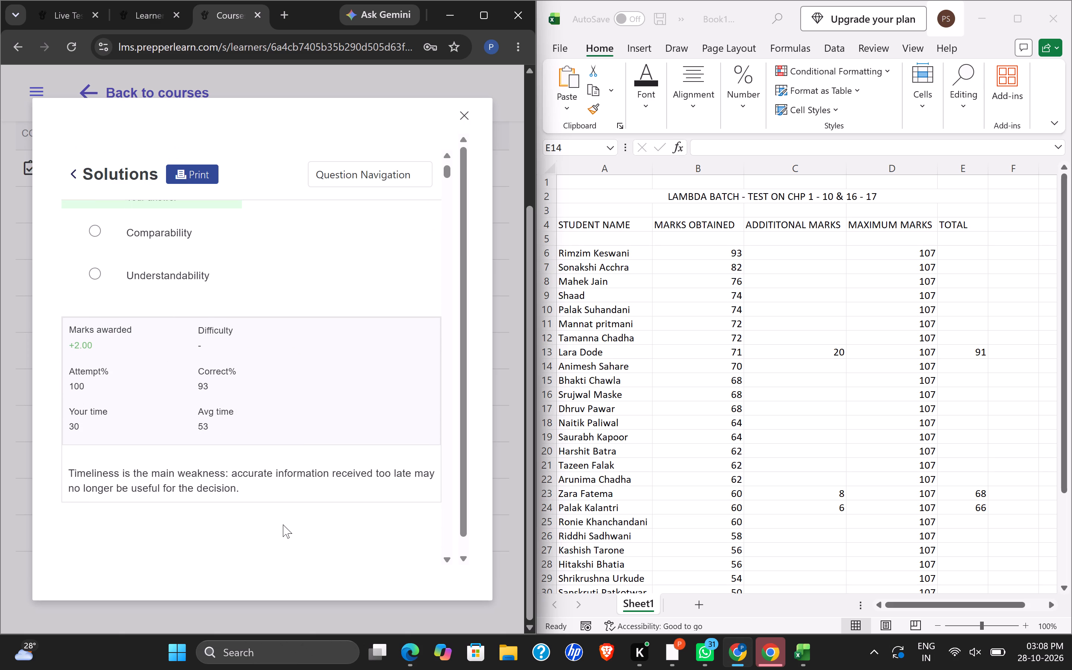
pyautogui.scroll(-13, 283, 524)
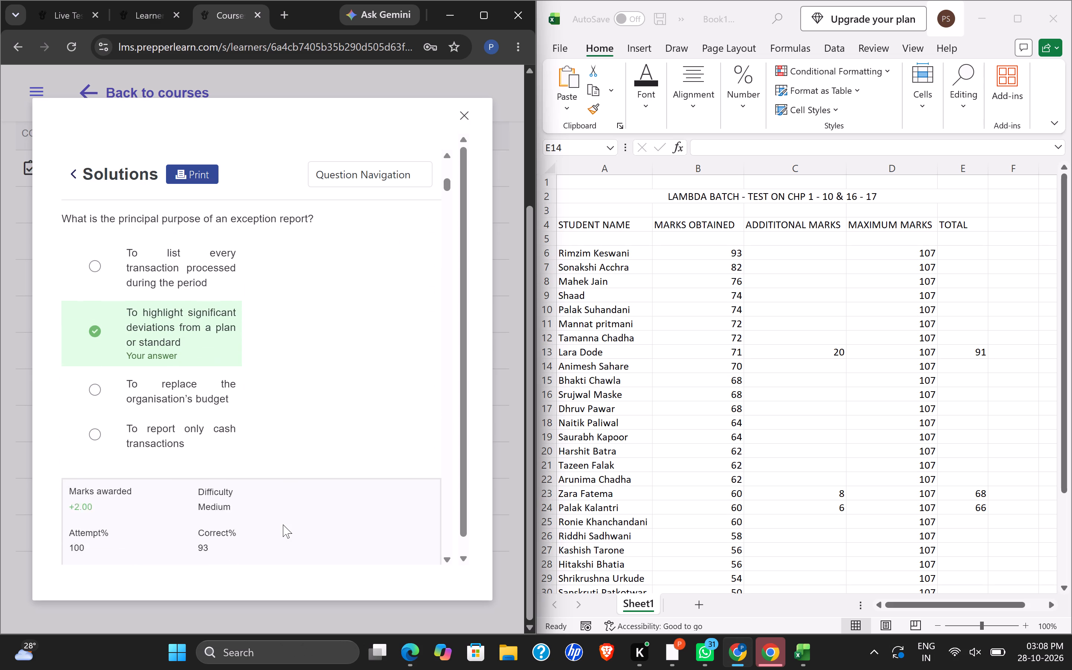
pyautogui.scroll(-4, 283, 524)
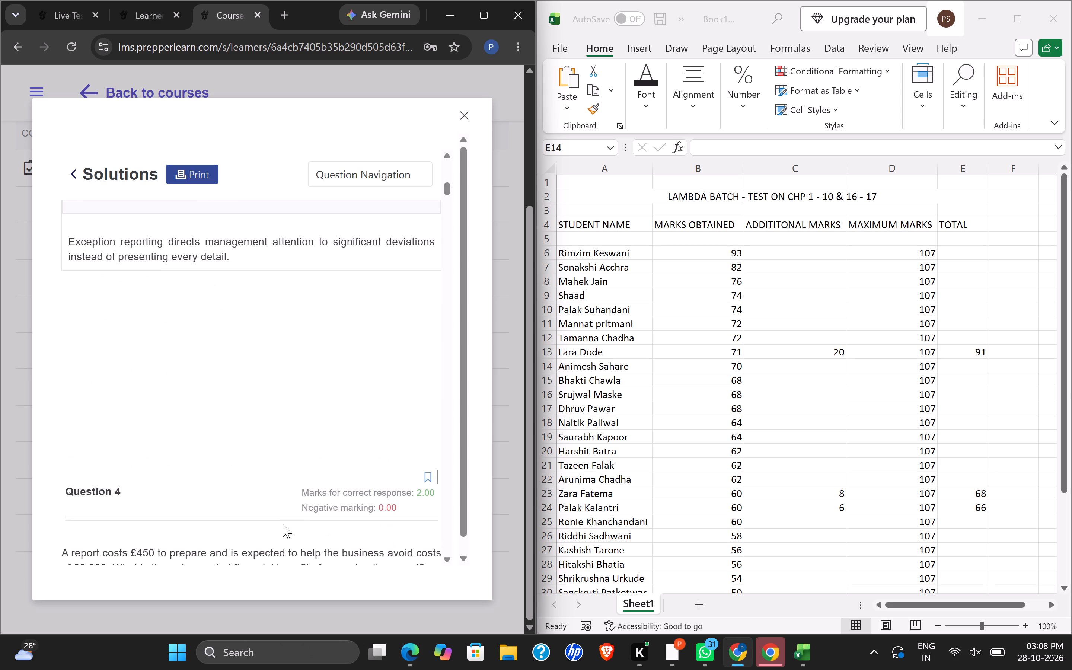
pyautogui.scroll(-1, 283, 524)
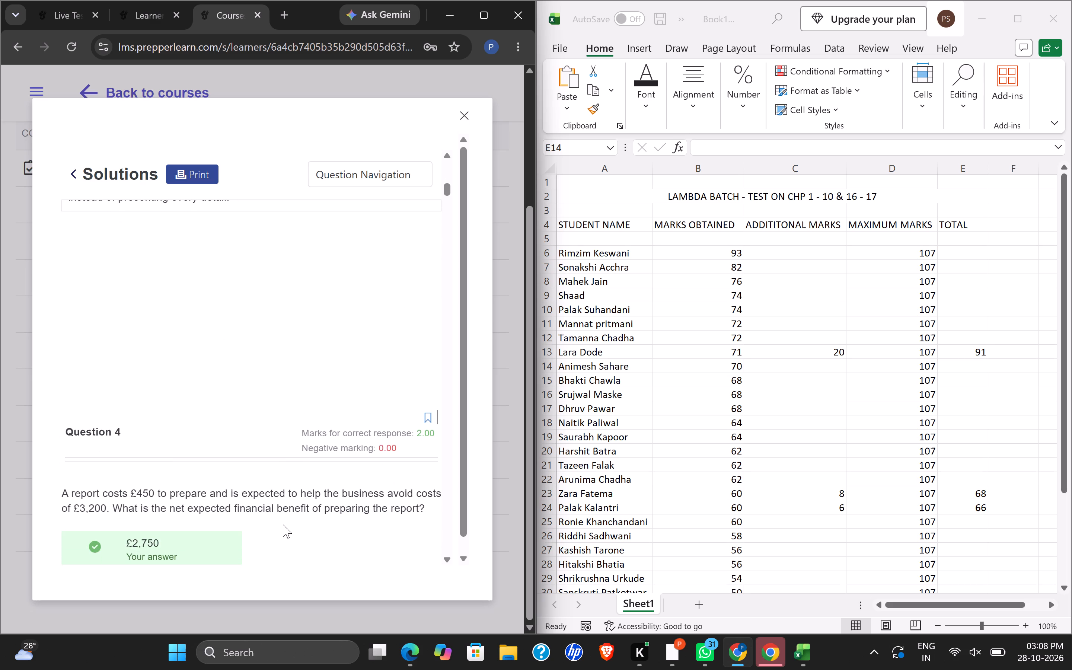
pyautogui.scroll(-5, 283, 524)
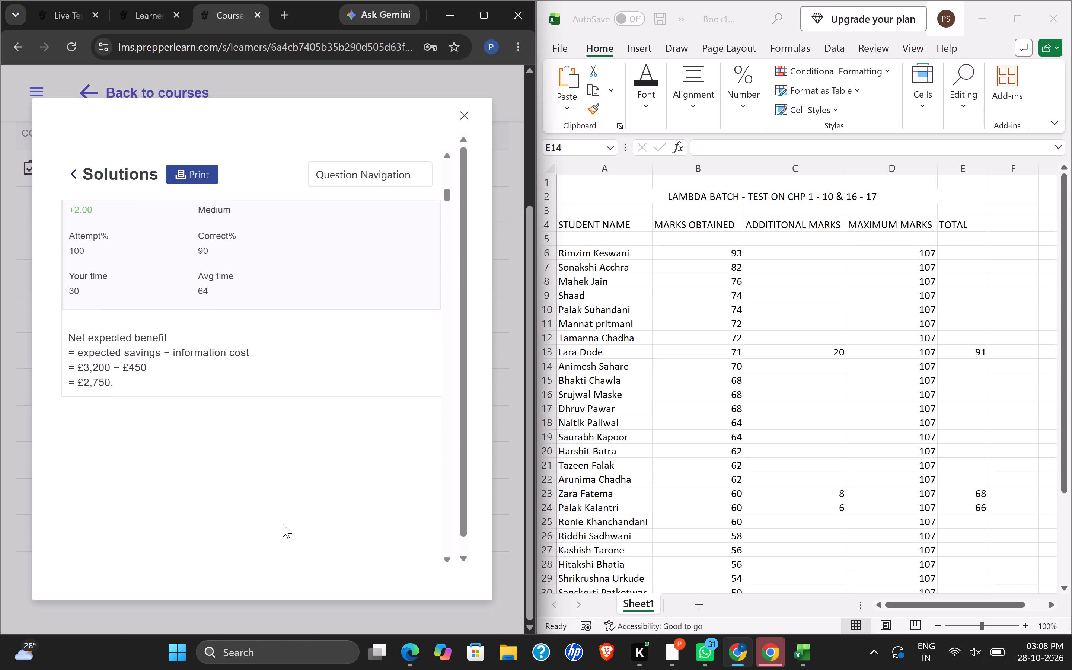
pyautogui.scroll(-4, 283, 524)
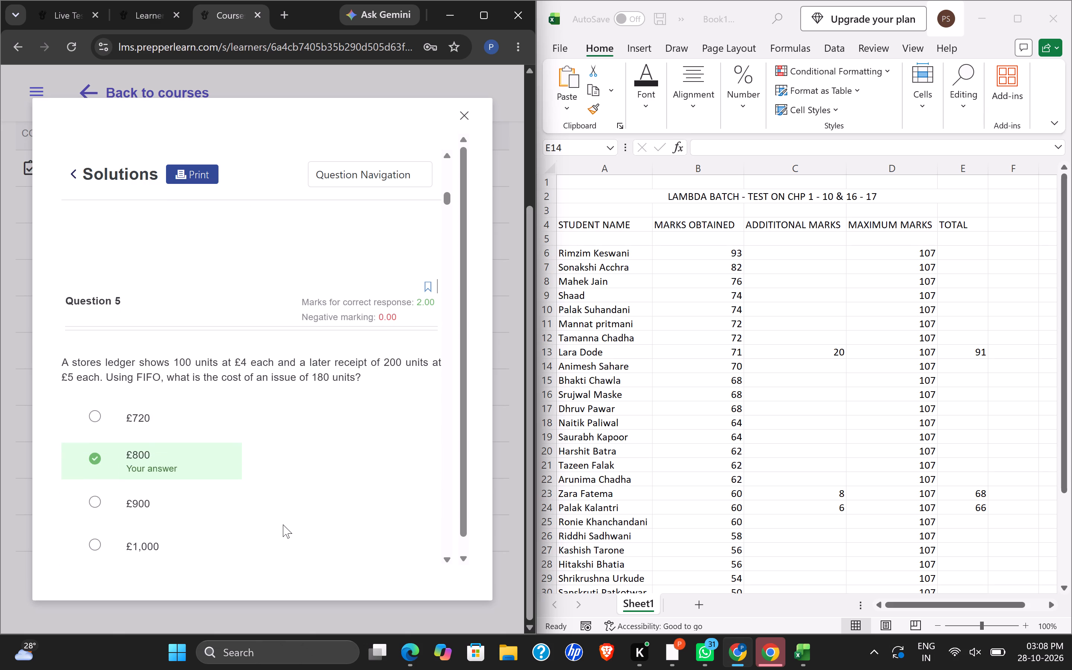
pyautogui.scroll(-1, 283, 524)
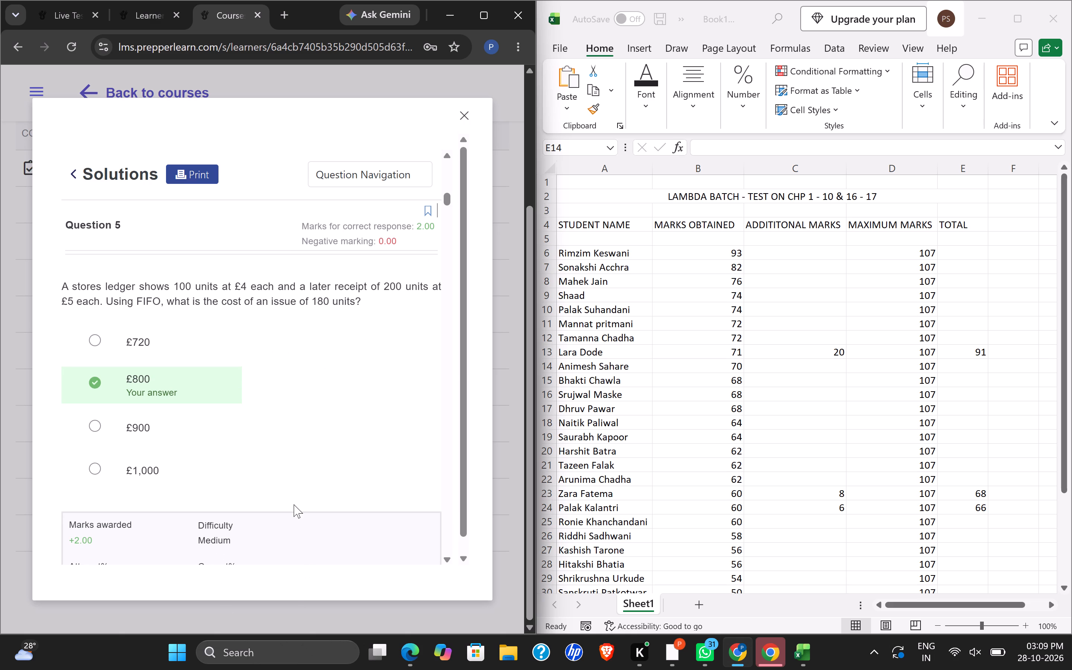
pyautogui.scroll(-5, 294, 504)
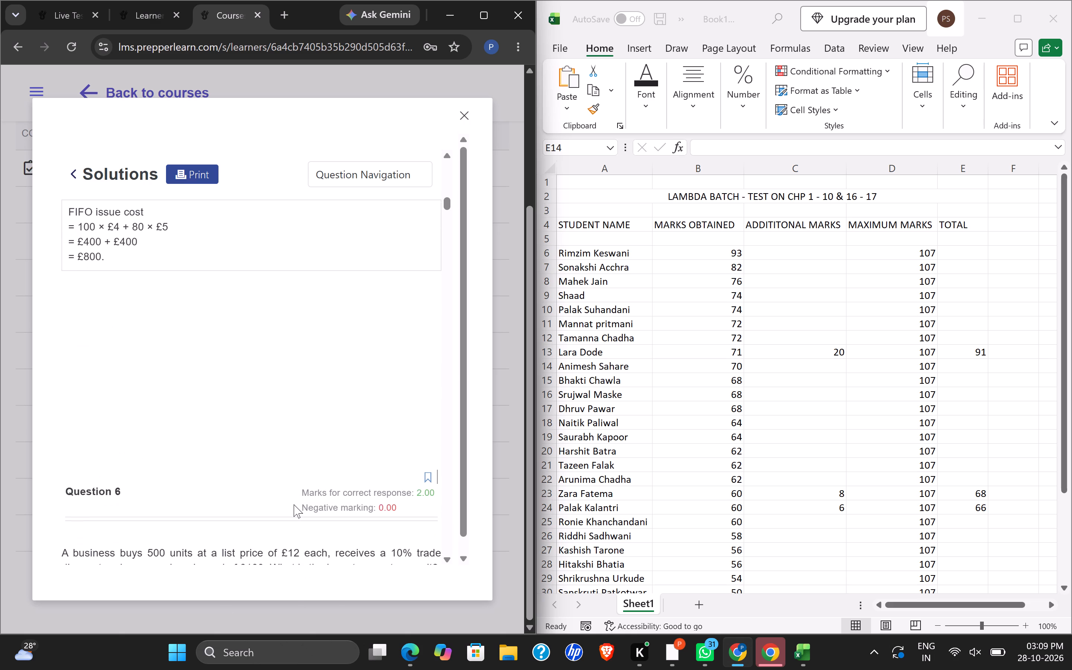
pyautogui.scroll(-7, 294, 504)
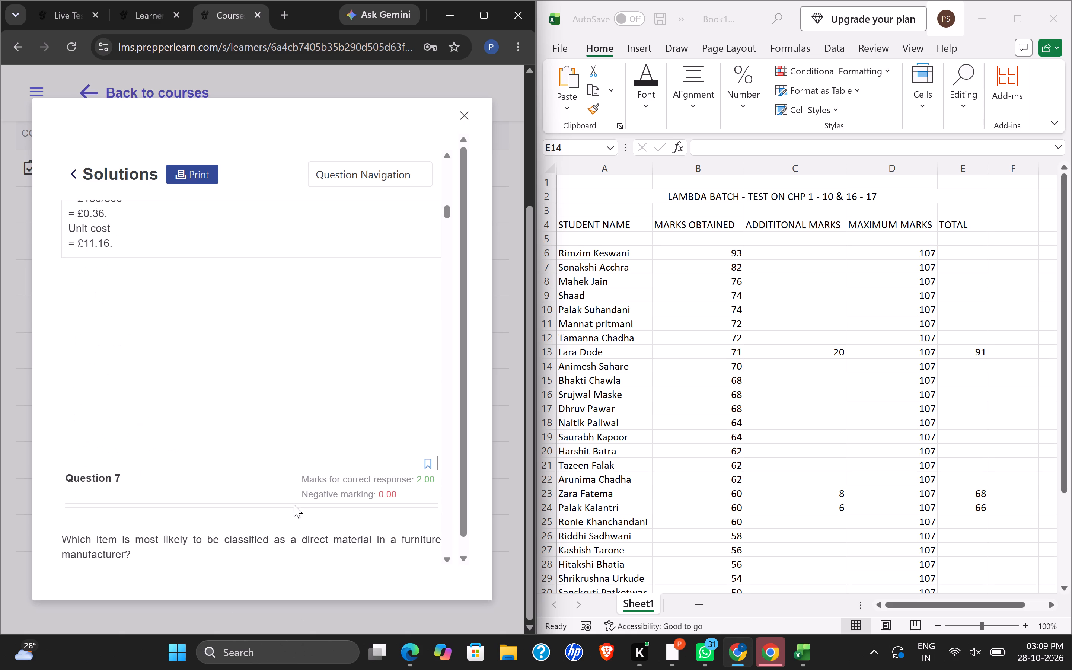
pyautogui.scroll(-1, 294, 504)
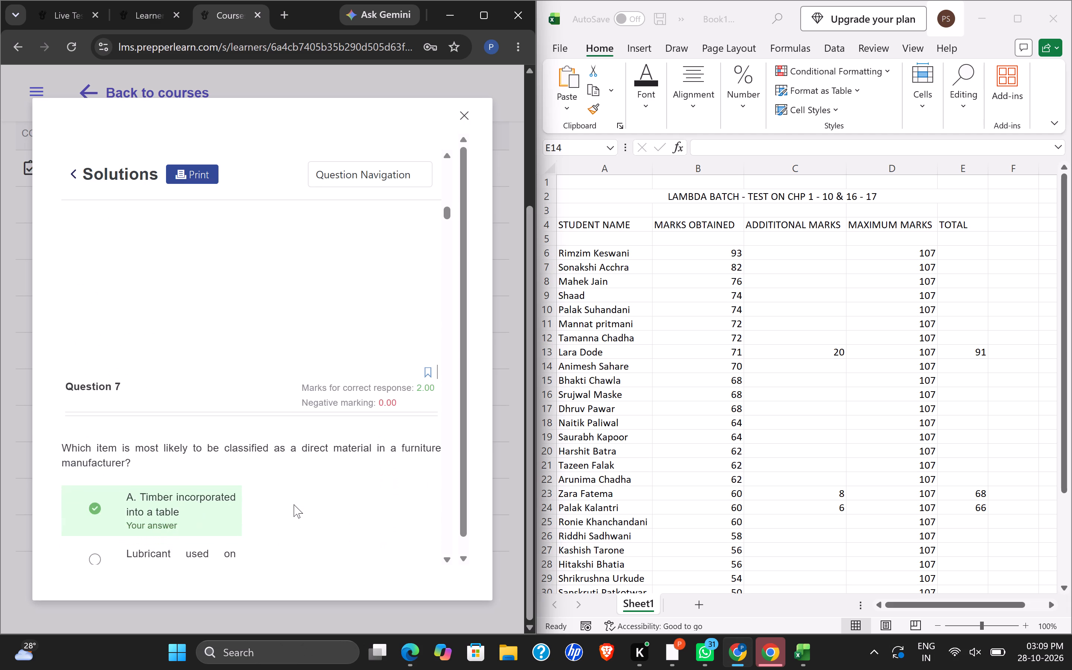
pyautogui.scroll(-8, 294, 504)
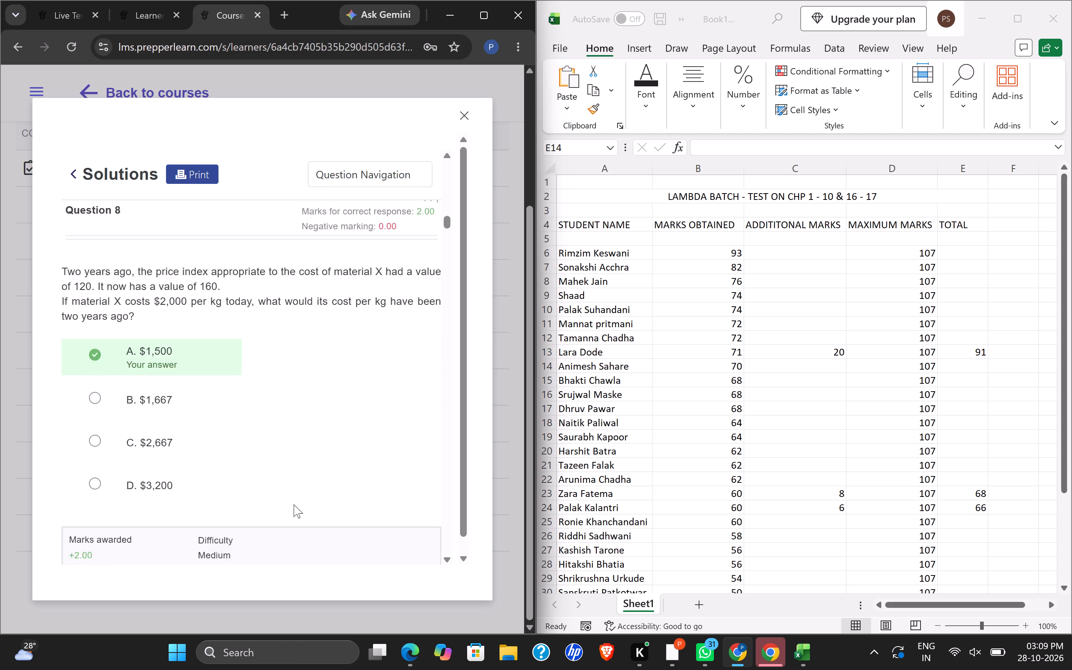
pyautogui.scroll(-8, 294, 504)
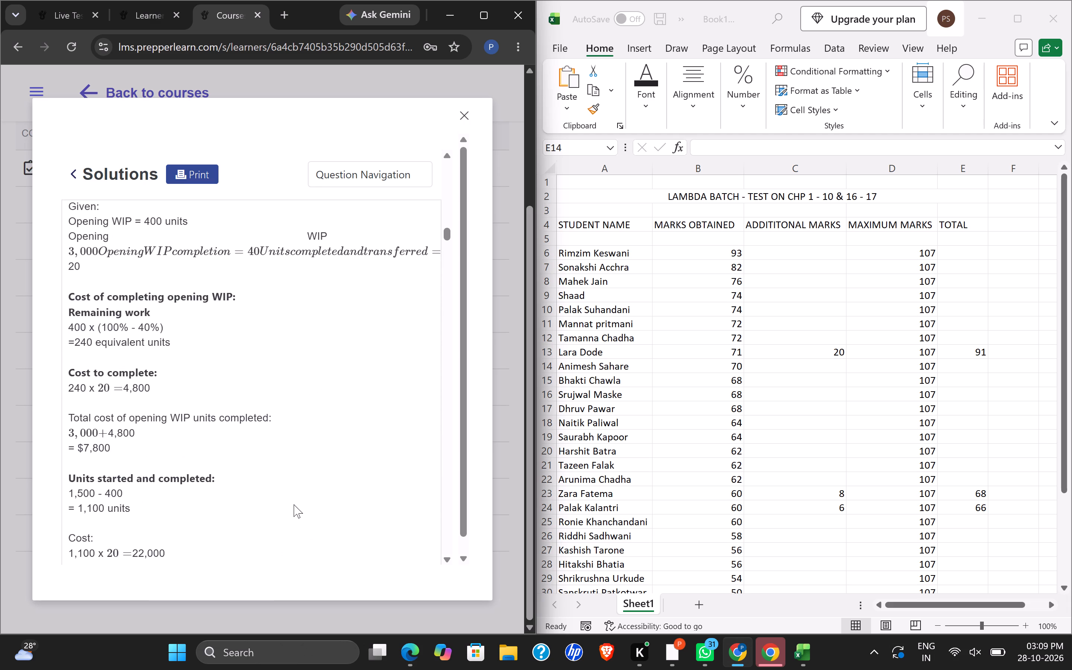
pyautogui.scroll(-9, 294, 504)
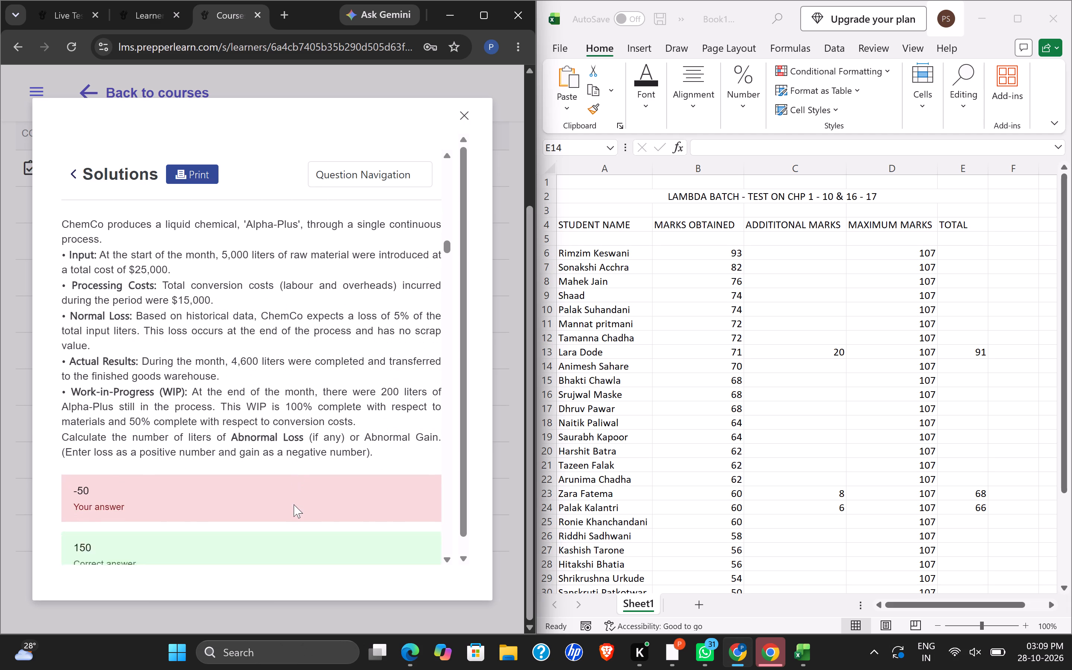
pyautogui.scroll(-6, 294, 504)
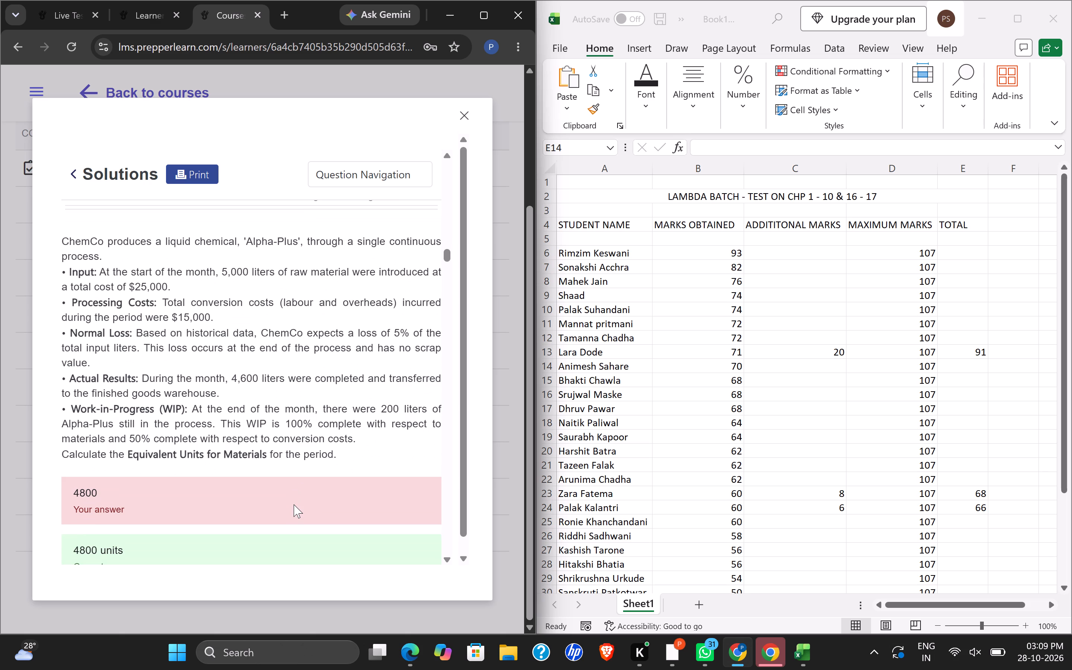
pyautogui.scroll(-8, 294, 504)
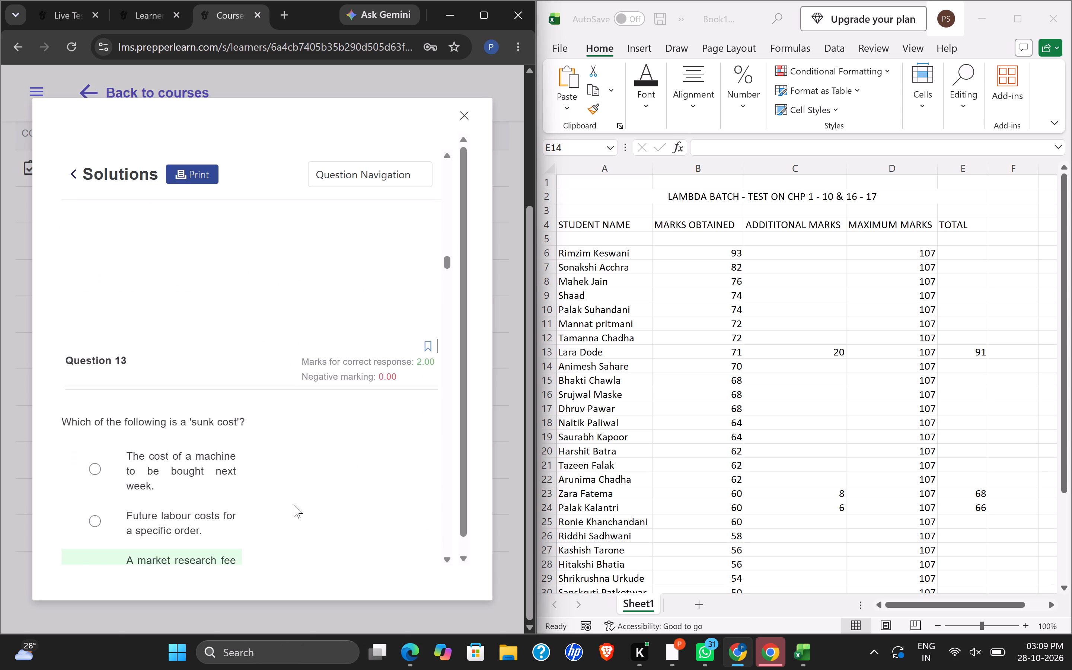
pyautogui.scroll(-9, 294, 504)
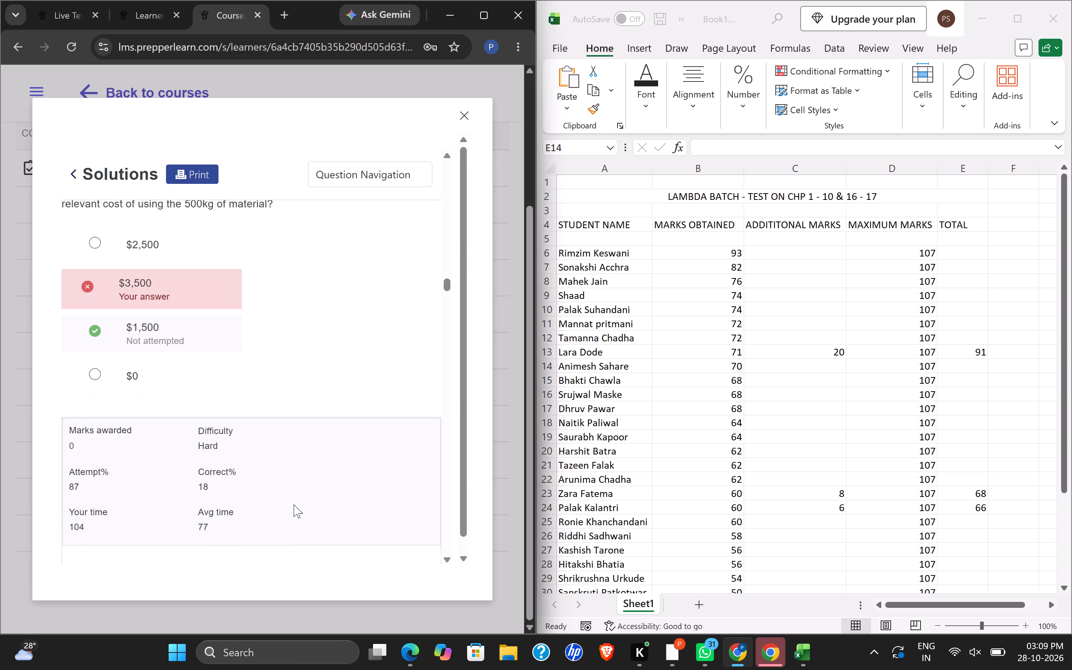
pyautogui.scroll(-2, 294, 504)
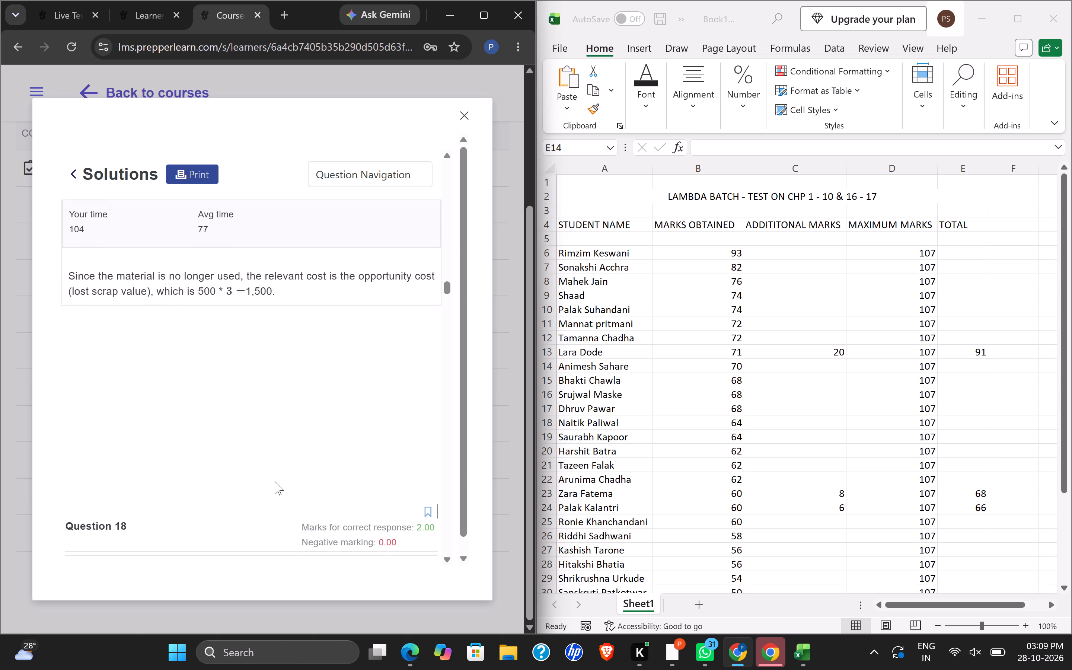
pyautogui.scroll(-5, 275, 481)
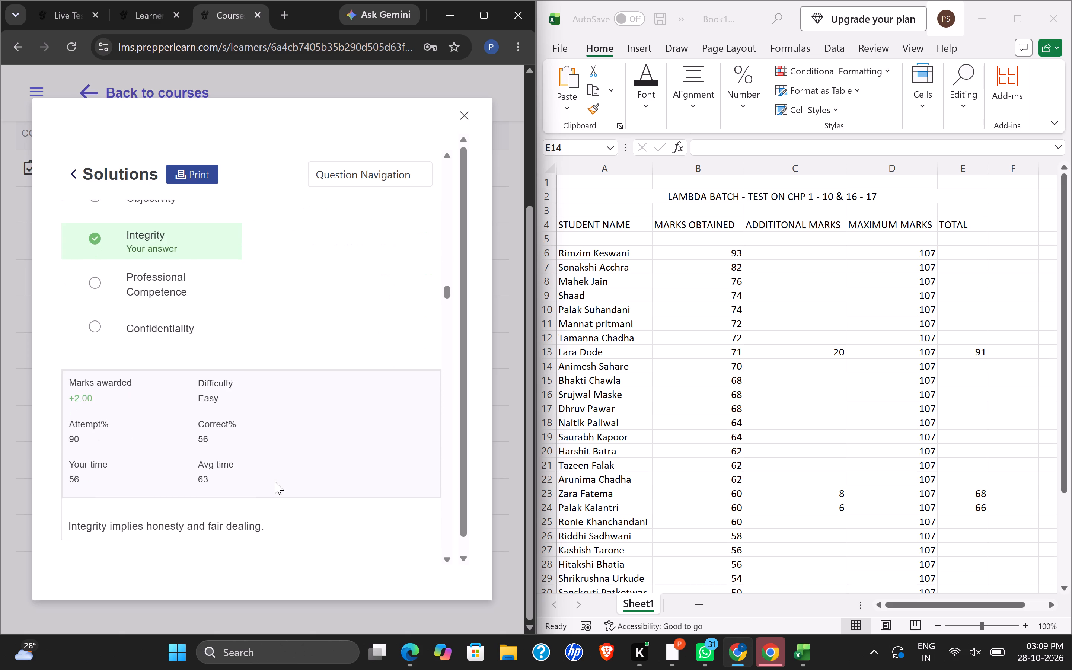
pyautogui.scroll(-9, 275, 481)
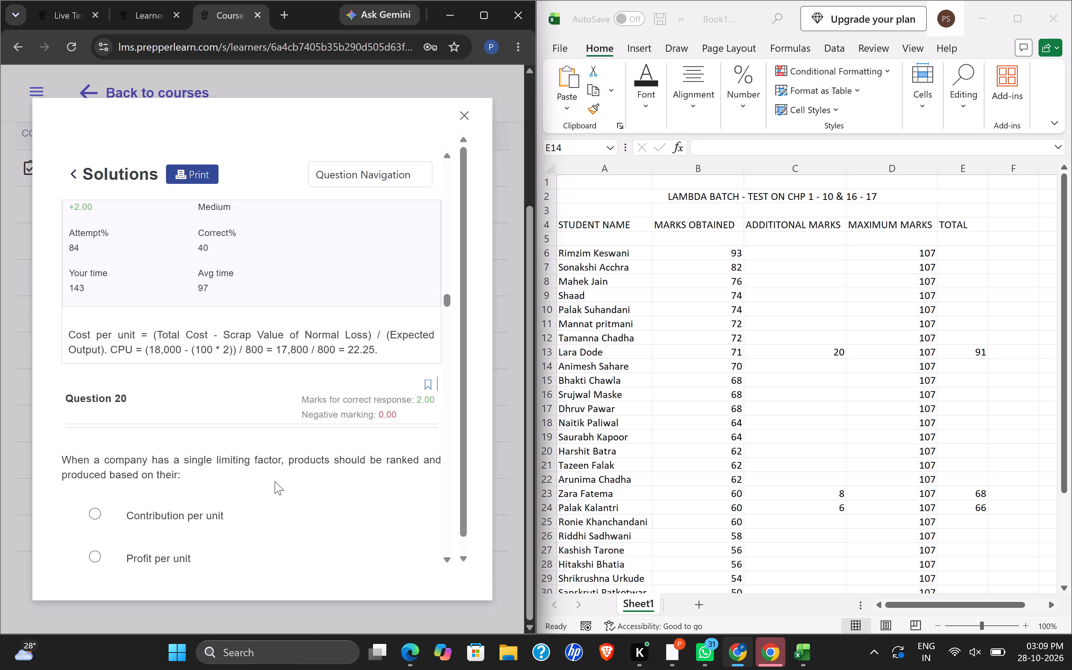
# Examine the row 6 student's remaining answers and awarded marks from question 20 to the end of the test, and close the solutions.
pyautogui.scroll(-9, 275, 481)
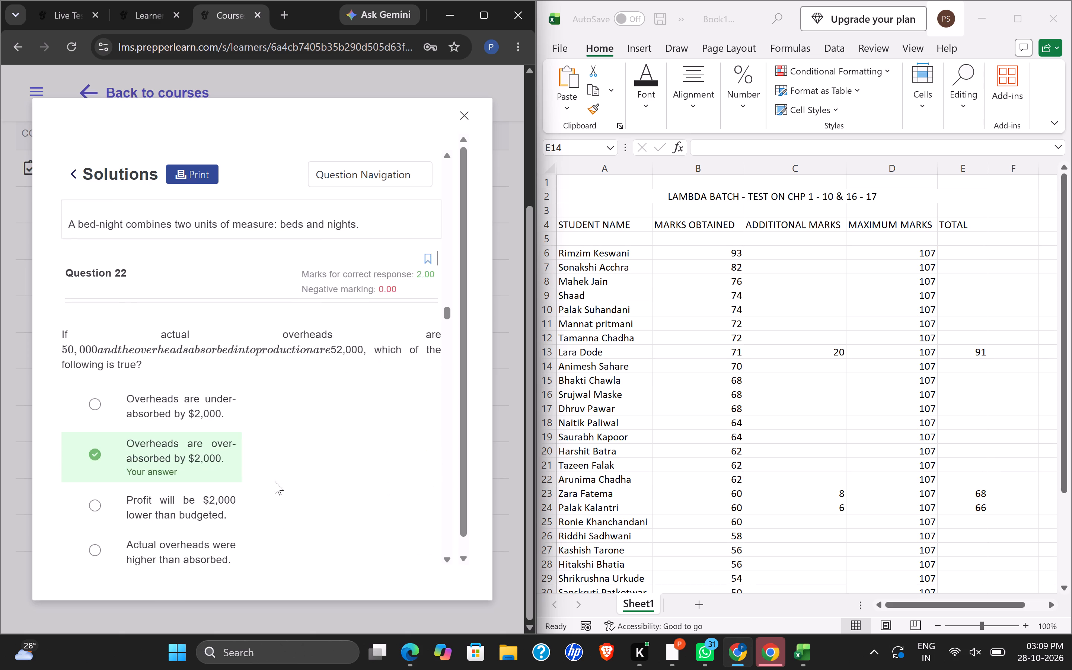
pyautogui.scroll(-9, 275, 481)
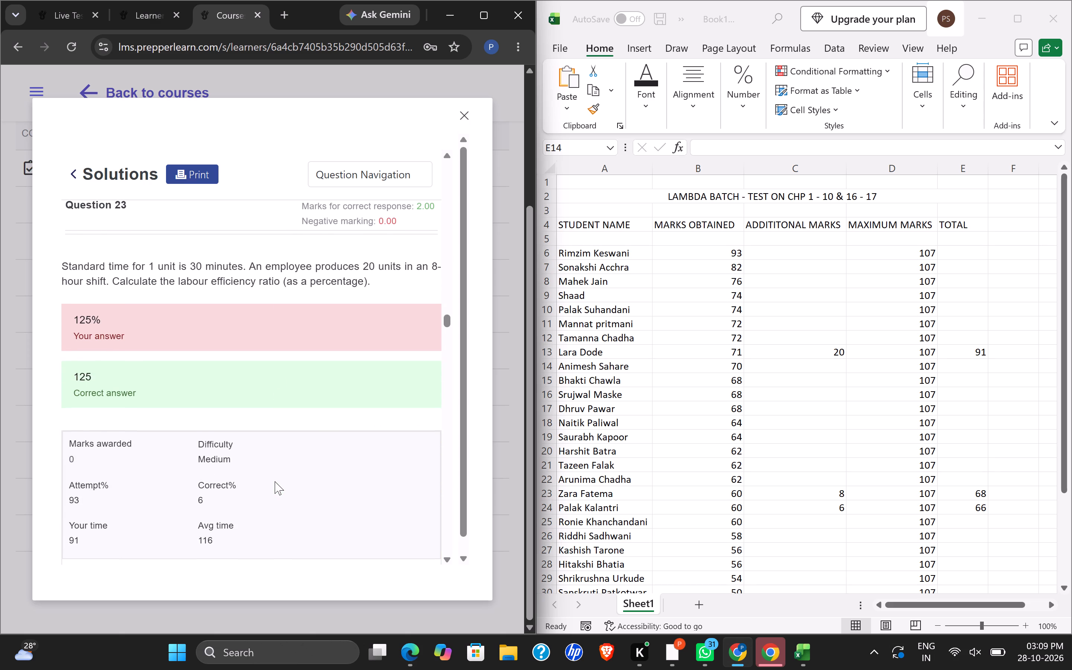
pyautogui.scroll(-8, 275, 481)
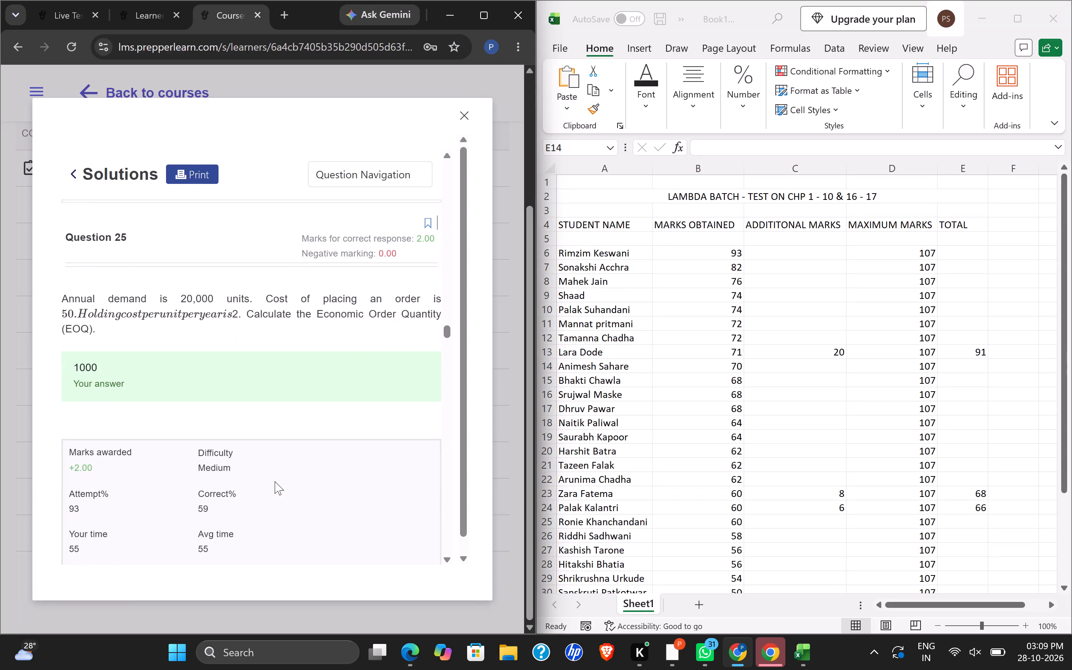
pyautogui.scroll(-9, 275, 481)
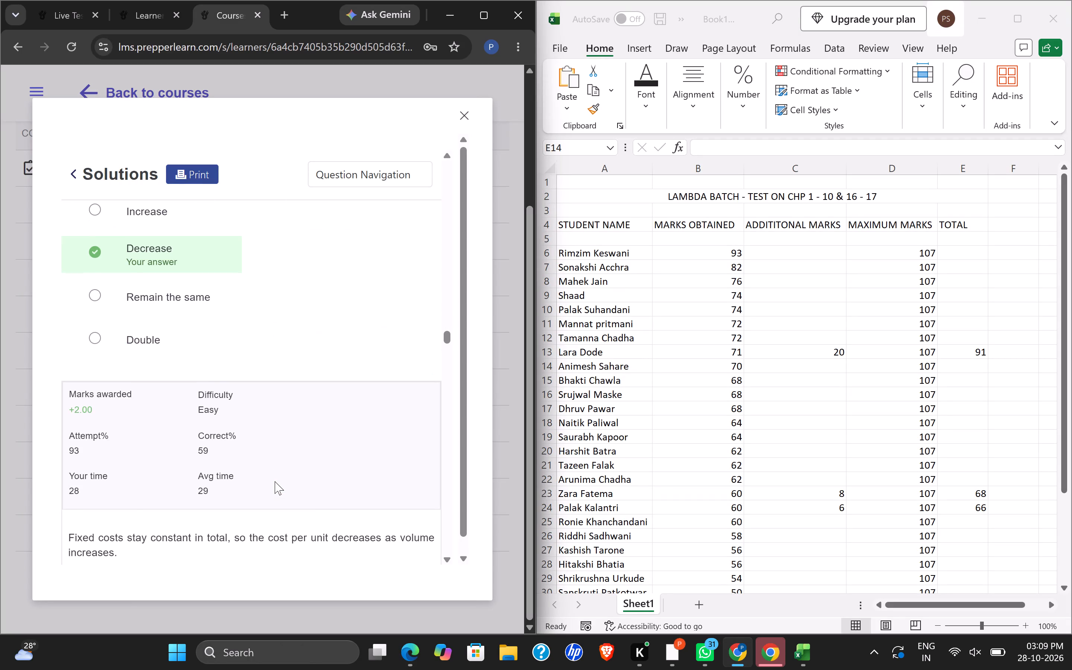
pyautogui.scroll(-9, 275, 481)
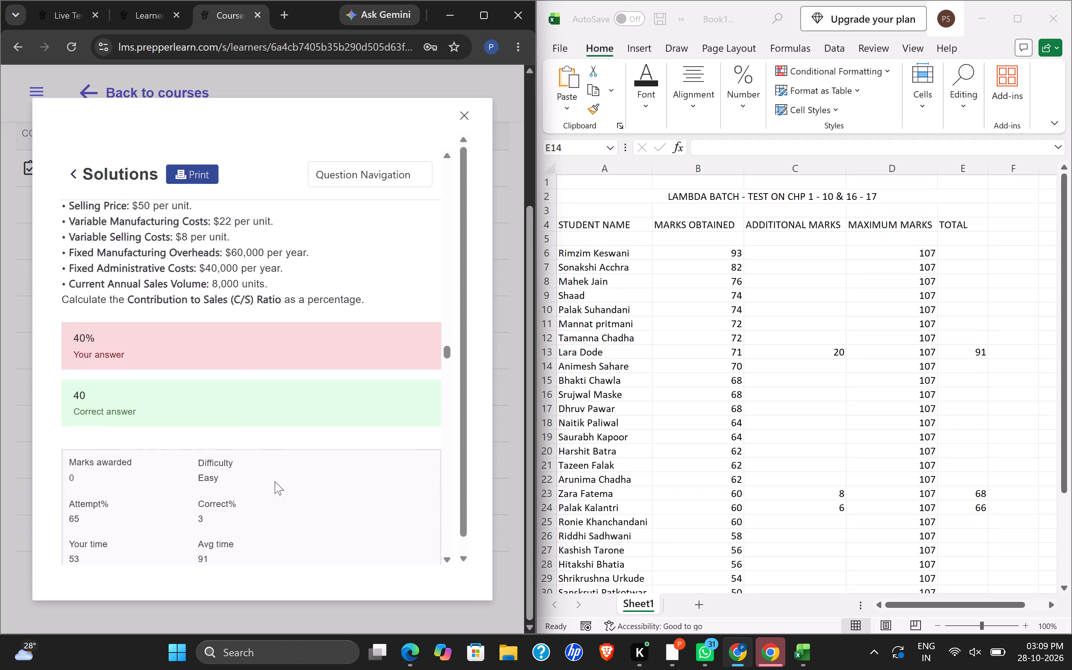
pyautogui.scroll(-7, 275, 481)
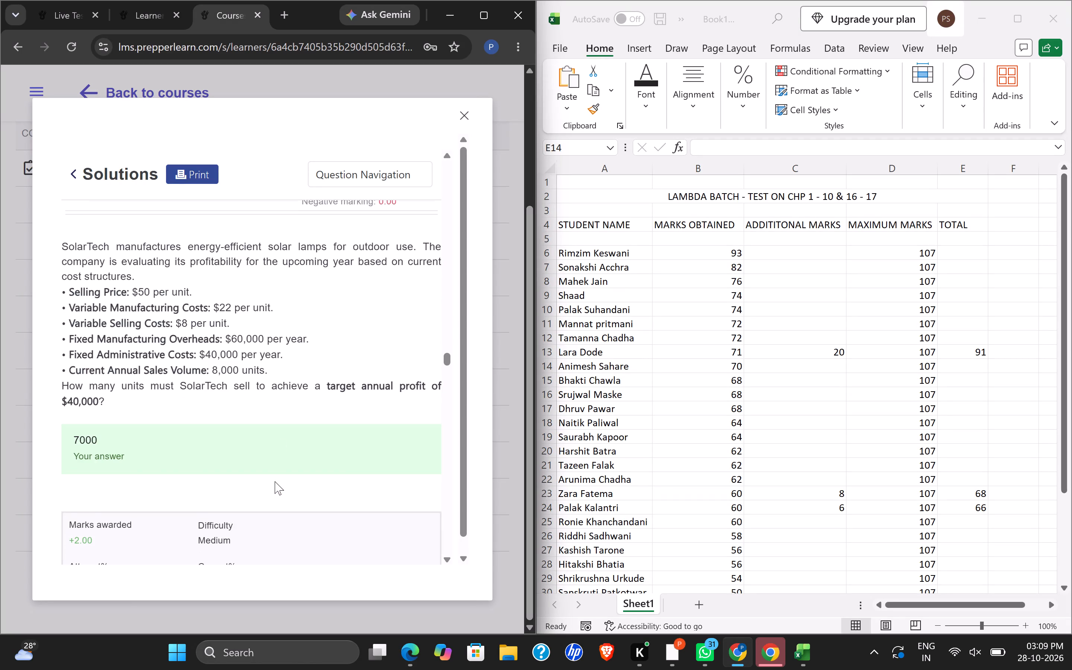
pyautogui.scroll(-7, 275, 481)
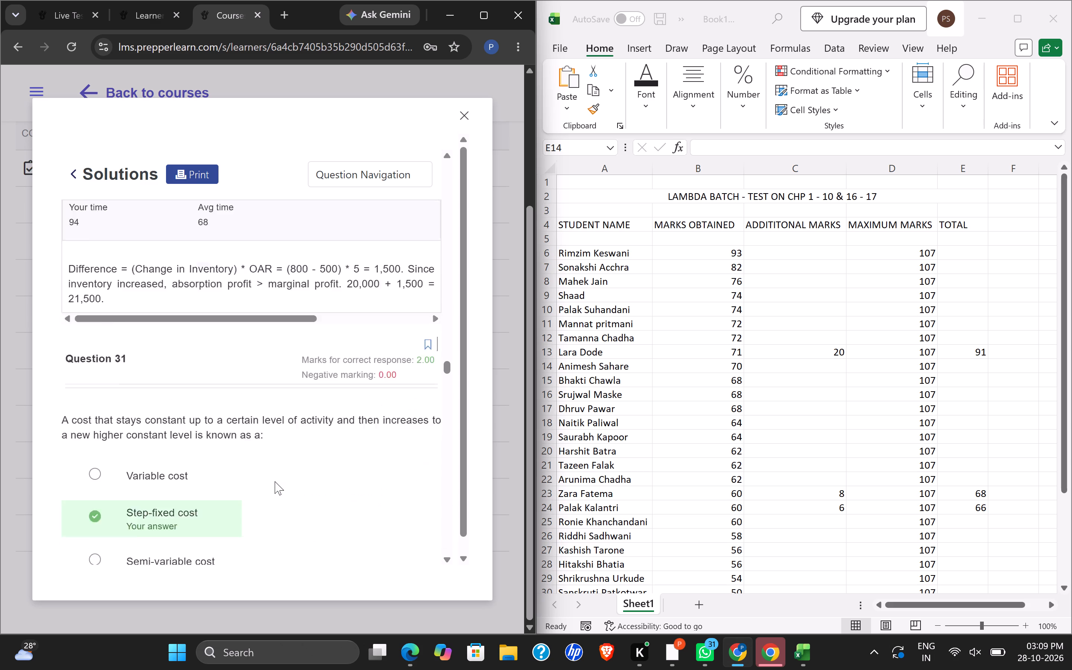
pyautogui.scroll(-2, 275, 481)
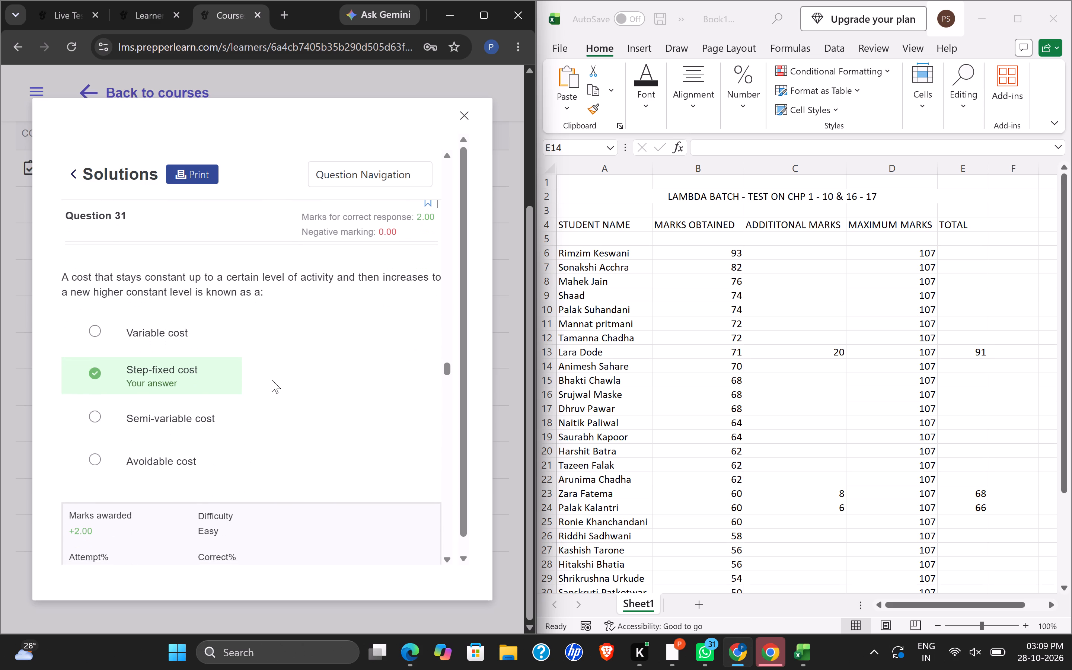
pyautogui.scroll(-4, 263, 427)
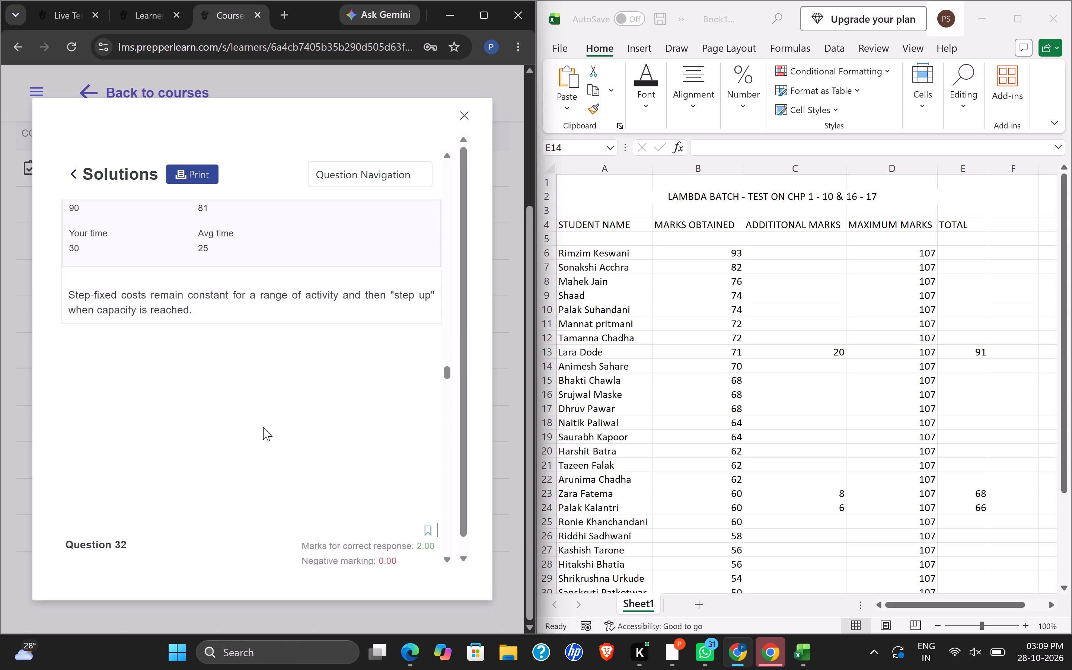
pyautogui.scroll(-6, 263, 427)
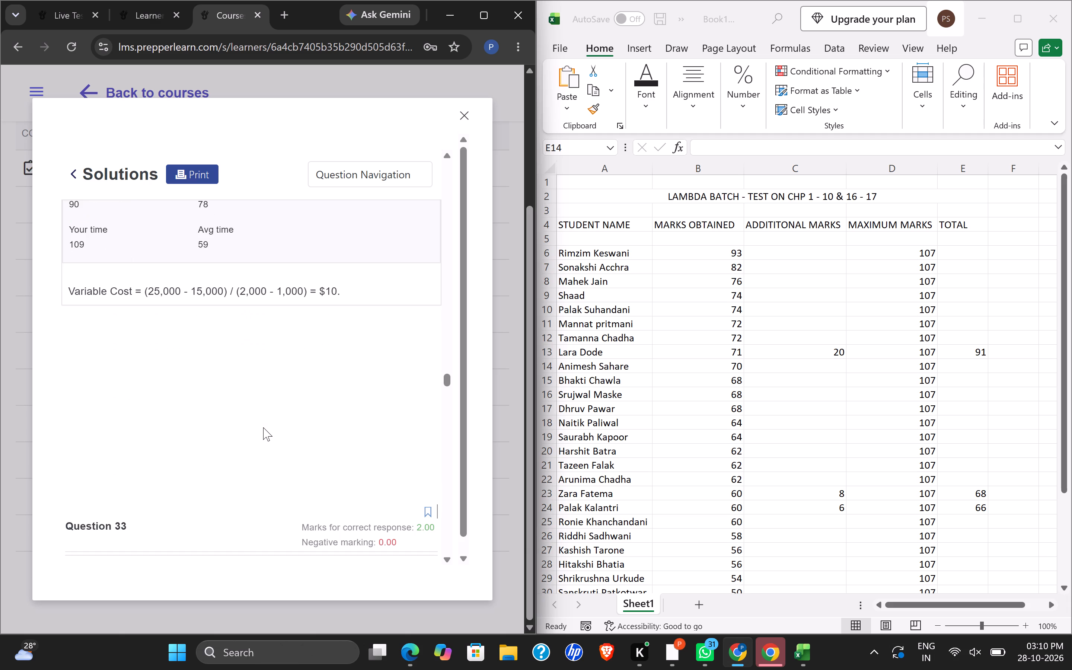
pyautogui.scroll(-4, 263, 427)
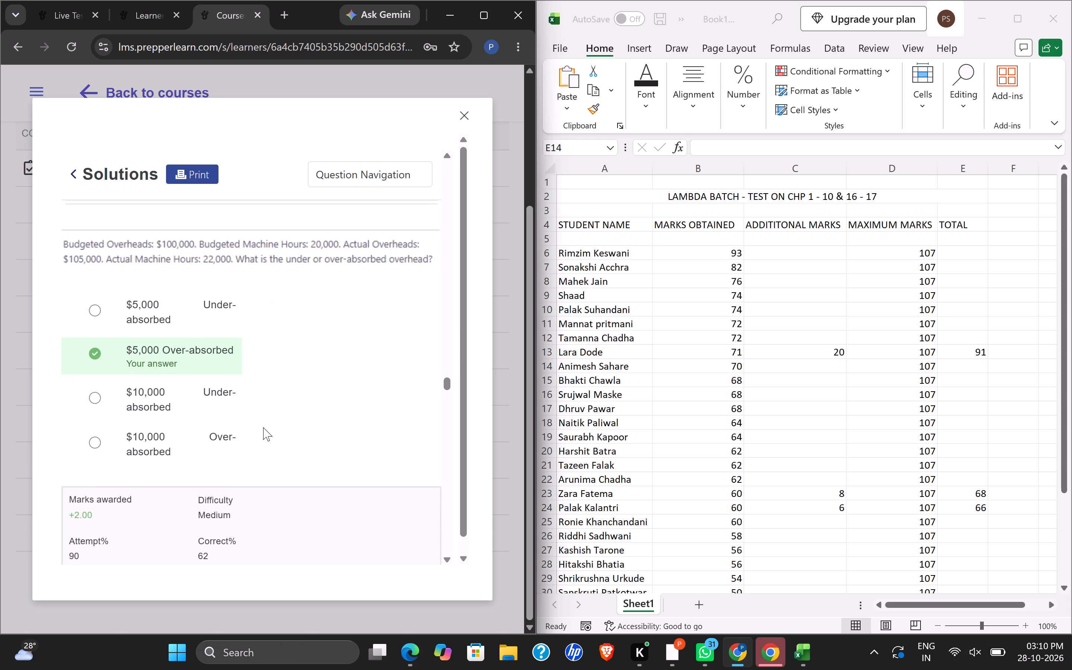
pyautogui.scroll(-8, 263, 427)
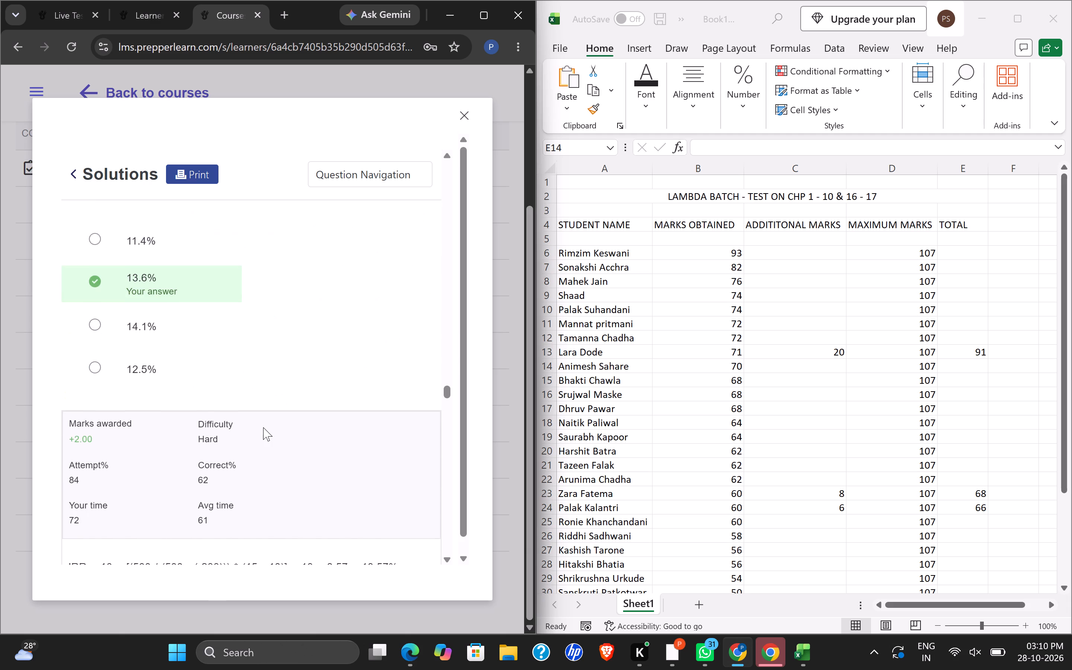
pyautogui.scroll(-10, 263, 427)
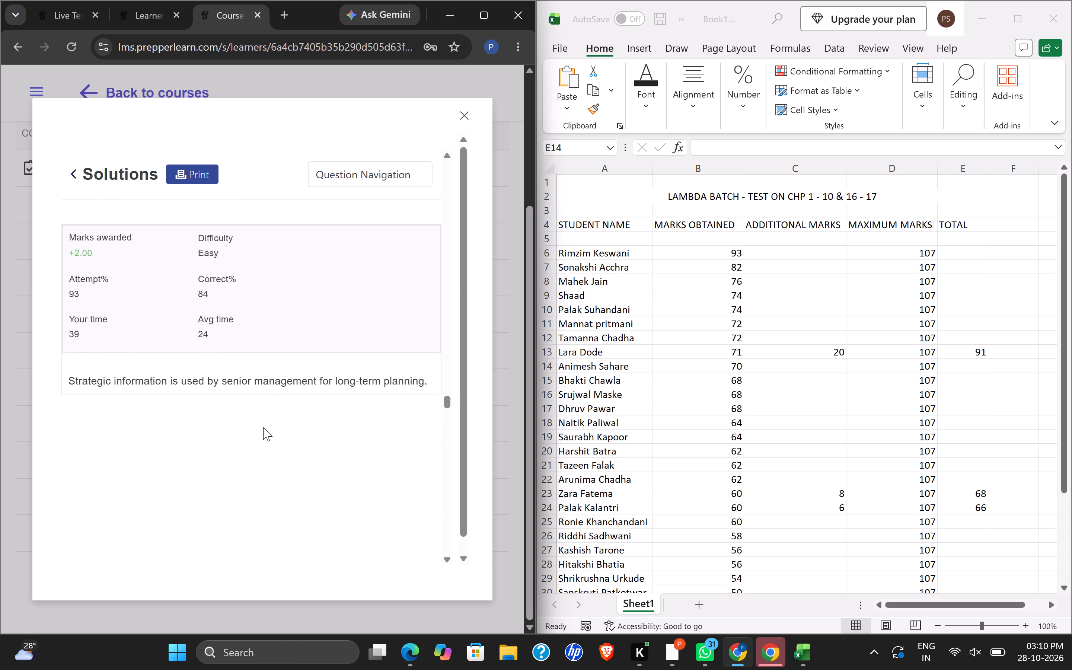
pyautogui.scroll(-8, 263, 427)
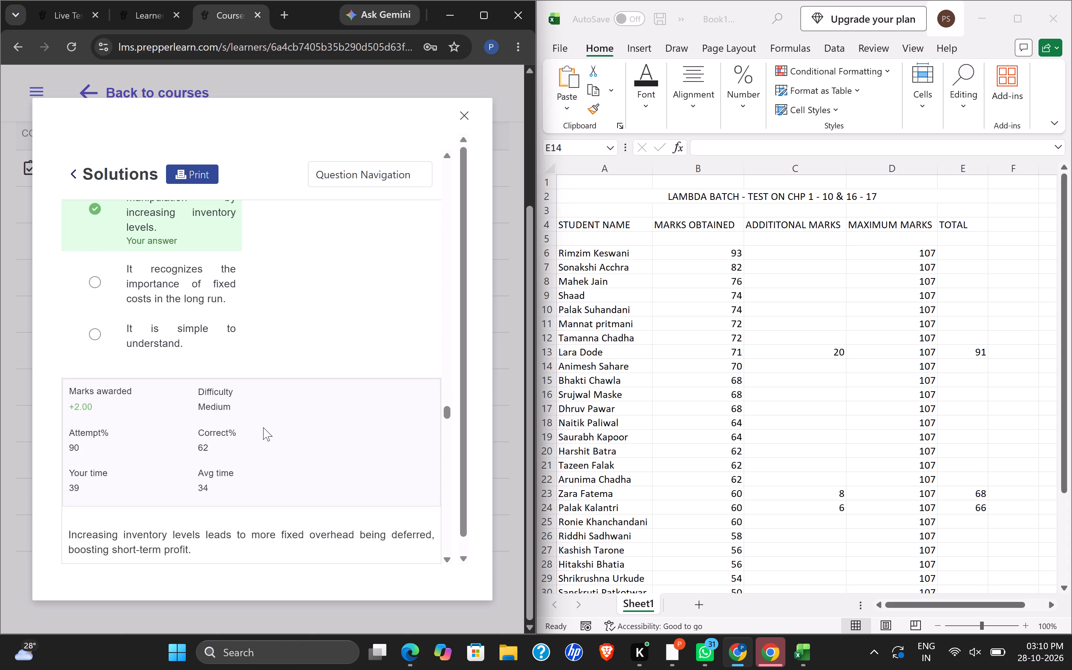
pyautogui.scroll(-10, 263, 427)
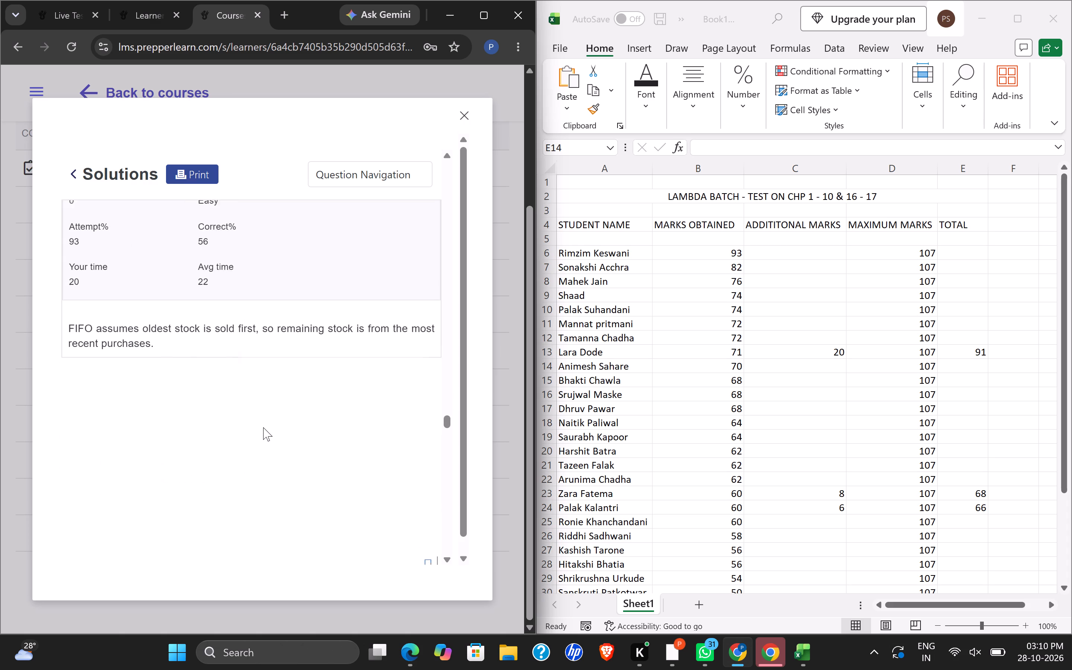
pyautogui.scroll(-7, 263, 427)
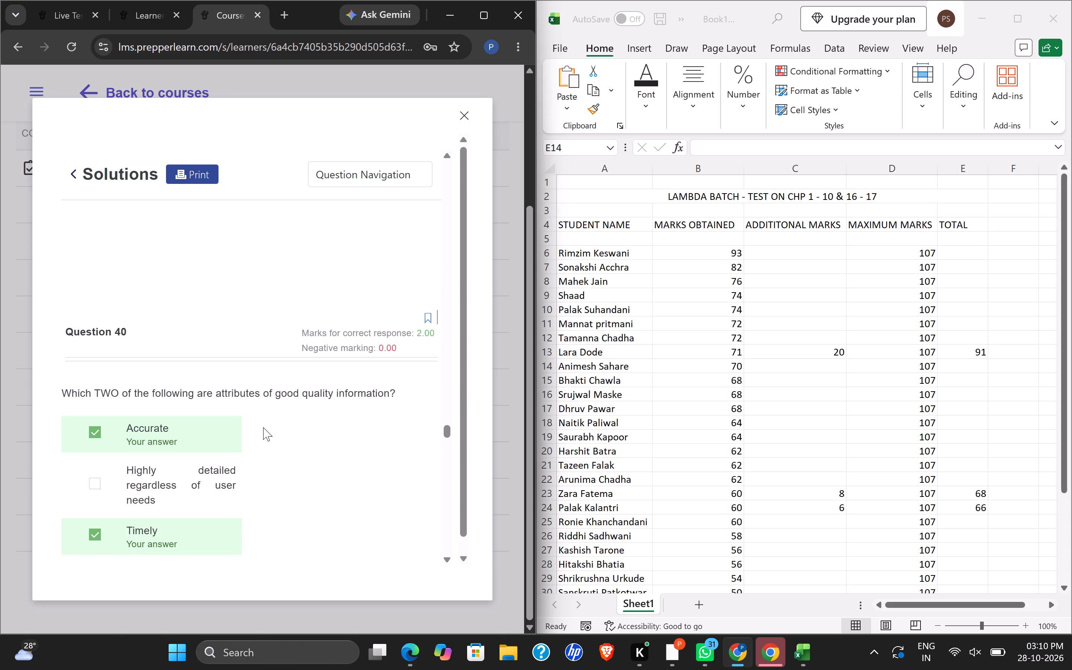
pyautogui.scroll(-9, 263, 427)
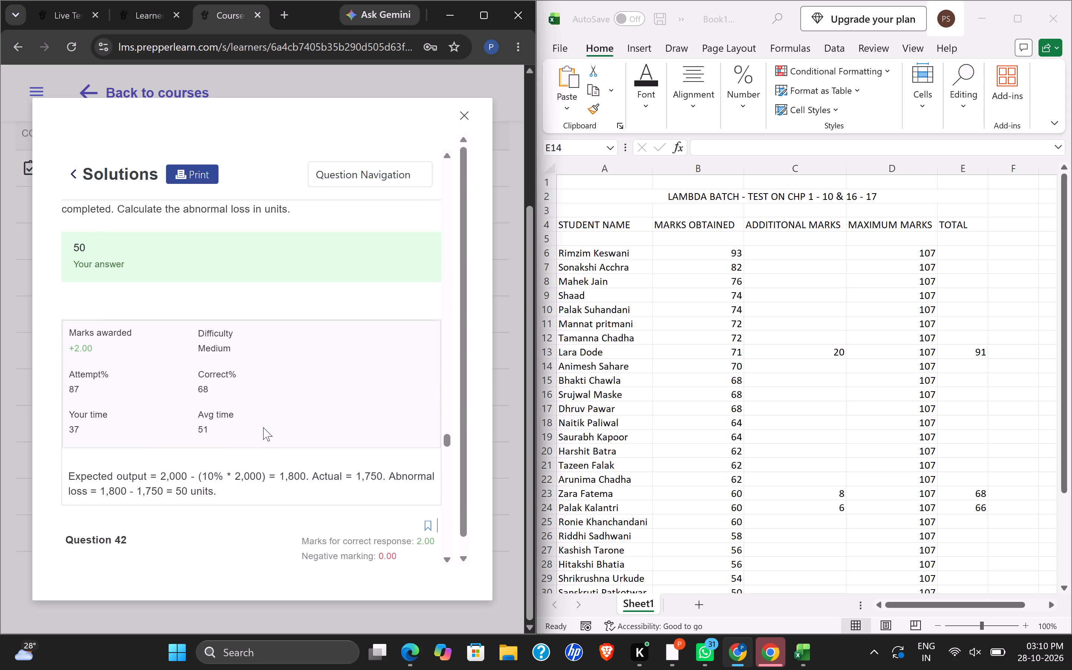
pyautogui.scroll(-9, 263, 427)
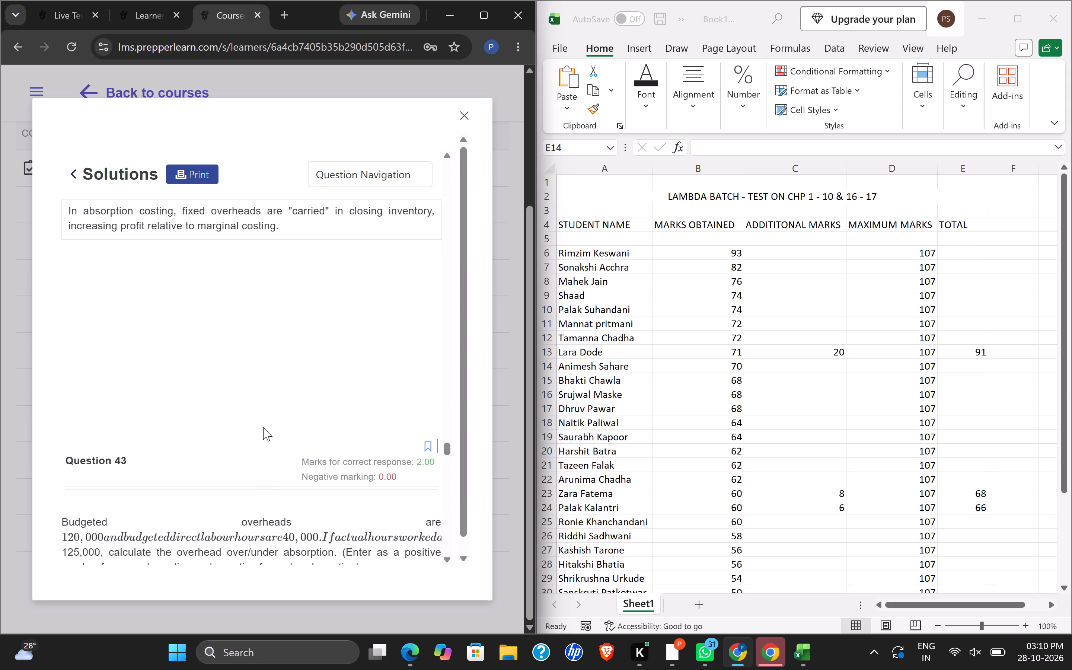
pyautogui.scroll(-9, 263, 427)
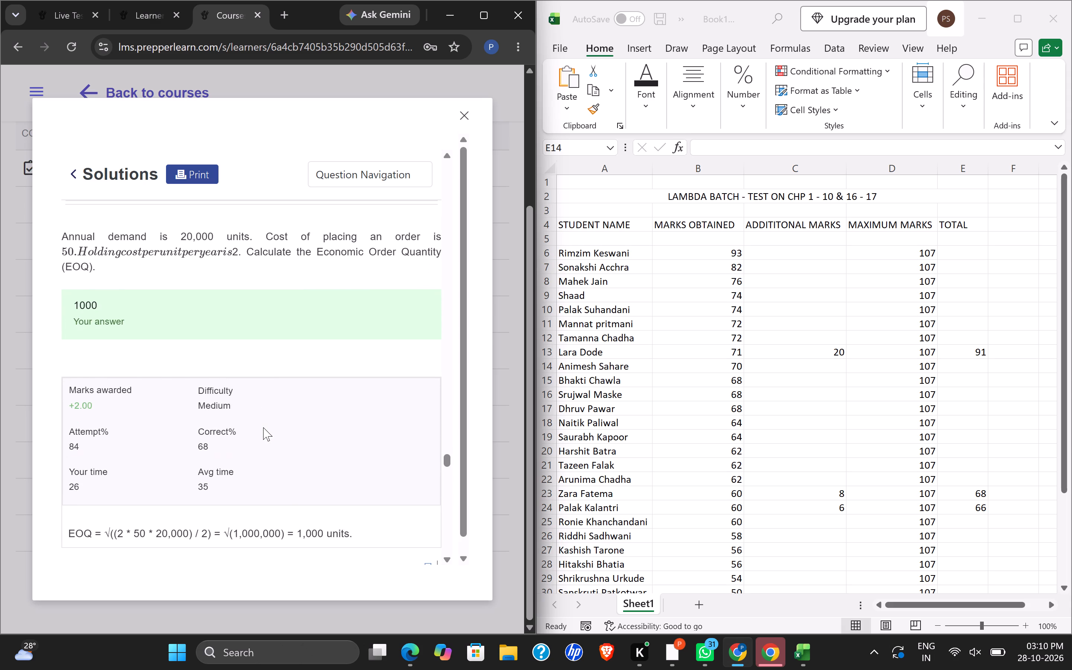
pyautogui.scroll(-9, 263, 427)
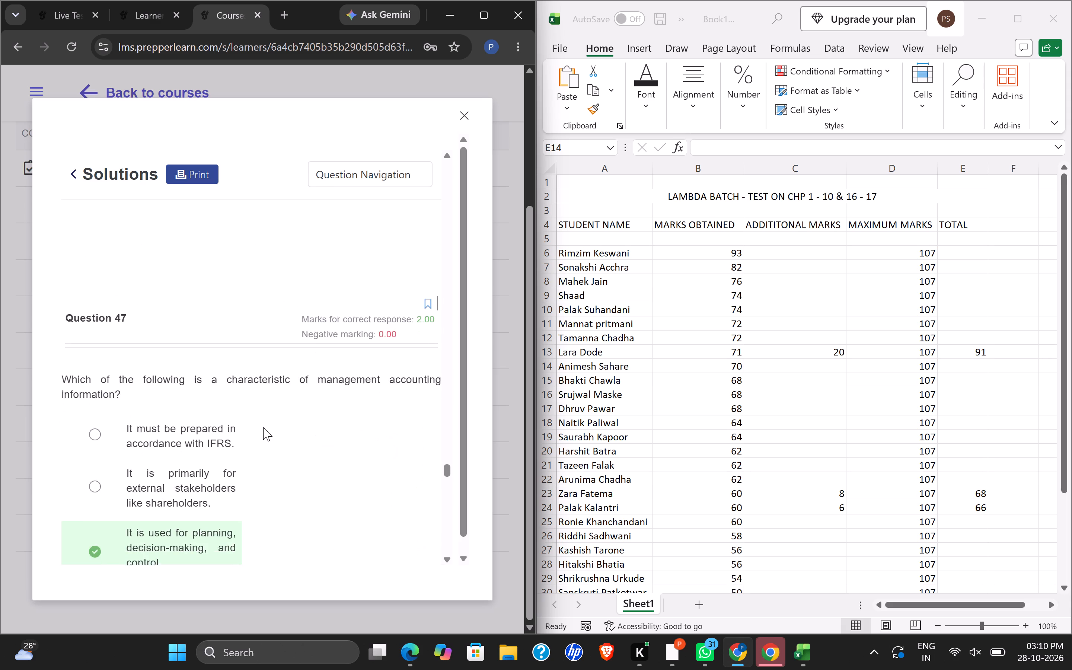
pyautogui.scroll(-9, 263, 427)
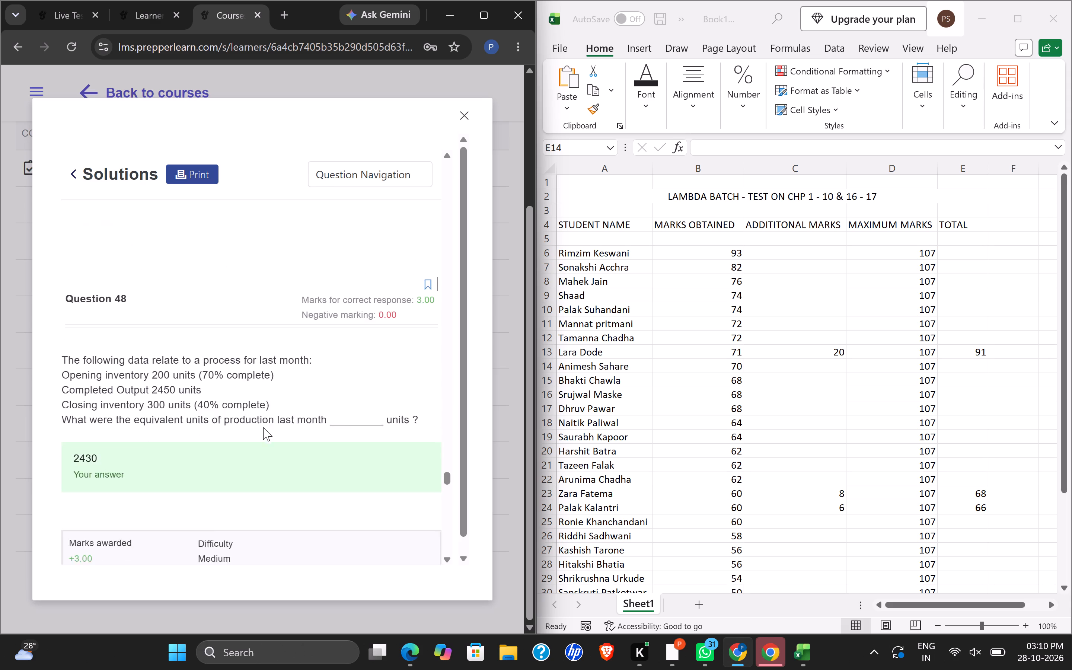
pyautogui.scroll(-8, 263, 427)
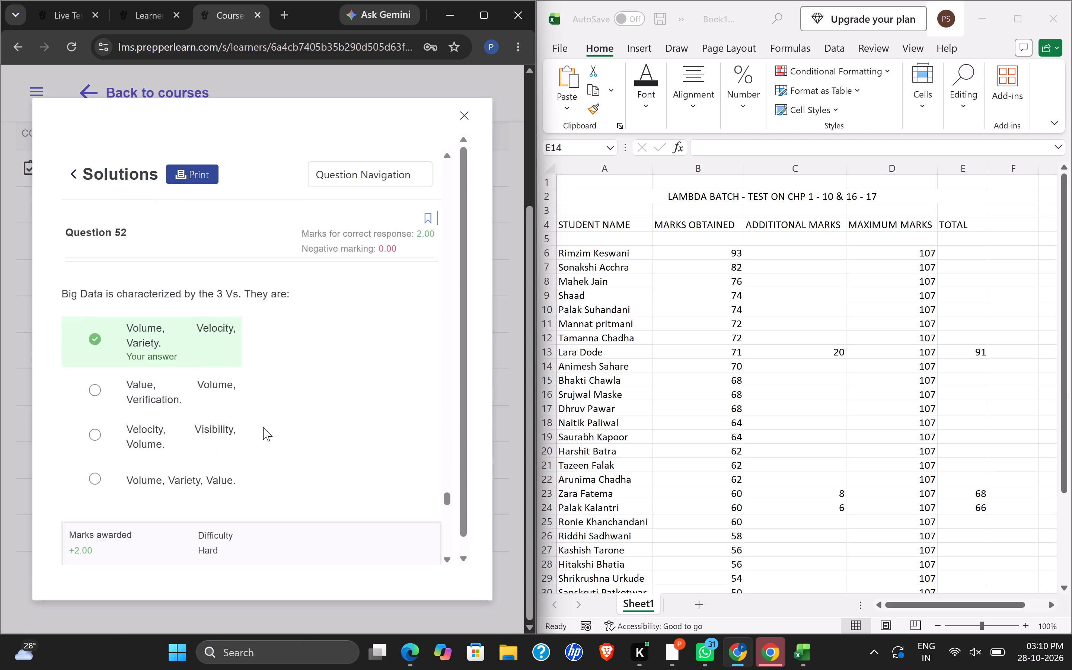
pyautogui.scroll(-5, 263, 427)
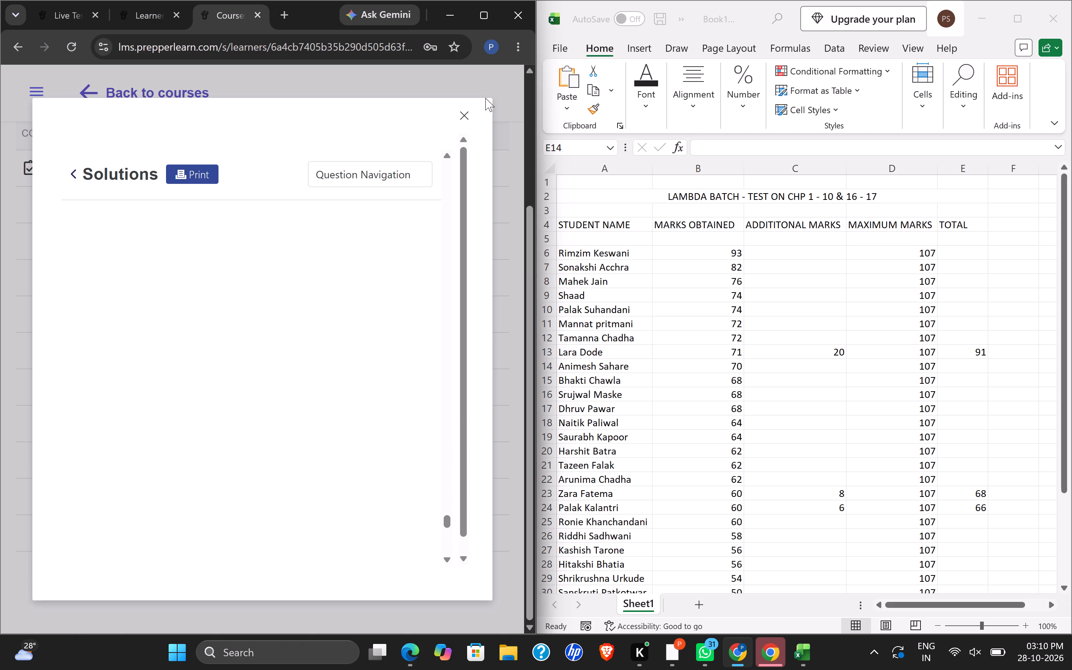
pyautogui.click(466, 112)
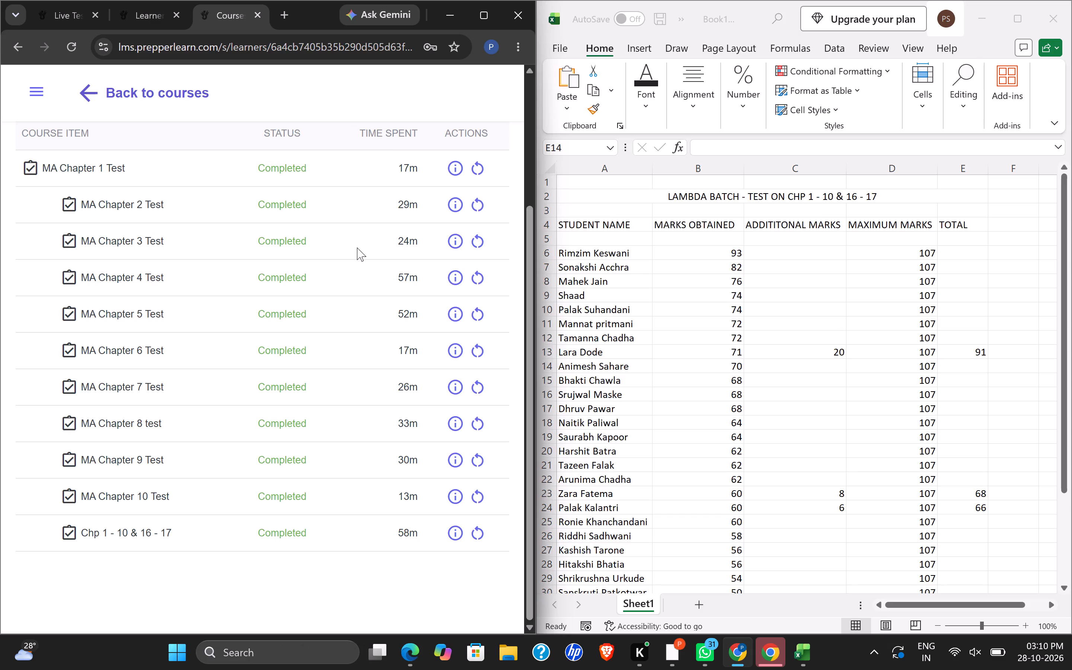
# Check whose report is open, and in Excel row 6 record 8 additional marks and the total as =93+8.
pyautogui.click(42, 92)
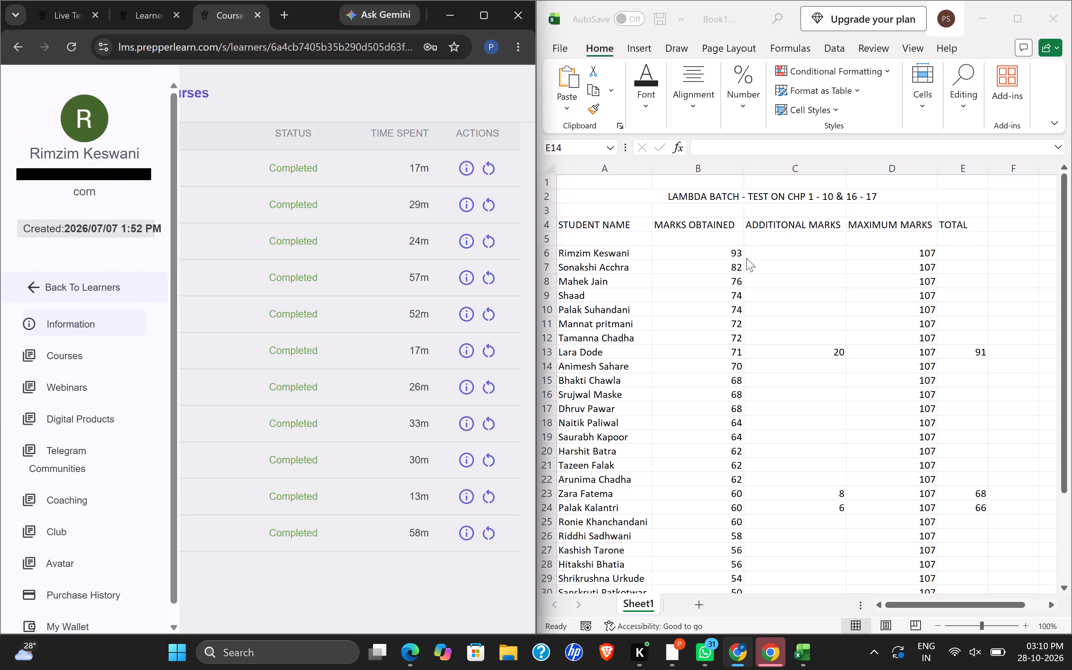
pyautogui.click(776, 258)
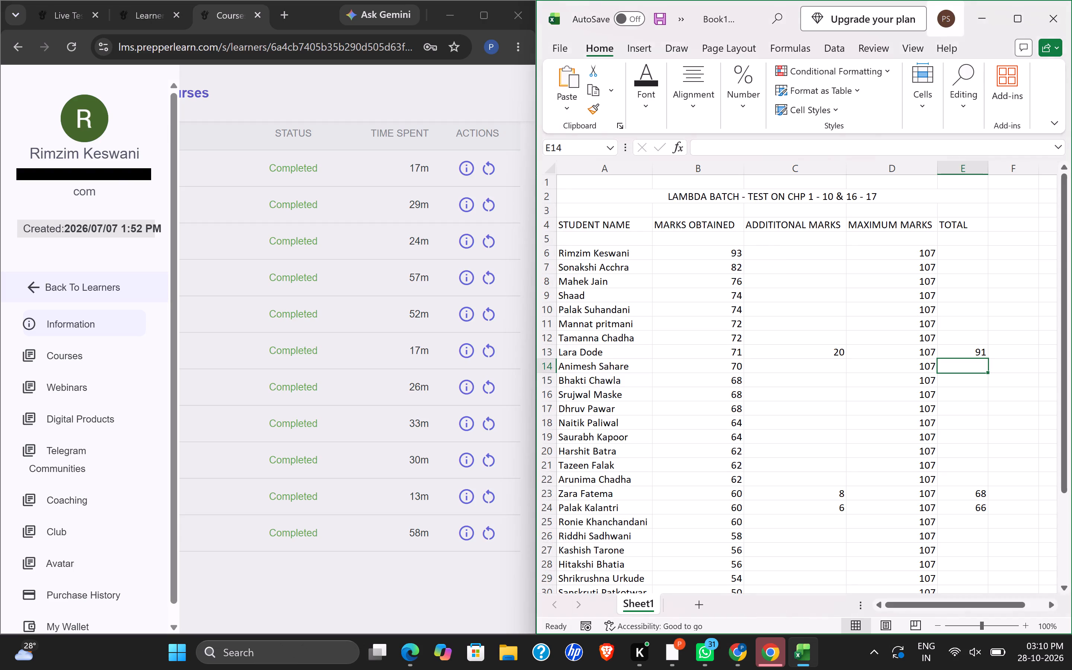
pyautogui.click(792, 256)
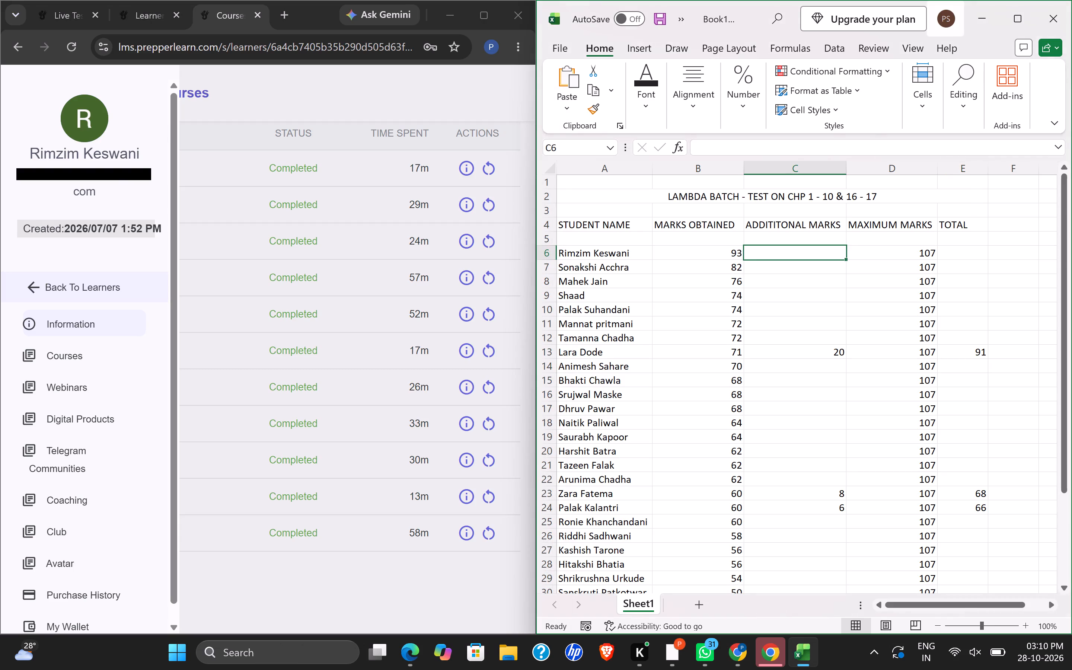
pyautogui.press('8')
pyautogui.press('Right')
pyautogui.press('Right')
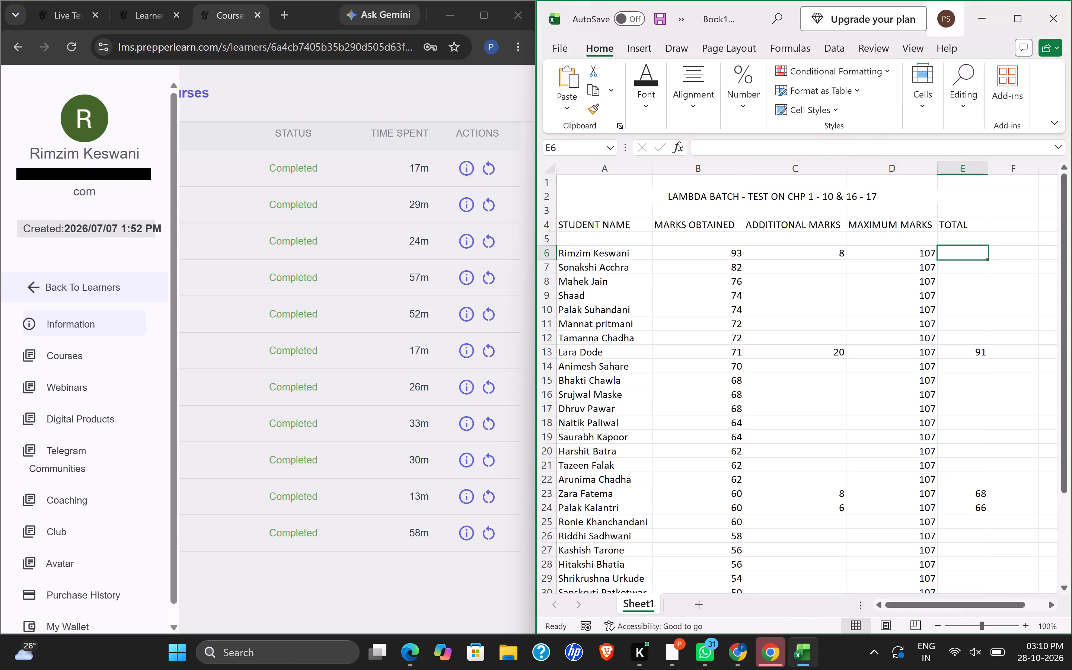
pyautogui.write('=93')
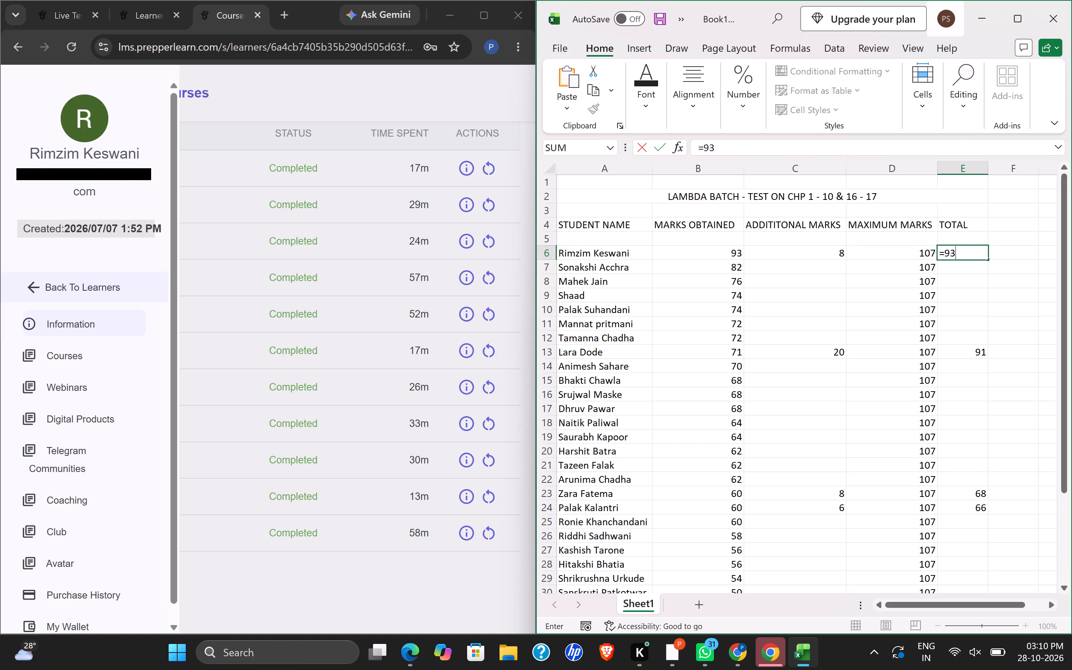
pyautogui.hotkey('shift', '+')
pyautogui.press('8')
pyautogui.press('Return')
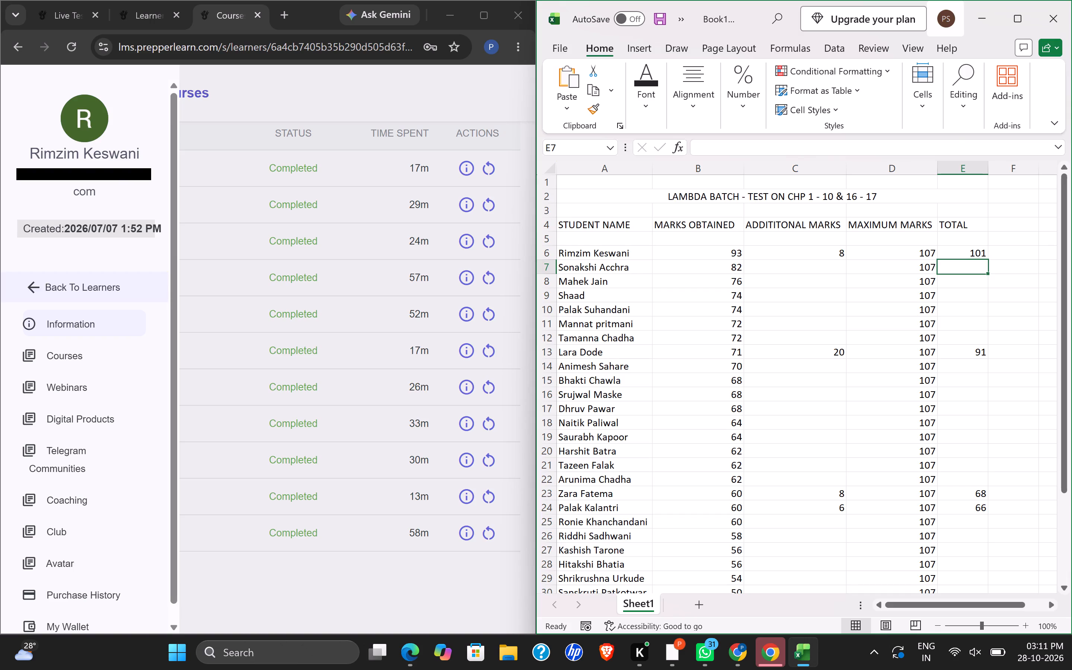
# Return to the learners list in the LMS to look up the next student.
pyautogui.click(141, 14)
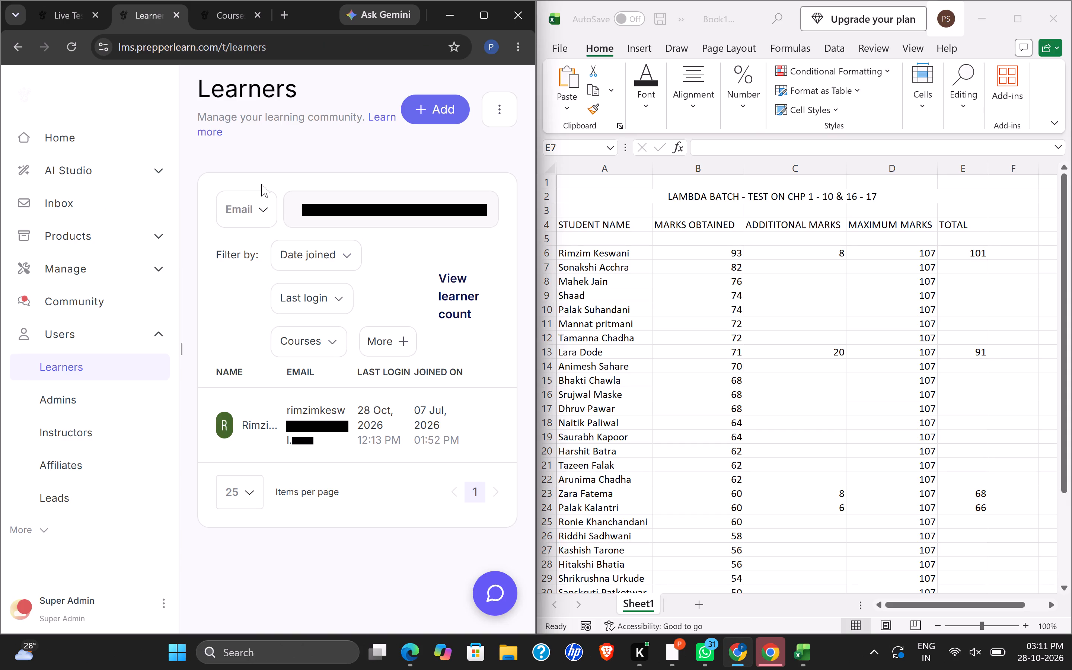
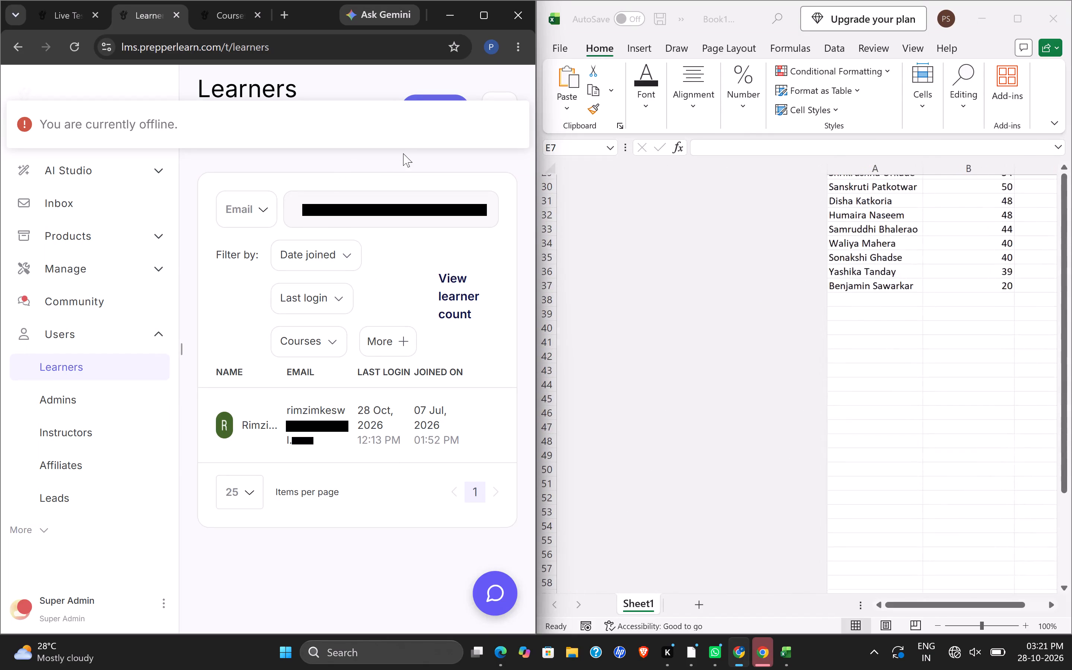
# Check the next student in the Excel sheet, clear the learners' email search, and return to the Chp 1 - 10 & 16 - 17 leaderboard.
pyautogui.scroll(5, 690, 353)
pyautogui.scroll(-1, 690, 352)
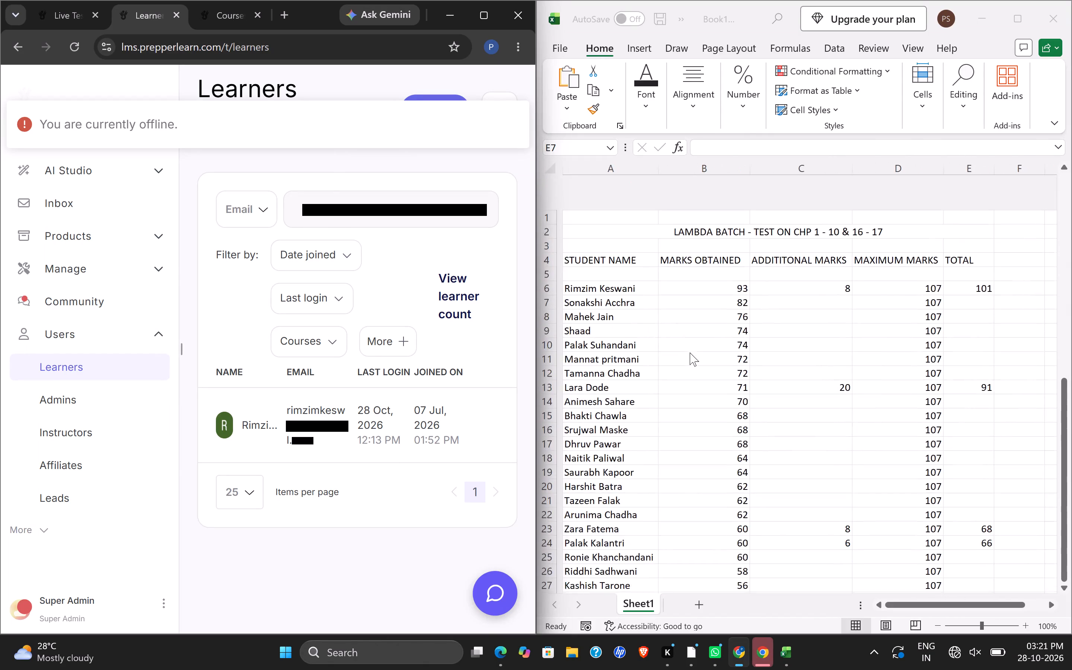
pyautogui.scroll(-1, 690, 352)
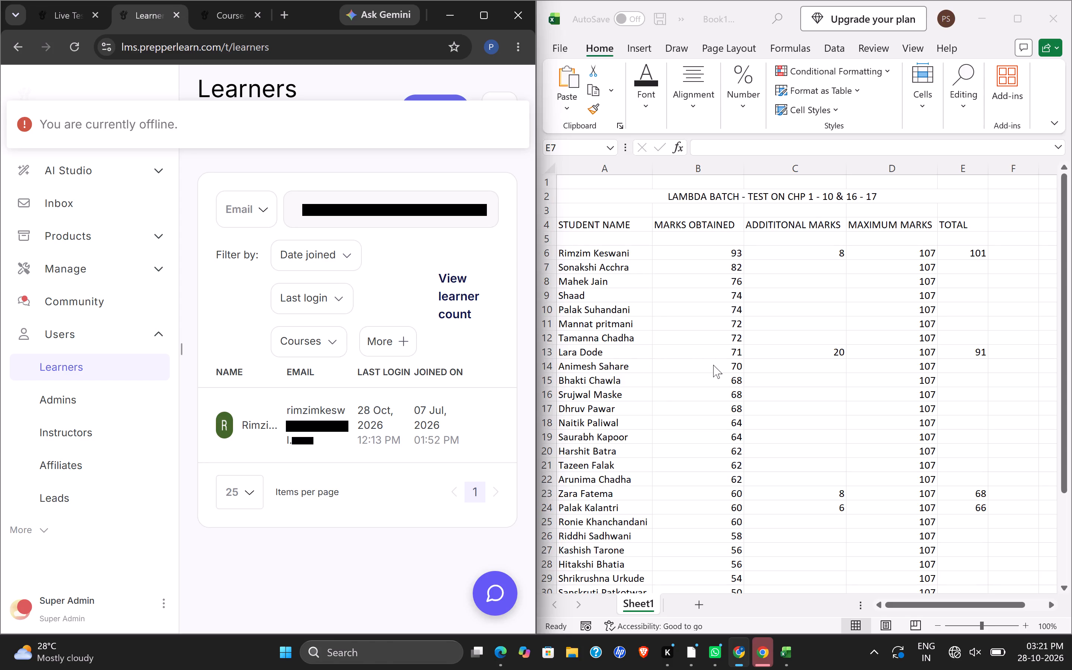
pyautogui.click(458, 210)
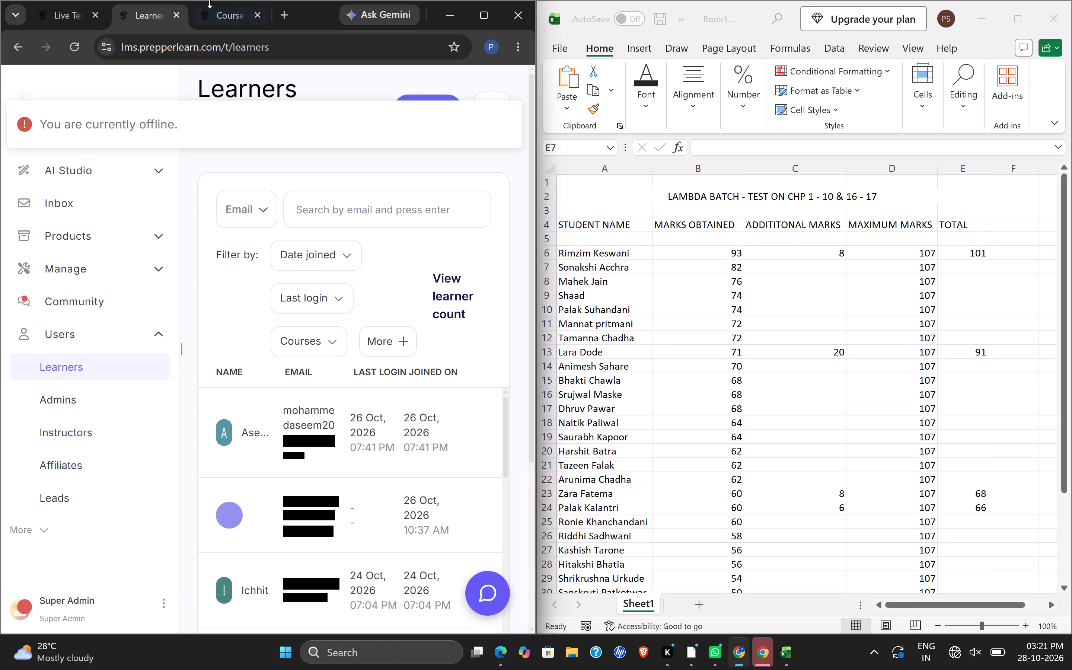
pyautogui.click(223, 23)
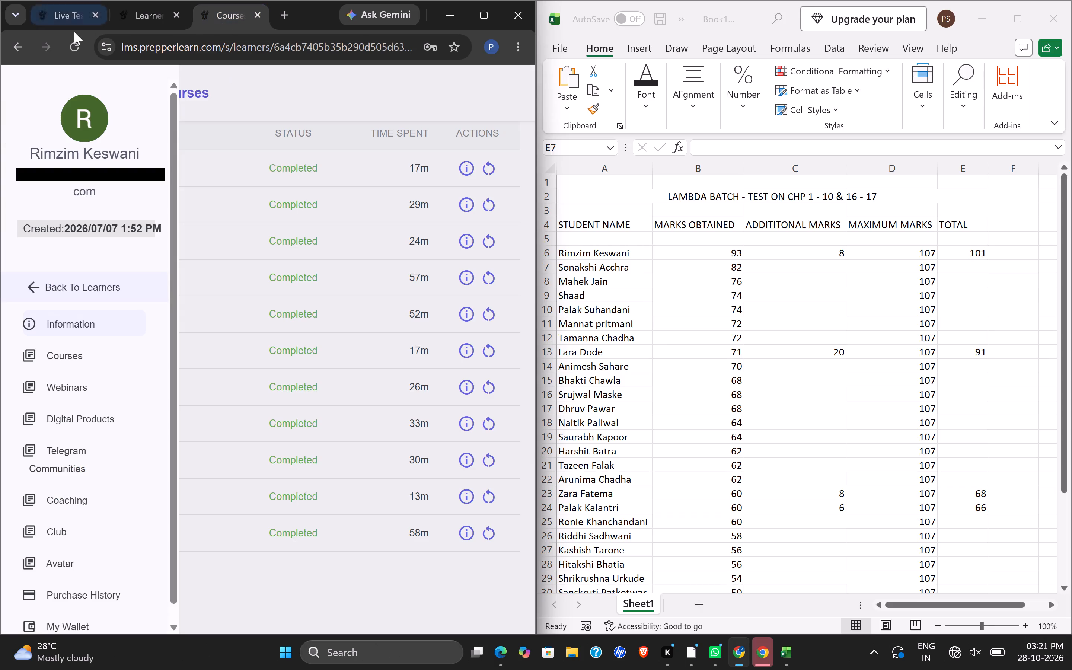
pyautogui.click(76, 9)
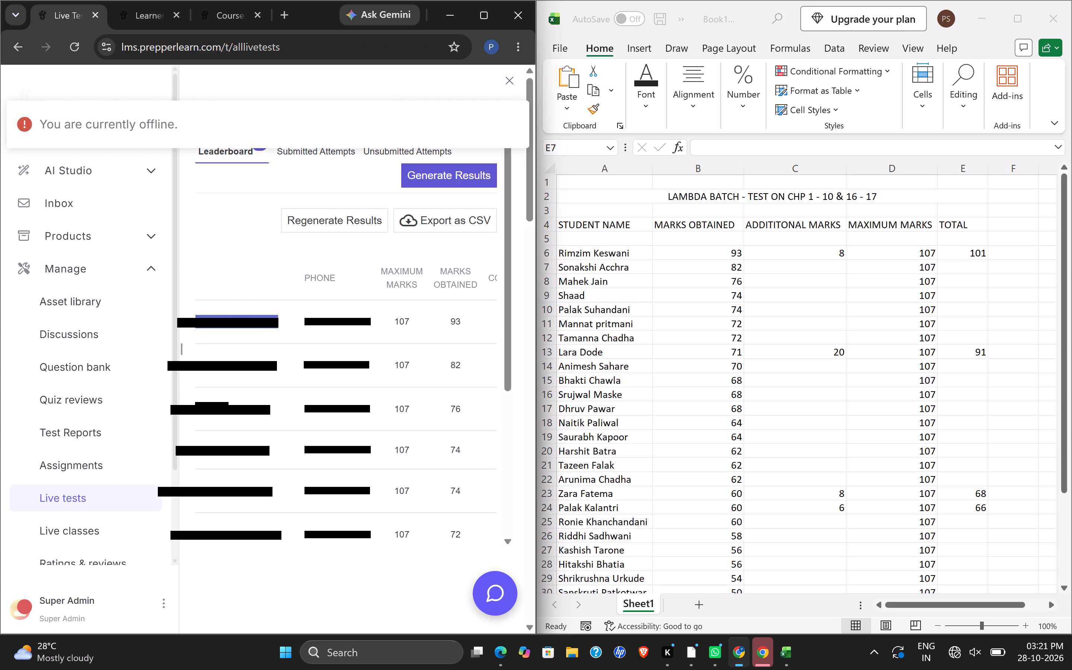
pyautogui.hscroll(4, 257, 320)
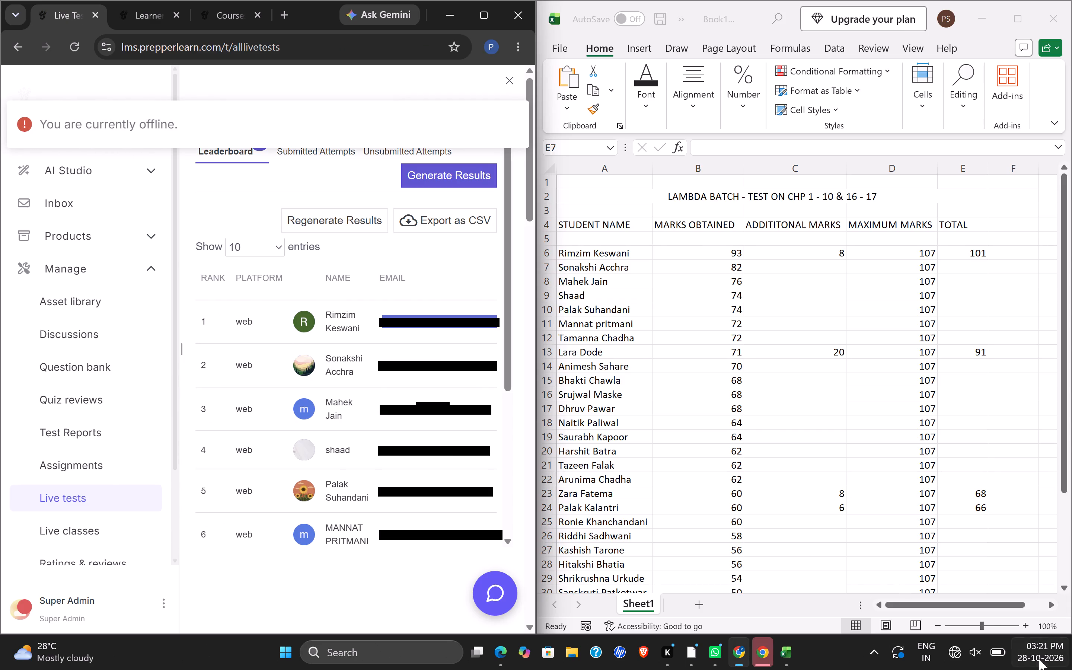
# Restore the internet connection by joining the OPPO F19 Wi-Fi network, and dismiss the network list.
pyautogui.click(953, 654)
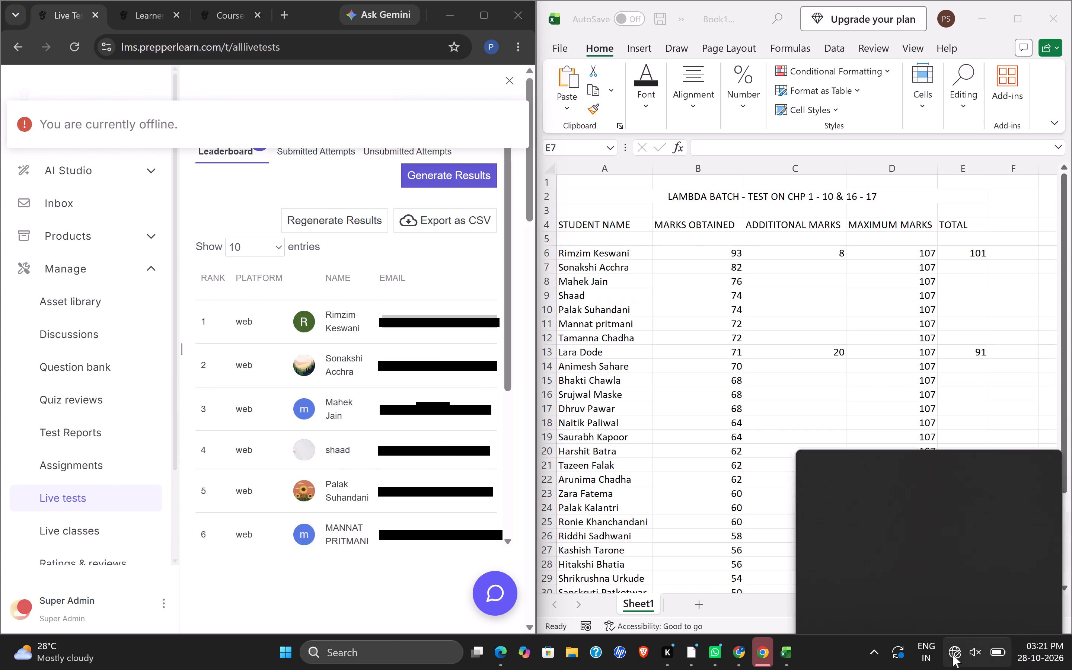
pyautogui.click(862, 381)
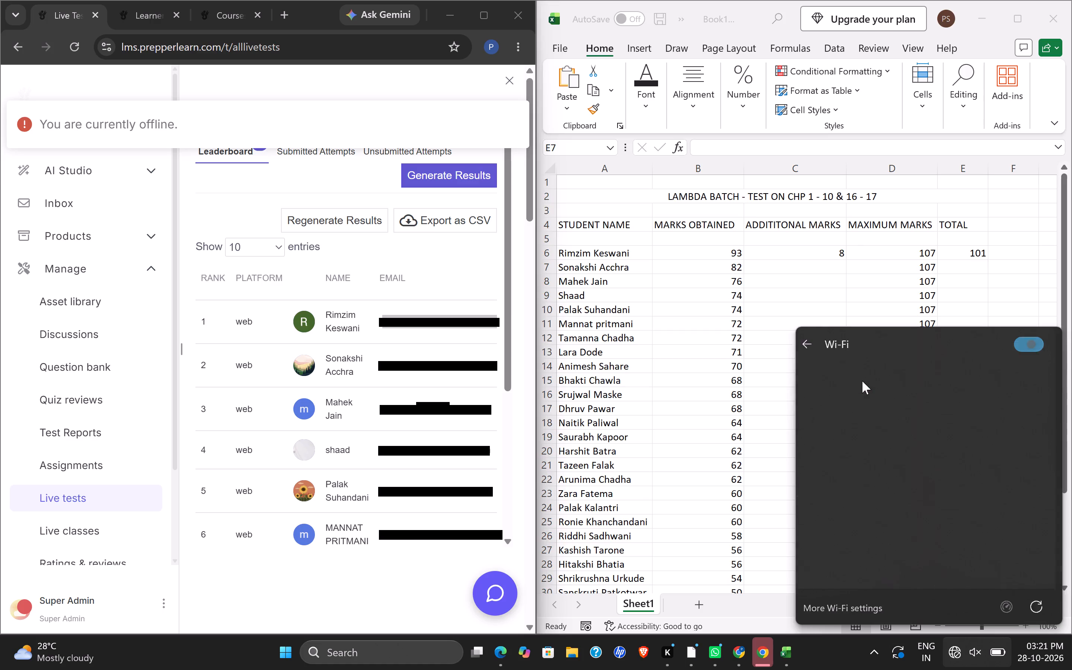
pyautogui.click(894, 429)
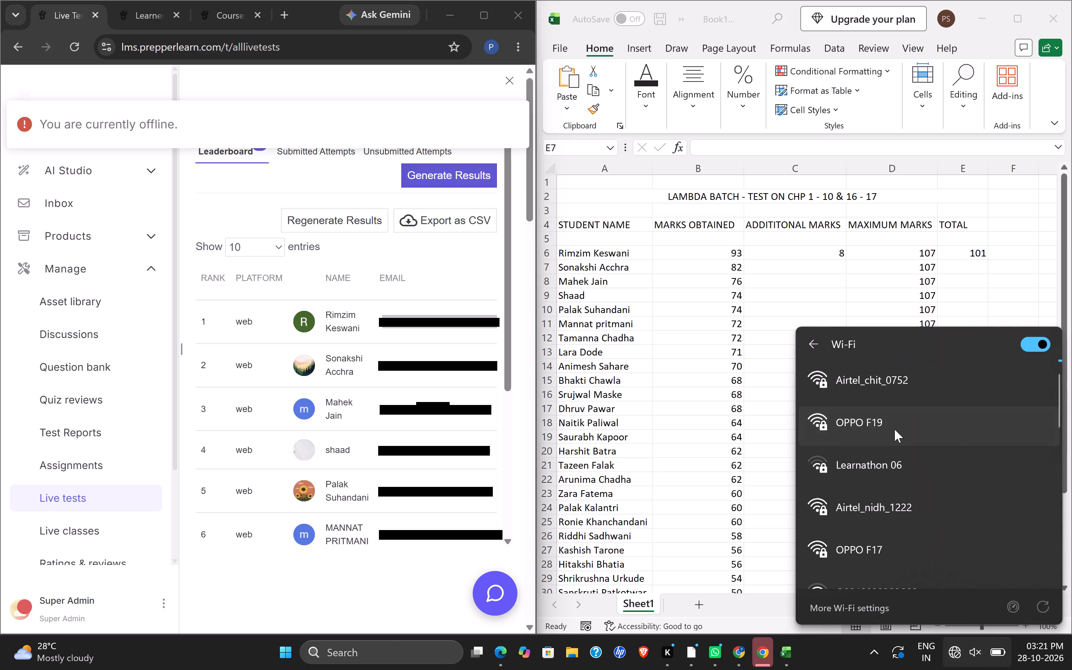
pyautogui.click(974, 494)
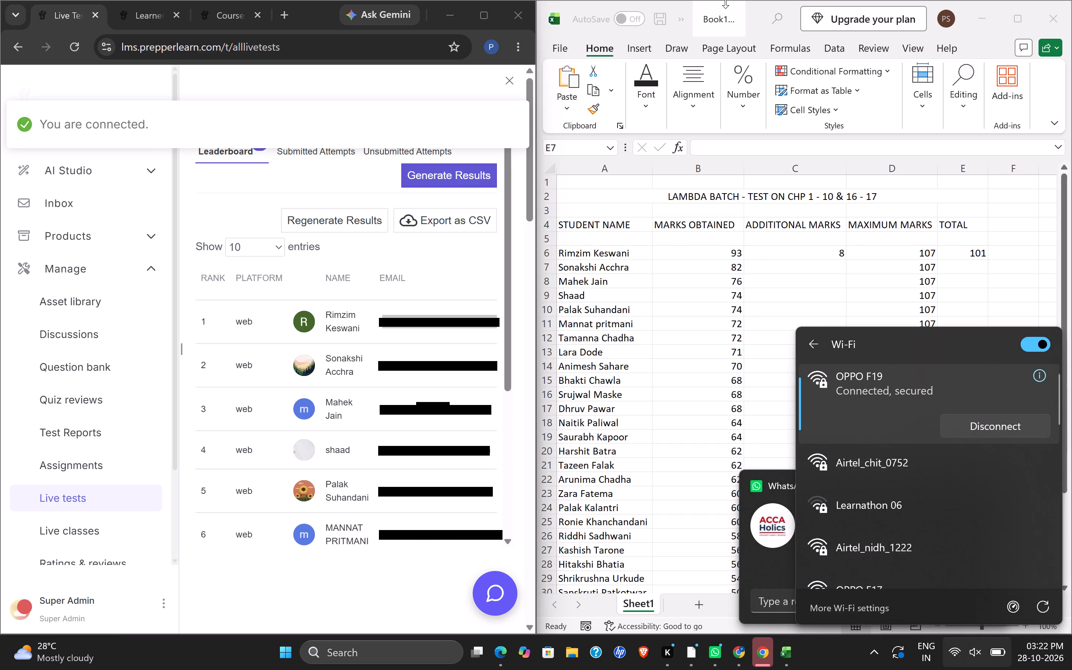
pyautogui.click(703, 314)
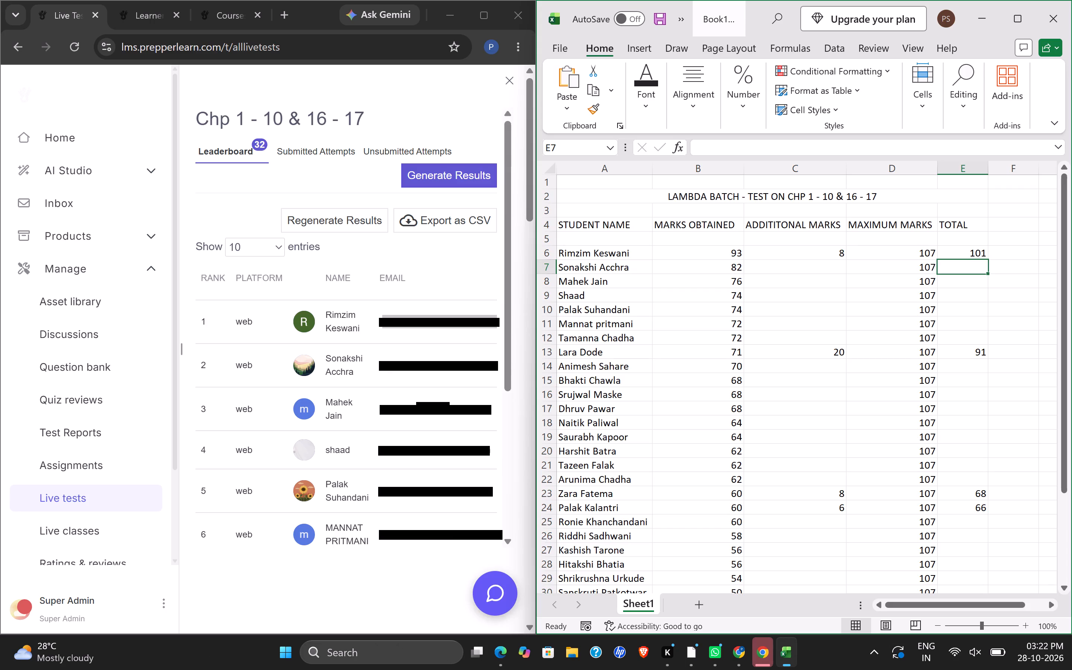
# Copy the email address of the rank 2 student from the Chp 1 - 10 & 16 - 17 leaderboard.
pyautogui.moveTo(380, 368); pyautogui.dragTo(497, 368)
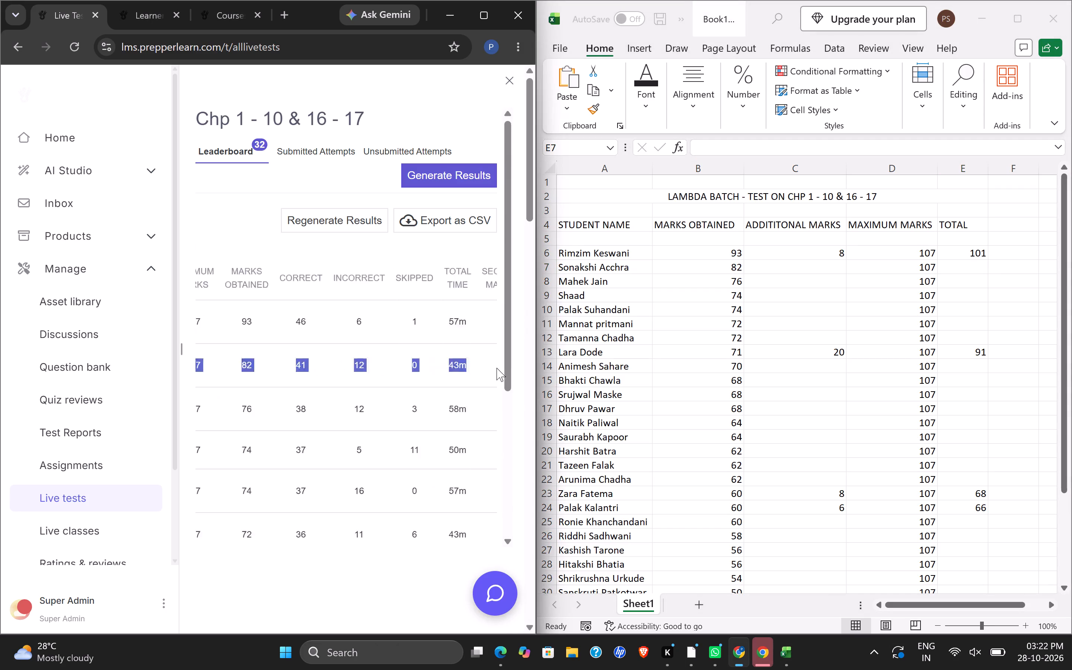
pyautogui.moveTo(497, 368); pyautogui.dragTo(265, 361)
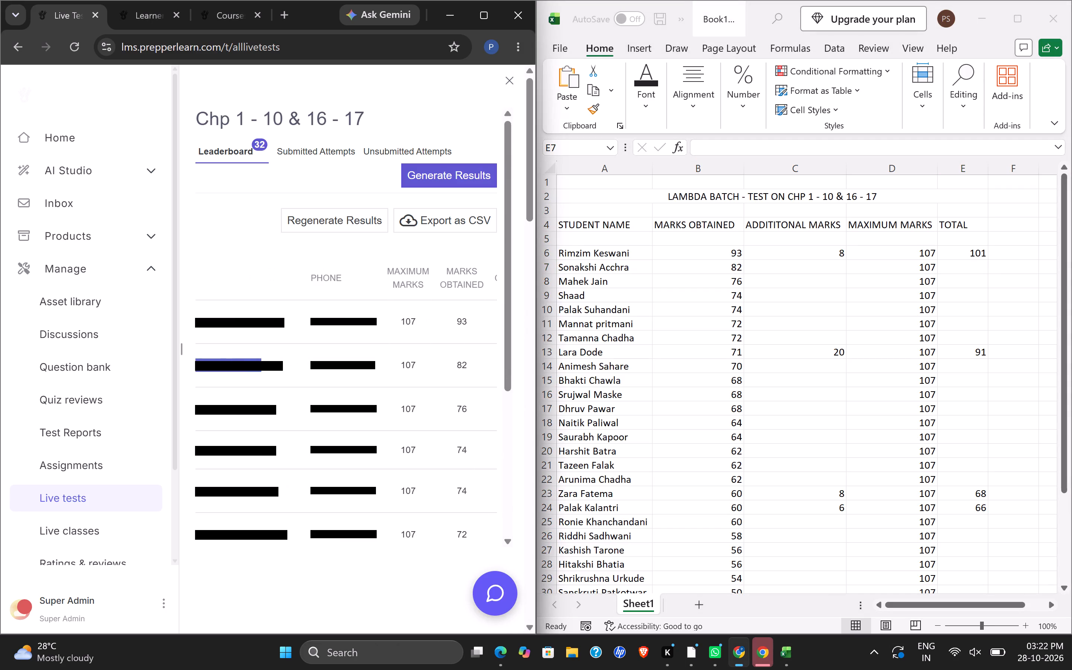
pyautogui.moveTo(265, 361); pyautogui.dragTo(290, 361)
pyautogui.hotkey('ctrl', 'c')
# Search the learners list for the row 7 student by the copied e-mail address and open that learner's profile.
pyautogui.click(230, 16)
pyautogui.click(139, 15)
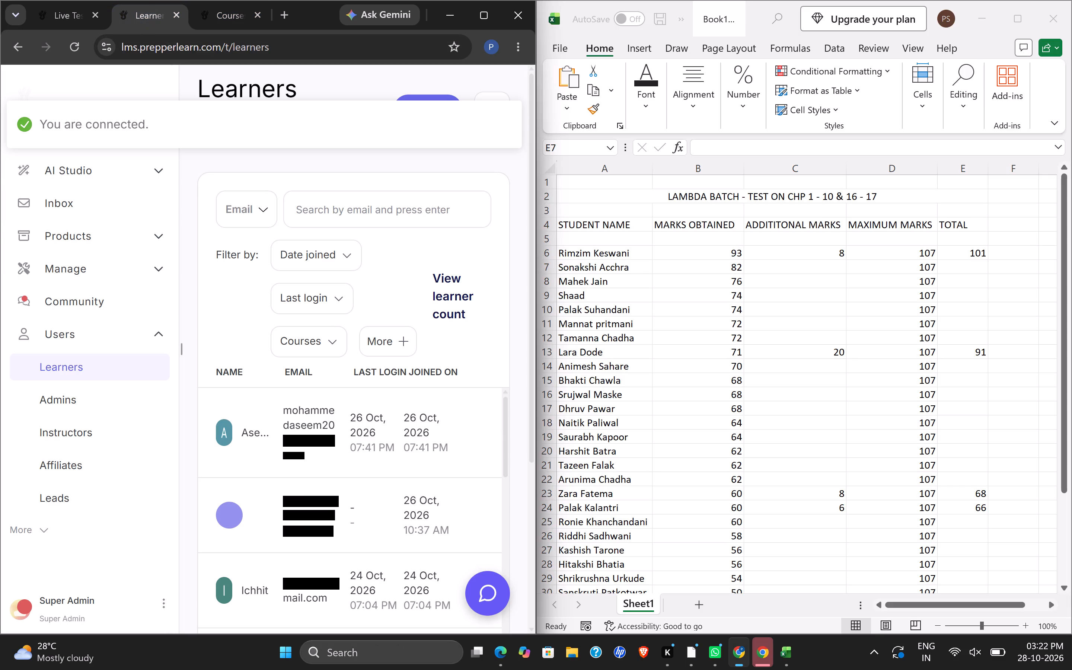
pyautogui.click(368, 219)
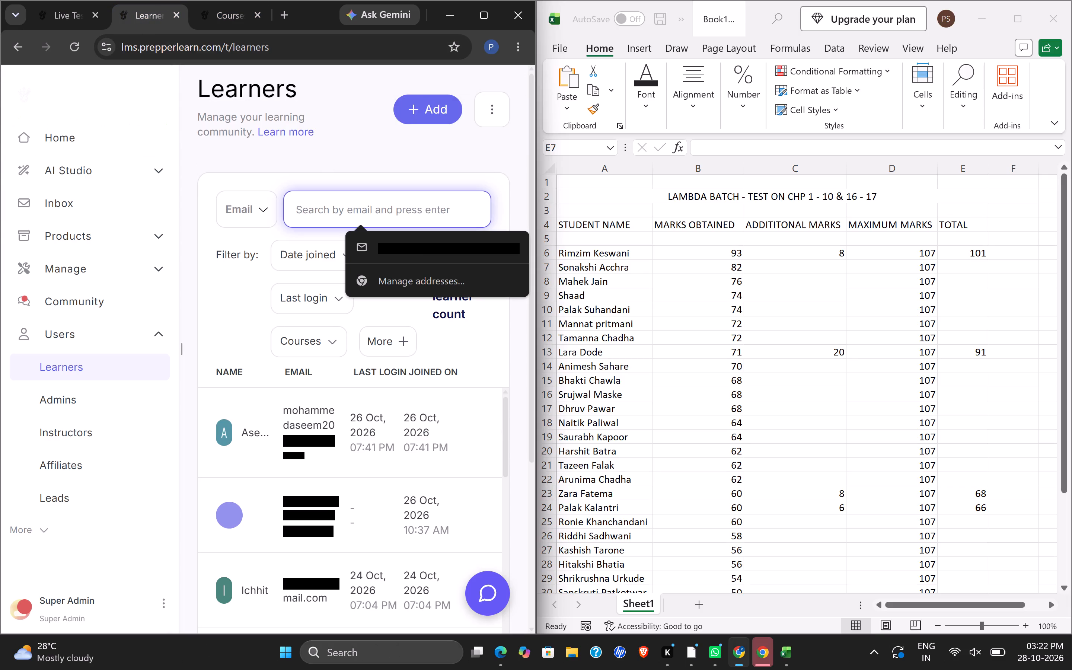
pyautogui.hotkey('ctrl', 'v')
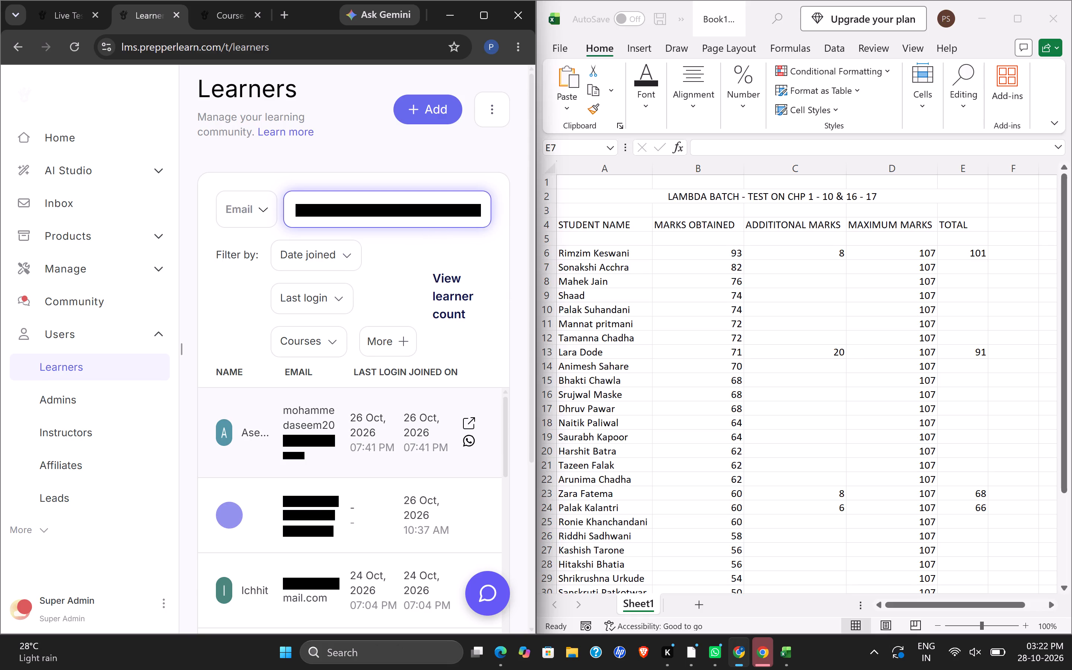
pyautogui.press('Return')
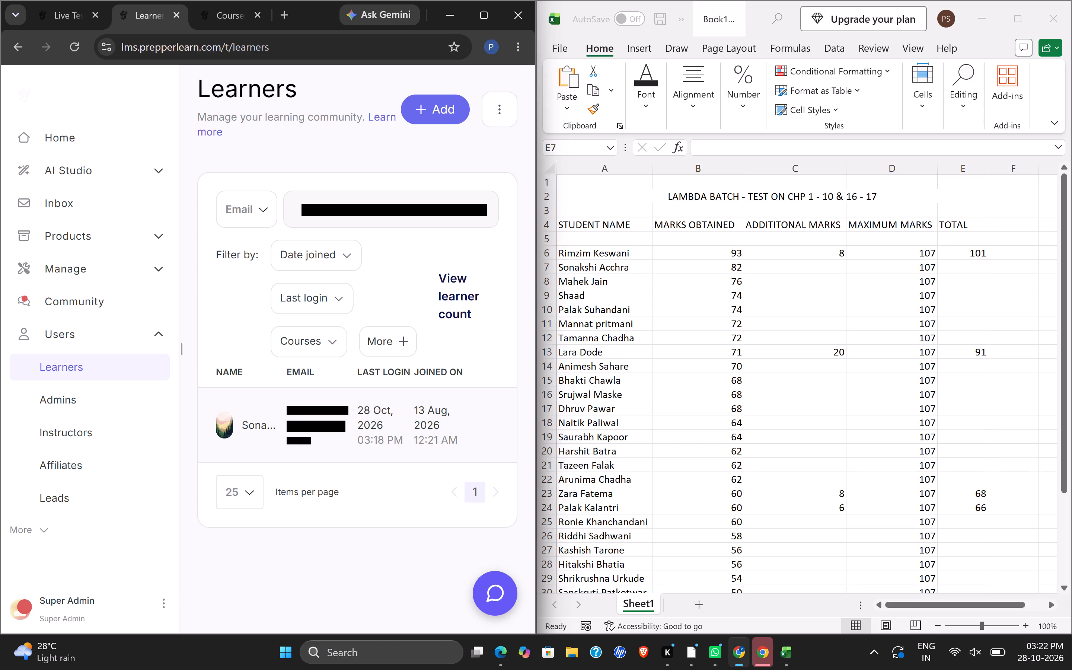
pyautogui.click(218, 428)
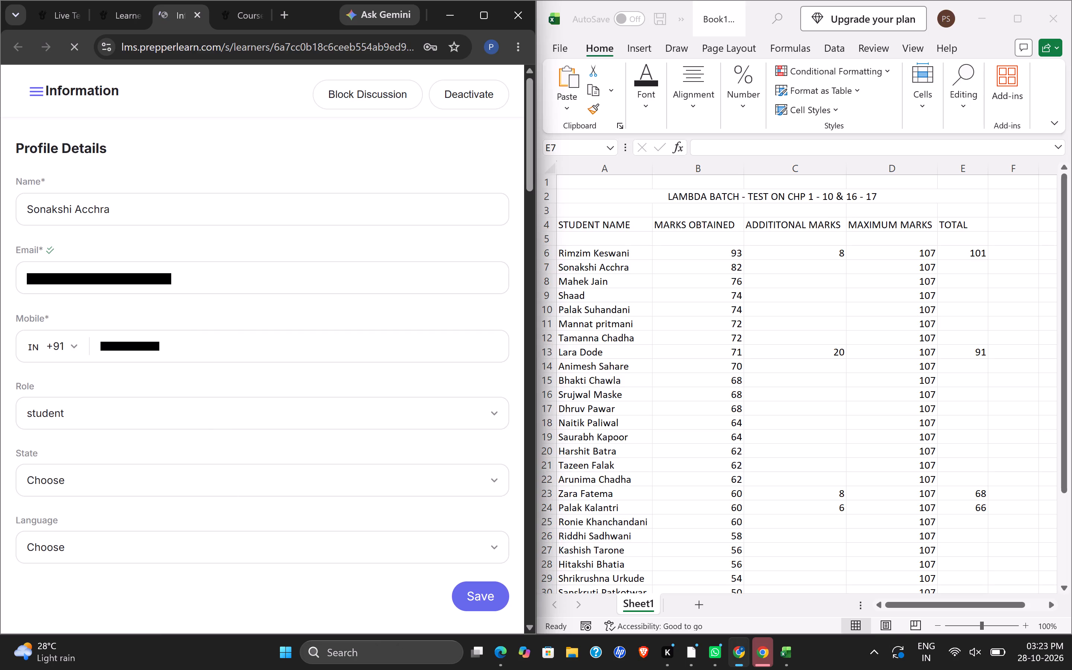
# Open the learner's Management accounting Lambda batch complete report and show the solutions of the Chp 1 - 10 & 16 - 17 test.
pyautogui.click(43, 99)
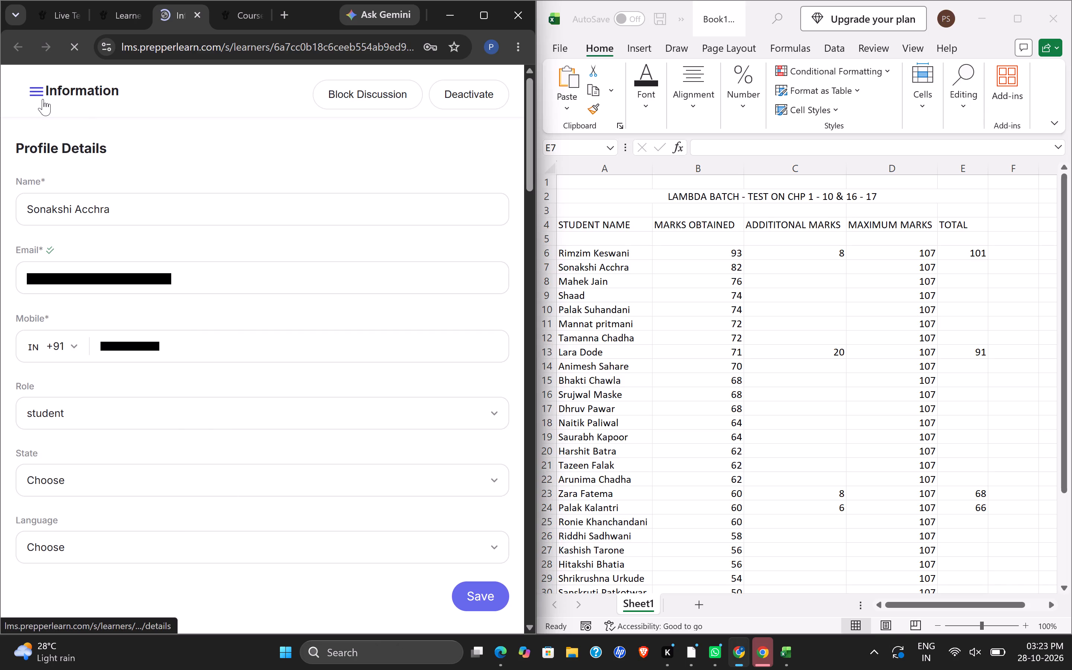
pyautogui.click(89, 358)
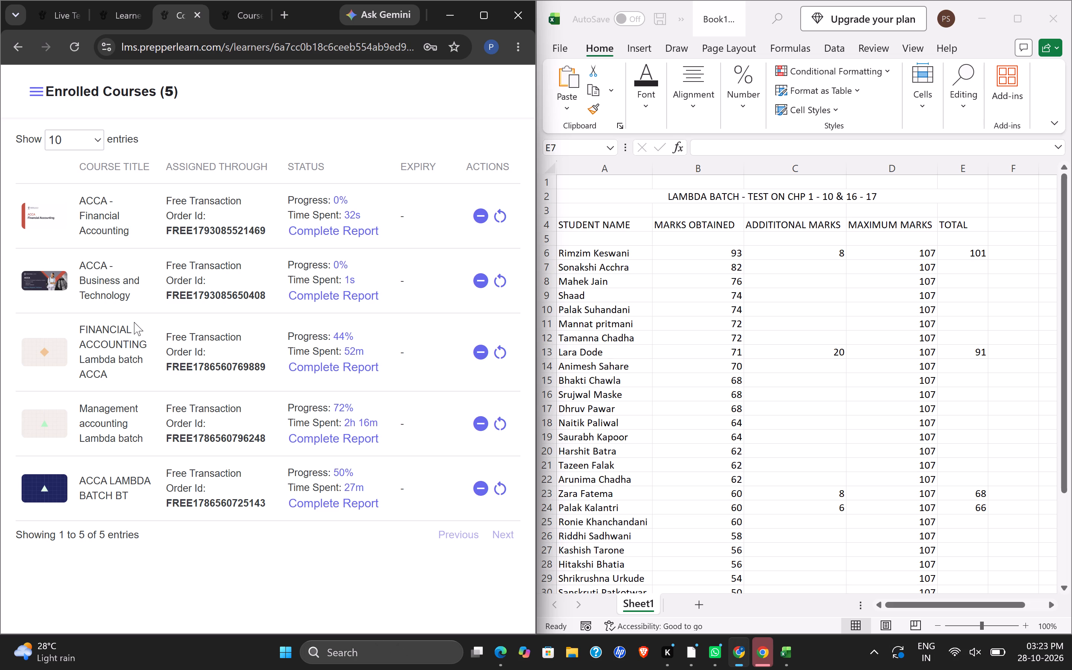
pyautogui.click(358, 438)
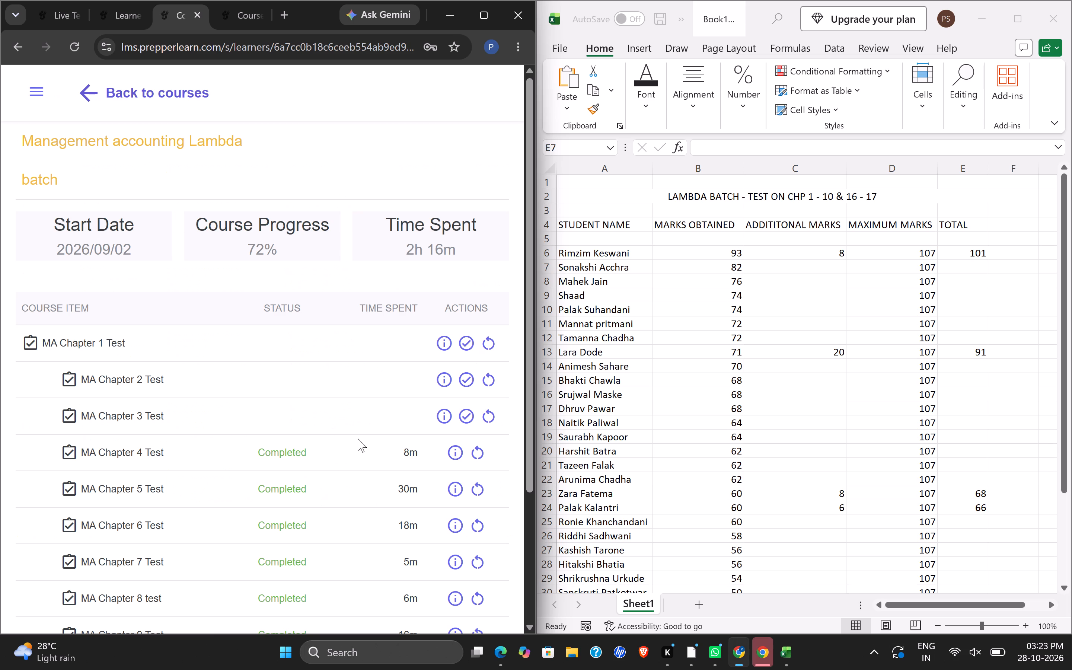
pyautogui.scroll(-3, 364, 346)
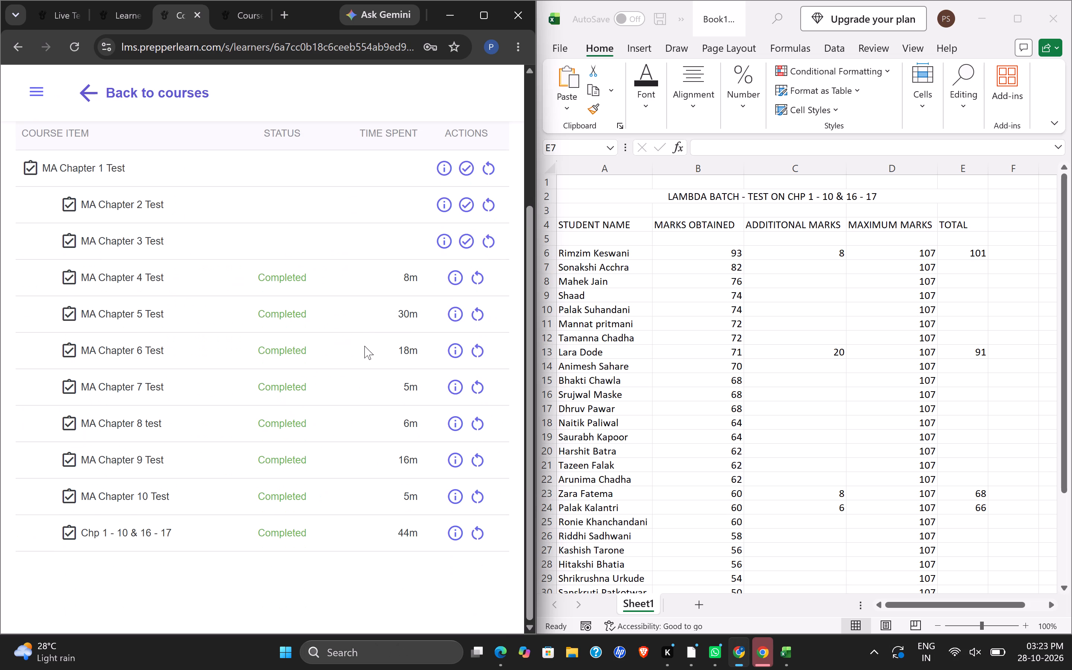
pyautogui.click(455, 536)
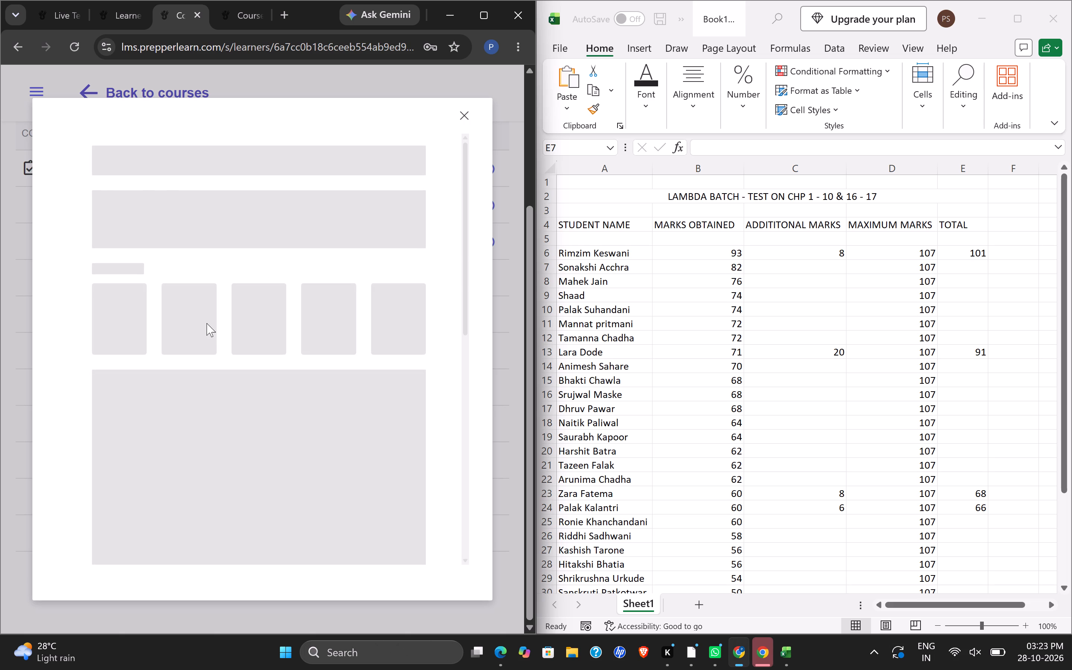
pyautogui.click(136, 179)
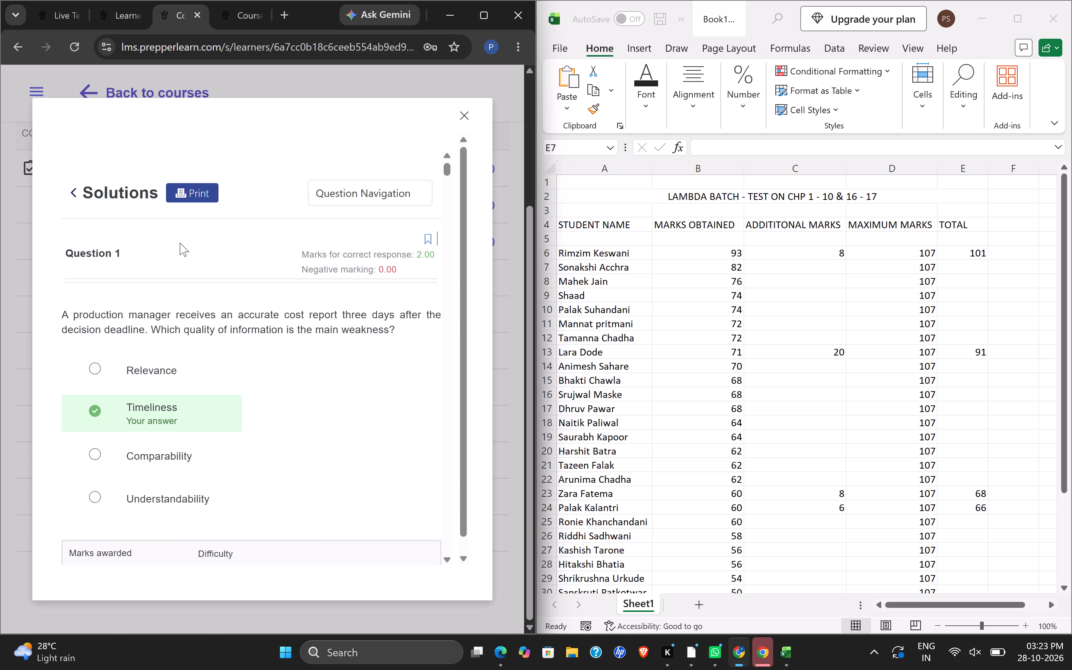
# Examine the row 7 student's answers and awarded marks in the test solutions from question 1 through question 8.
pyautogui.scroll(-3, 106, 314)
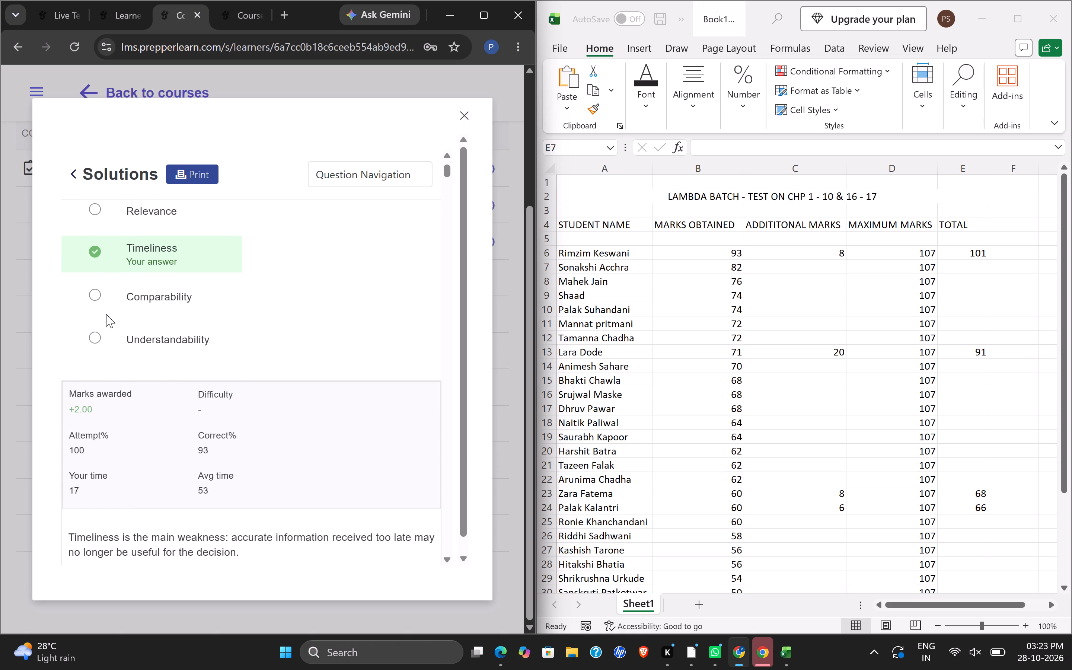
pyautogui.scroll(-8, 106, 314)
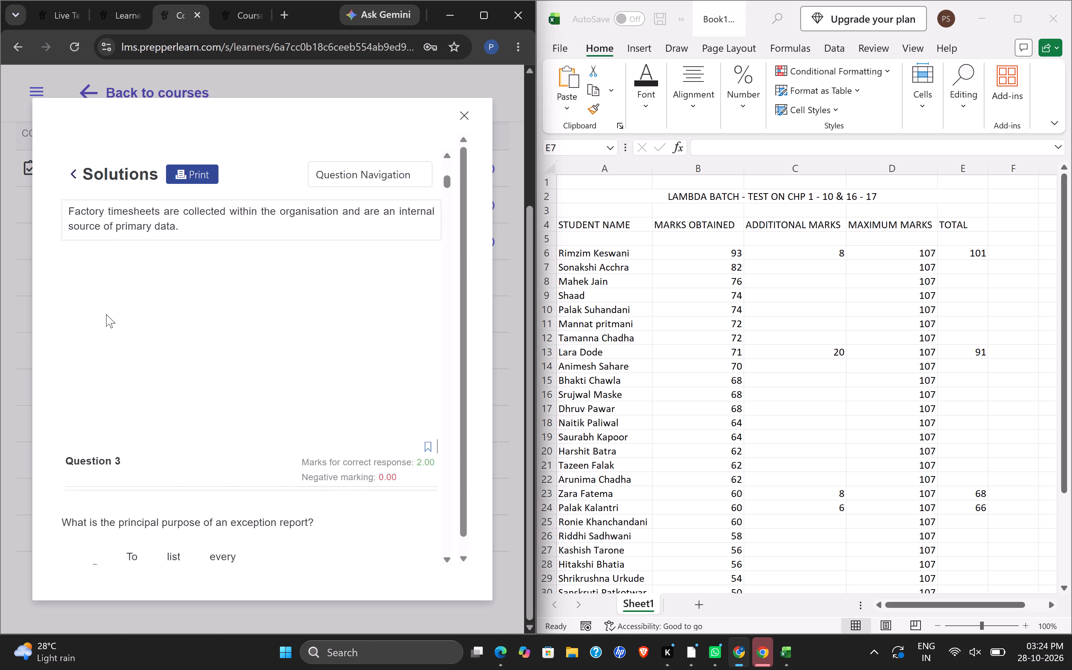
pyautogui.scroll(-4, 106, 314)
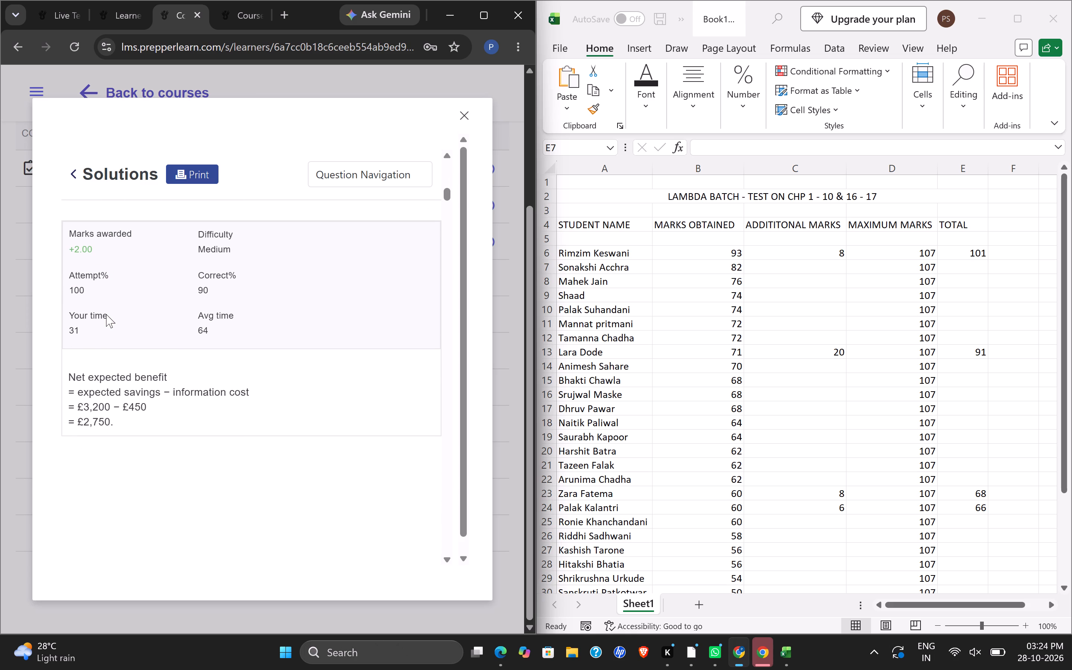
pyautogui.scroll(-2, 106, 314)
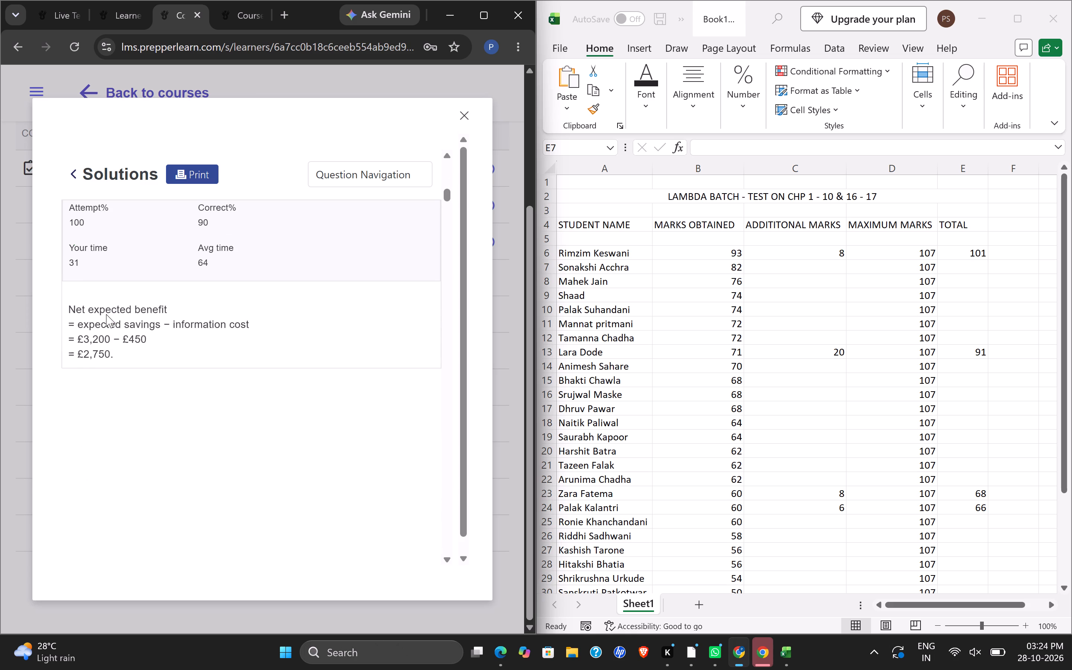
pyautogui.scroll(-5, 106, 314)
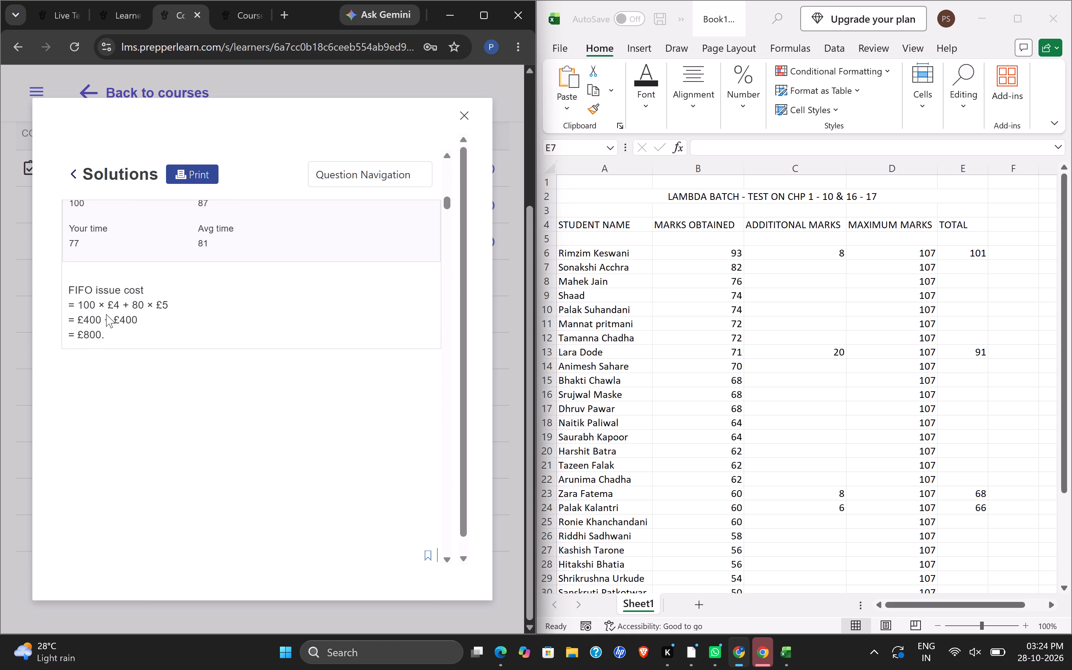
pyautogui.scroll(-8, 106, 314)
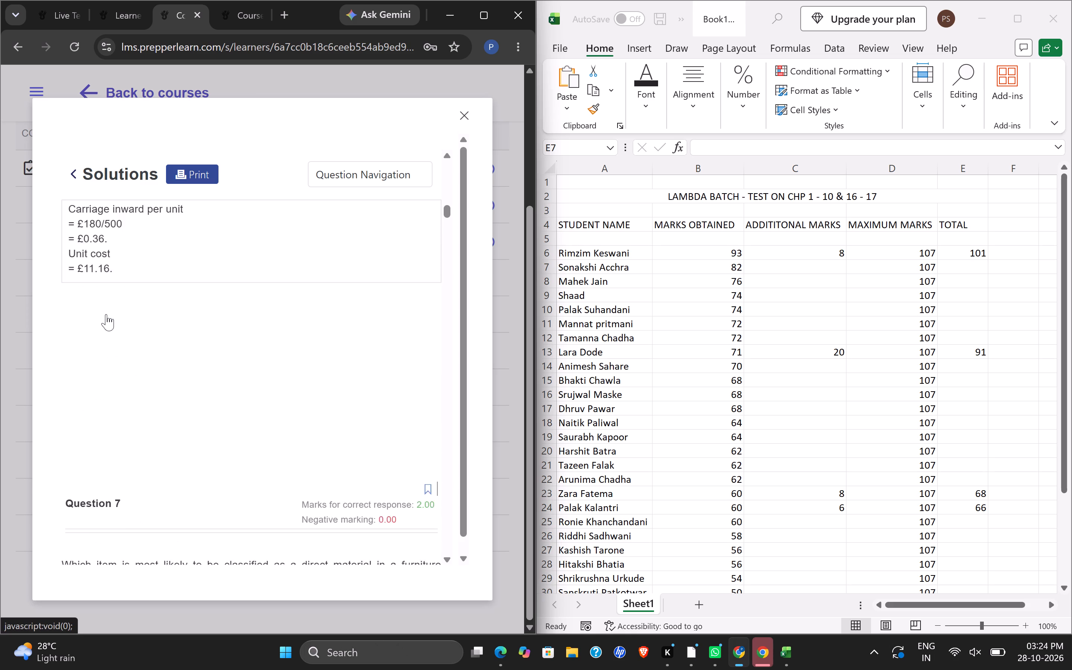
pyautogui.scroll(-3, 106, 314)
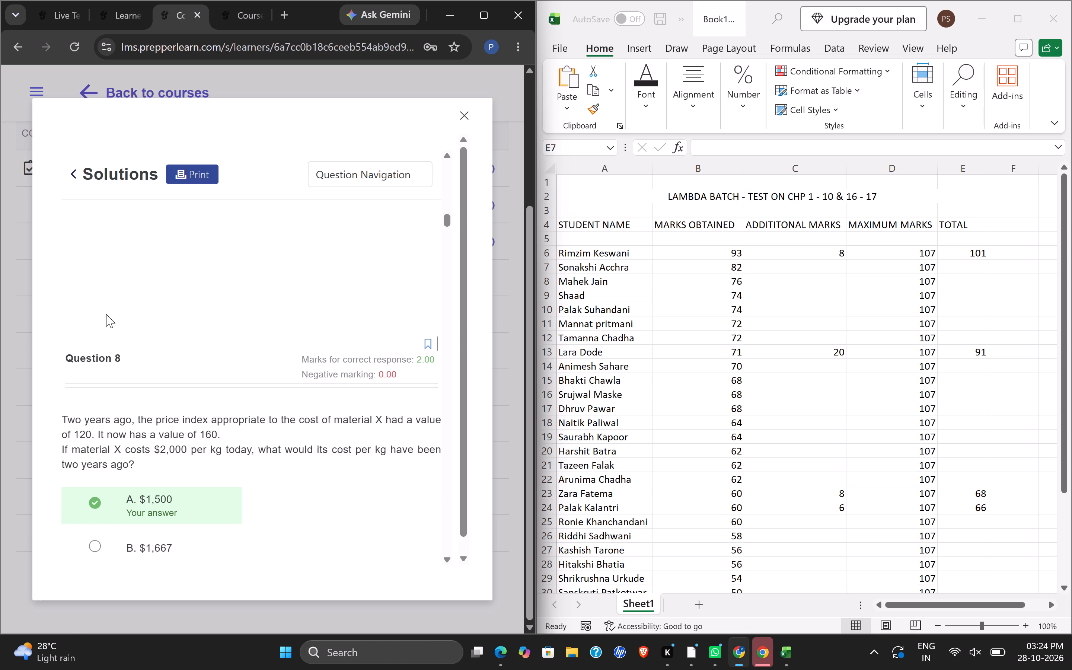
pyautogui.scroll(-7, 106, 314)
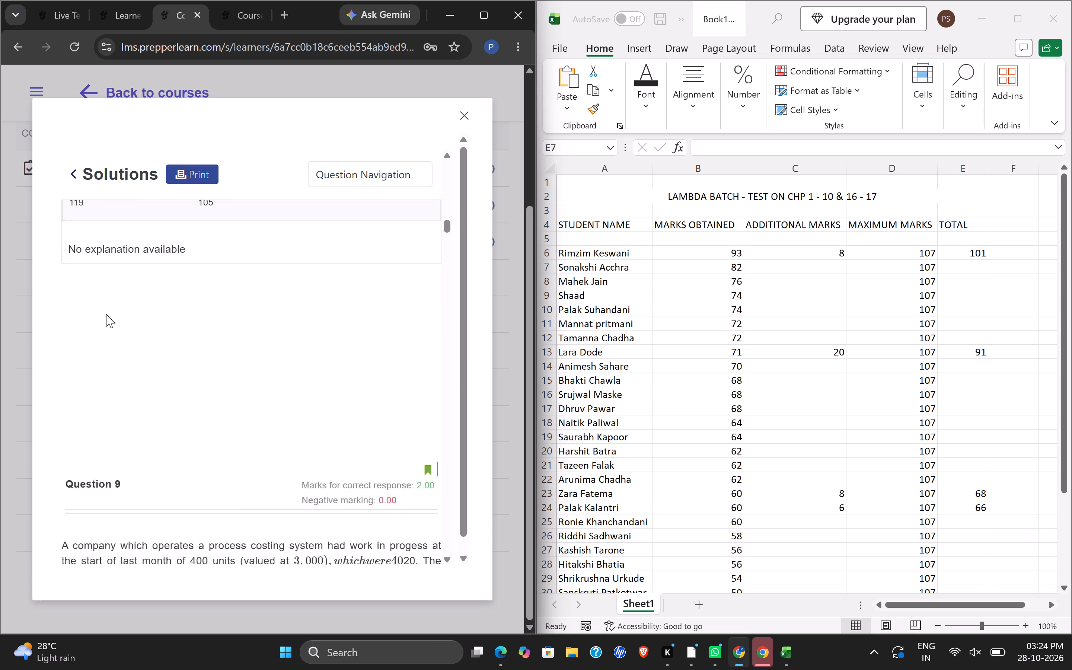
# Examine the row 7 student's answers and awarded marks in the test solutions from question 9 through question 12.
pyautogui.scroll(-2, 106, 314)
pyautogui.hscroll(1, 106, 314)
pyautogui.scroll(-1, 106, 314)
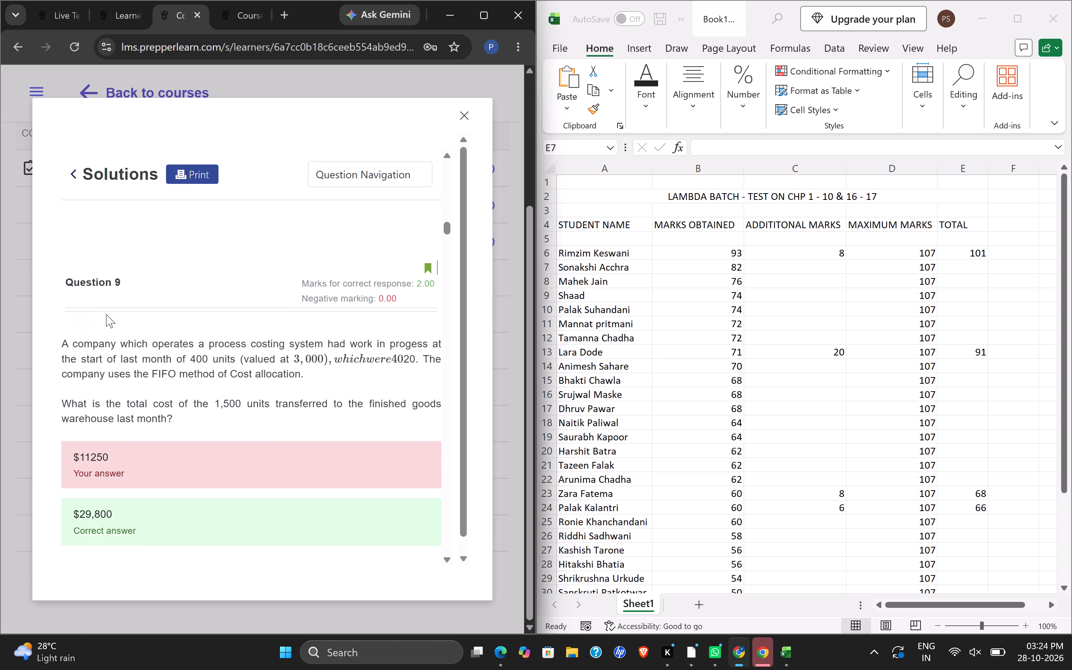
pyautogui.scroll(-3, 106, 314)
pyautogui.hscroll(2, 106, 314)
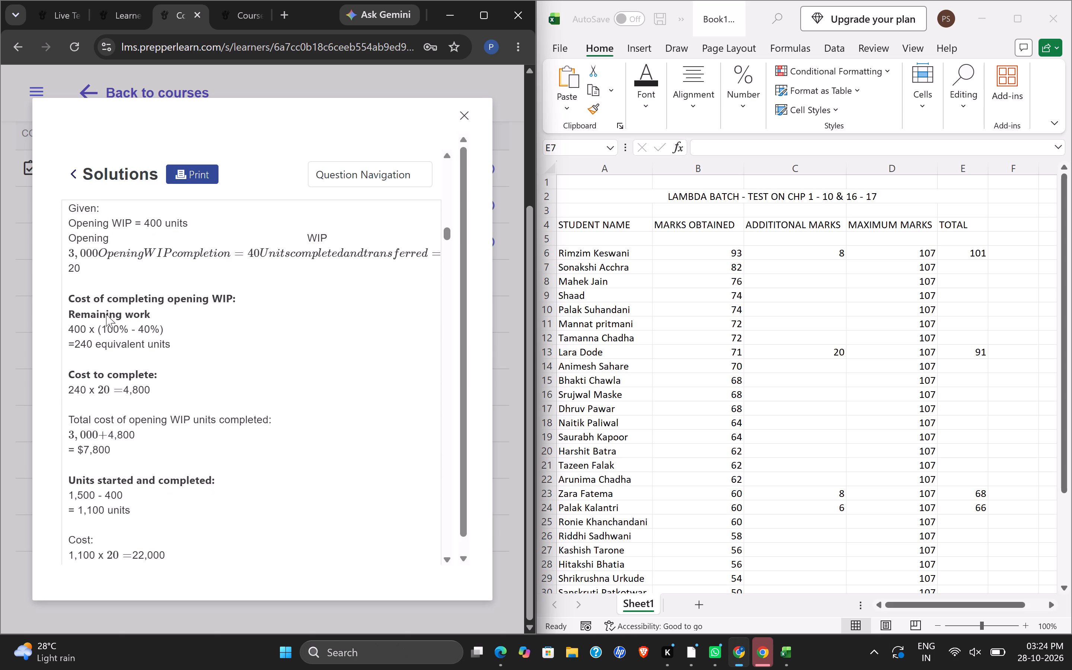
pyautogui.hscroll(4, 106, 314)
pyautogui.scroll(-4, 104, 314)
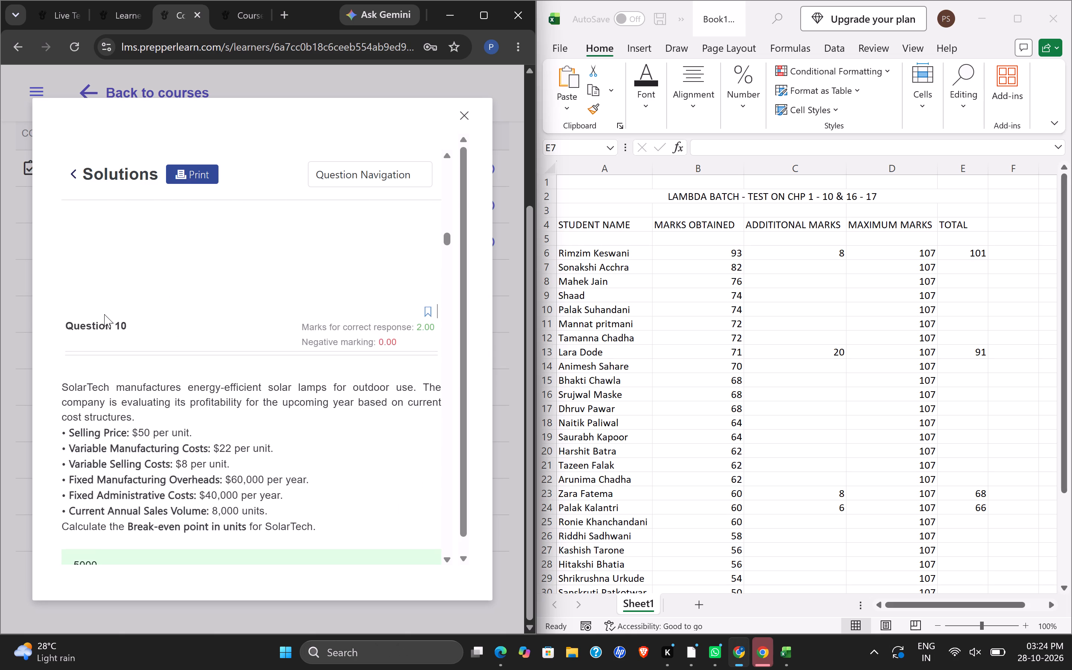
pyautogui.scroll(-4, 104, 314)
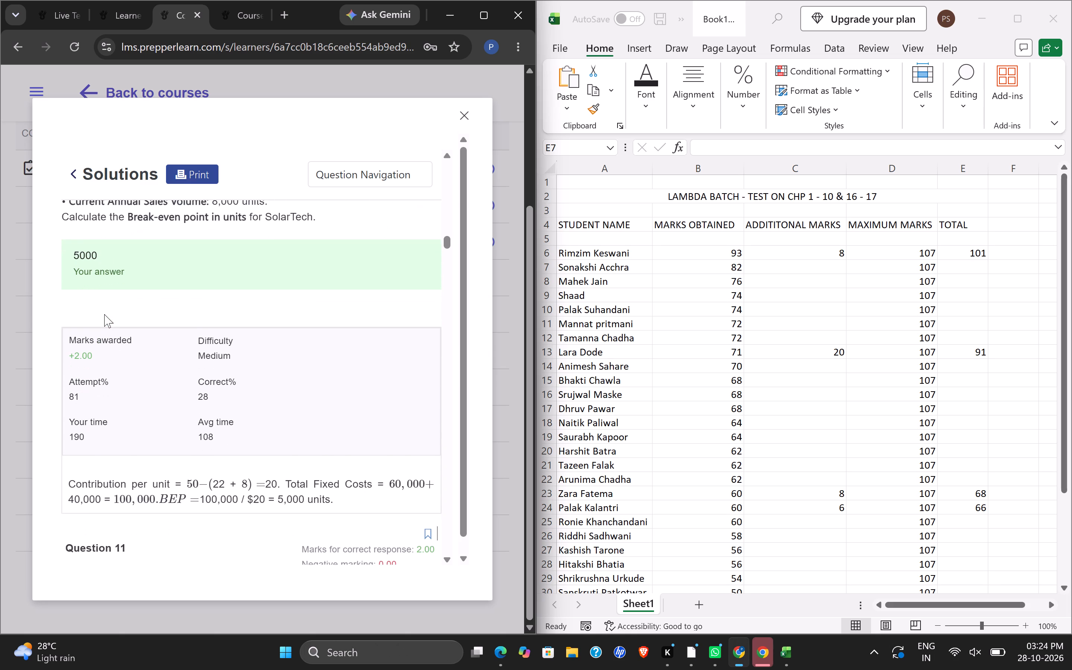
pyautogui.scroll(-4, 104, 314)
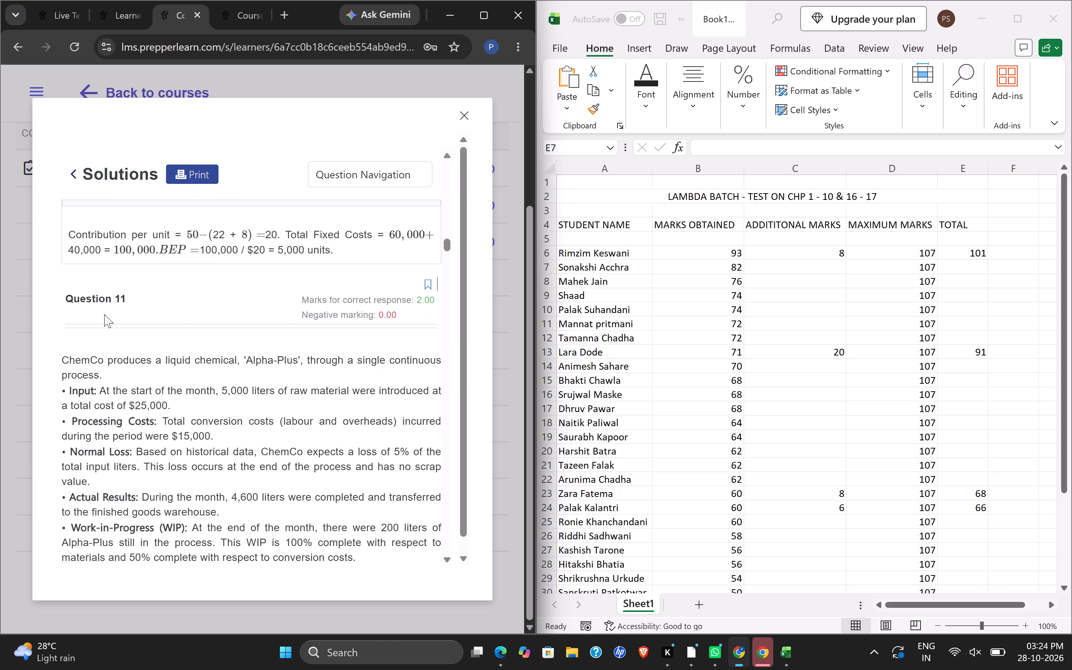
pyautogui.scroll(-2, 104, 314)
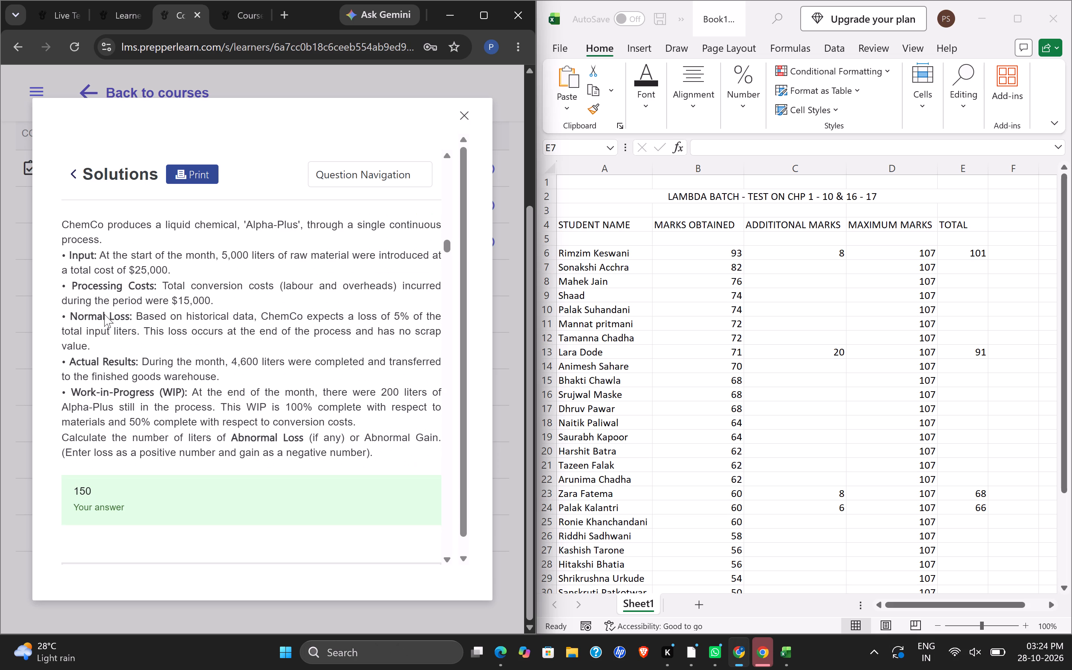
pyautogui.scroll(-1, 104, 314)
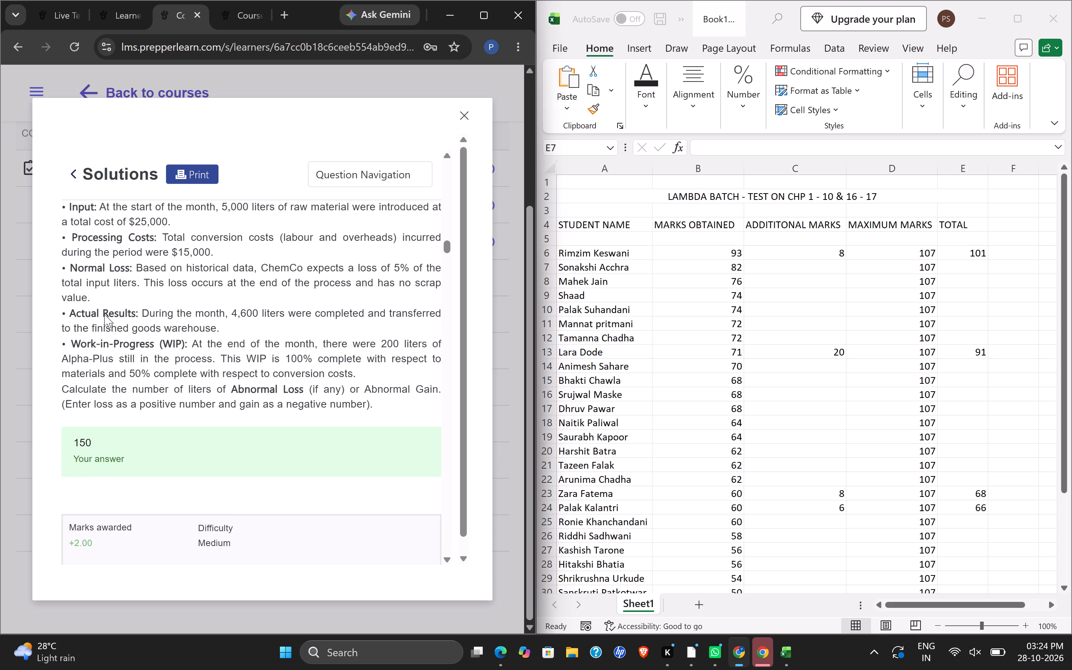
pyautogui.scroll(-2, 104, 314)
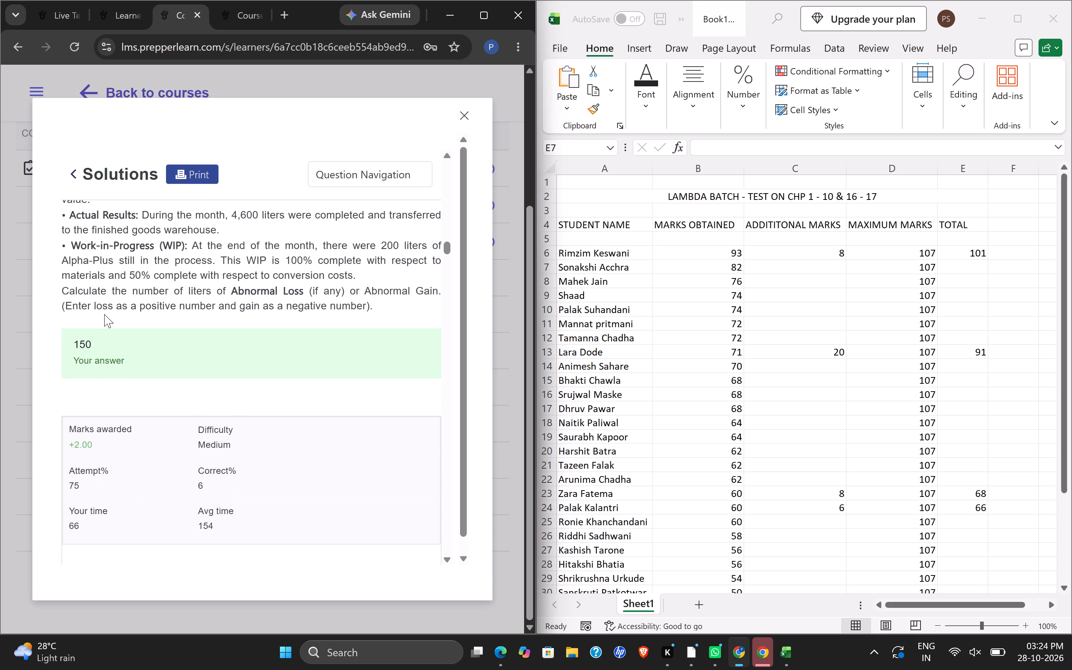
pyautogui.scroll(-1, 104, 314)
pyautogui.scroll(-1, 160, 328)
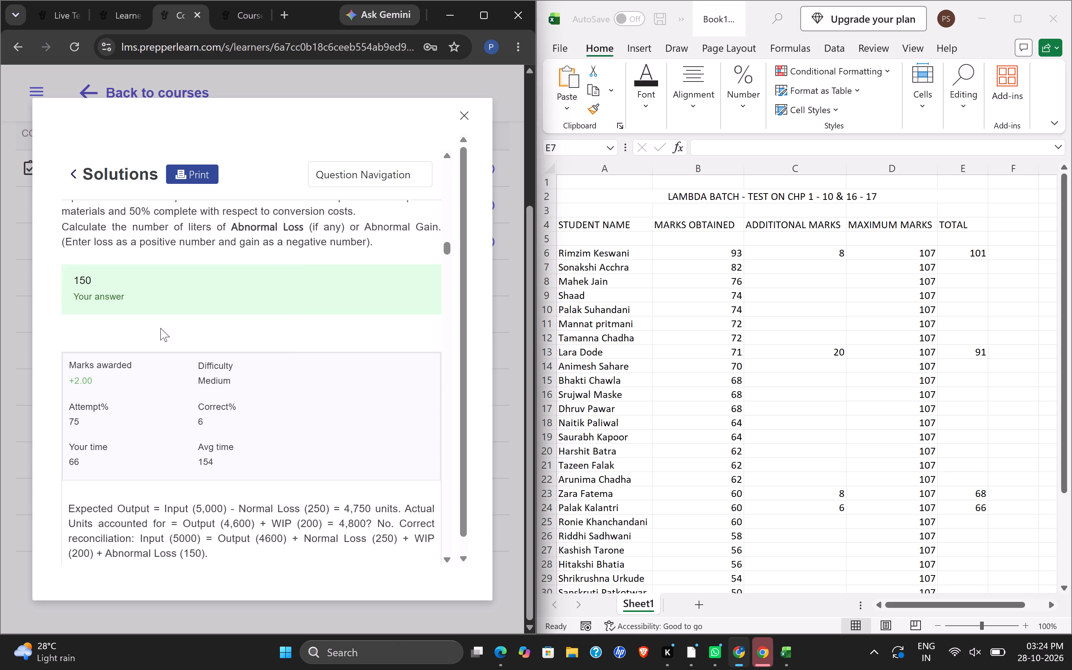
pyautogui.scroll(-4, 160, 328)
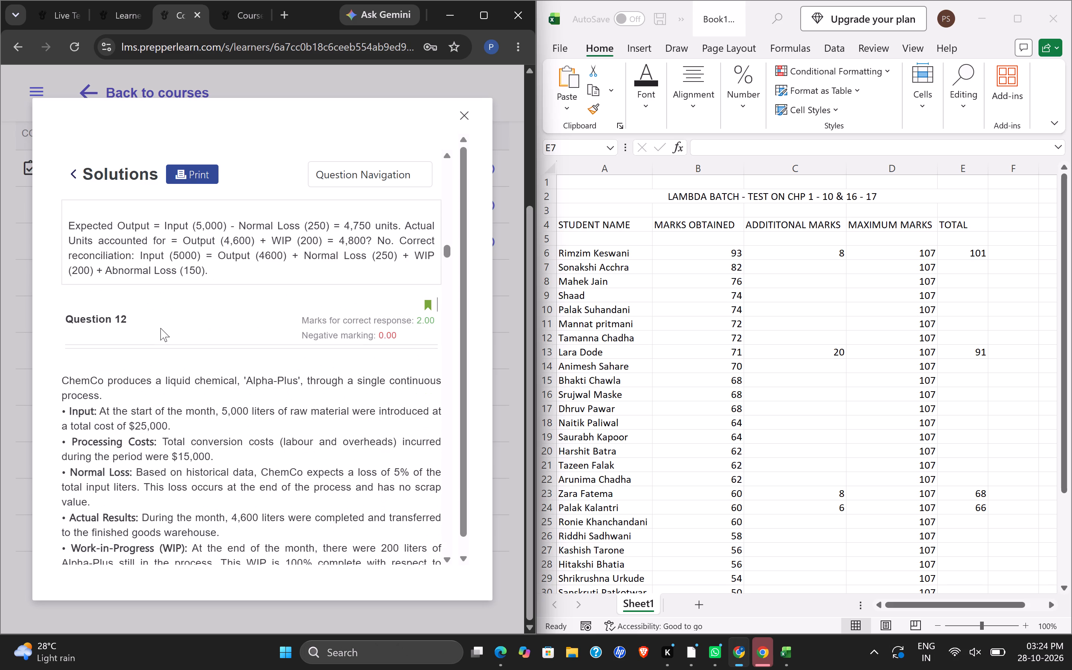
pyautogui.scroll(-3, 160, 328)
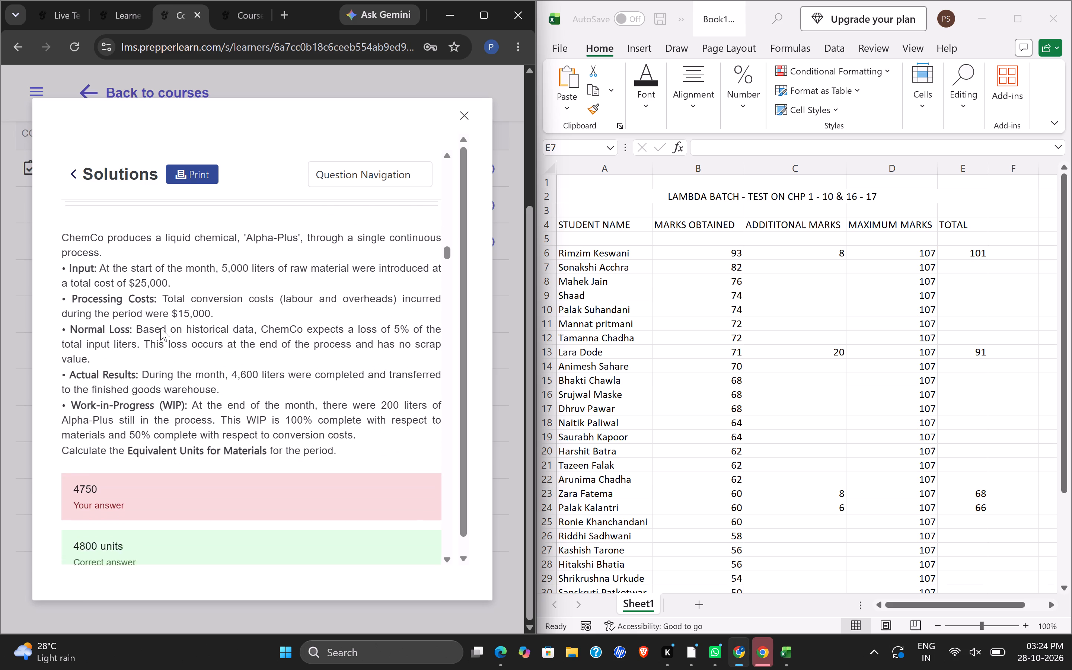
pyautogui.scroll(-7, 160, 328)
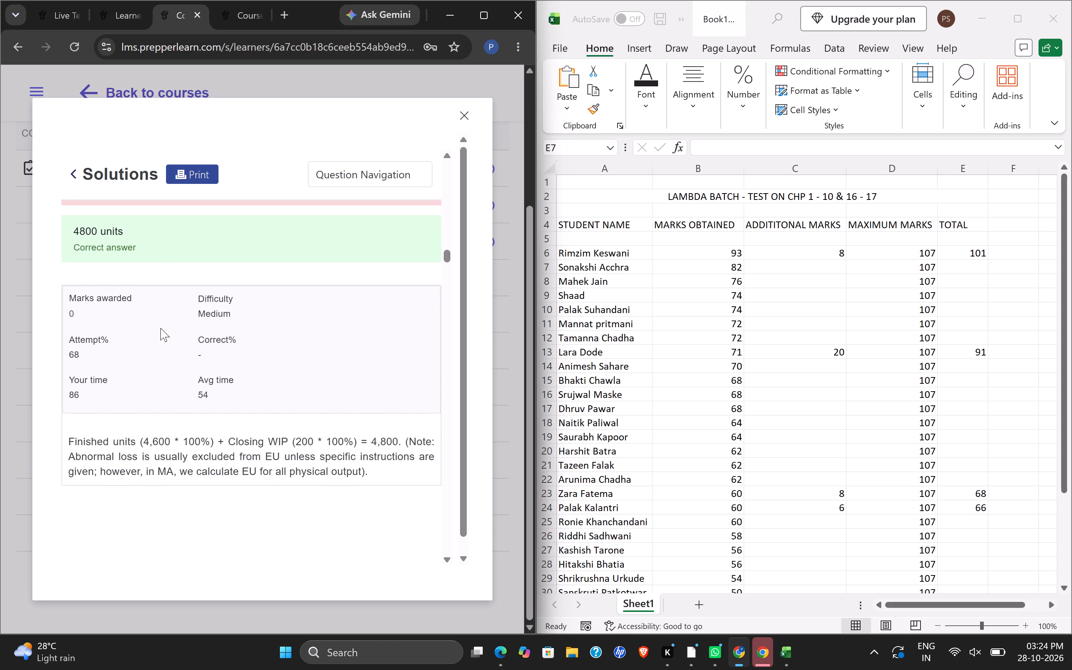
# Examine the row 7 student's answers and awarded marks in the test solutions from question 13 through question 19.
pyautogui.scroll(-6, 160, 328)
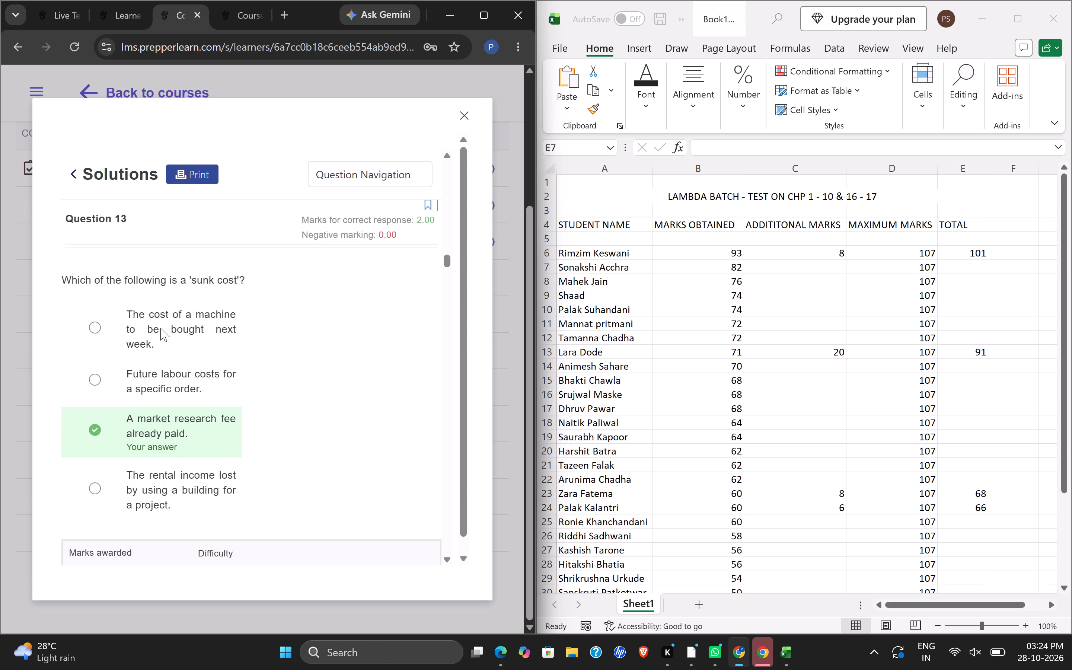
pyautogui.scroll(-3, 160, 328)
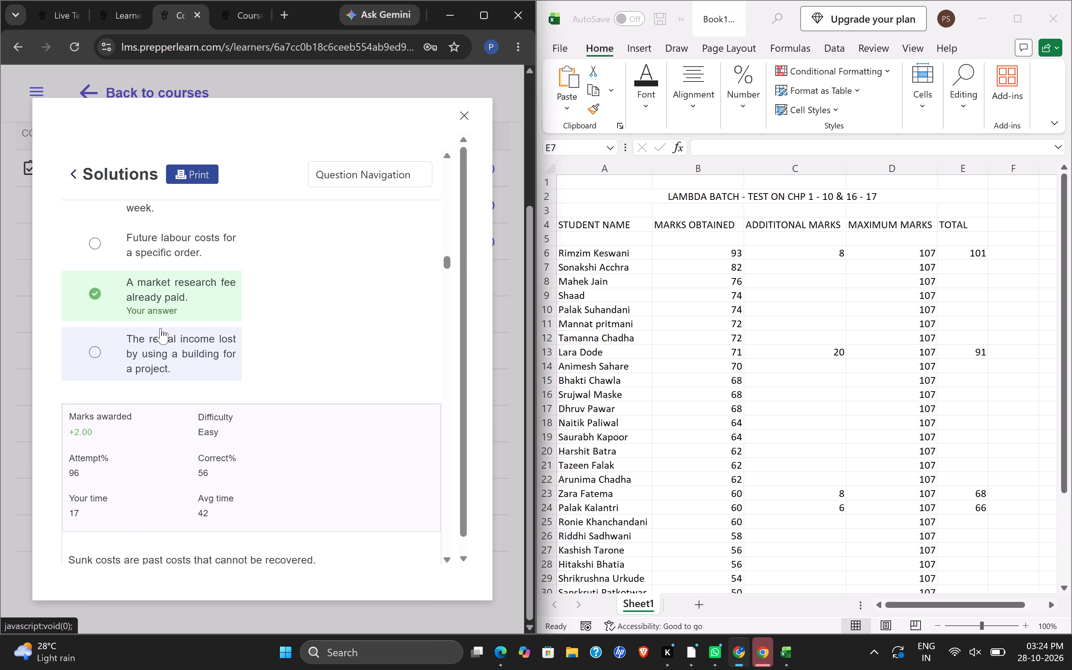
pyautogui.scroll(-7, 160, 328)
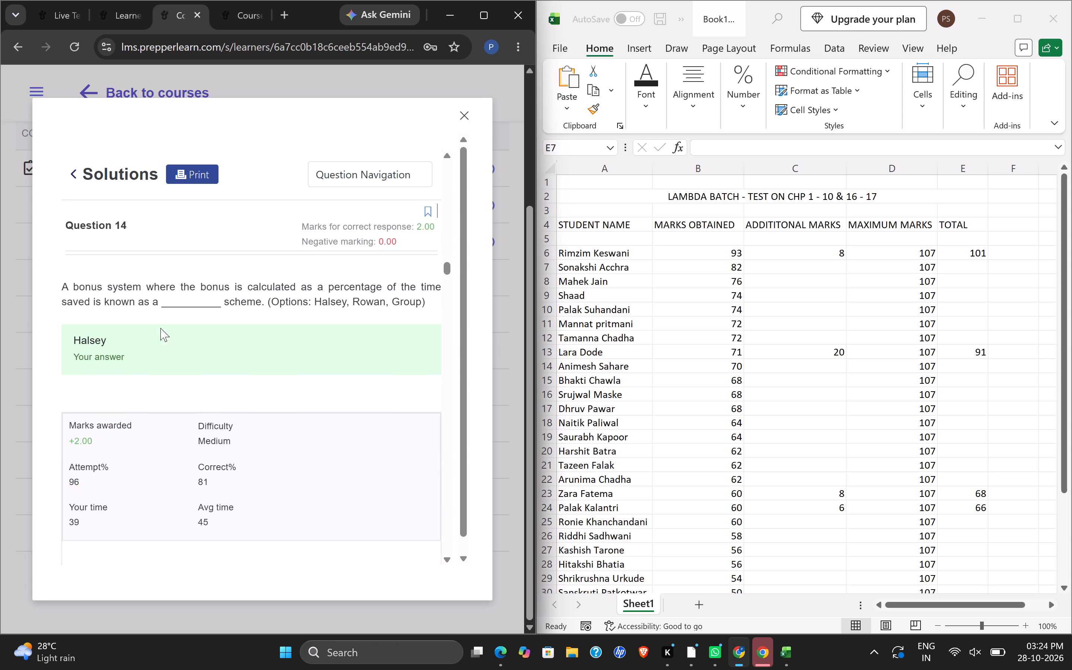
pyautogui.scroll(-8, 160, 328)
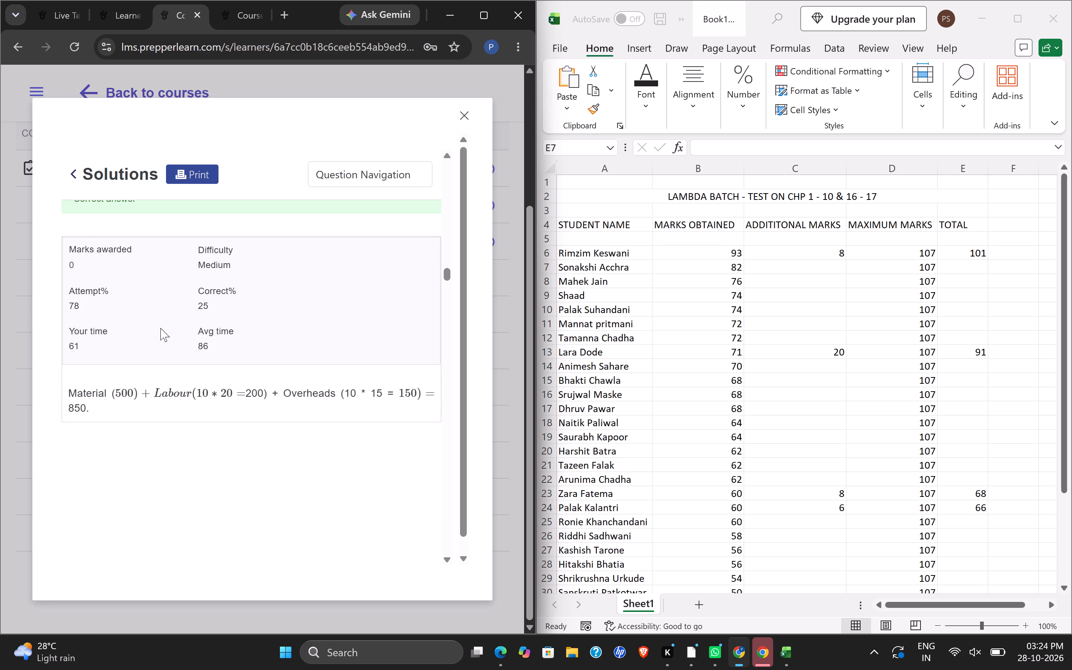
pyautogui.scroll(-8, 160, 328)
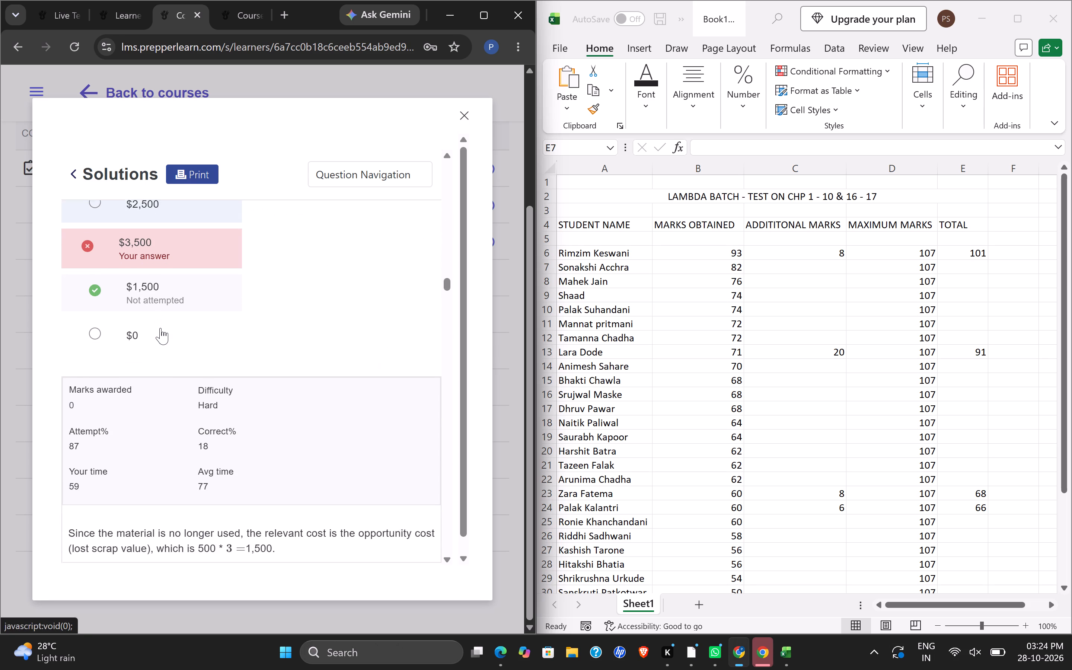
pyautogui.scroll(-8, 160, 328)
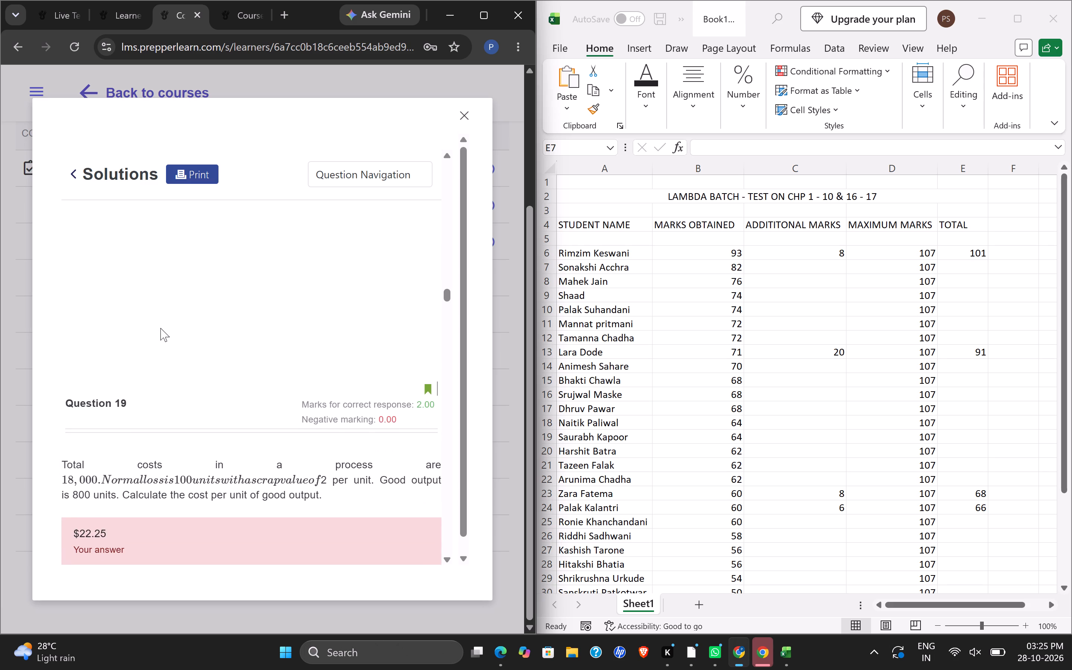
pyautogui.scroll(-5, 160, 328)
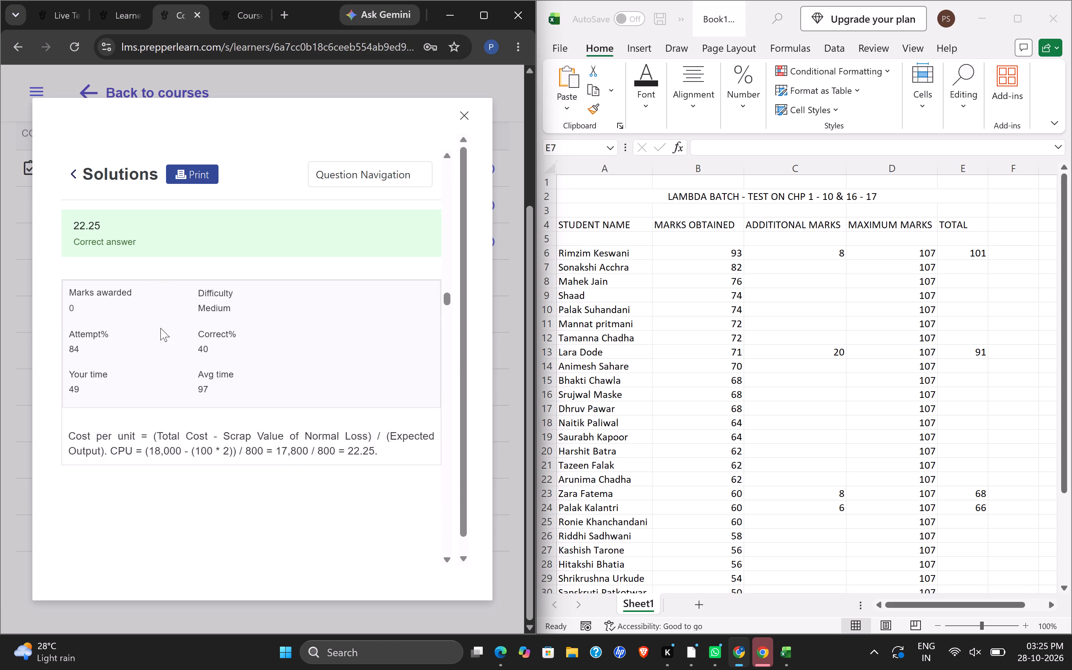
# Examine the row 7 student's answers and awarded marks in the test solutions from question 20 through question 28.
pyautogui.scroll(-7, 160, 328)
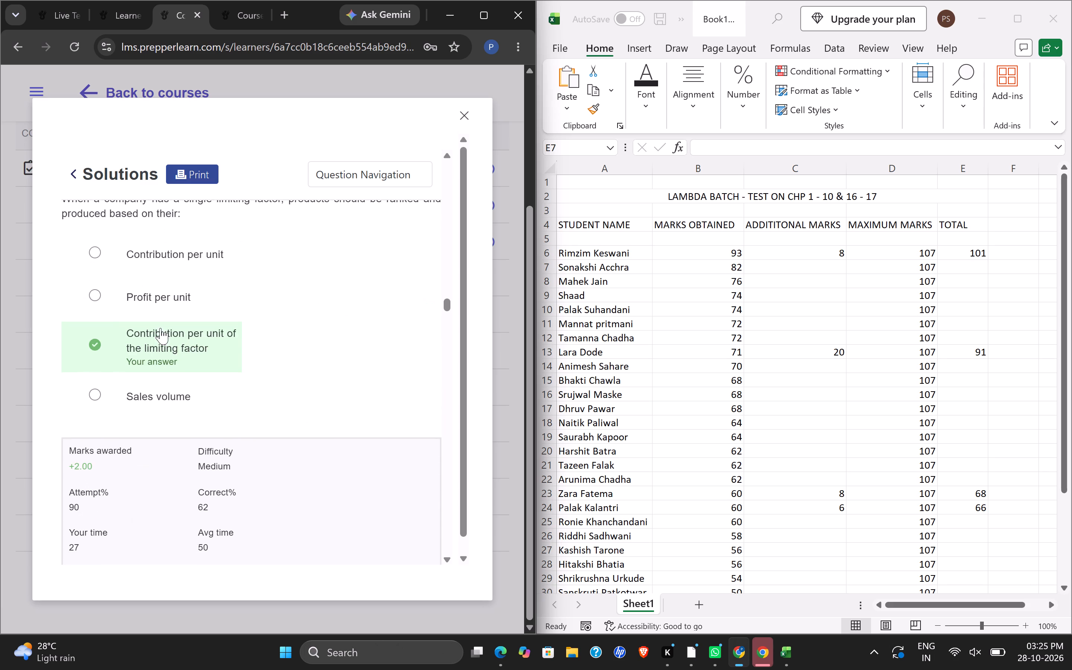
pyautogui.scroll(-7, 160, 328)
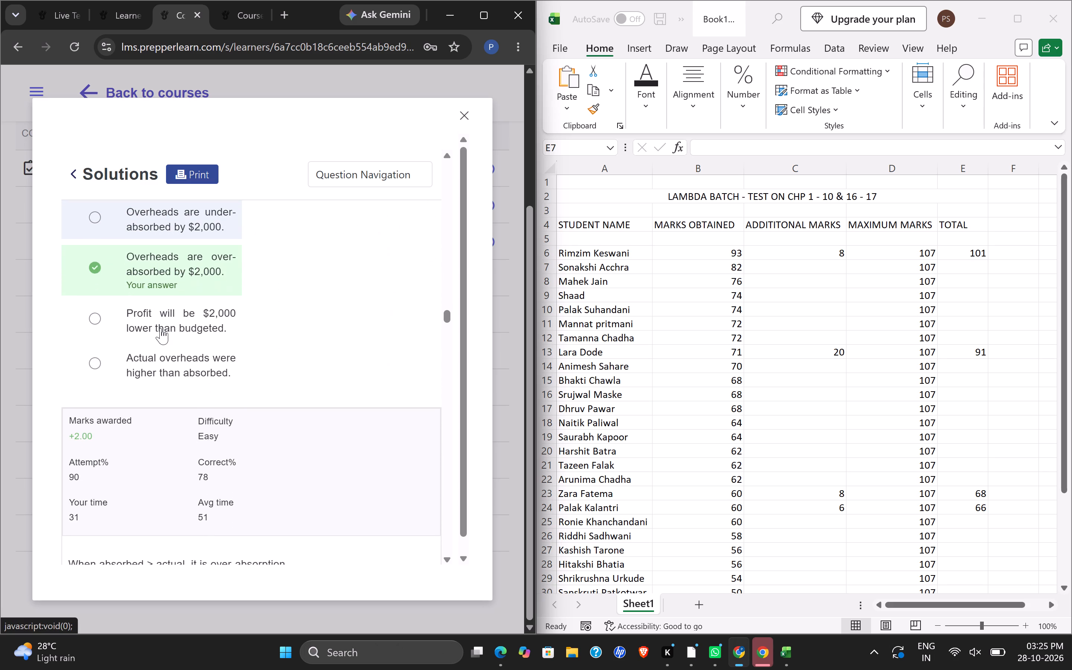
pyautogui.scroll(-5, 160, 328)
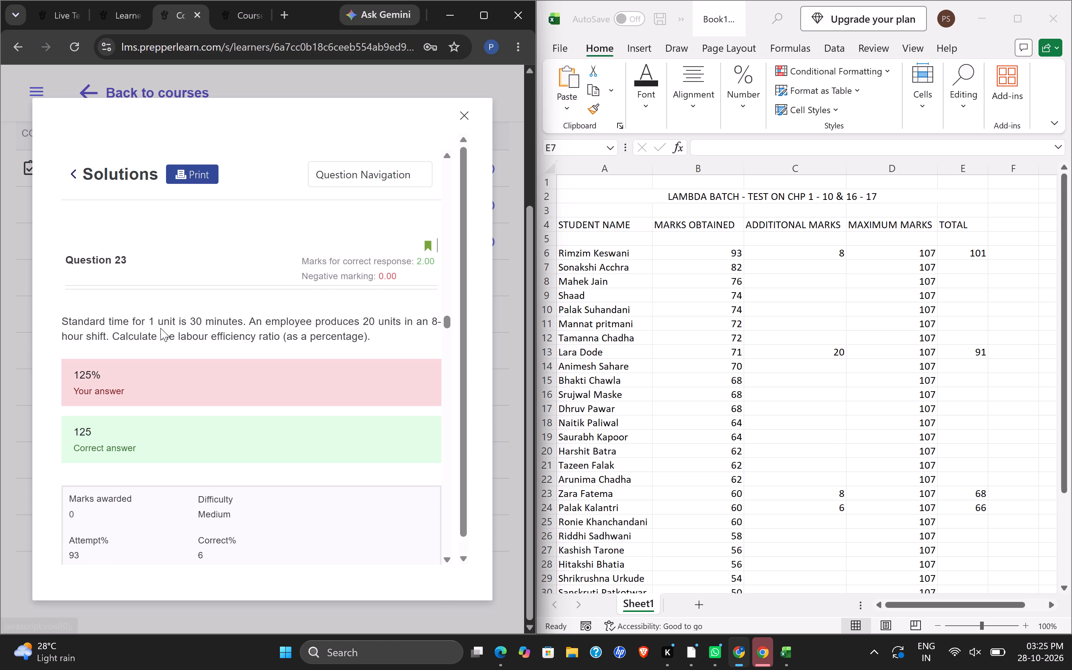
pyautogui.scroll(-7, 160, 328)
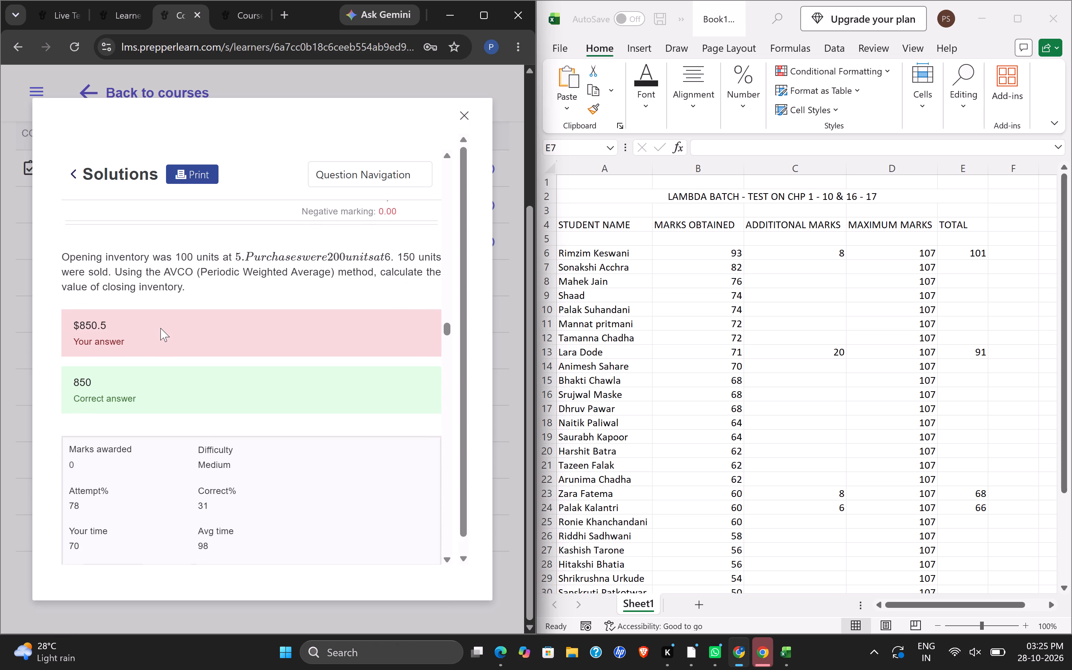
pyautogui.scroll(-7, 160, 328)
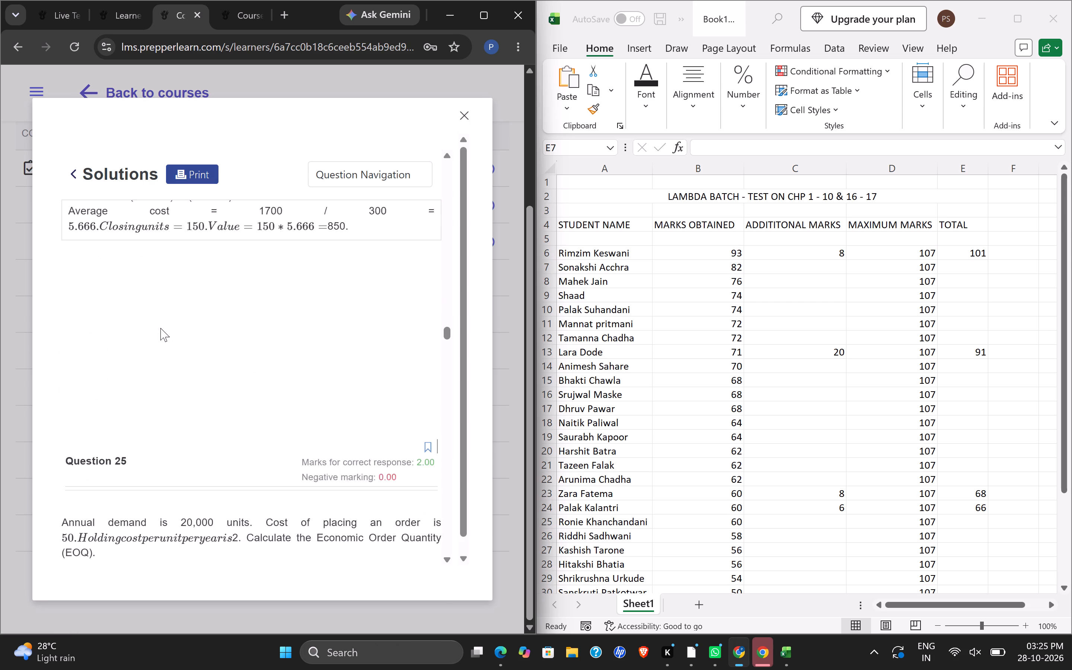
pyautogui.scroll(-8, 160, 328)
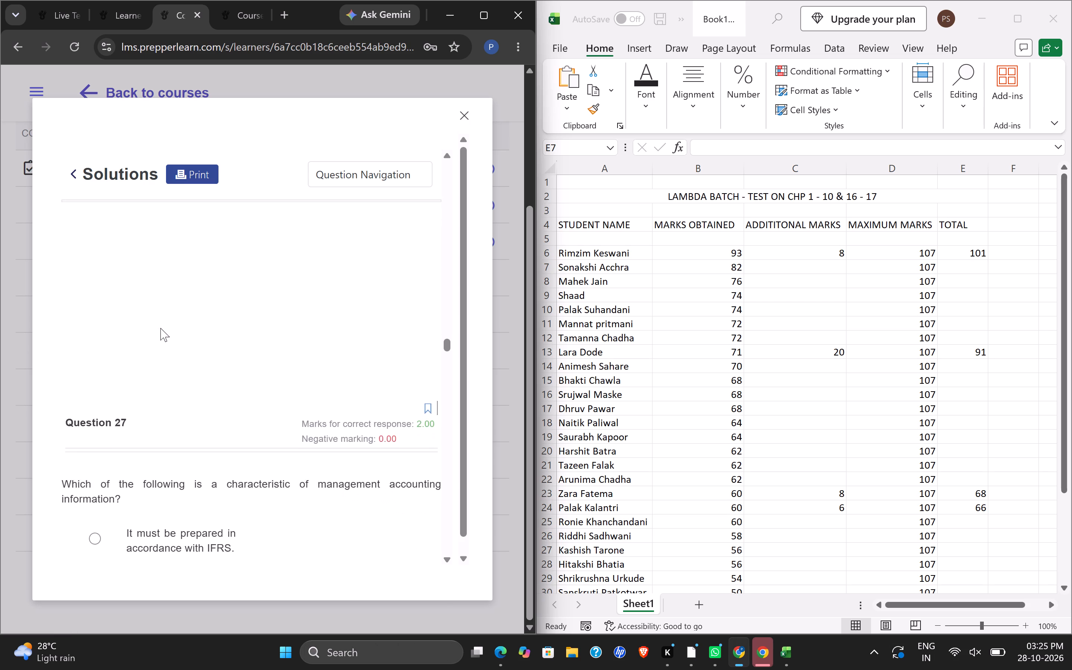
pyautogui.scroll(-4, 160, 328)
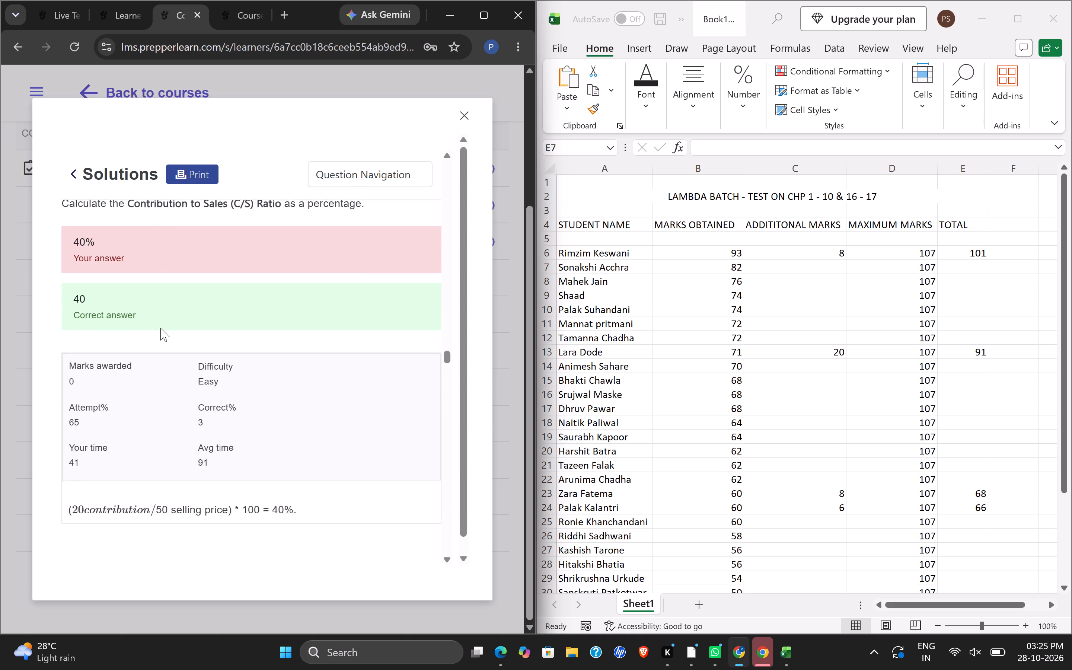
pyautogui.scroll(-2, 160, 328)
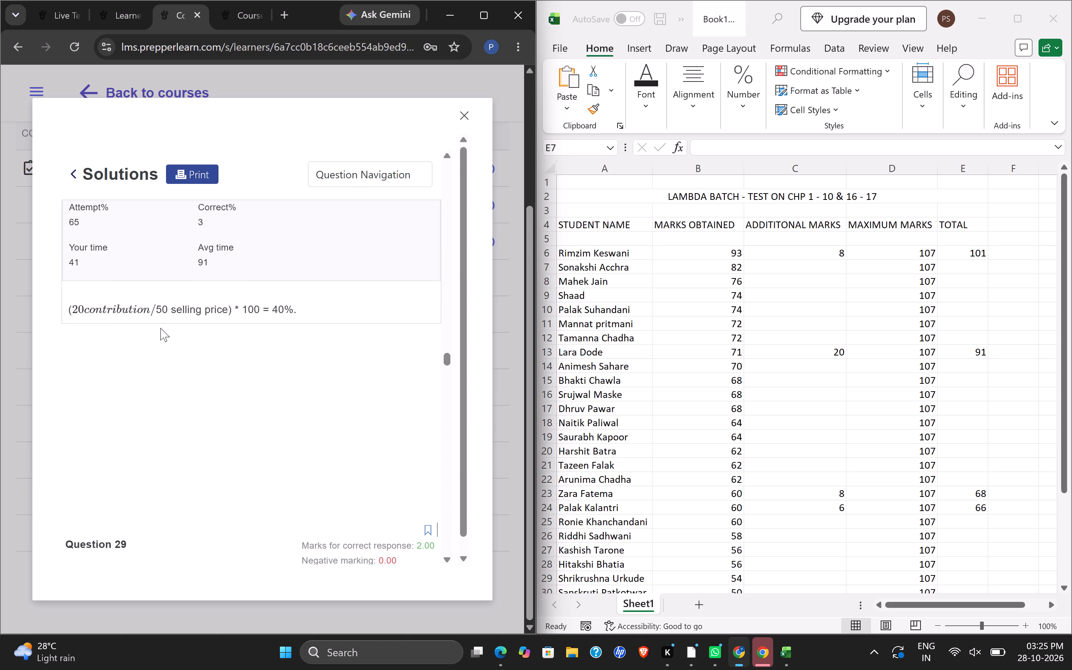
# Examine the row 7 student's answers and awarded marks in the test solutions from question 29 through question 35.
pyautogui.scroll(-4, 160, 328)
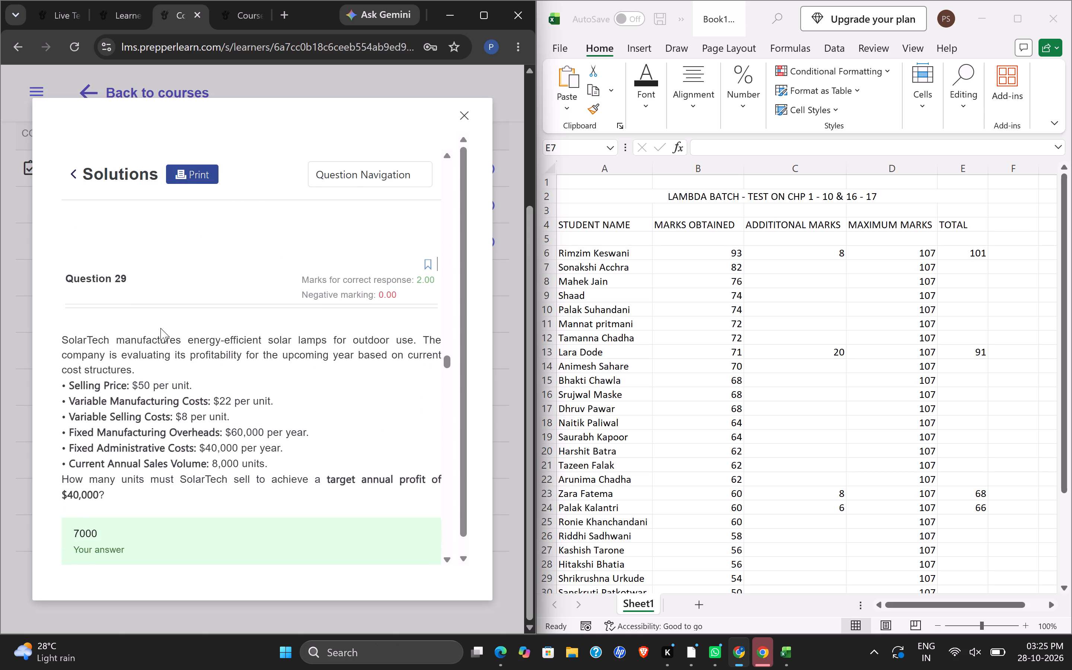
pyautogui.scroll(-4, 160, 328)
pyautogui.scroll(4, 160, 328)
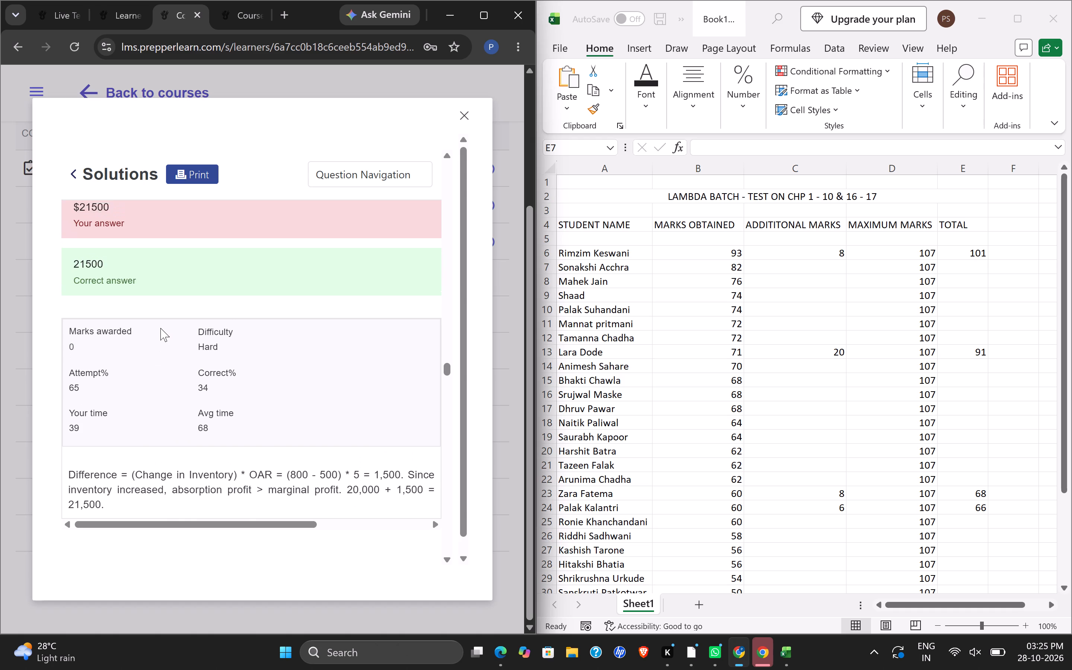
pyautogui.scroll(2, 160, 328)
pyautogui.scroll(-2, 160, 328)
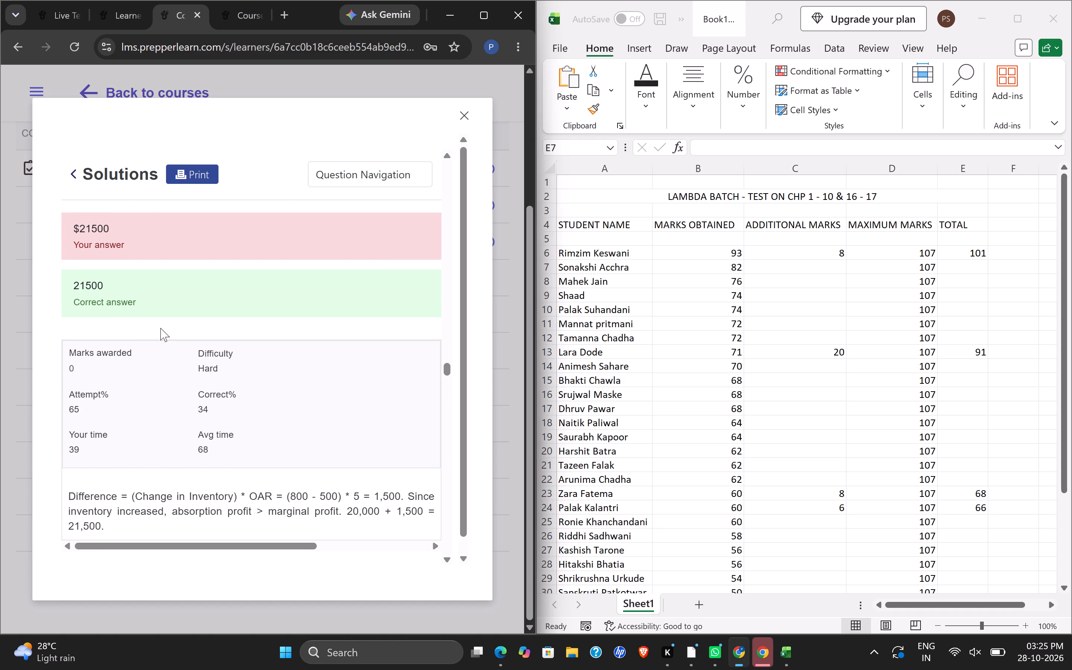
pyautogui.scroll(-8, 160, 328)
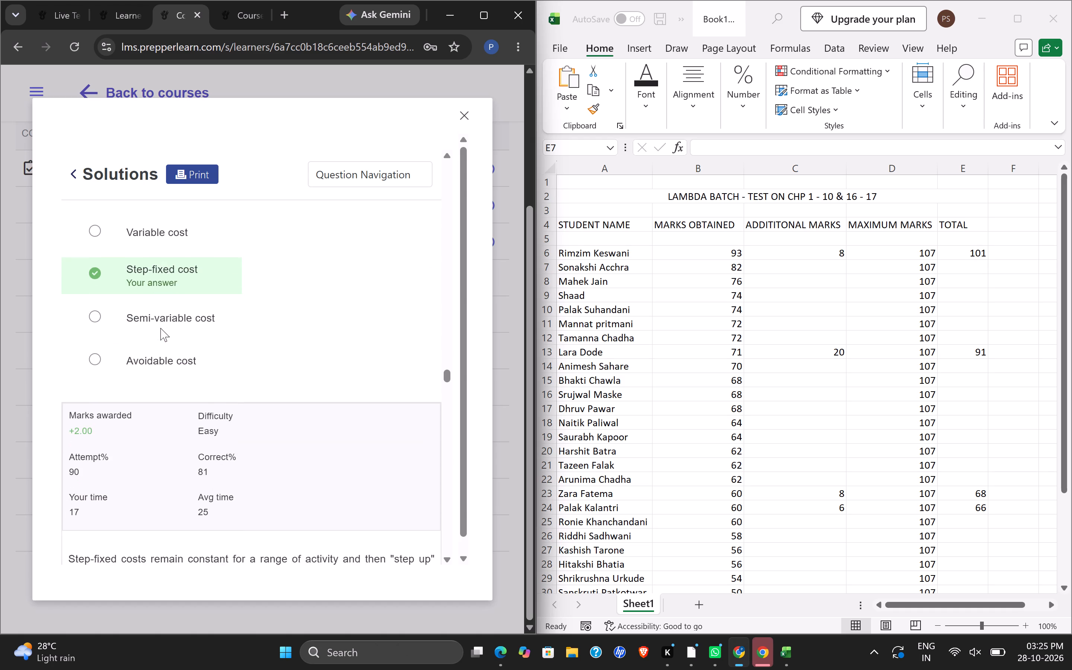
pyautogui.scroll(-6, 160, 328)
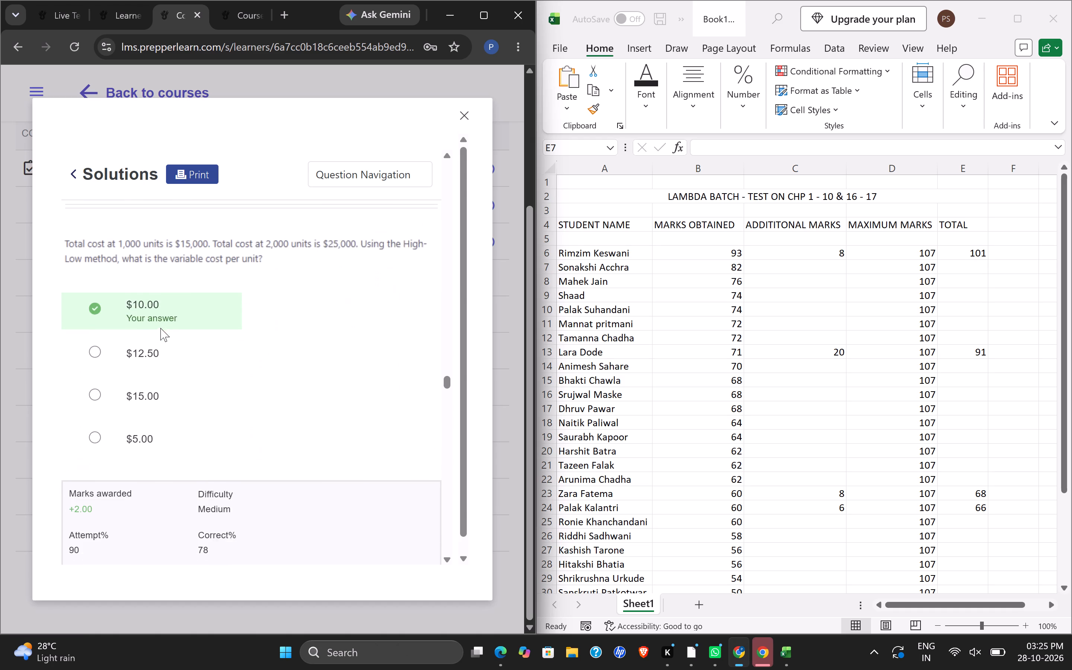
pyautogui.scroll(-6, 160, 328)
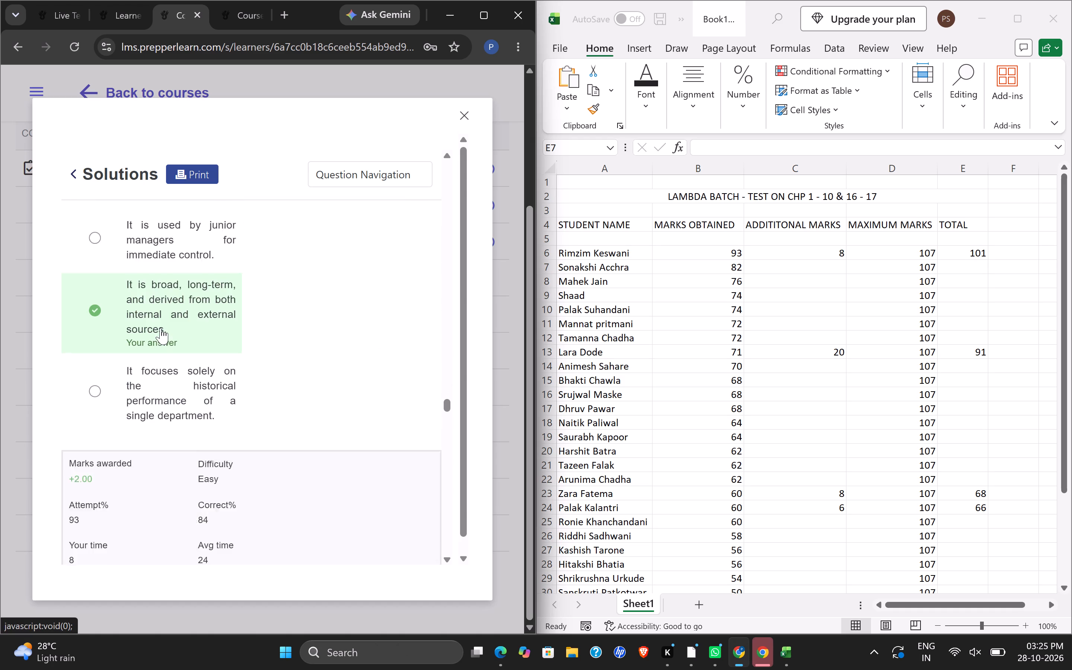
# Examine the row 7 student's answers and awarded marks from question 36 through the over-absorbed overhead question.
pyautogui.scroll(-7, 160, 328)
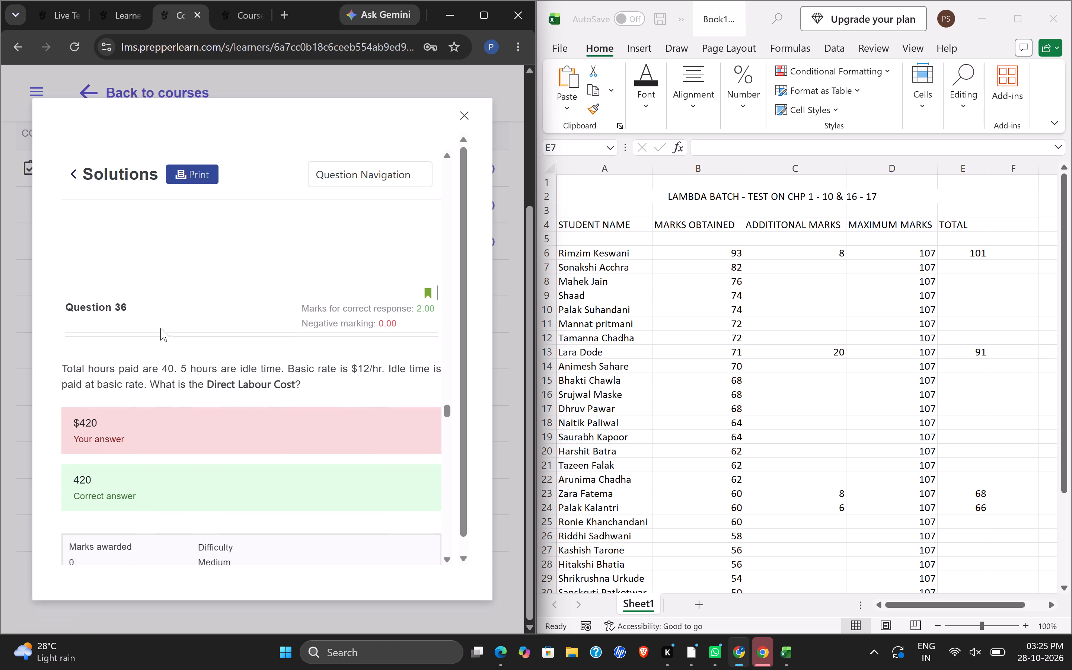
pyautogui.scroll(-7, 160, 328)
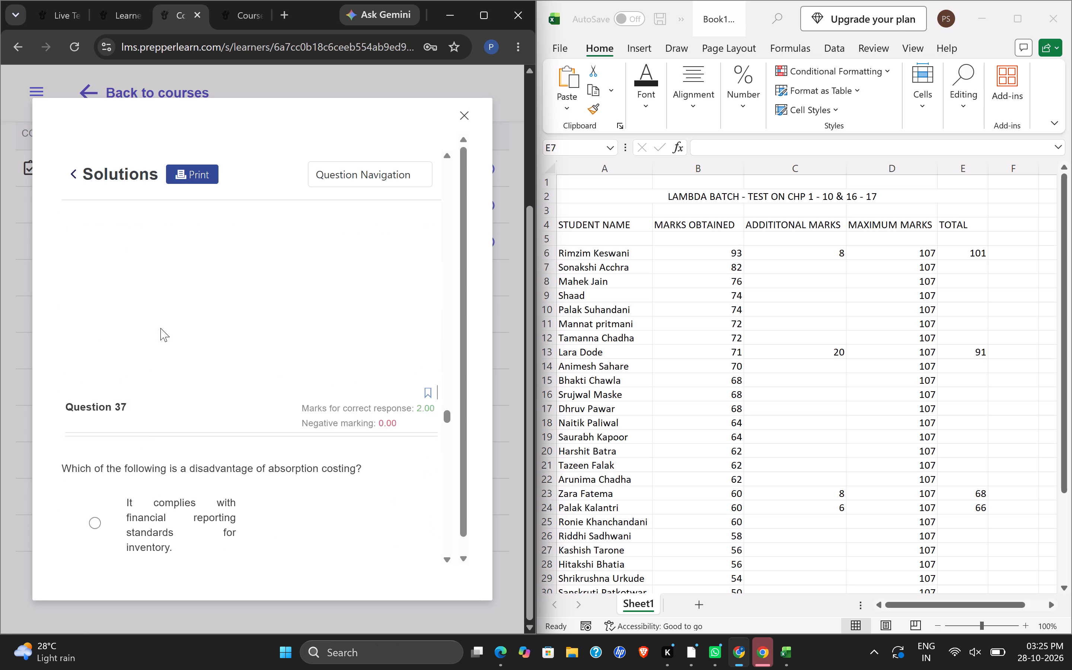
pyautogui.scroll(-6, 160, 328)
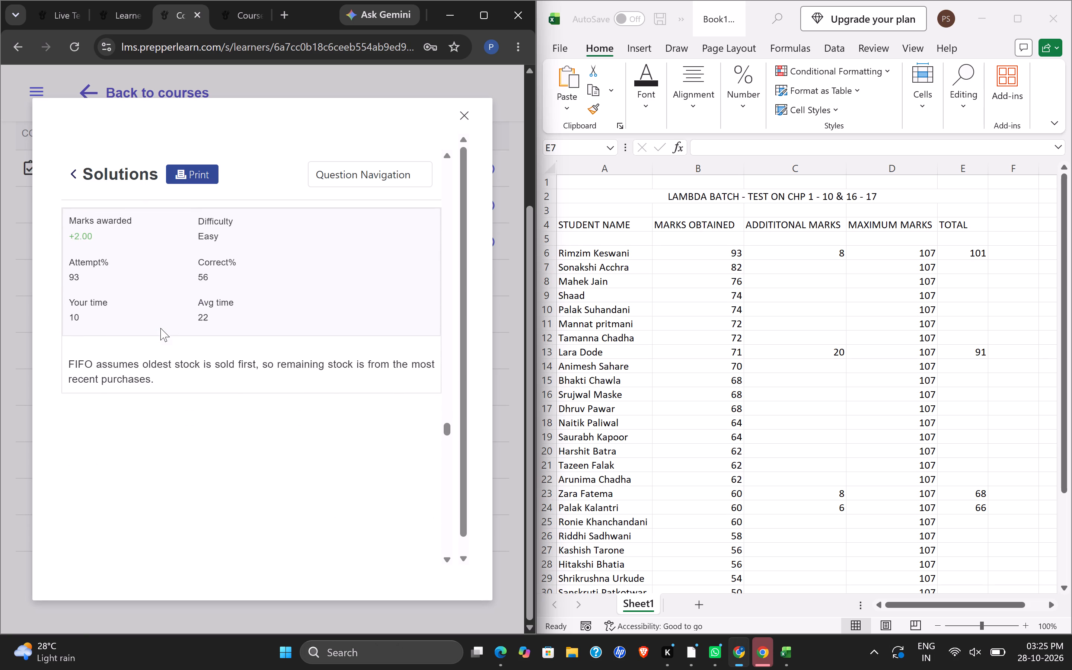
pyautogui.scroll(-7, 160, 328)
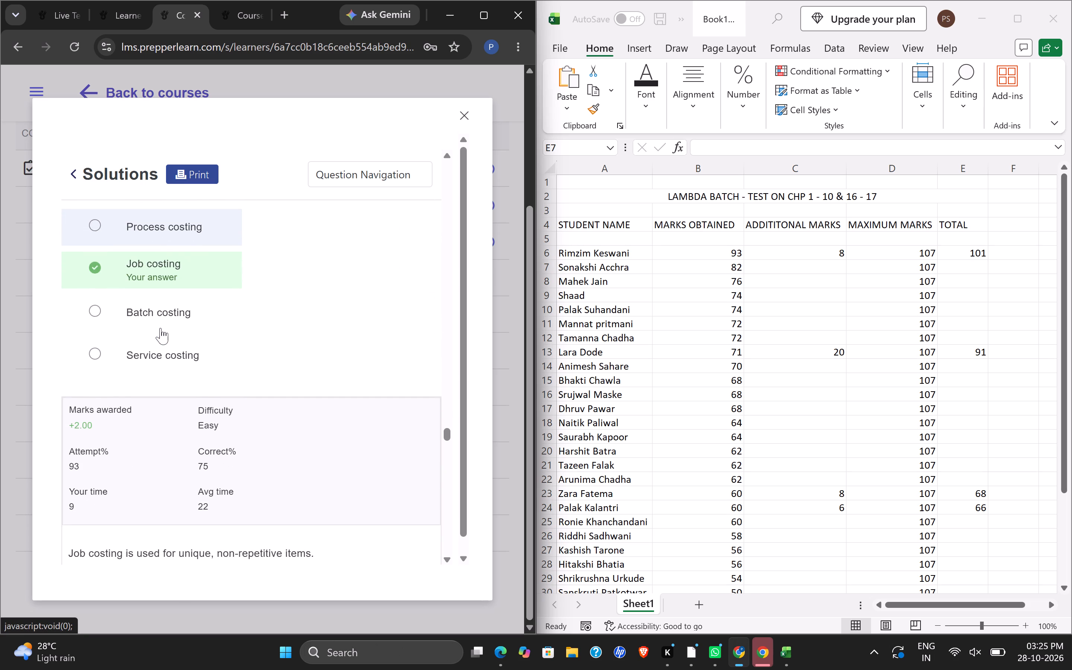
pyautogui.scroll(-9, 160, 328)
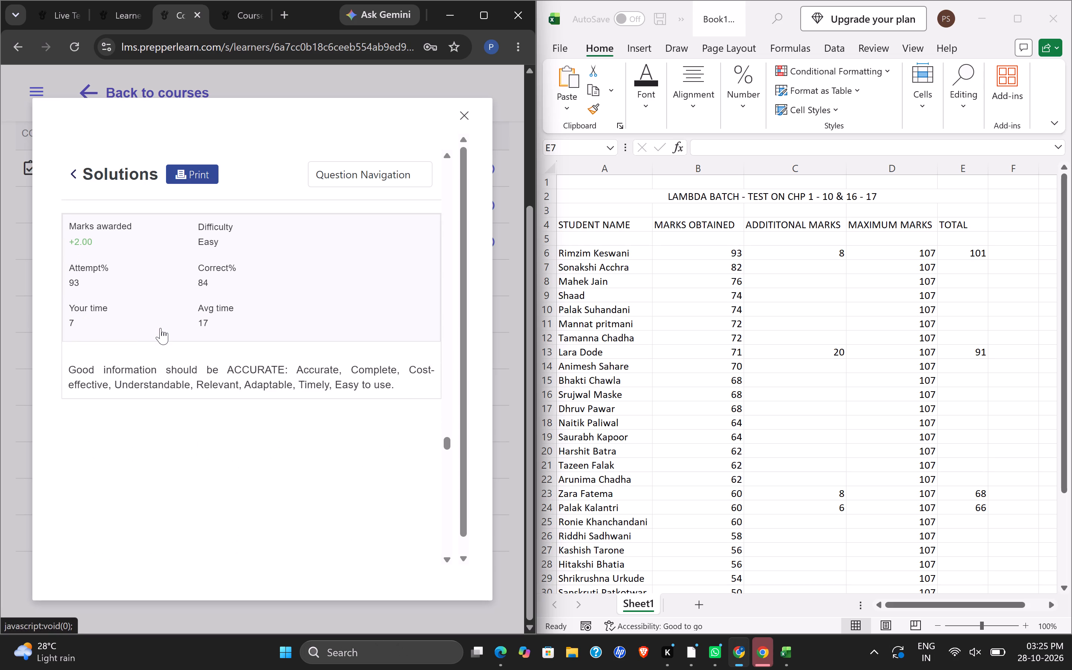
pyautogui.scroll(-7, 160, 328)
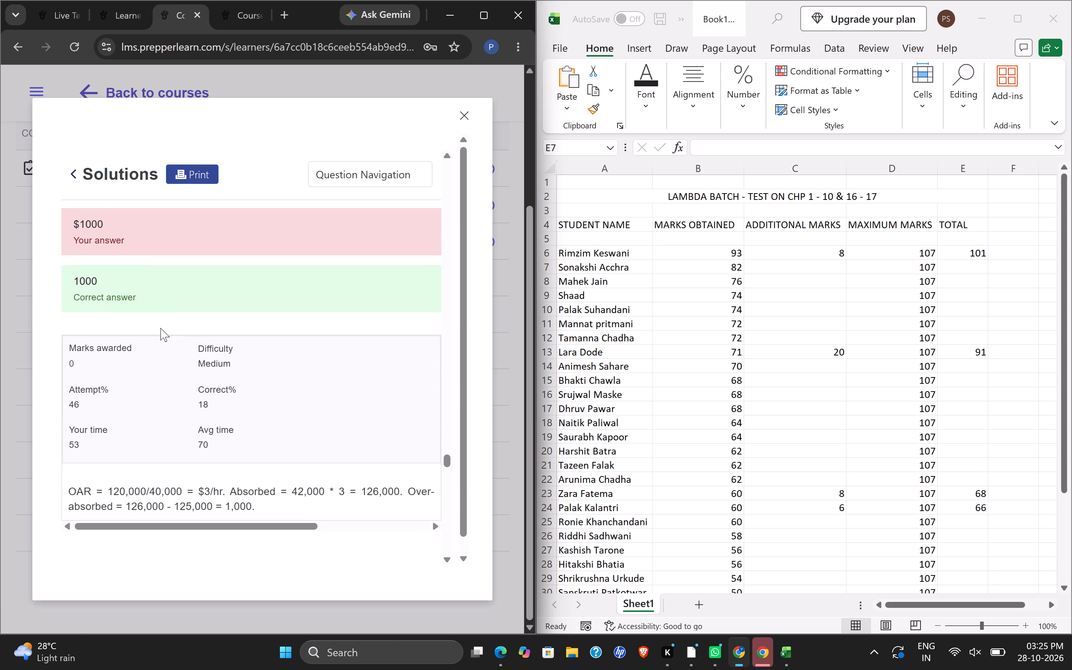
pyautogui.hscroll(1, 160, 328)
pyautogui.scroll(-2, 160, 328)
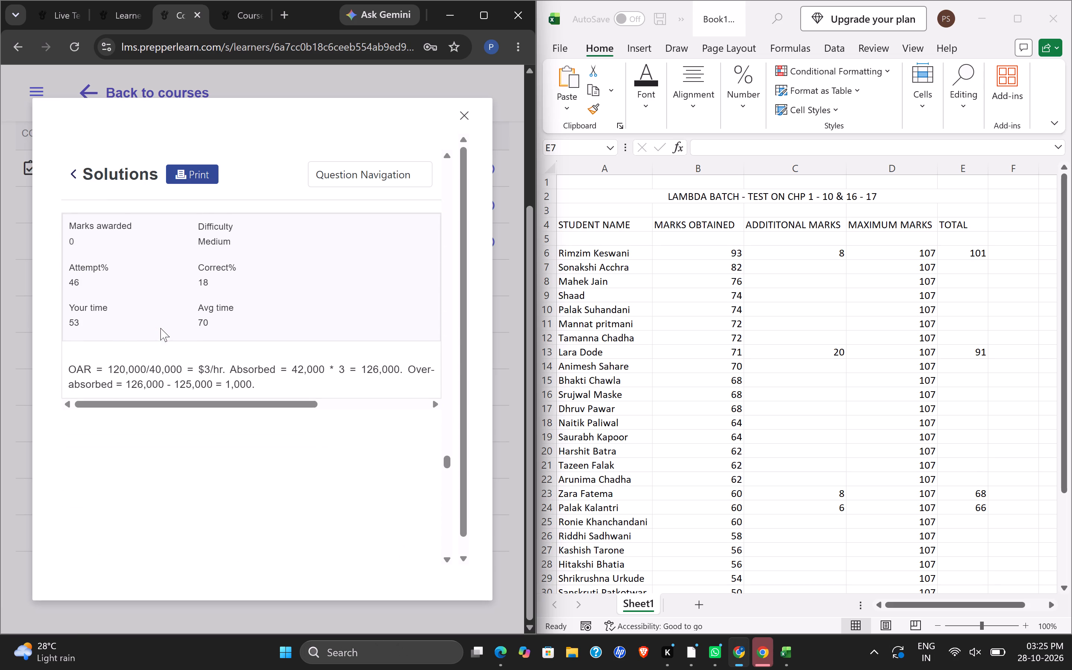
# Examine the row 7 student's remaining answers and awarded marks in the test solutions through question 48.
pyautogui.scroll(-17, 160, 328)
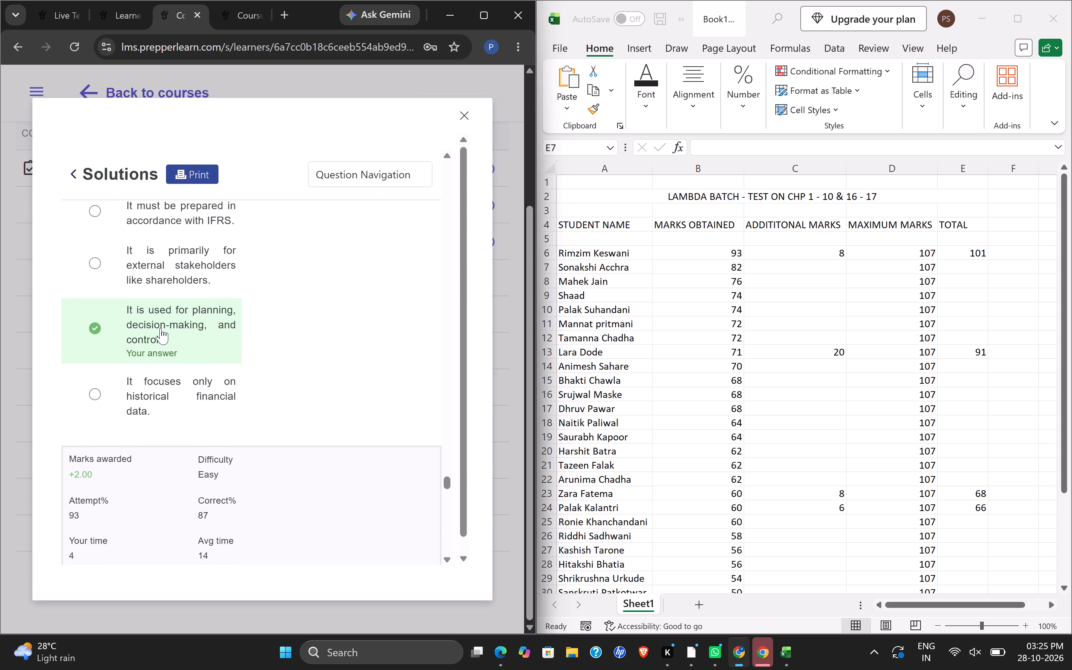
pyautogui.scroll(-6, 160, 328)
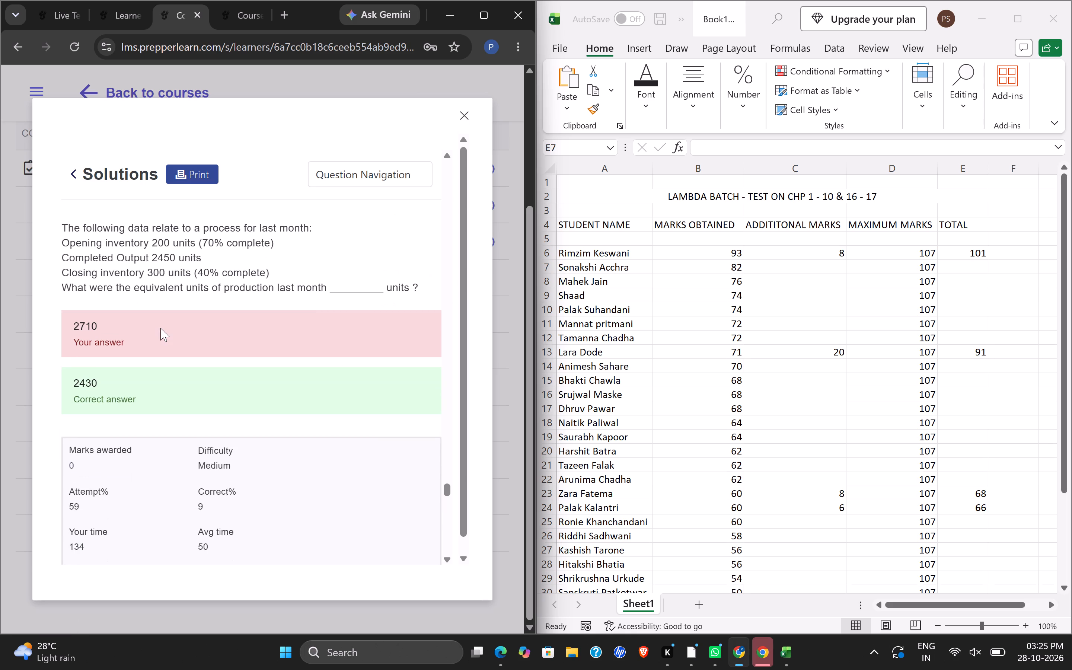
# Examine the row 7 student's answers and awarded marks from question 49 to the end, recheck back to question 48, and close the solutions.
pyautogui.scroll(-6, 160, 328)
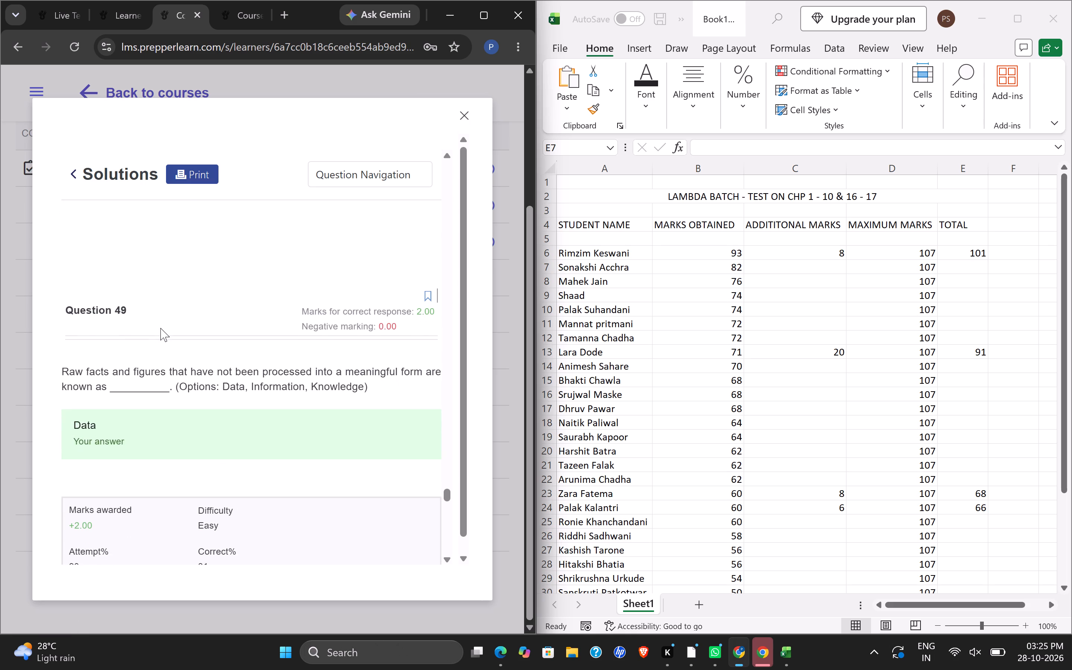
pyautogui.scroll(-7, 160, 328)
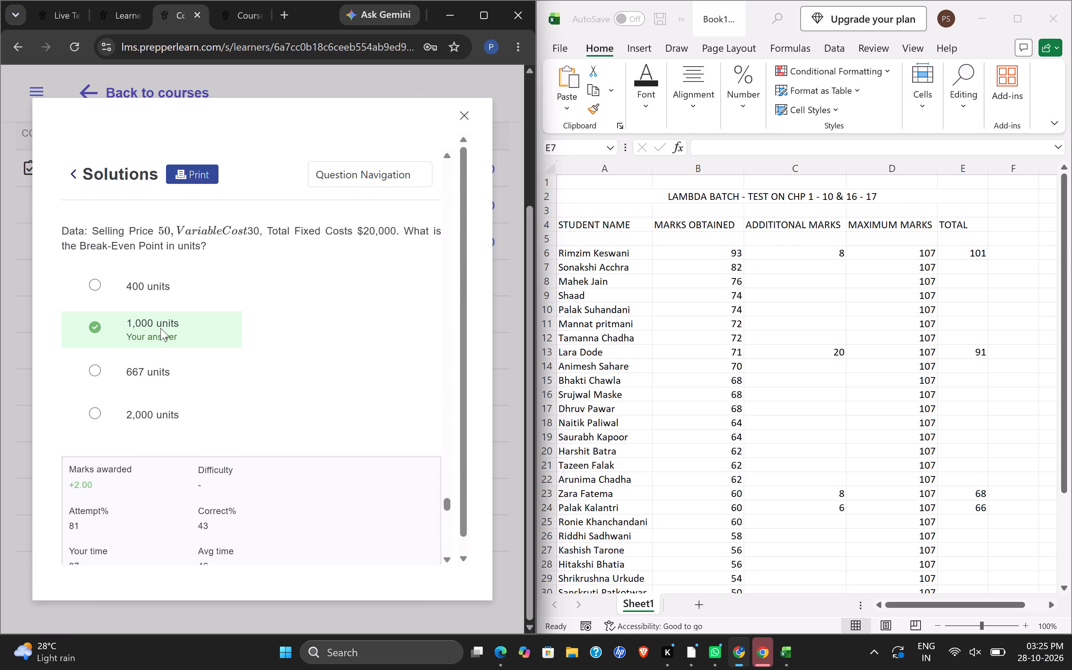
pyautogui.scroll(-8, 160, 328)
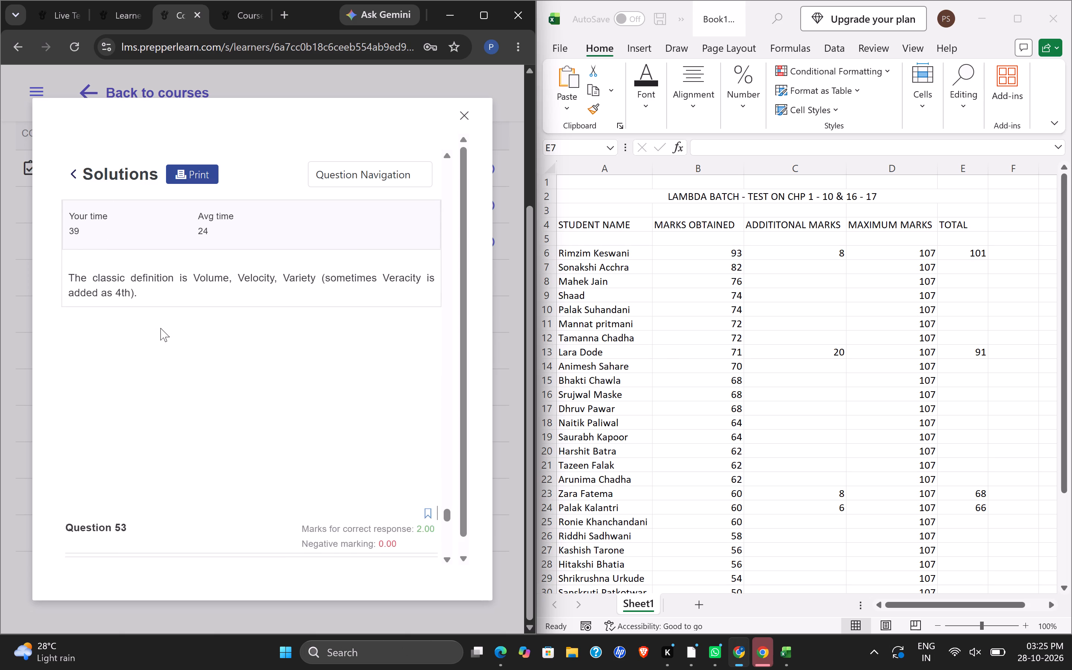
pyautogui.scroll(-6, 160, 328)
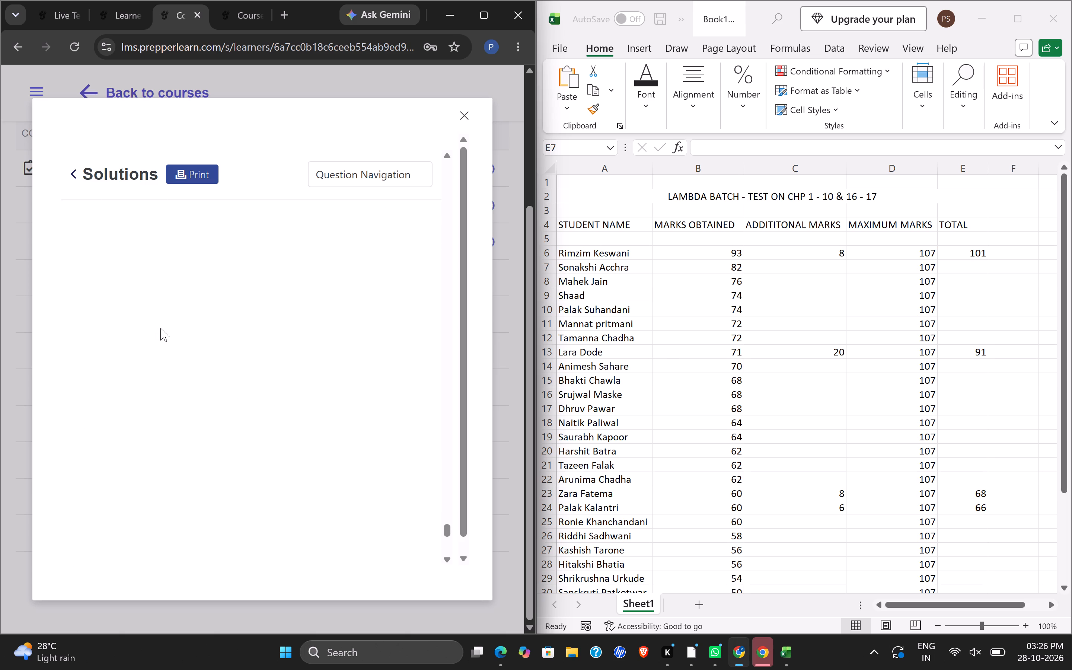
pyautogui.scroll(-1, 160, 328)
pyautogui.scroll(16, 178, 253)
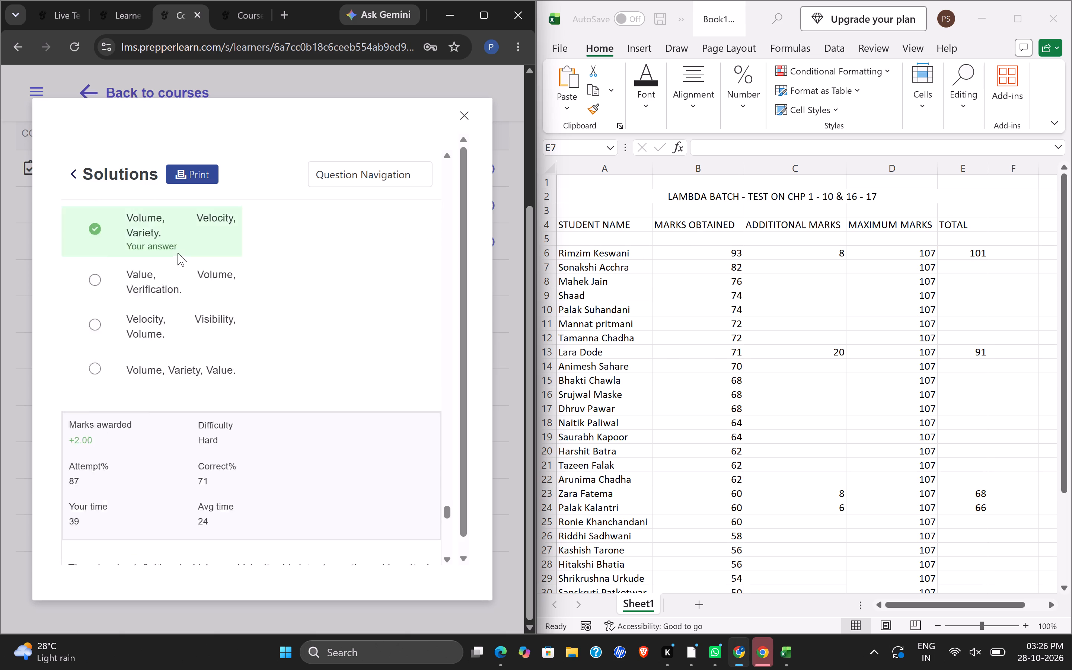
pyautogui.scroll(6, 178, 253)
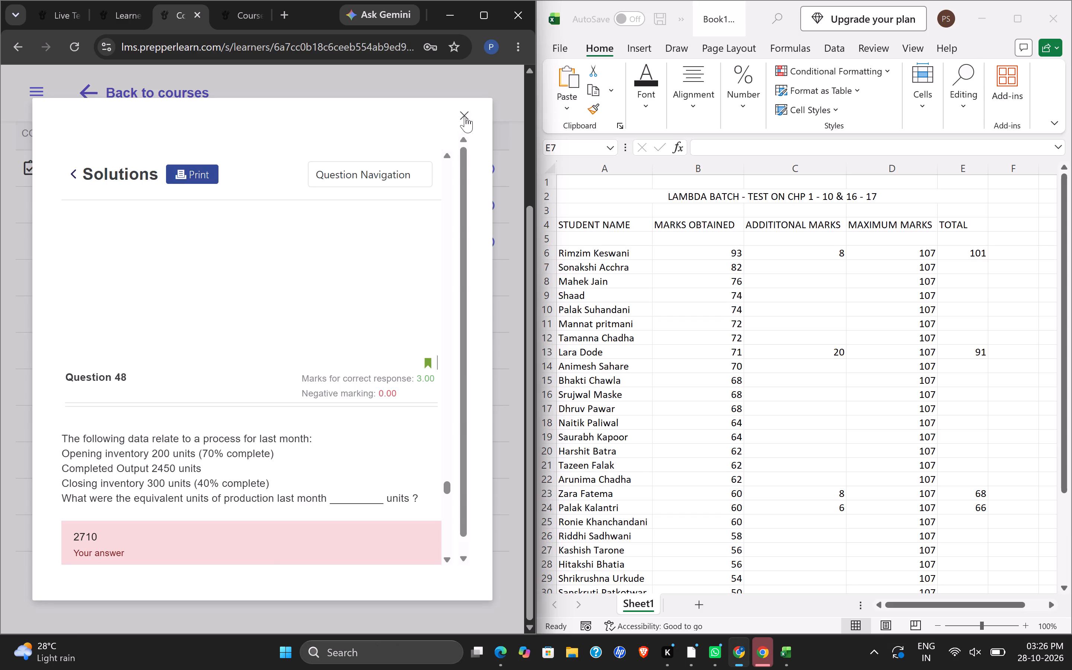
pyautogui.click(461, 116)
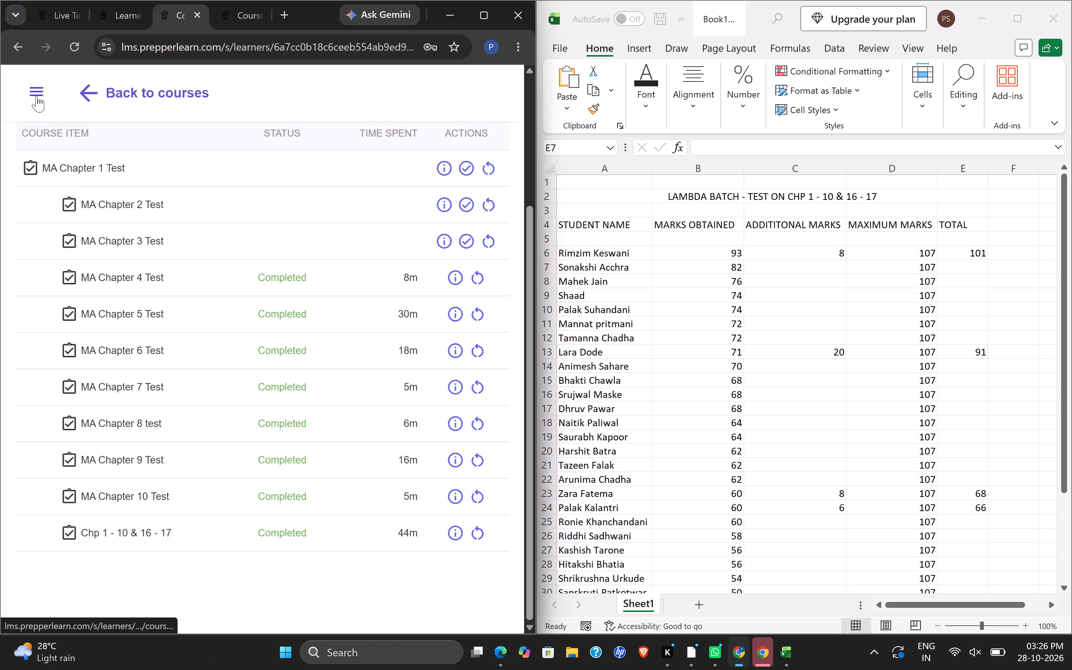
# Check the learner's name in the LMS profile and enter 16 as the additional marks in row 7 of the Excel sheet.
pyautogui.click(36, 96)
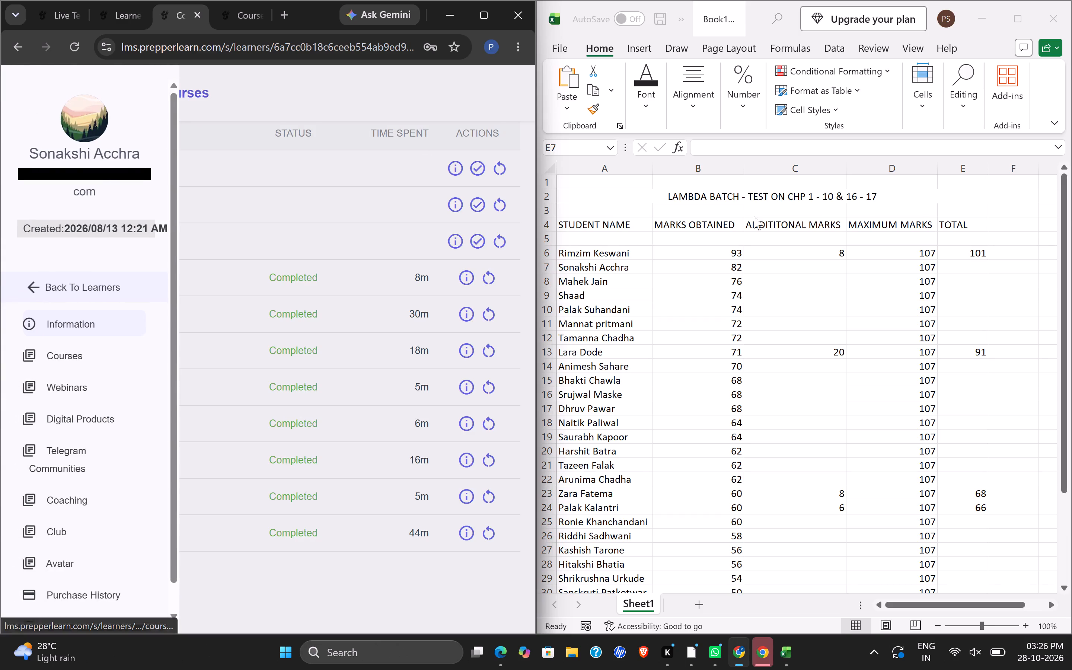
pyautogui.click(759, 270)
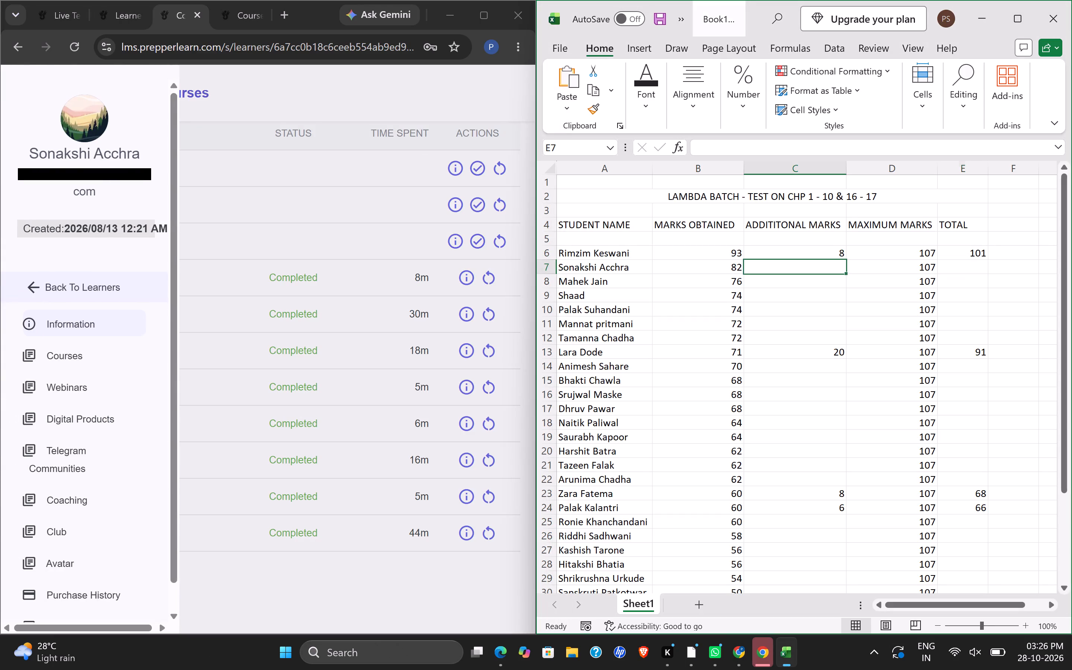
pyautogui.click(759, 270)
pyautogui.write('16')
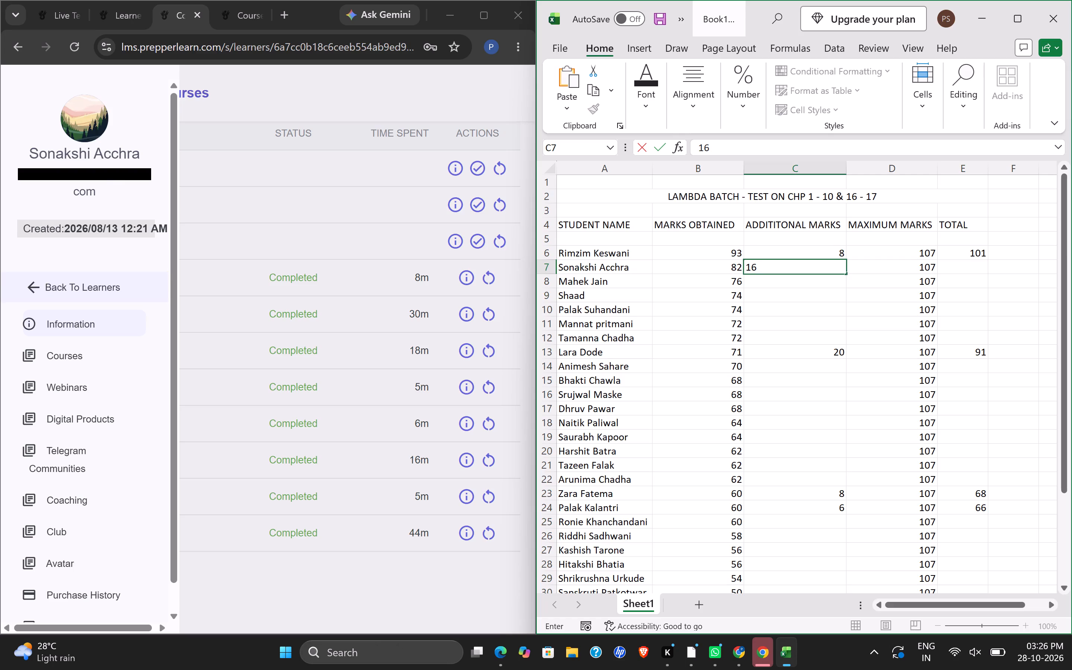
pyautogui.press('Right')
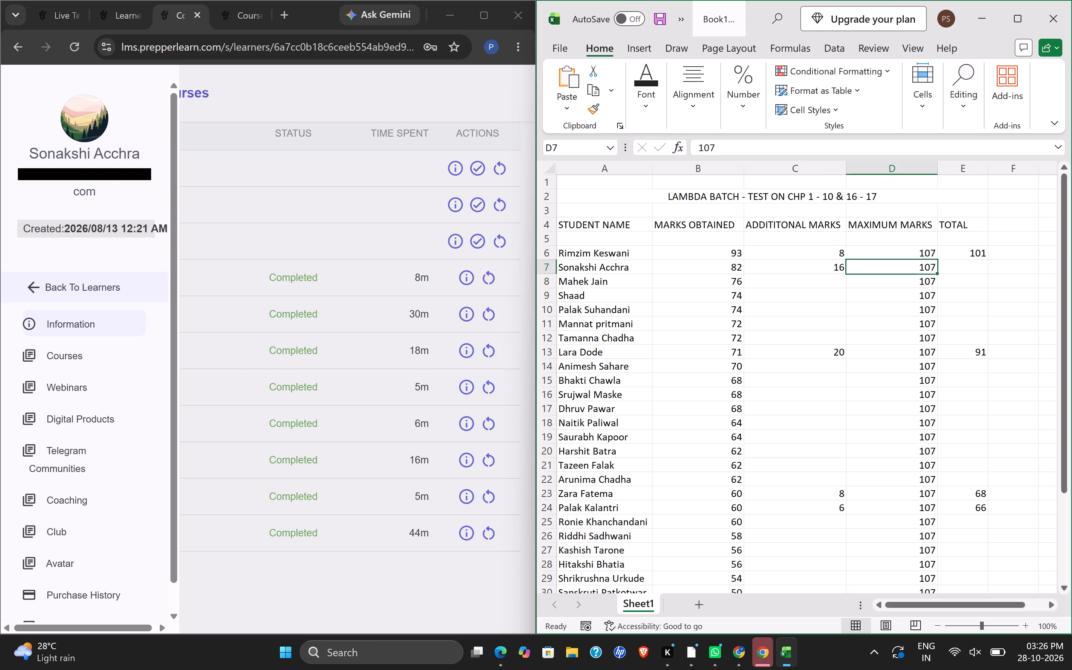
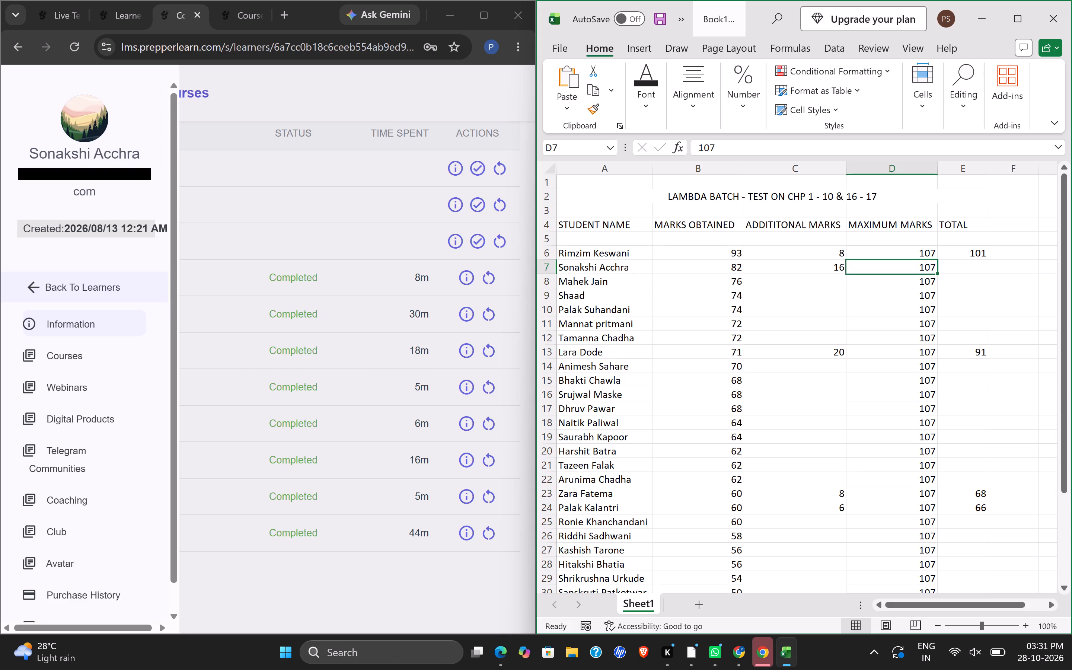
# Select the additional marks cell in row 8 and close the two already reviewed learners' course report tabs.
pyautogui.click(819, 283)
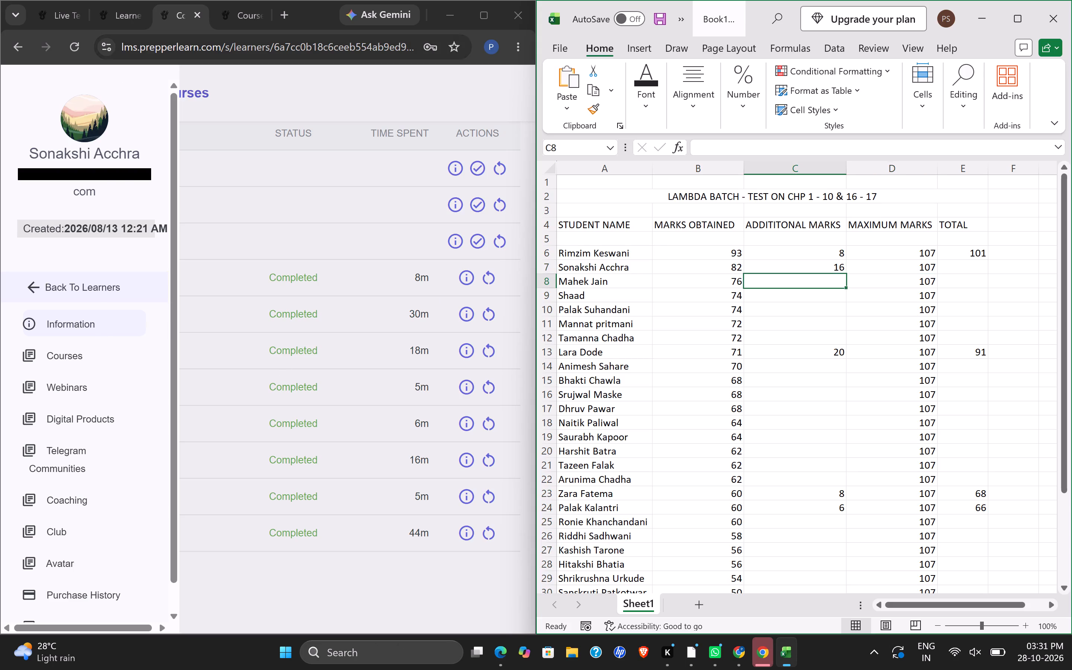
pyautogui.click(228, 17)
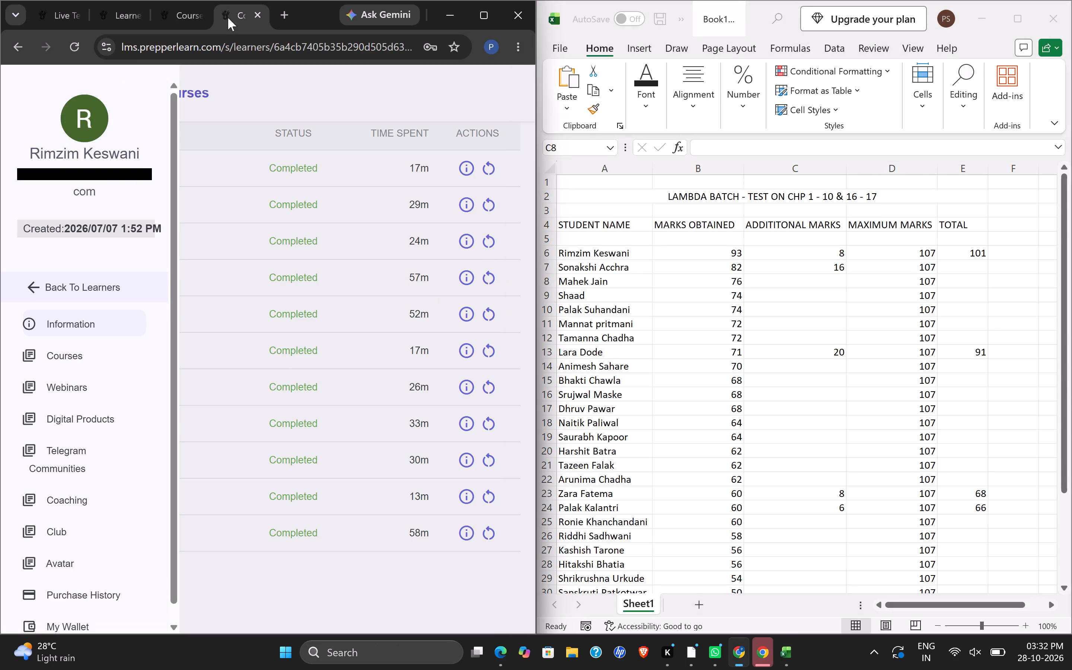
pyautogui.click(257, 10)
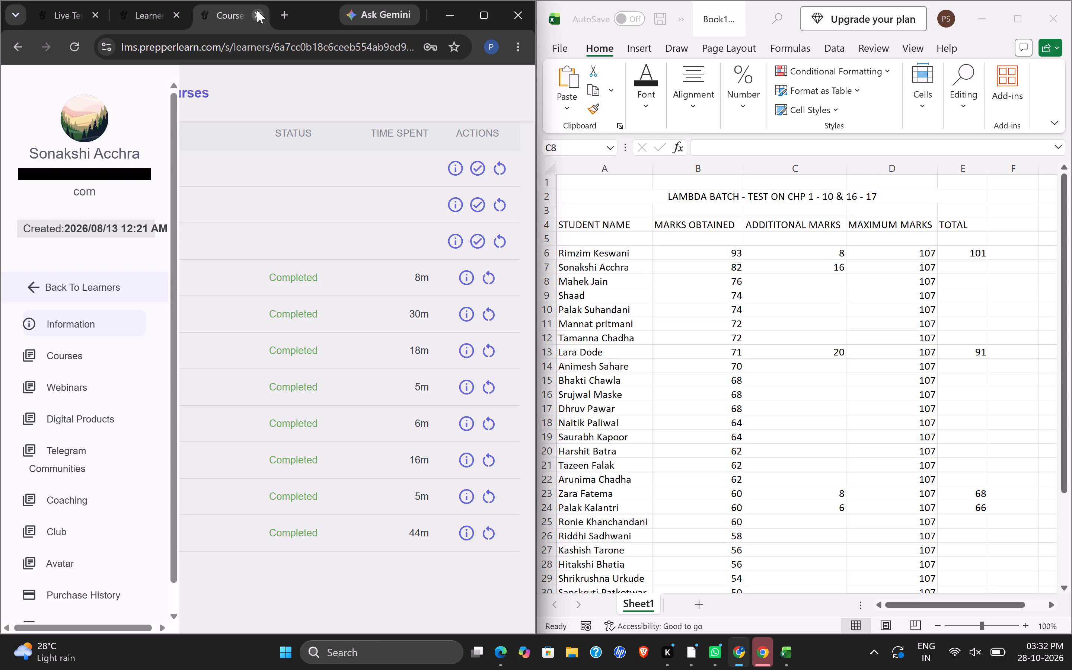
pyautogui.click(257, 10)
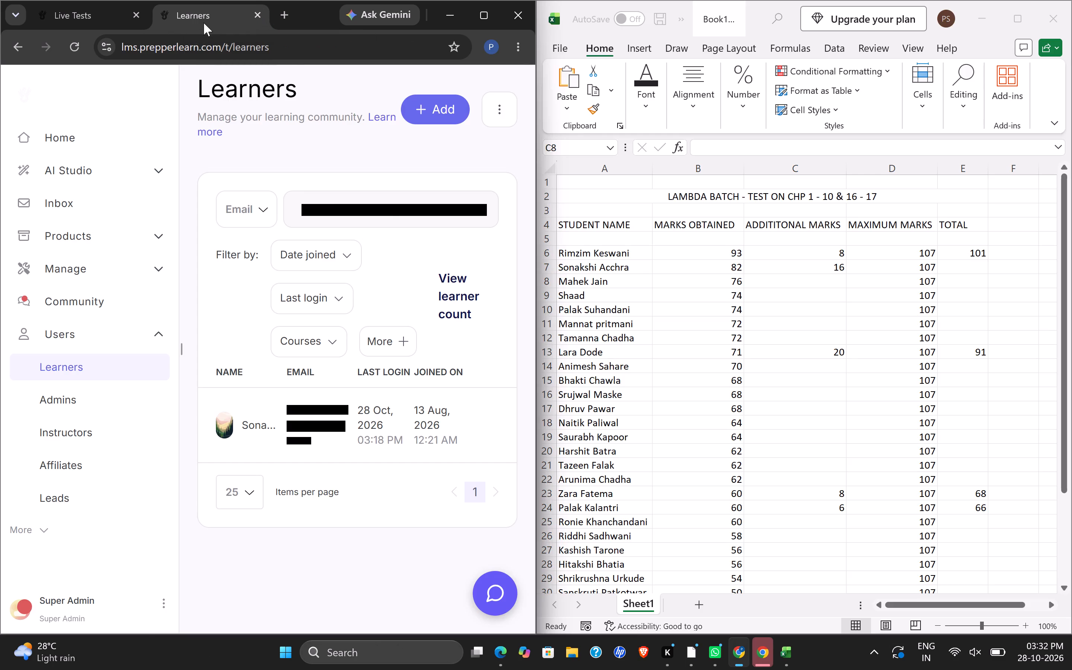
# Copy the rank 3 learner's email from the Chp 1 - 10 & 16 - 17 leaderboard and check the submitted and unsubmitted attempts.
pyautogui.click(80, 16)
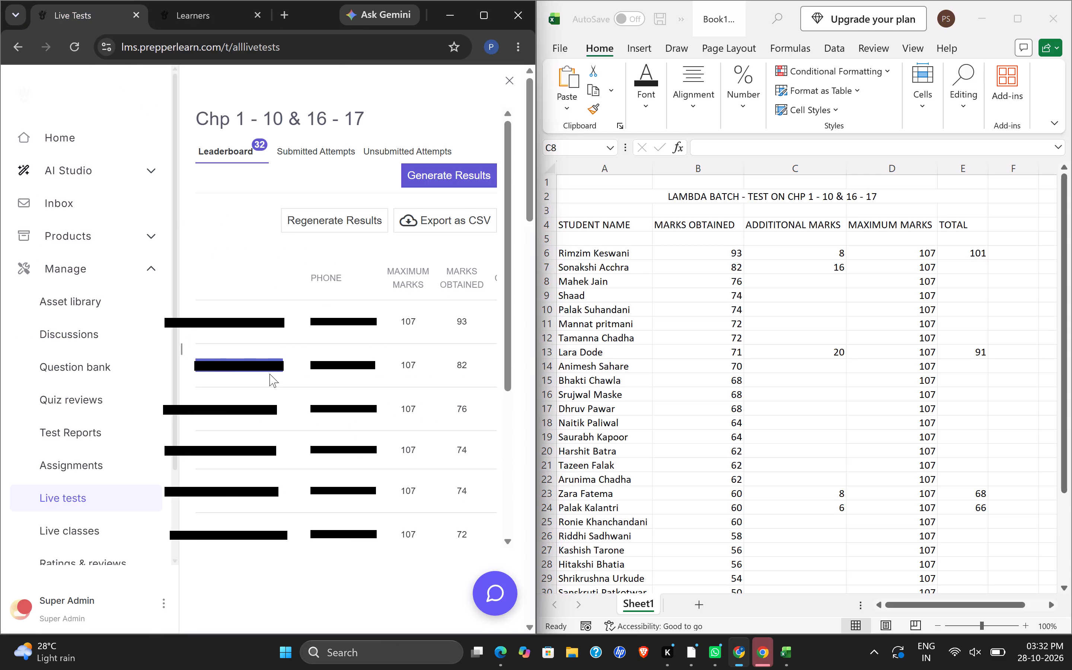
pyautogui.hscroll(4, 269, 374)
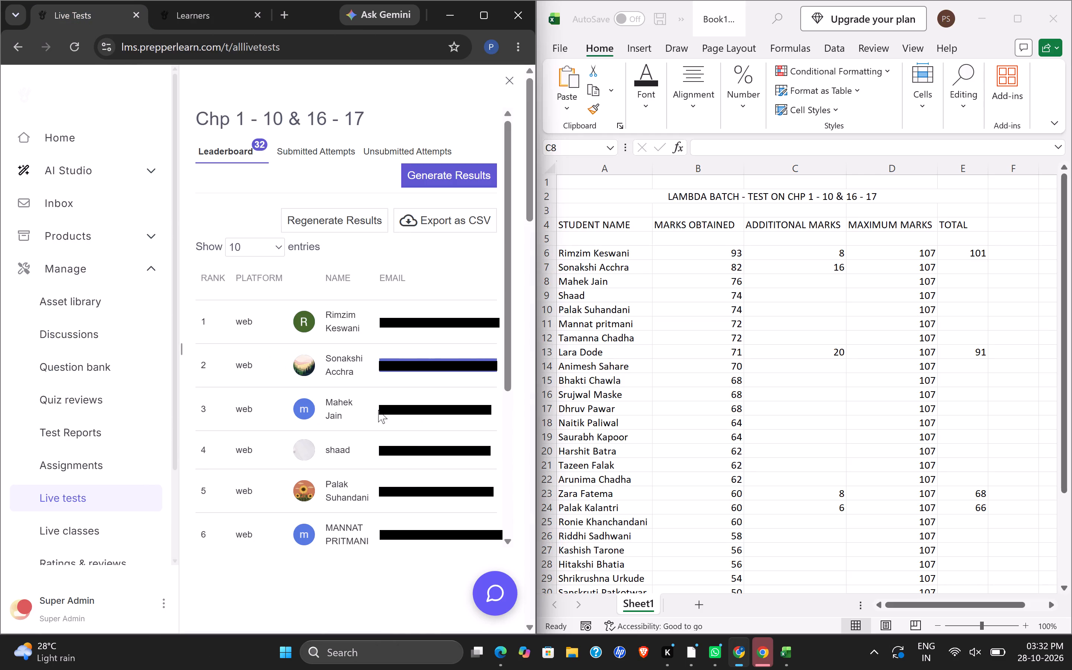
pyautogui.moveTo(376, 410); pyautogui.dragTo(477, 417)
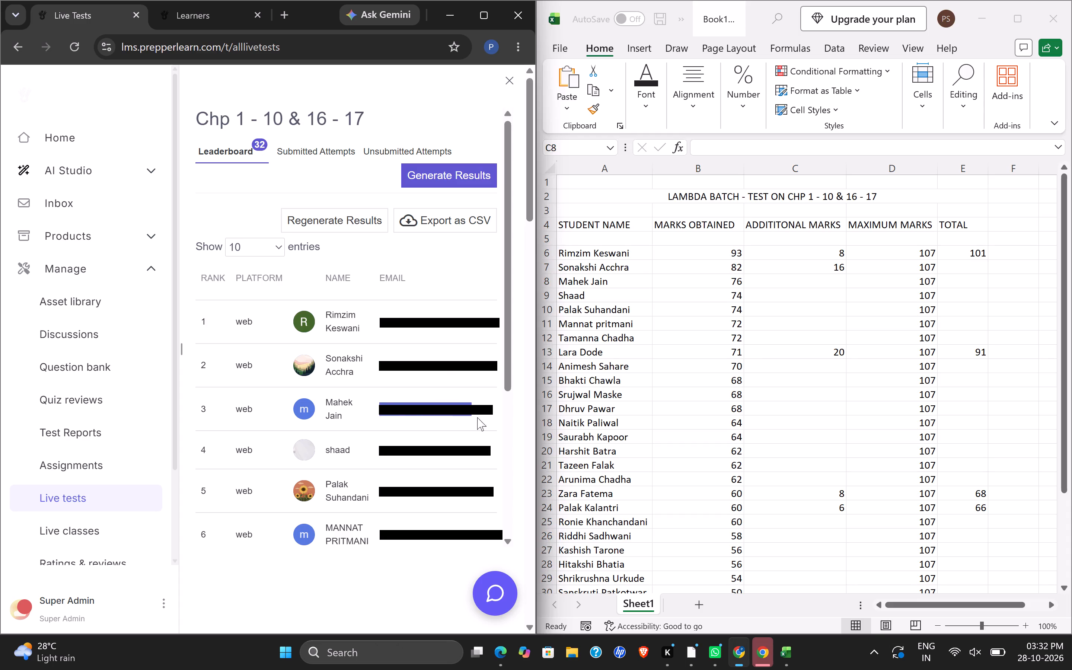
pyautogui.moveTo(477, 417); pyautogui.dragTo(300, 414)
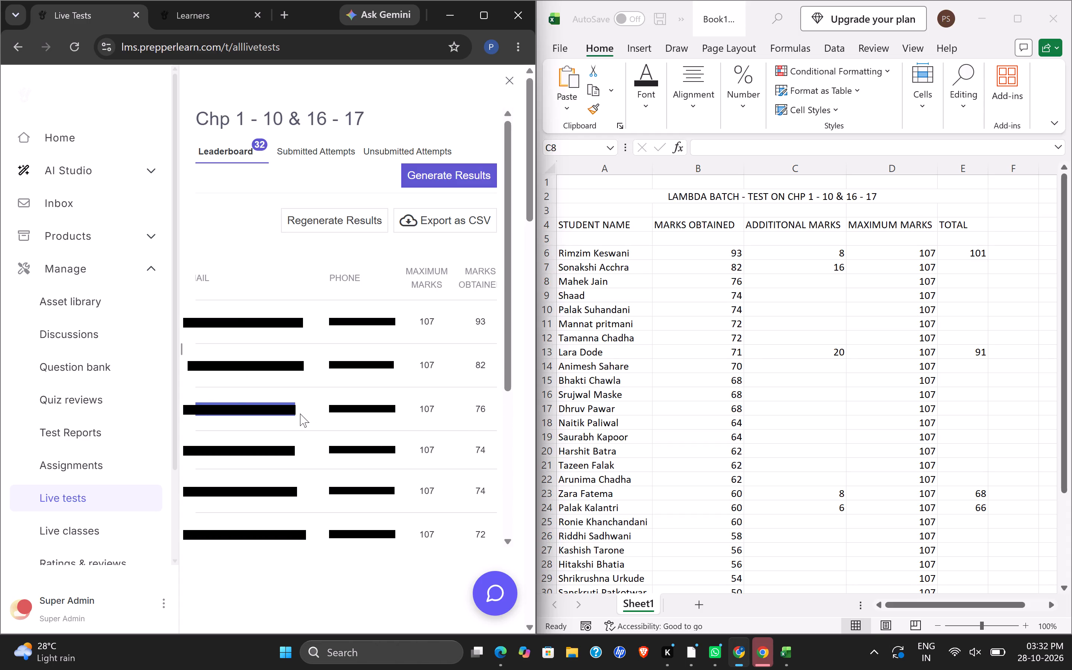
pyautogui.hotkey('ctrl', 'c')
pyautogui.click(344, 154)
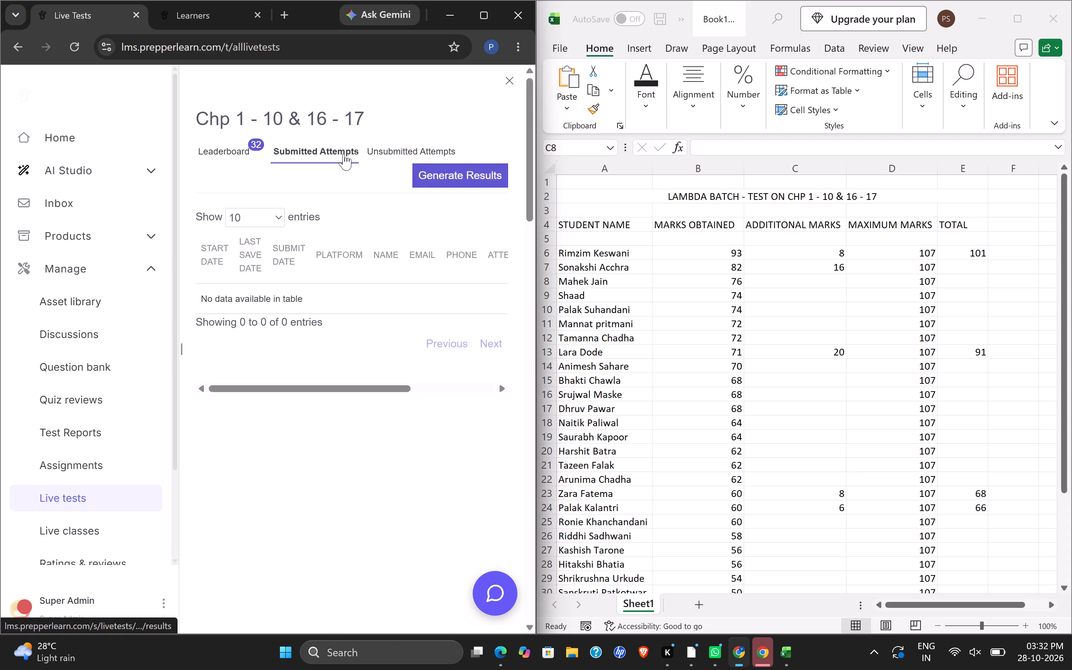
pyautogui.click(368, 159)
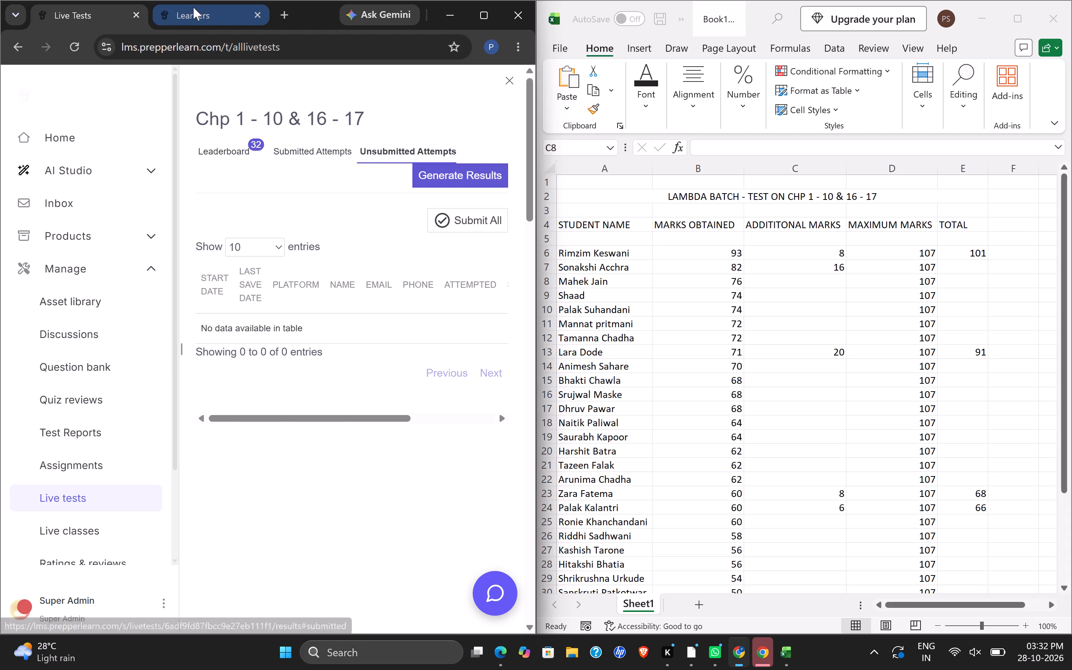
# Replace the learners list search with the copied email and open the row 8 student's profile.
pyautogui.click(195, 6)
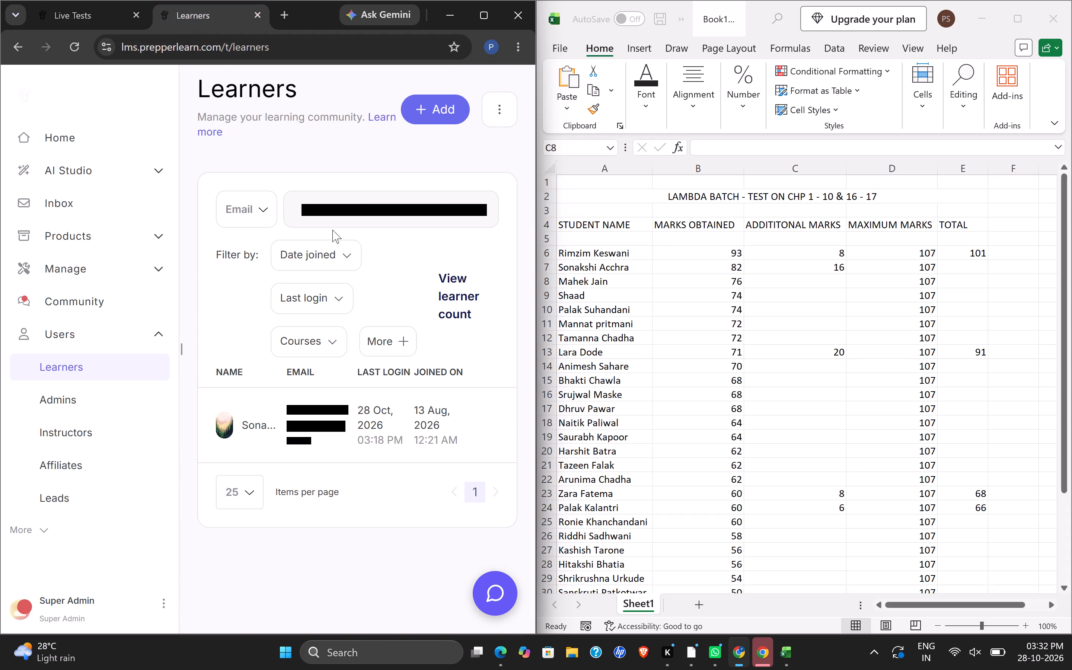
pyautogui.click(466, 217)
pyautogui.click(441, 206)
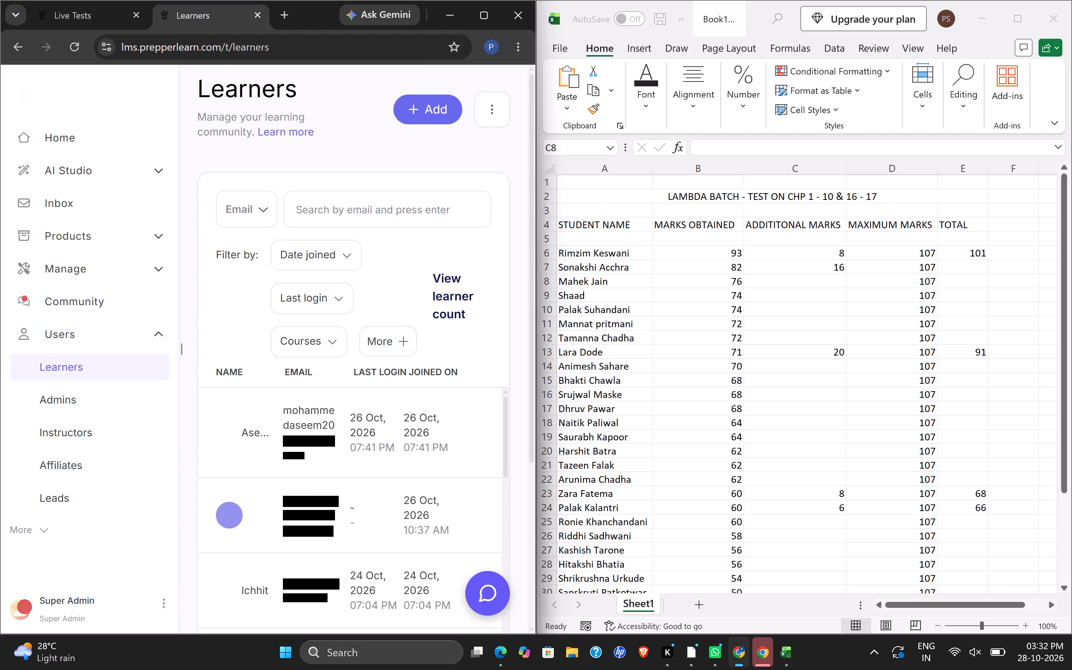
pyautogui.hotkey('ctrl', 'v')
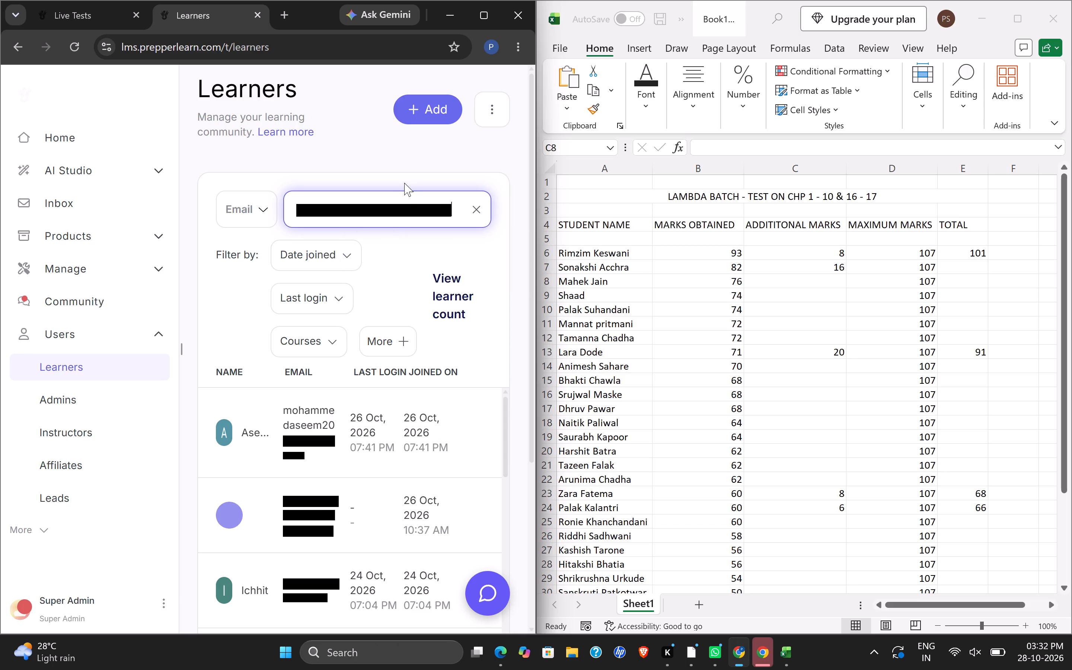
pyautogui.press('Return')
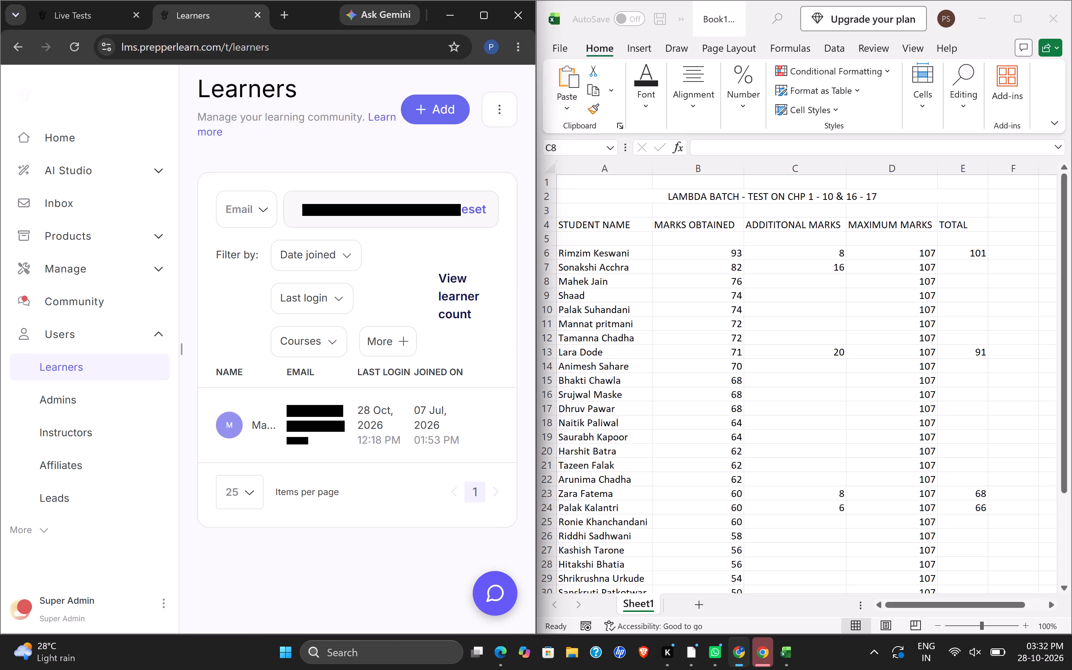
pyautogui.click(235, 424)
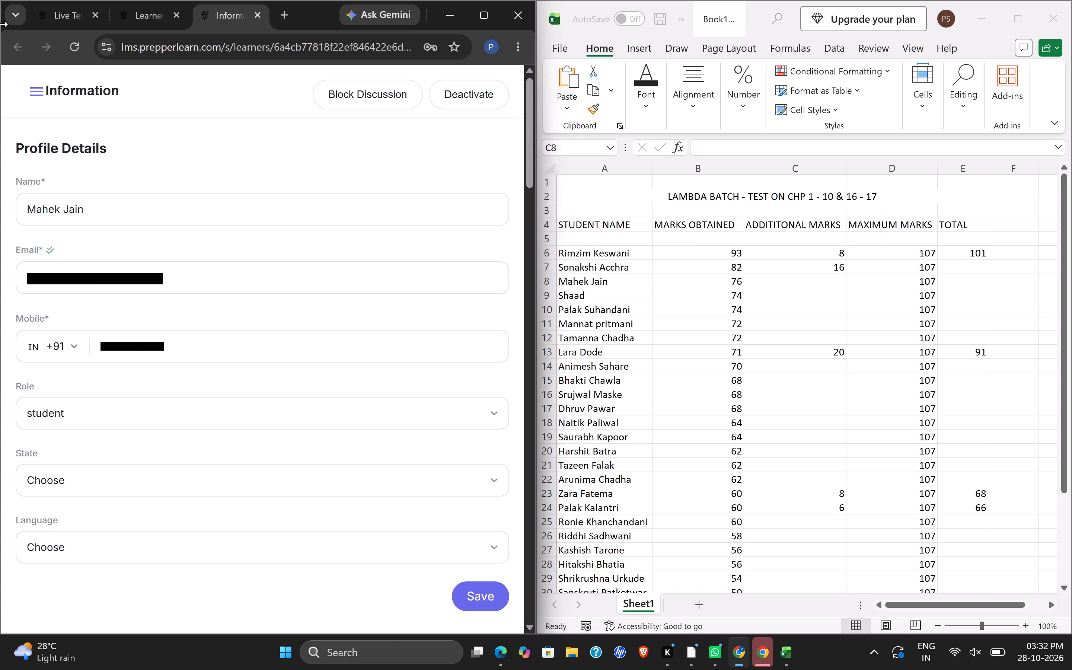
# Open the row 8 student's complete report for the FINANCIAL ACCOUNTING Lambda batch ACCA course.
pyautogui.click(37, 92)
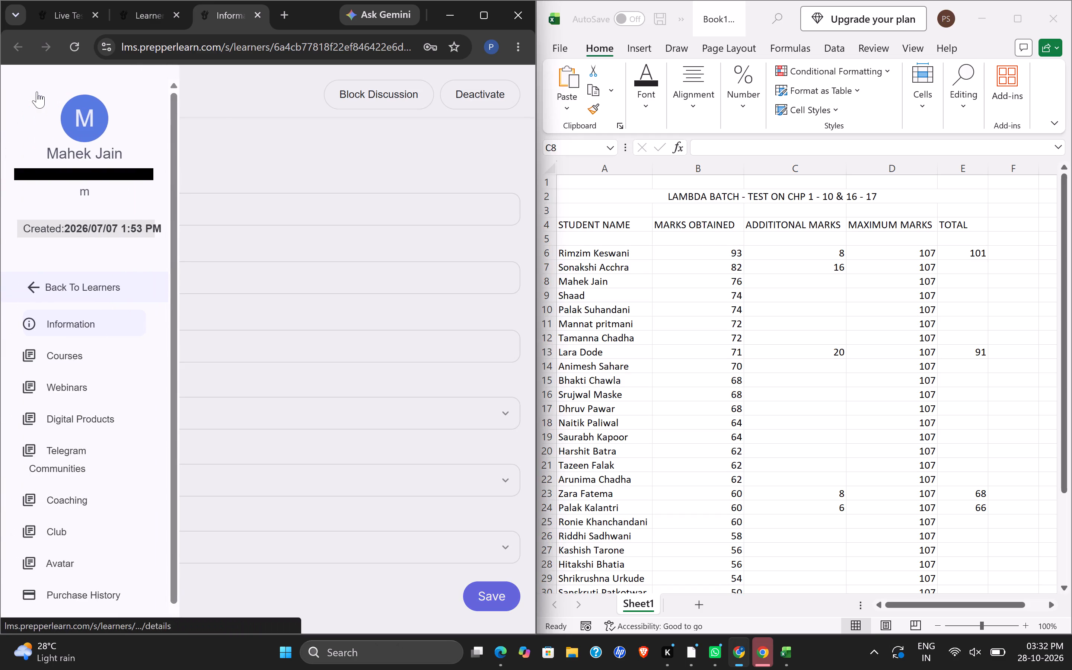
pyautogui.click(71, 355)
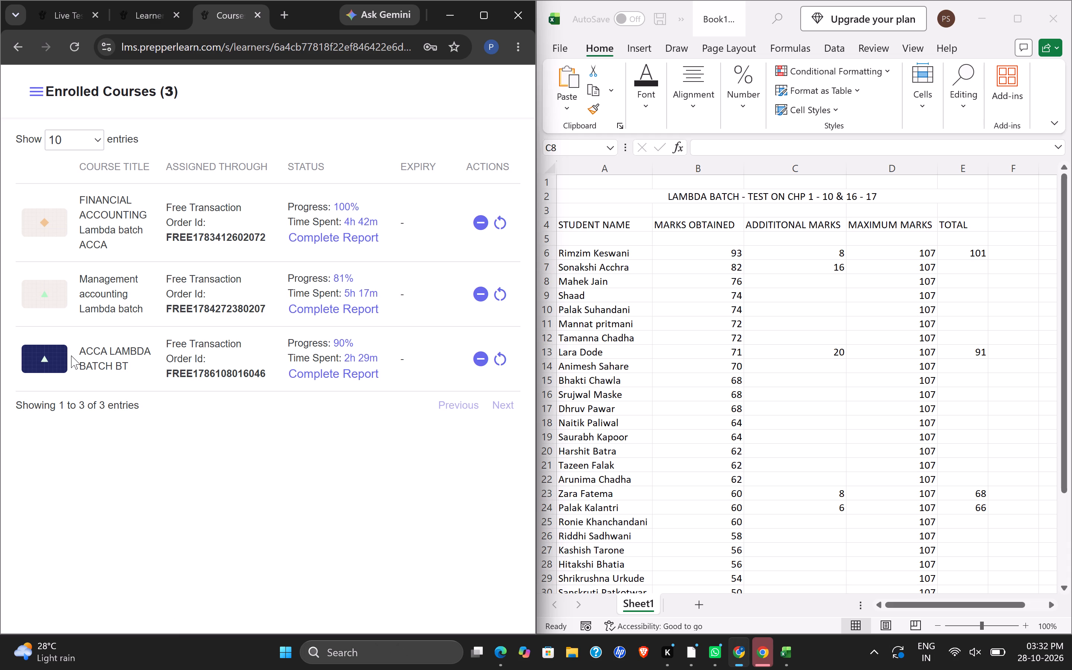
pyautogui.click(367, 234)
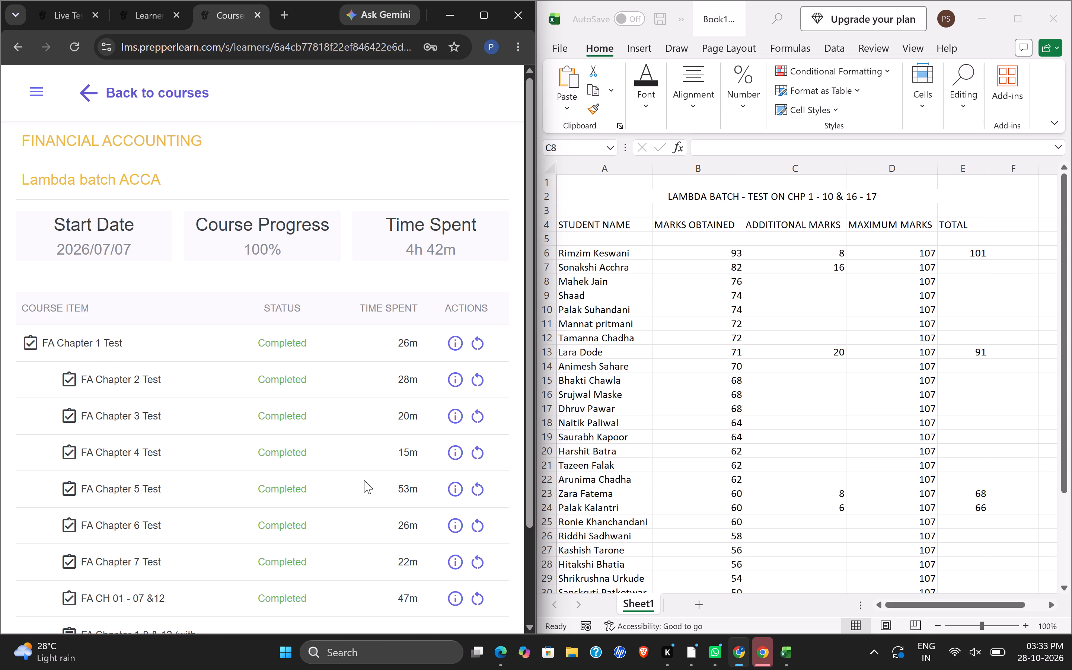
# Open the student's FA Chapter 1-8 & 12 test result, check the available attempts and open the solution.
pyautogui.scroll(-6, 364, 480)
pyautogui.click(460, 531)
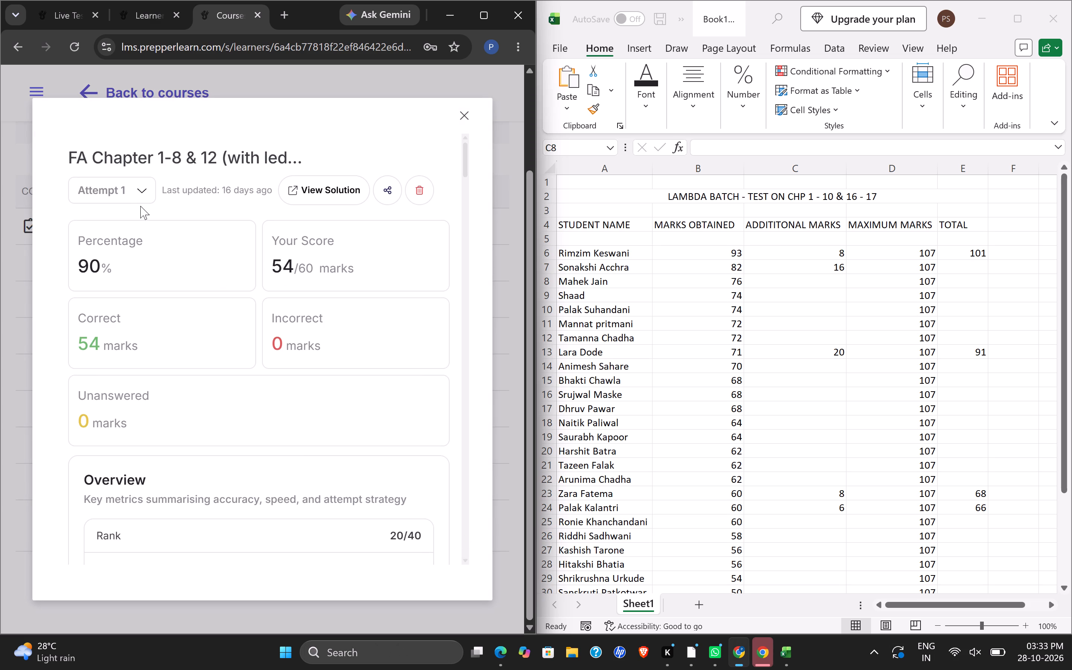
pyautogui.click(122, 189)
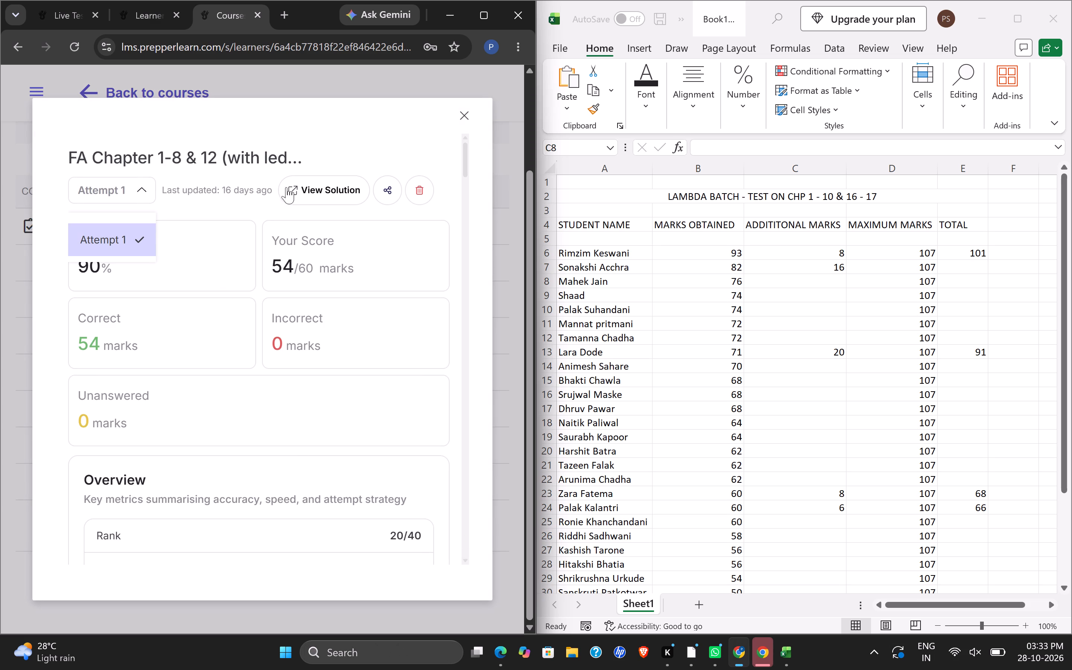
pyautogui.click(316, 184)
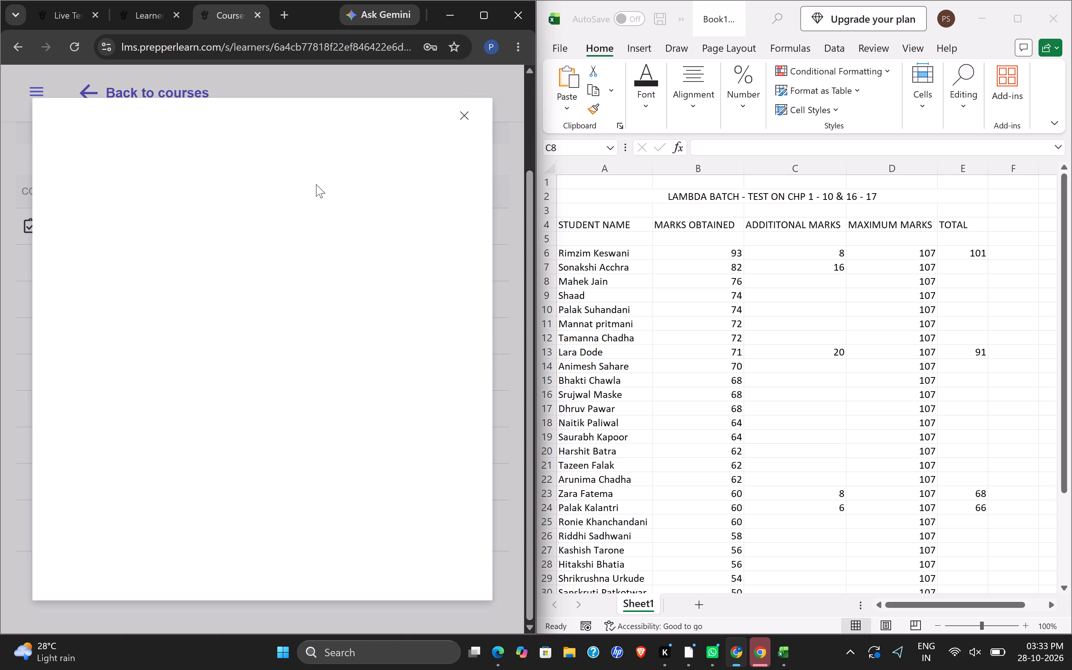
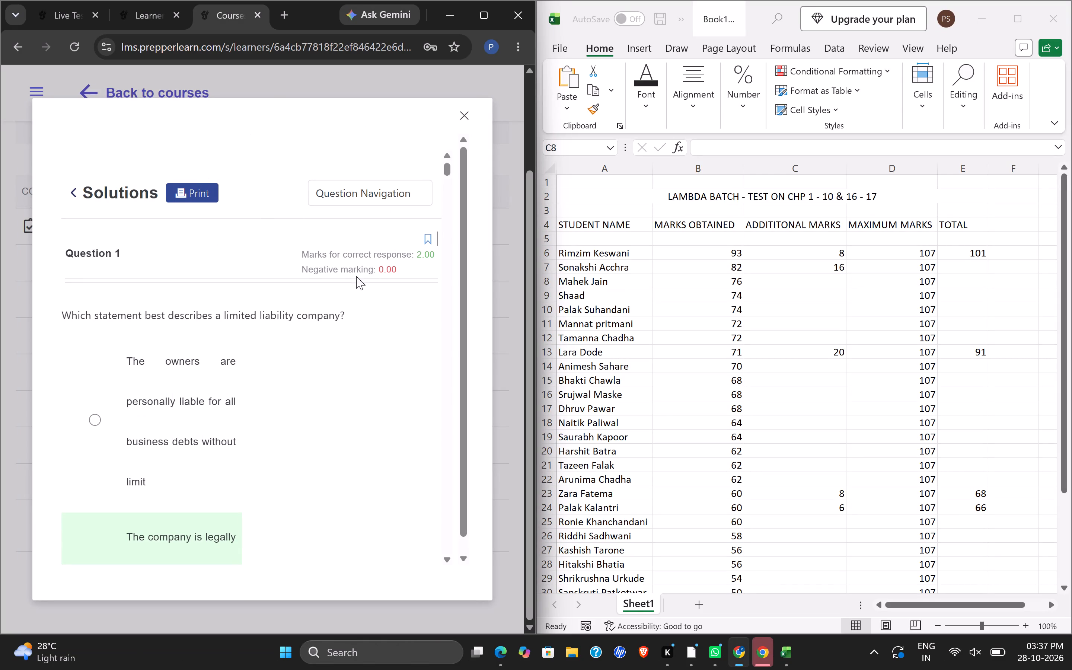
# Review the student's answers and marks awarded in the test solution, from question 1 to the question on relevance and faithful representation.
pyautogui.scroll(-2, 342, 308)
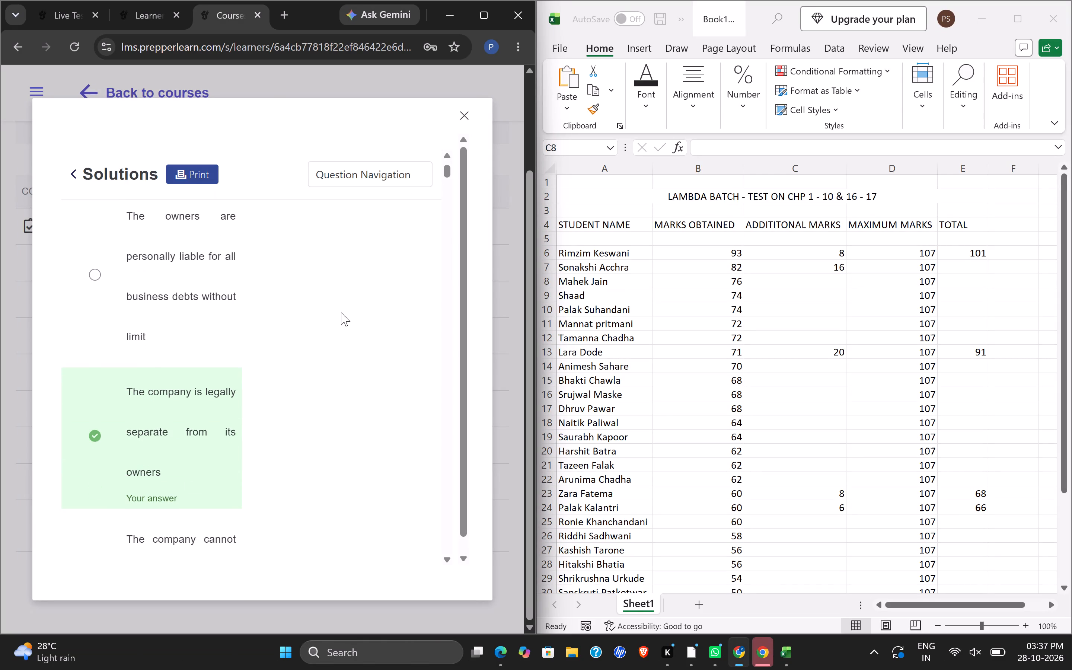
pyautogui.scroll(-8, 302, 407)
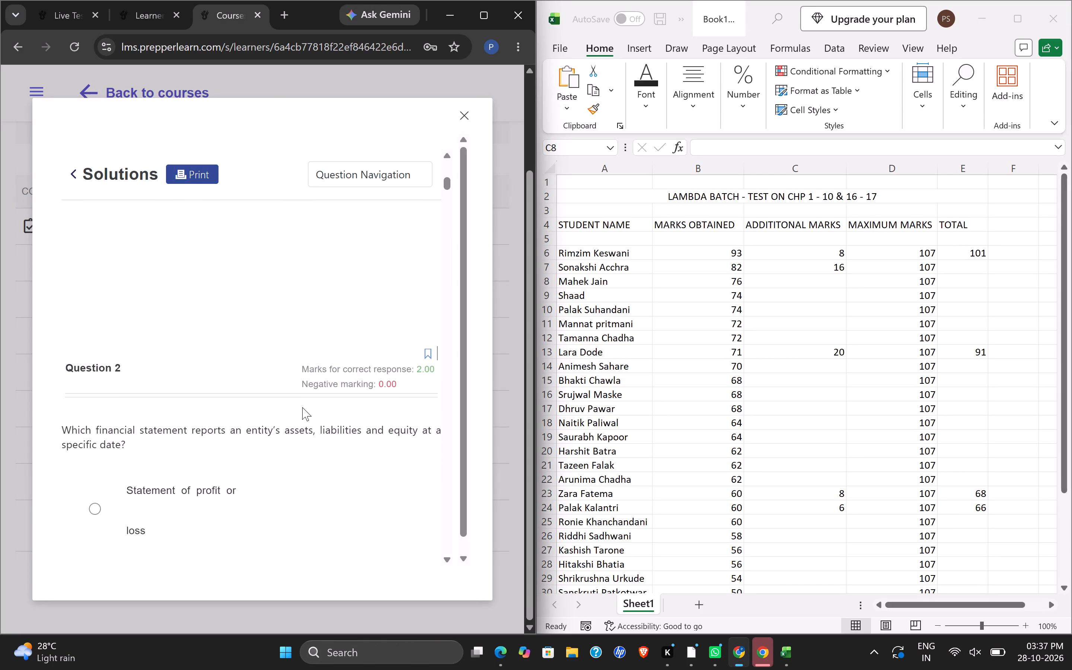
pyautogui.scroll(-14, 302, 407)
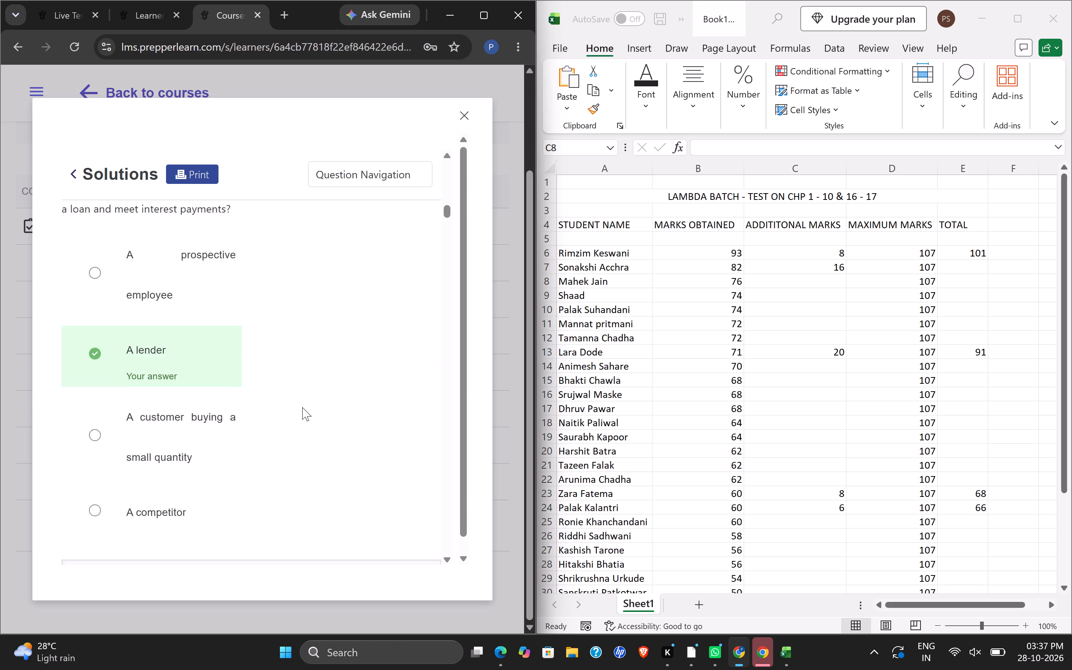
pyautogui.scroll(-5, 302, 407)
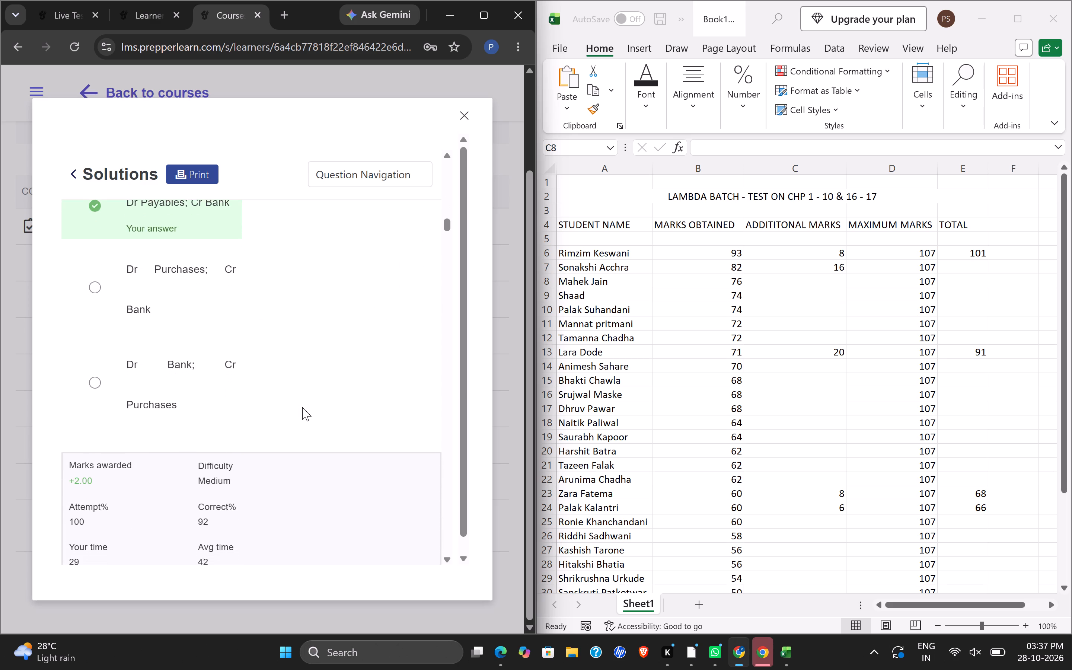
pyautogui.scroll(-4, 302, 407)
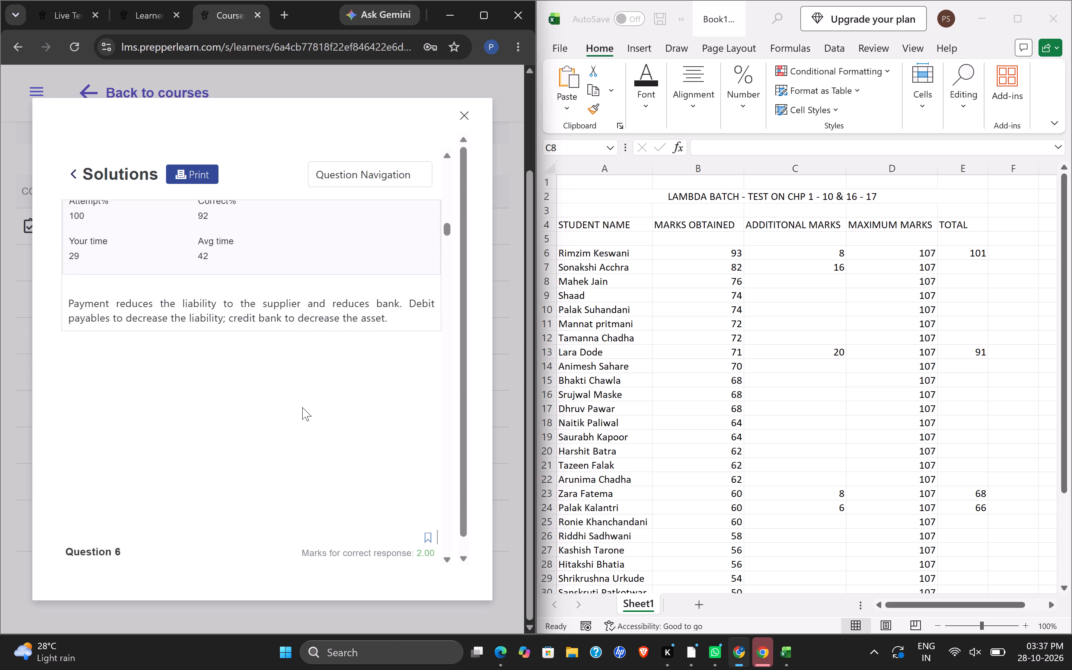
pyautogui.scroll(-11, 302, 407)
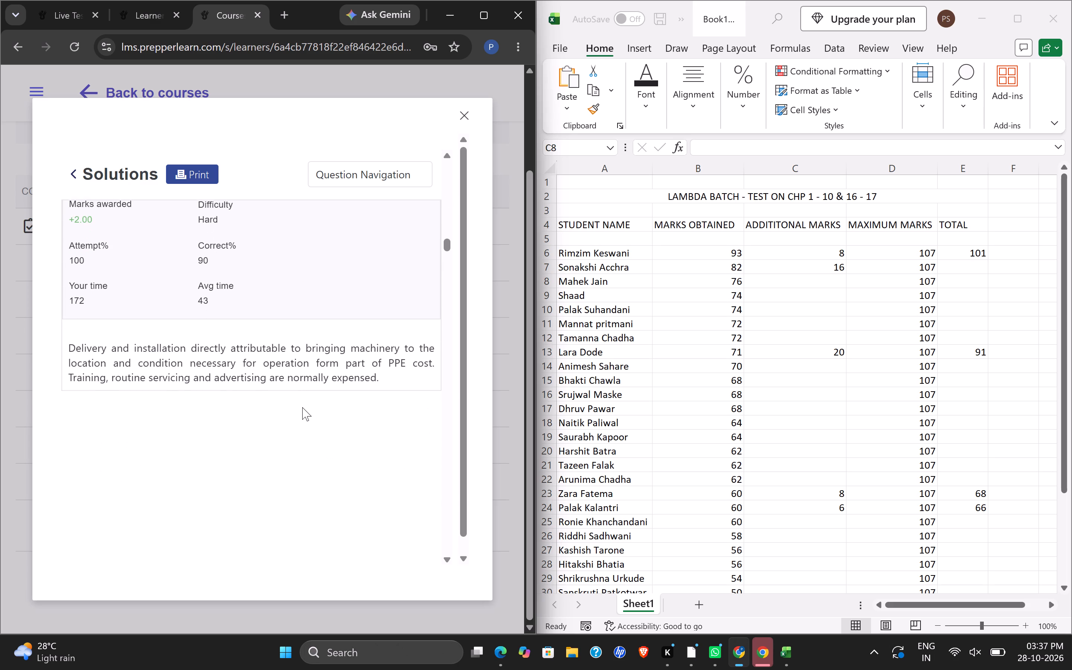
pyautogui.scroll(-4, 302, 407)
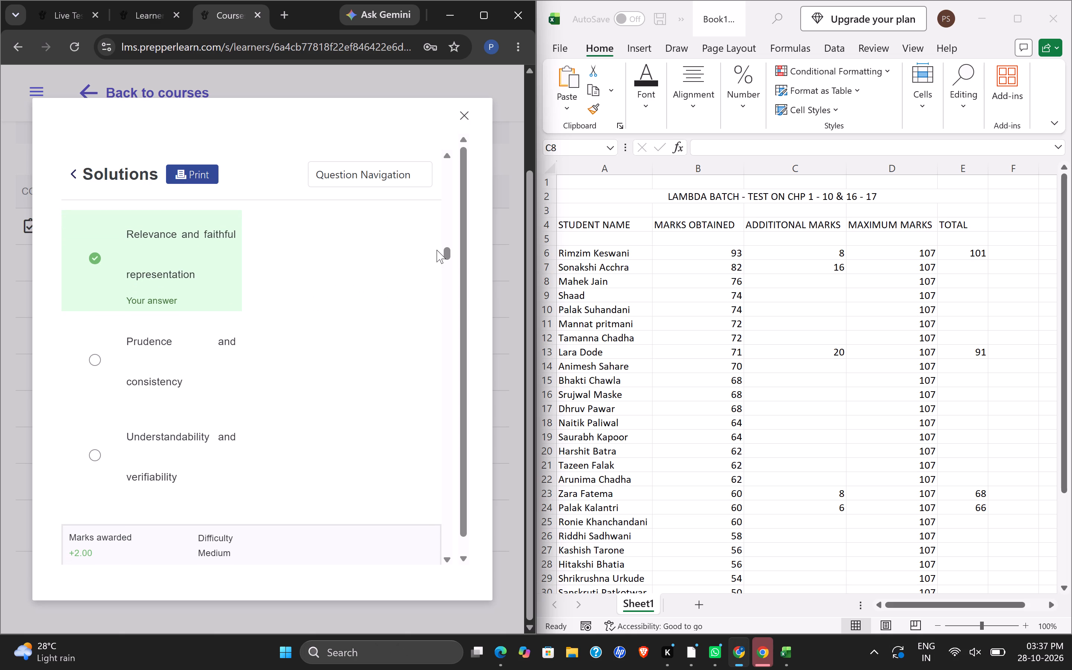
# Return to question 1 of the solution and recheck the student's answers through question 5.
pyautogui.moveTo(446, 250); pyautogui.dragTo(438, 67)
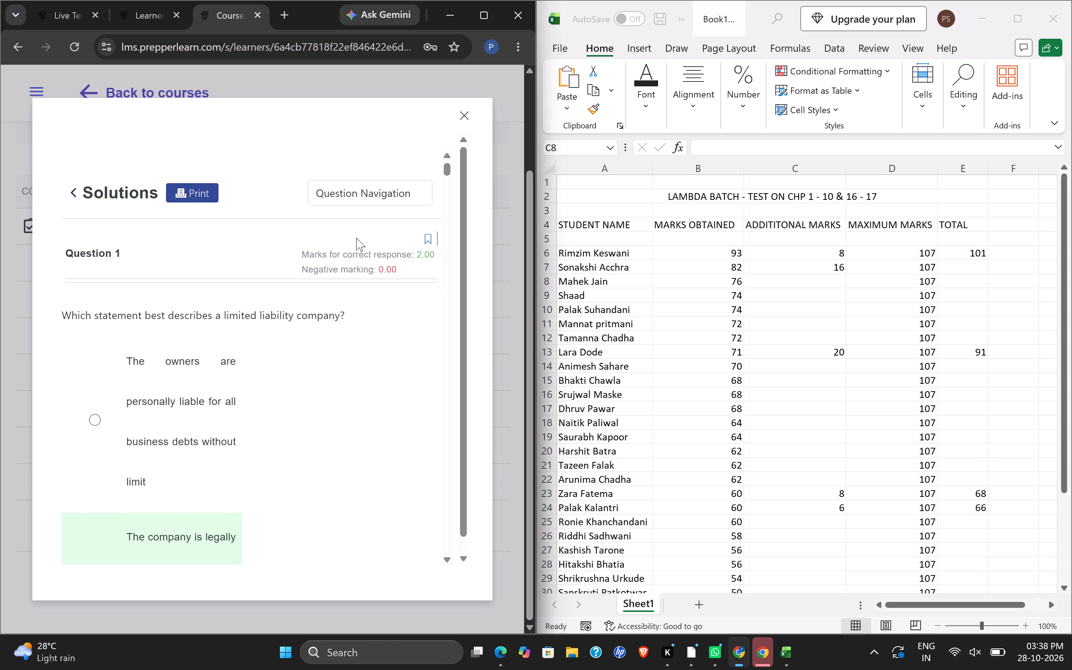
pyautogui.scroll(-18, 213, 315)
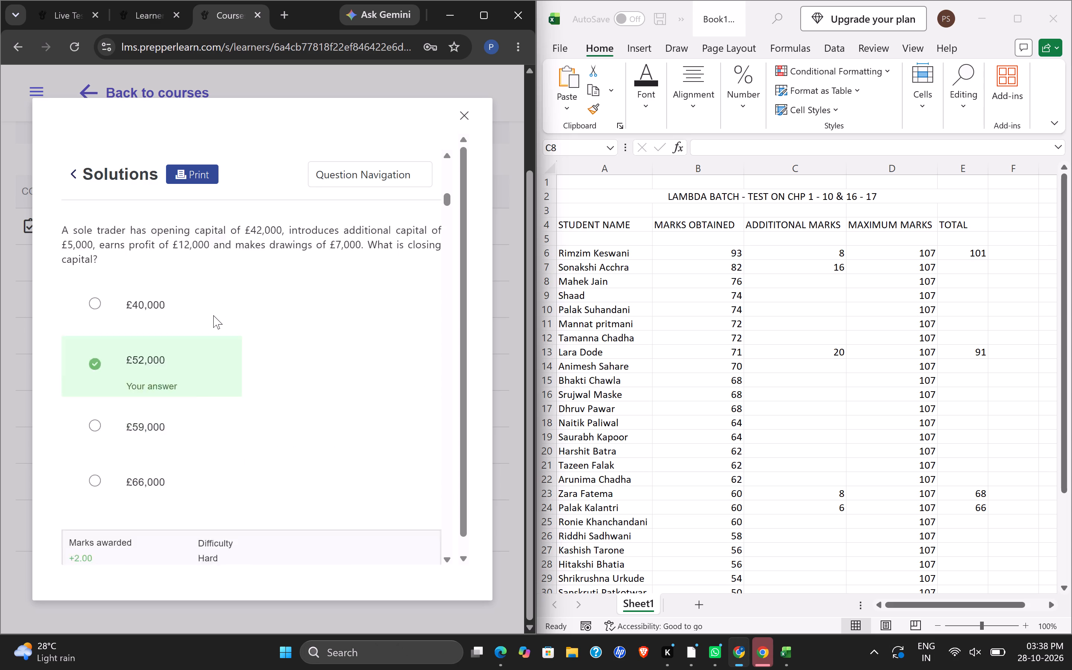
pyautogui.scroll(-4, 213, 315)
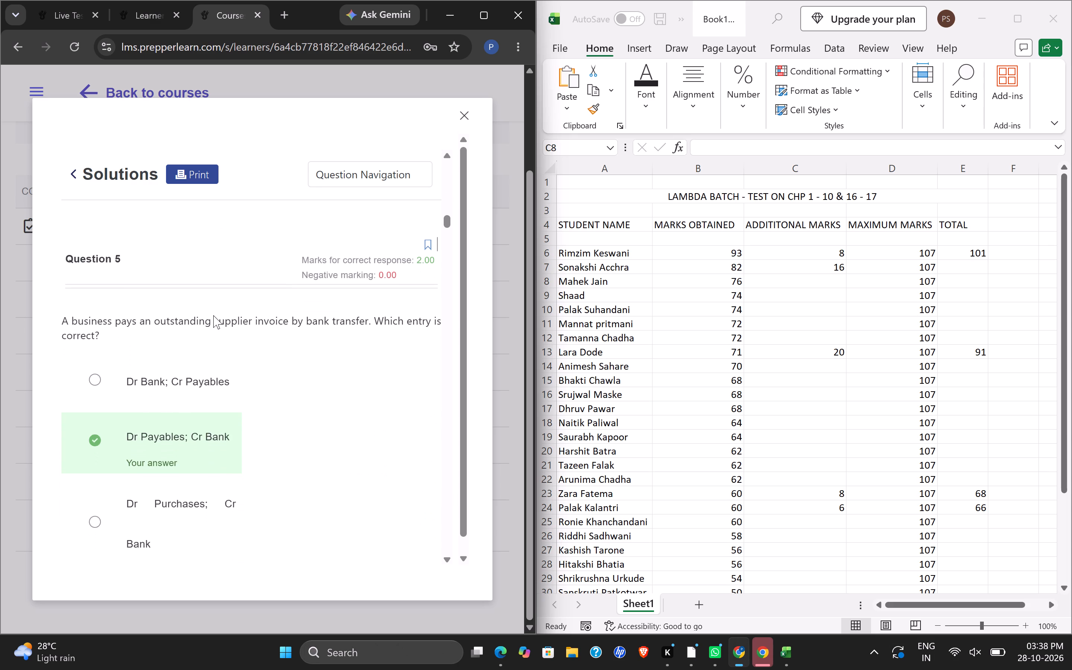
# Open the Calculator app in front of the test solution.
pyautogui.click(341, 661)
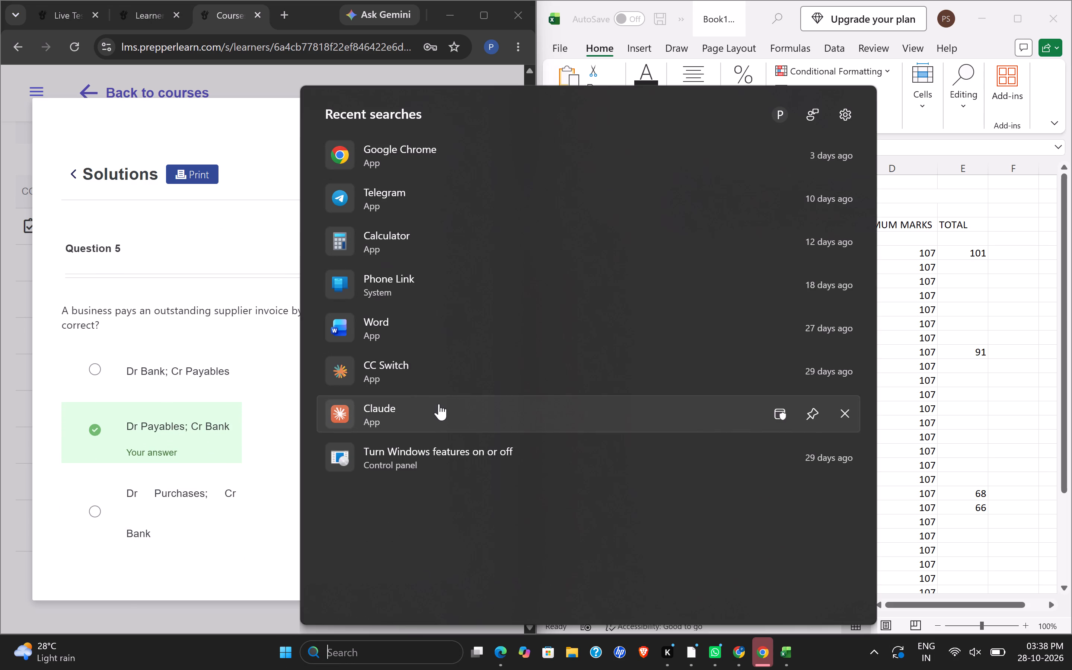
pyautogui.doubleClick(466, 237)
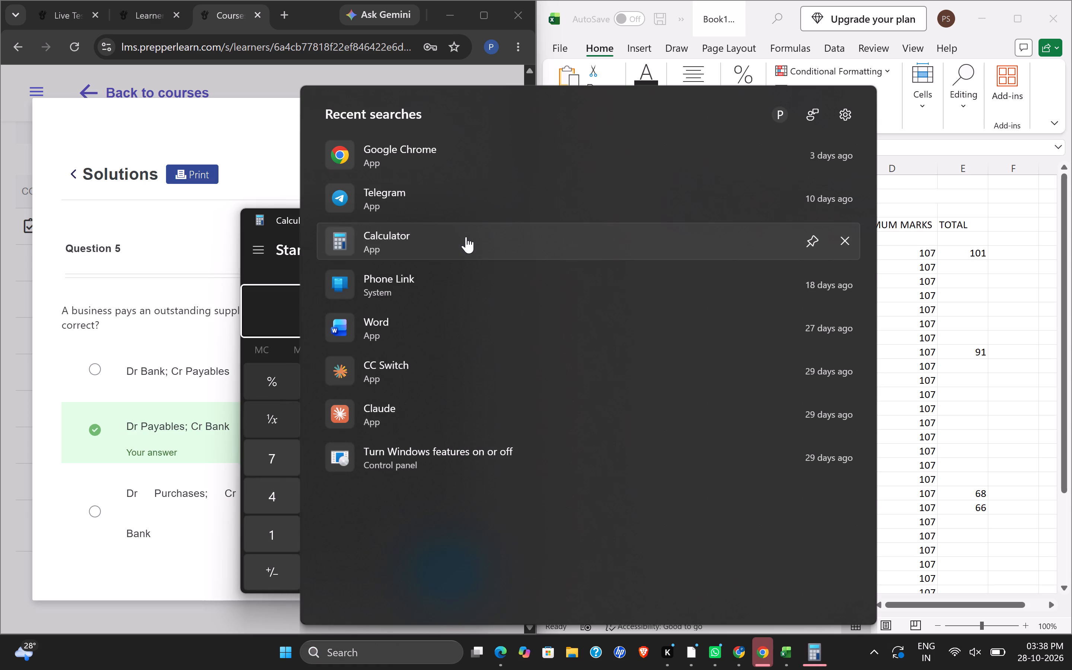
pyautogui.click(267, 325)
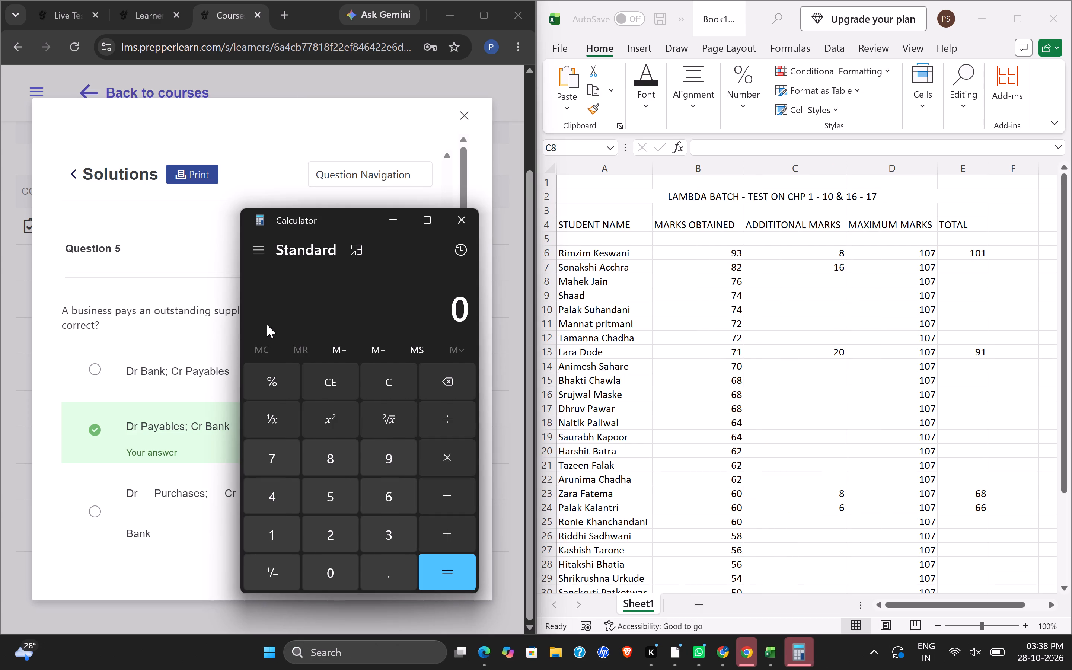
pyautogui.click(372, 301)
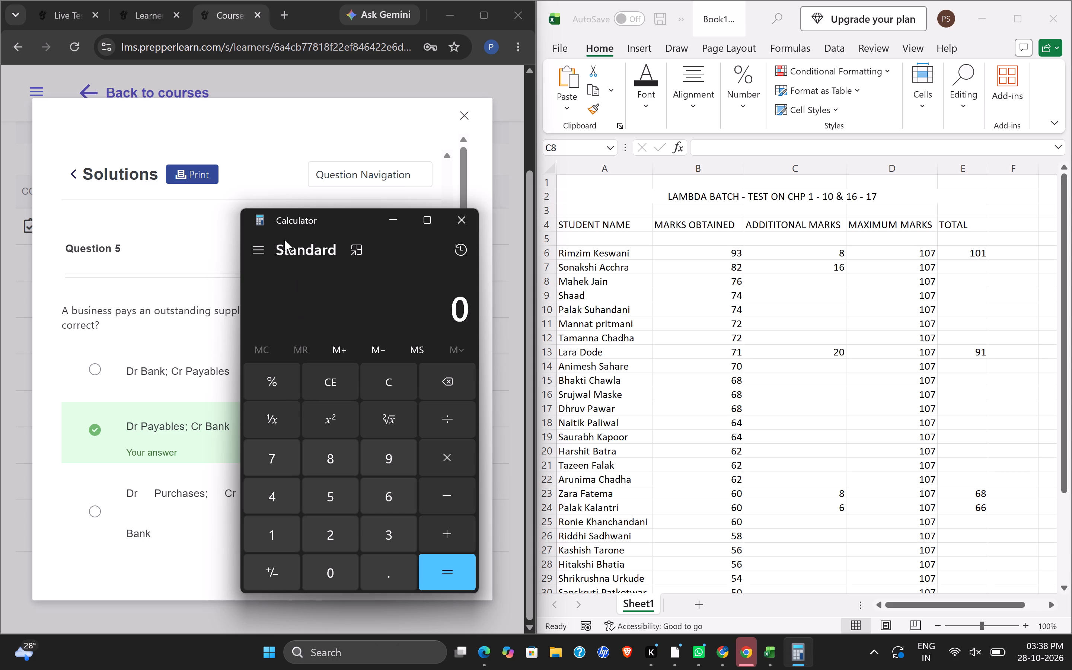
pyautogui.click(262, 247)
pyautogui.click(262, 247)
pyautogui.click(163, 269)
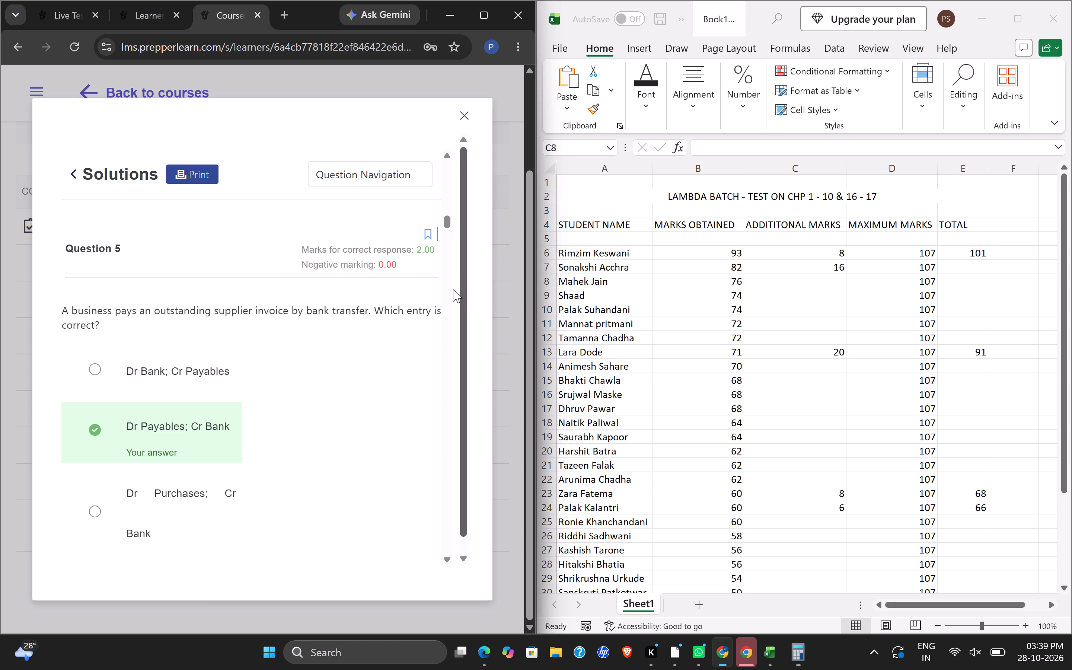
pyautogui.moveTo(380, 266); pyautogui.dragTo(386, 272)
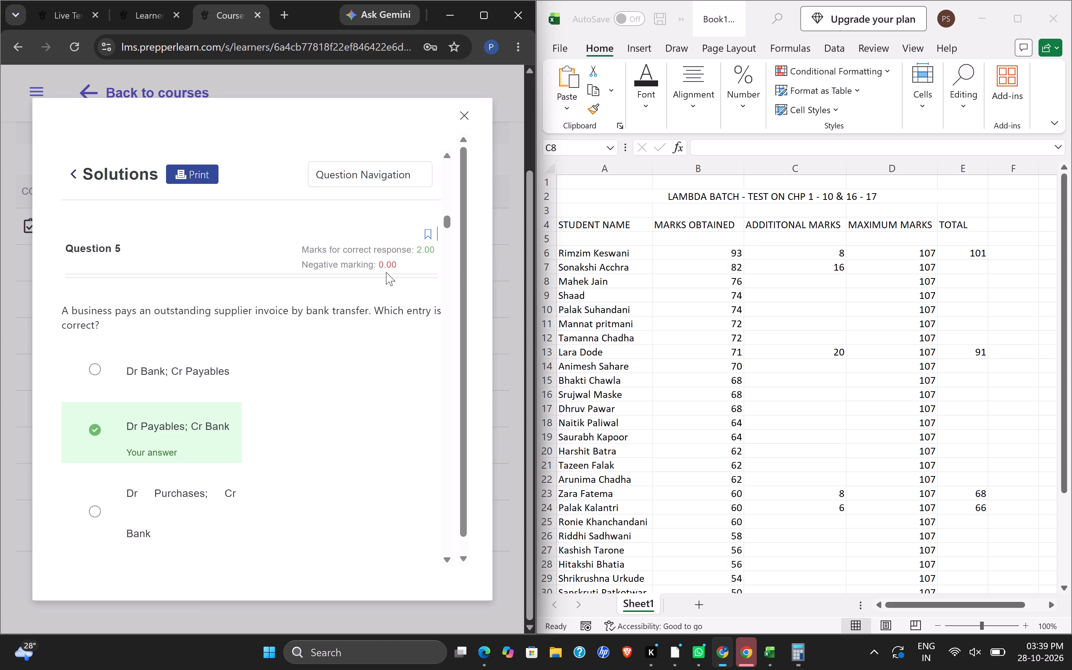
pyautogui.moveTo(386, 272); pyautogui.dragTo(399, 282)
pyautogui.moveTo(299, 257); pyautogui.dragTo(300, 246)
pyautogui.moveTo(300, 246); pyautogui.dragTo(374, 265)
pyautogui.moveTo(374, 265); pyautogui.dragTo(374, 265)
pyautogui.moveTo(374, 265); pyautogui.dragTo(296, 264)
# Review the student's answers and marks awarded from question 5 to the trade discount question, then go back to the IFRS standard-setting body question.
pyautogui.scroll(-1, 271, 309)
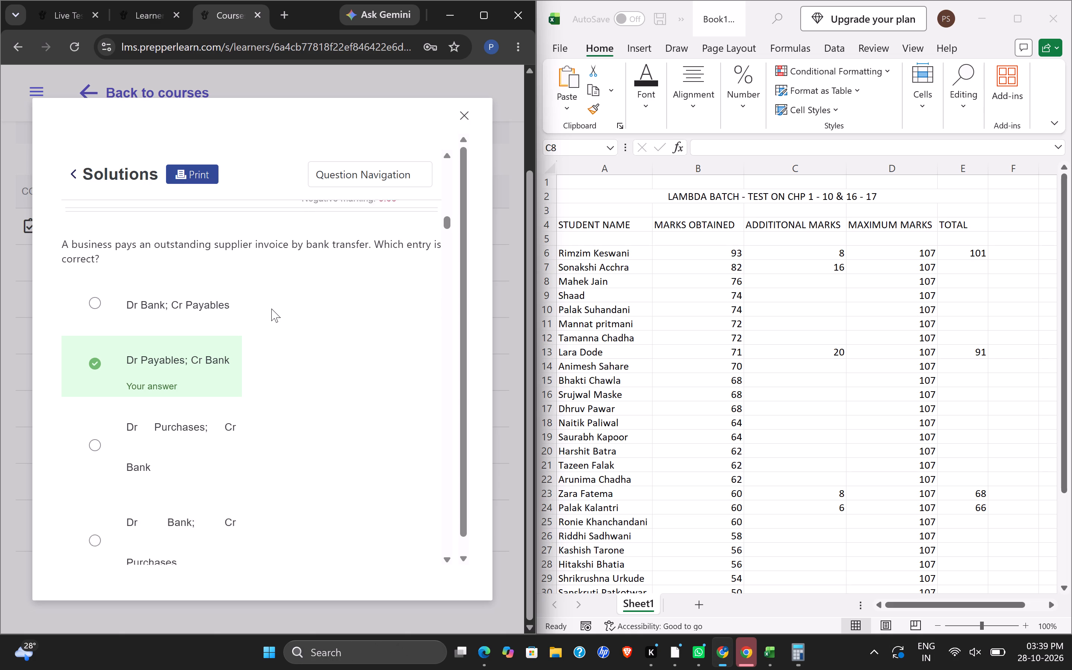
pyautogui.scroll(-7, 271, 309)
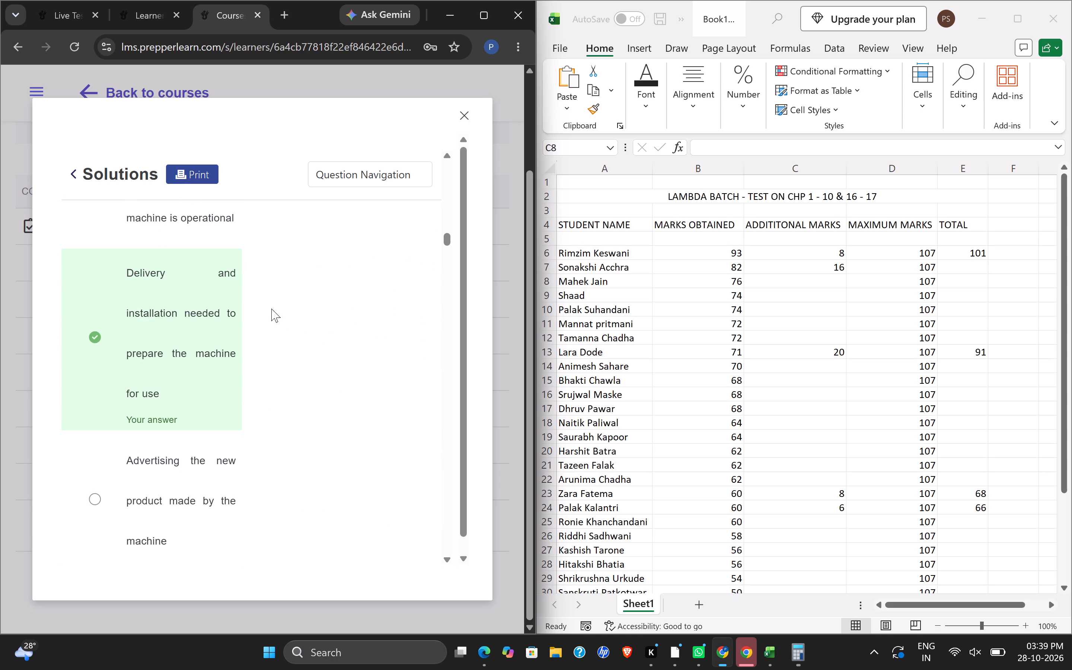
pyautogui.scroll(-1, 271, 309)
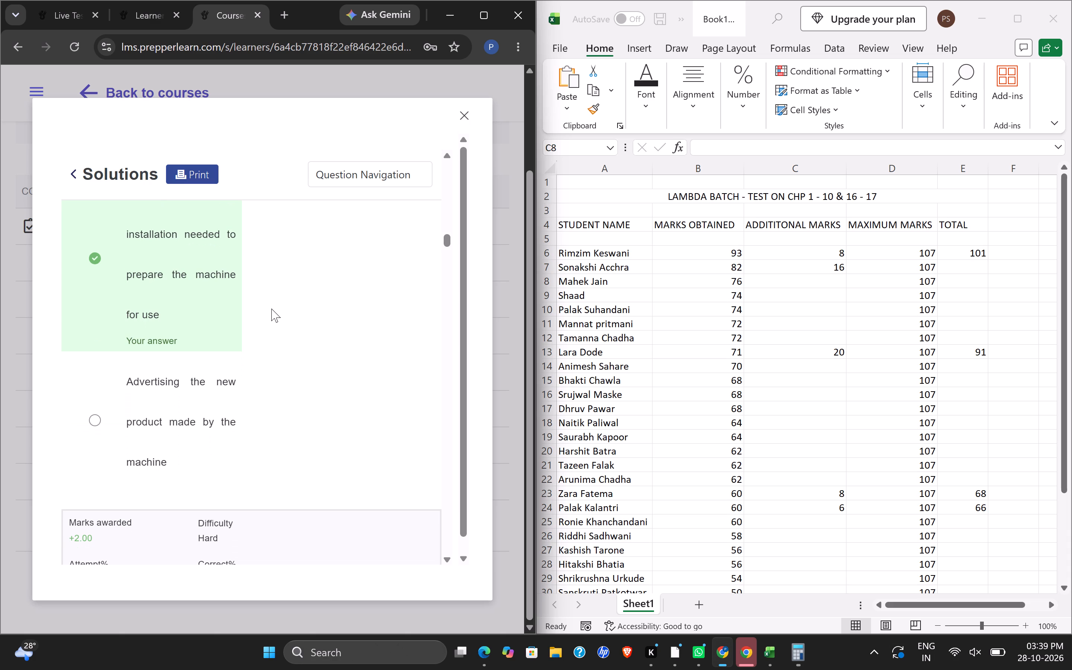
pyautogui.scroll(-5, 278, 363)
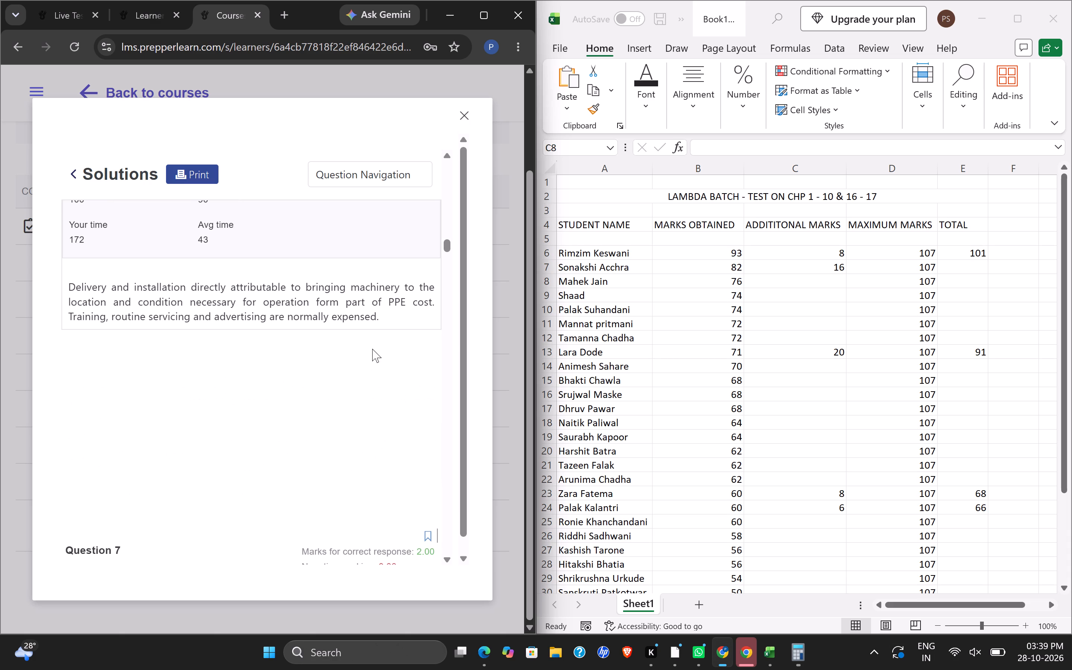
pyautogui.scroll(-5, 372, 349)
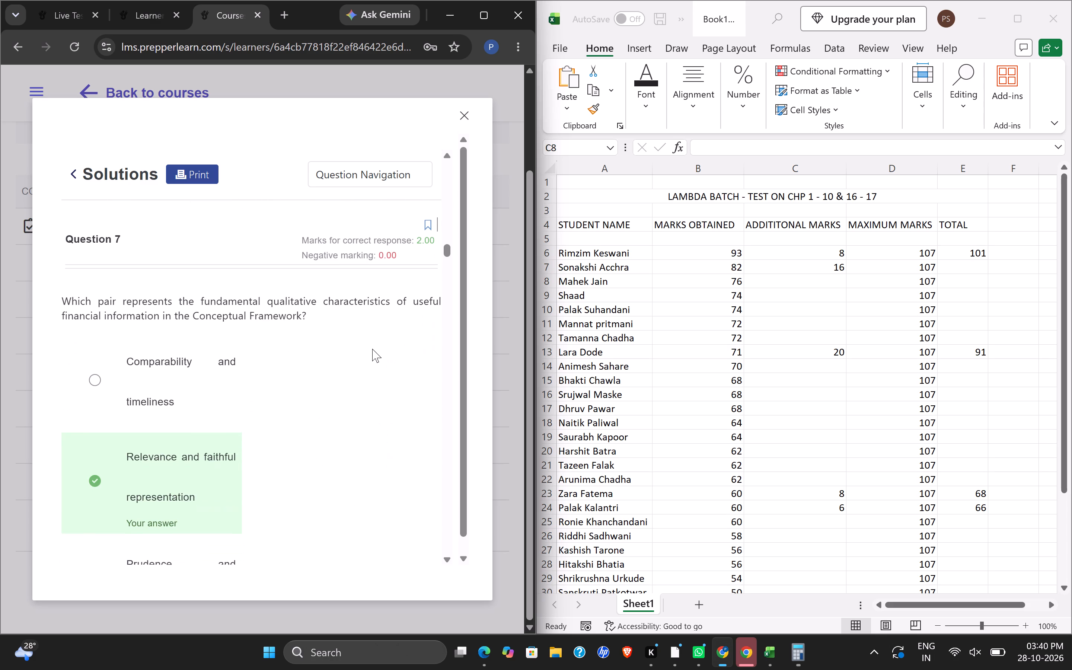
pyautogui.scroll(-9, 372, 349)
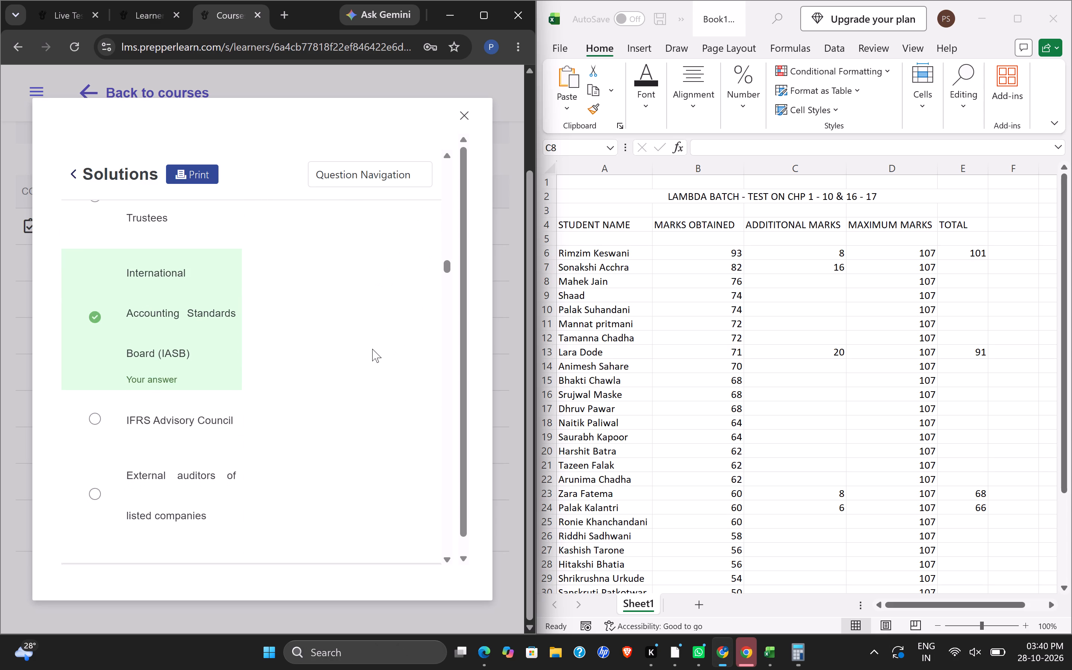
pyautogui.scroll(-16, 372, 349)
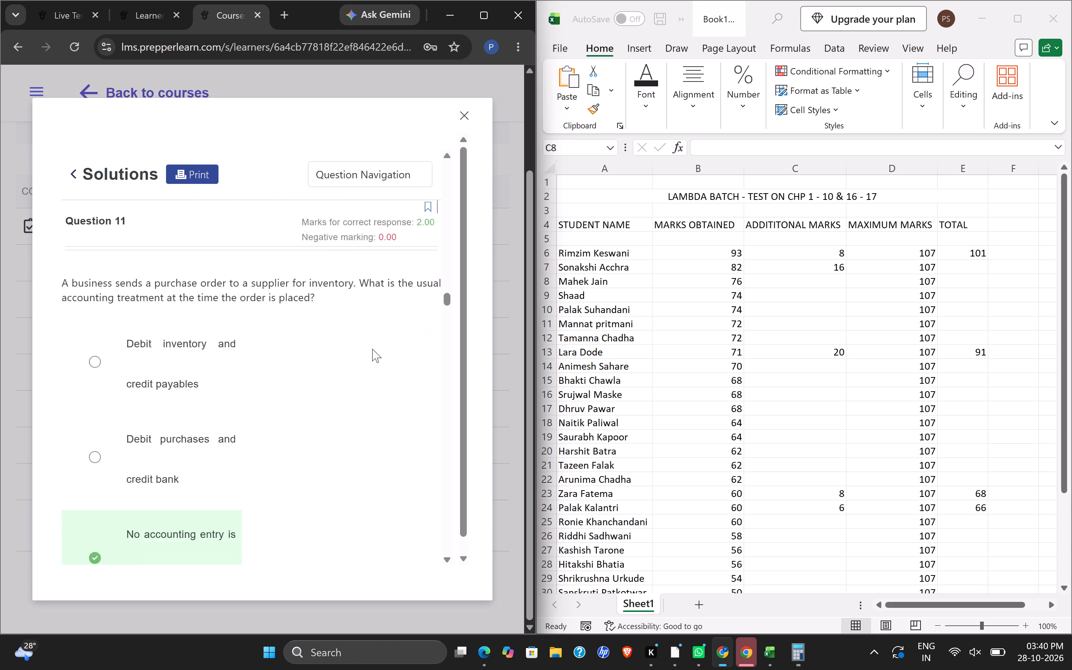
pyautogui.scroll(-13, 372, 349)
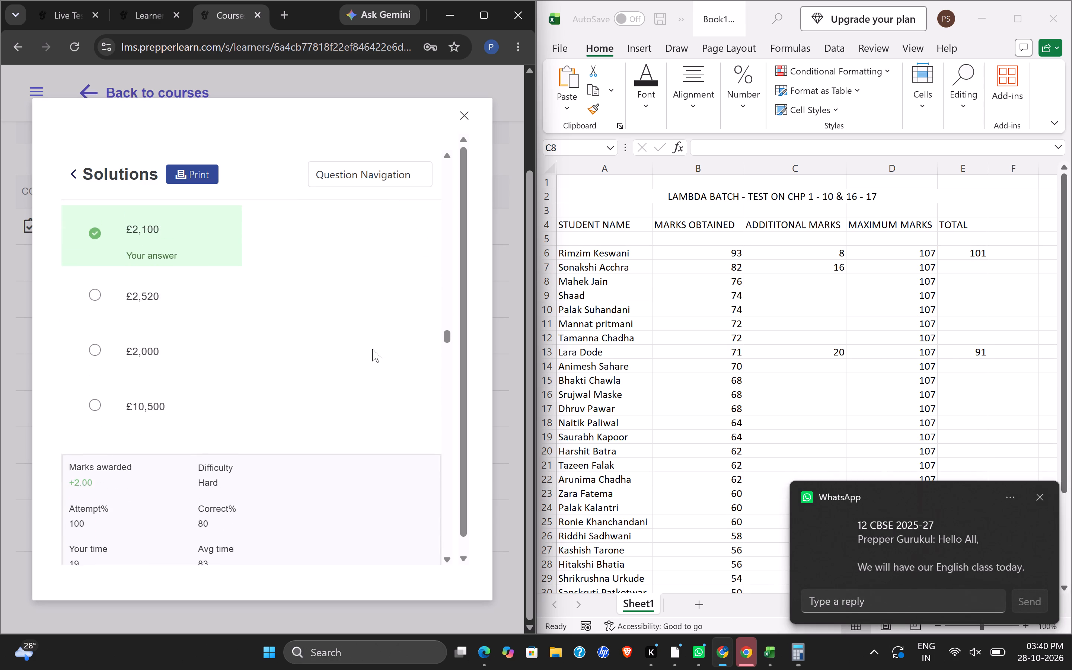
pyautogui.click(1036, 499)
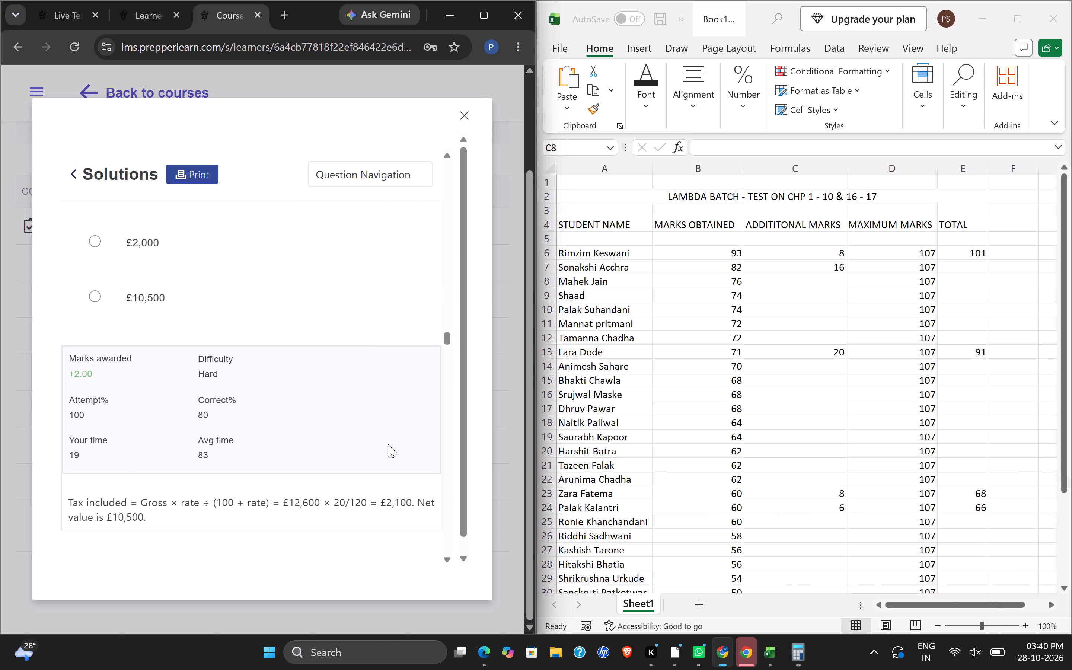
pyautogui.scroll(-8, 238, 364)
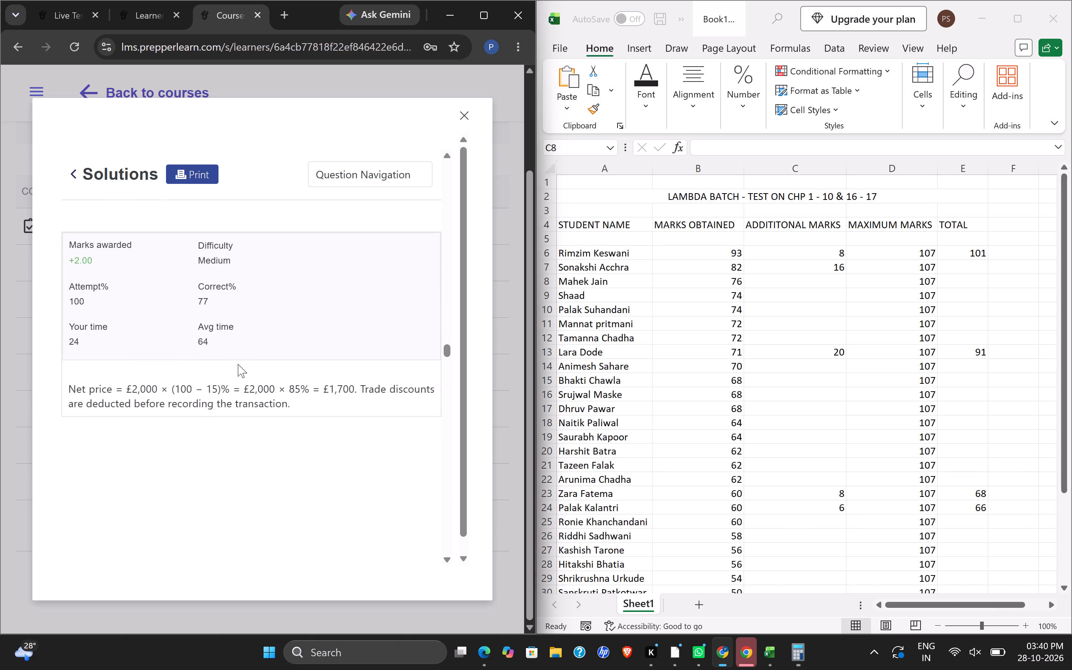
pyautogui.scroll(10, 238, 364)
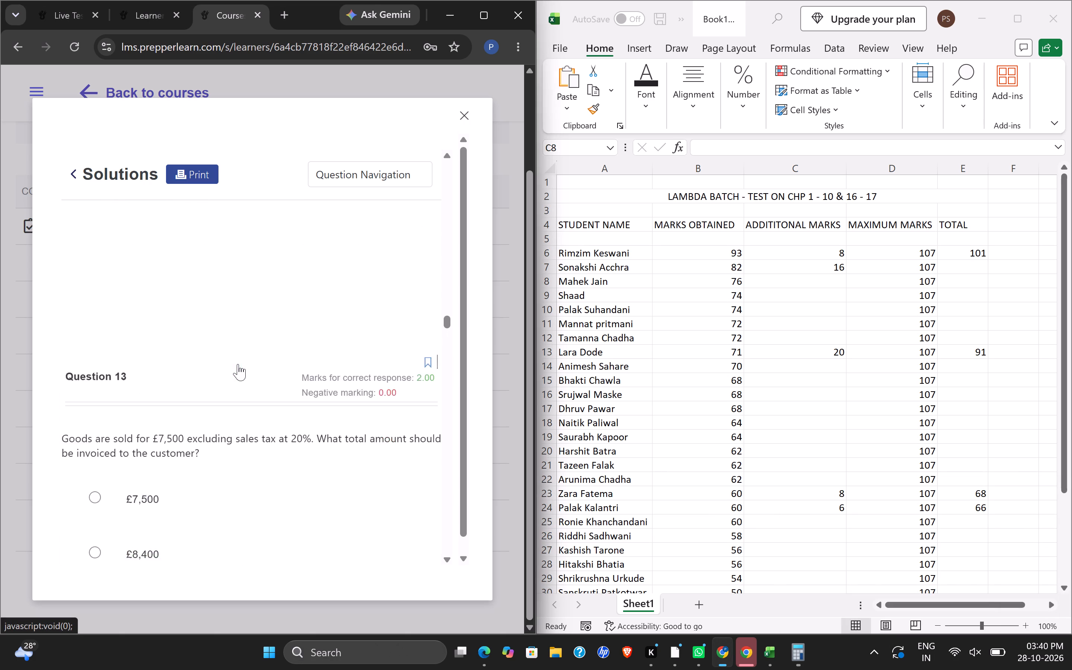
pyautogui.scroll(15, 238, 364)
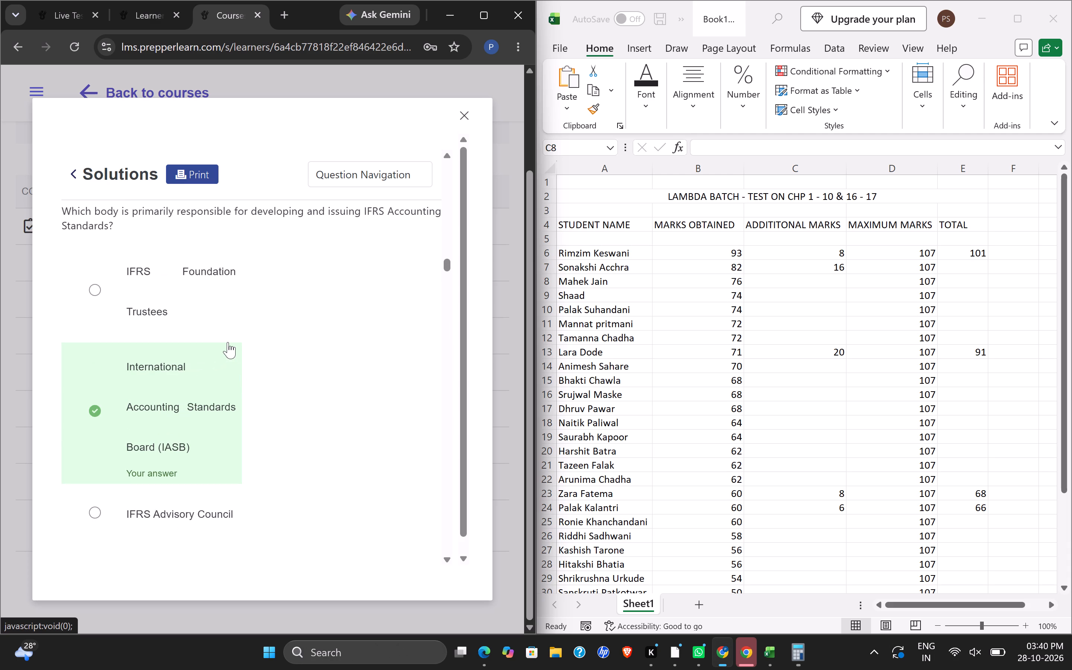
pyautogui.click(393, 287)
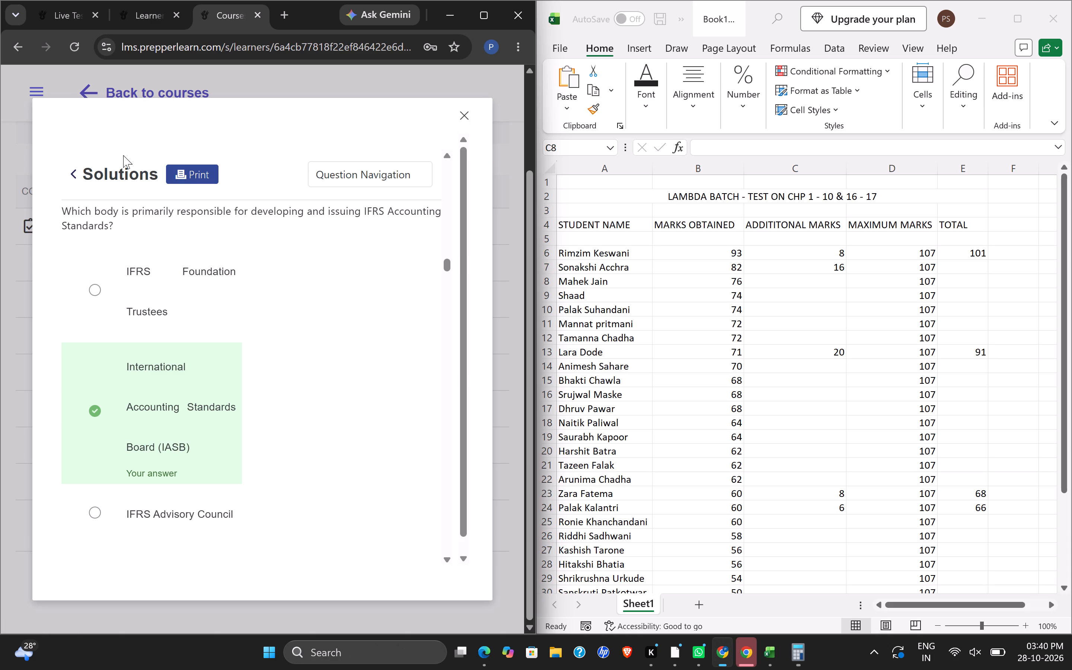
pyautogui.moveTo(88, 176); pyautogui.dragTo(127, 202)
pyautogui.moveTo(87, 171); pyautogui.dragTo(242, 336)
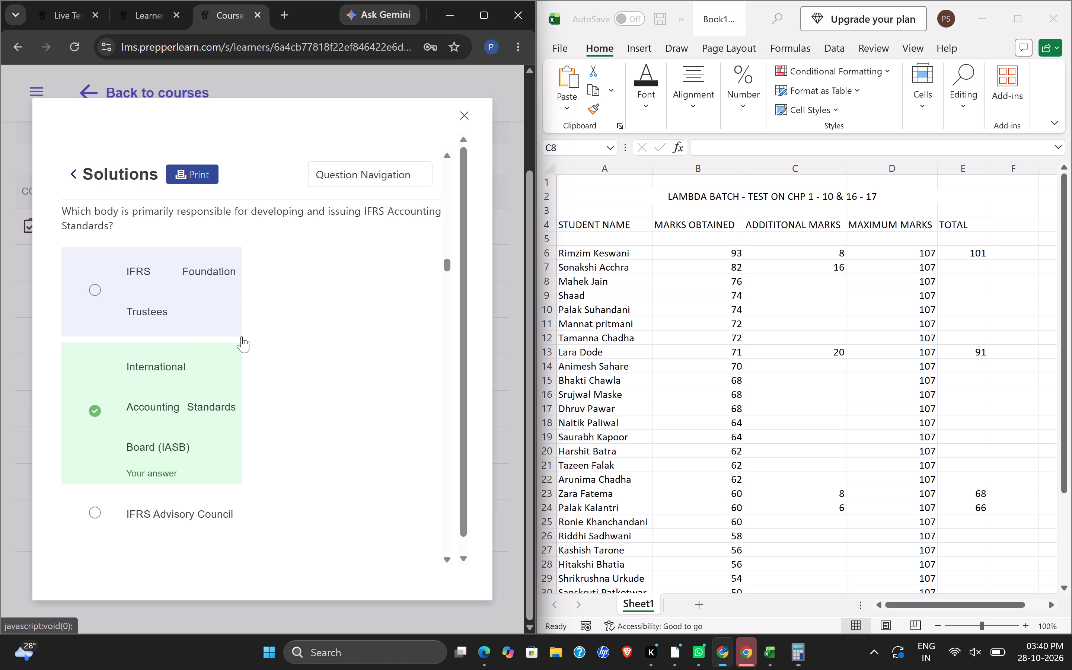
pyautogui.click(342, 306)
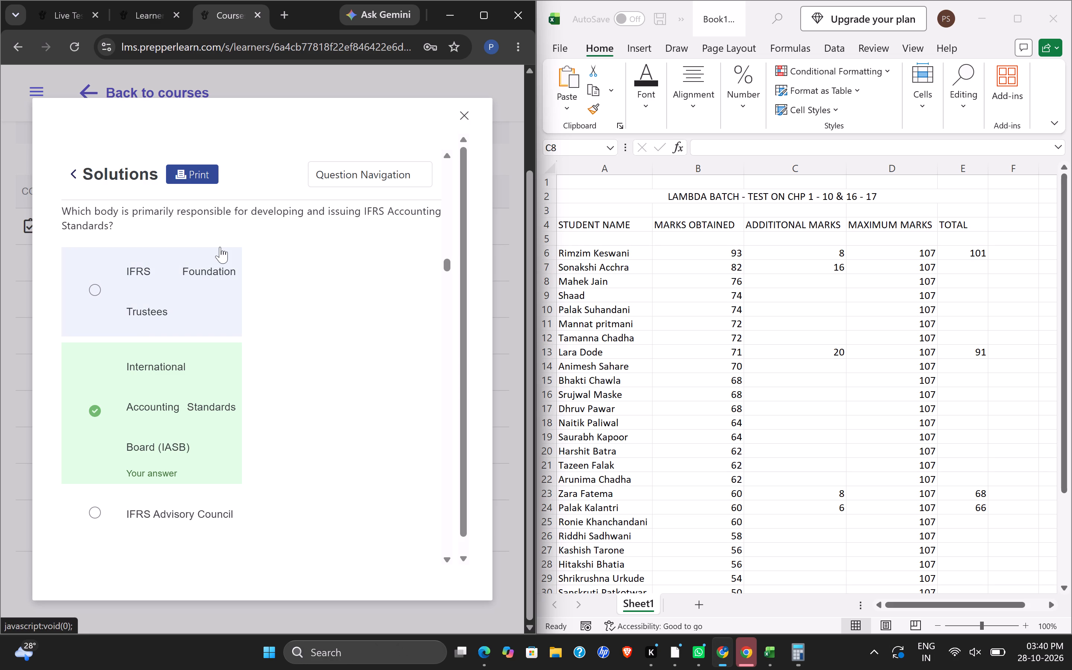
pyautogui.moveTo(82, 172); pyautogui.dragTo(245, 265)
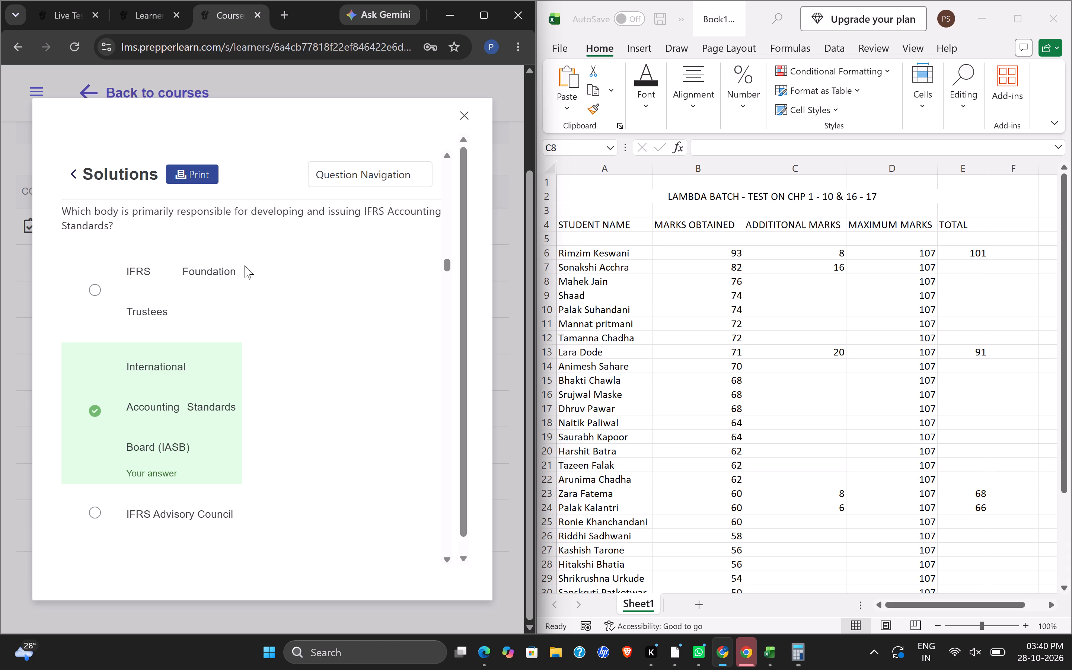
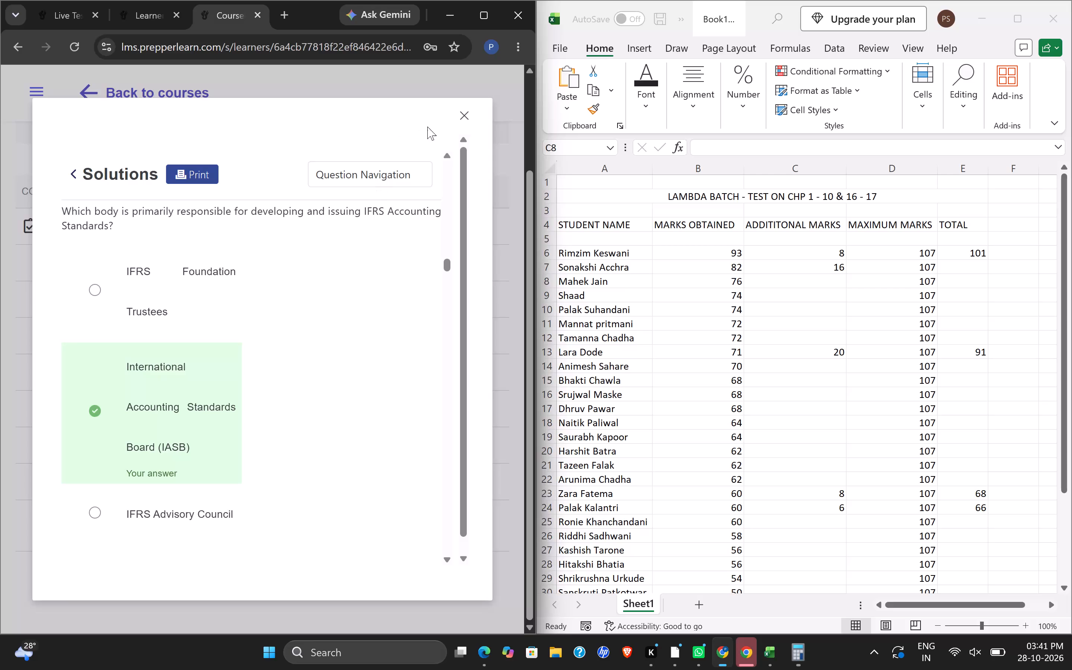
# Close the student's test solution and look through the student list in the Excel marks sheet.
pyautogui.click(469, 116)
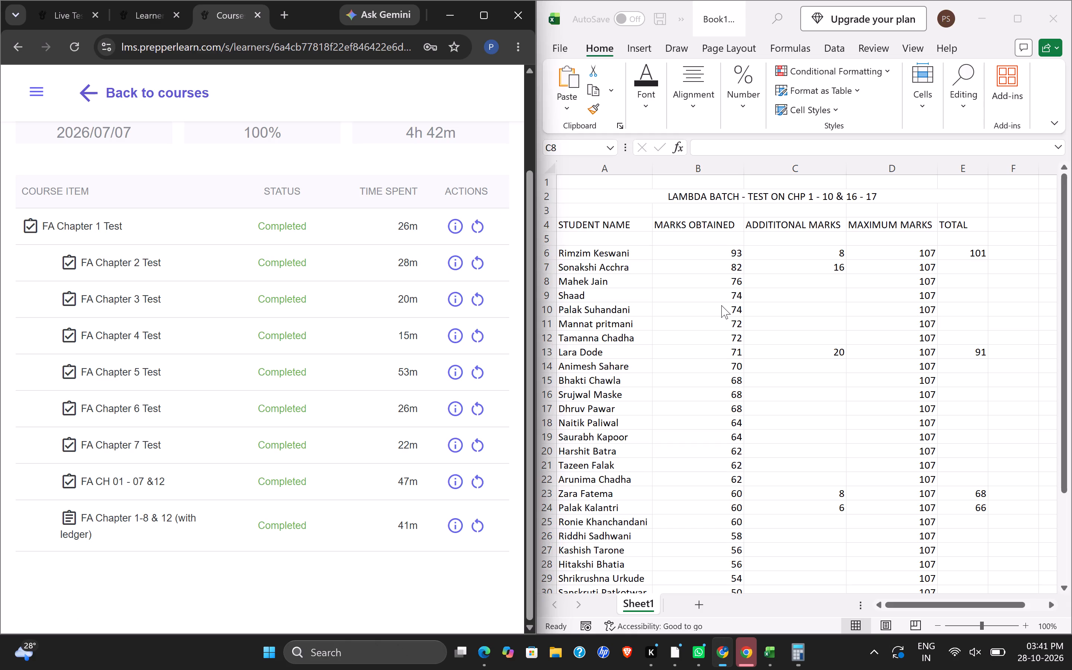
pyautogui.scroll(-2, 721, 305)
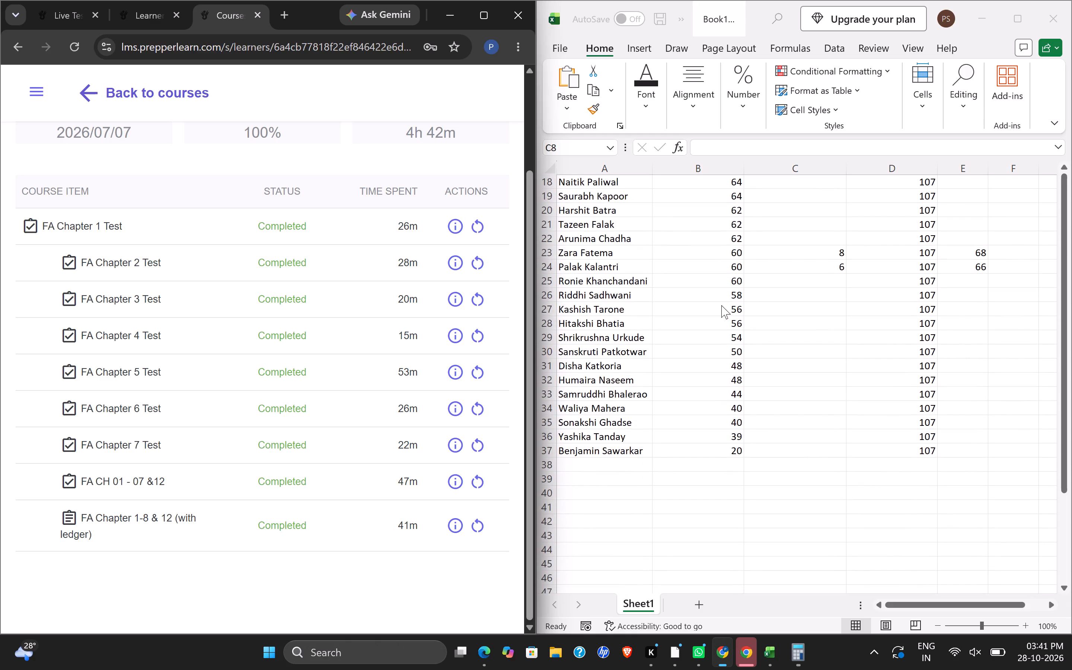
pyautogui.scroll(4, 701, 306)
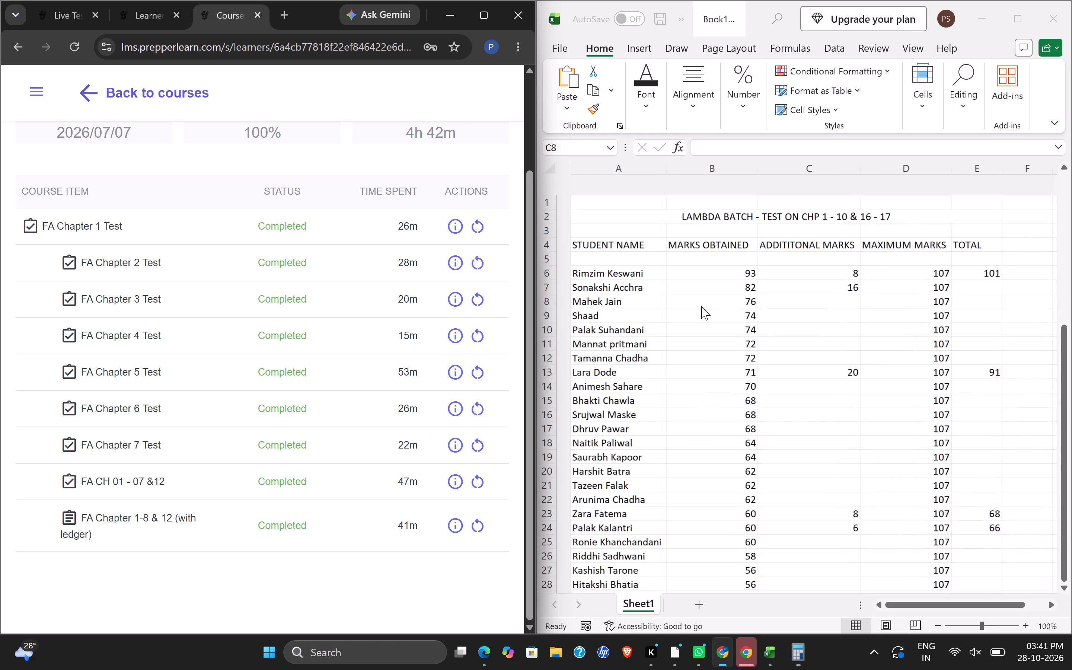
pyautogui.scroll(1, 701, 306)
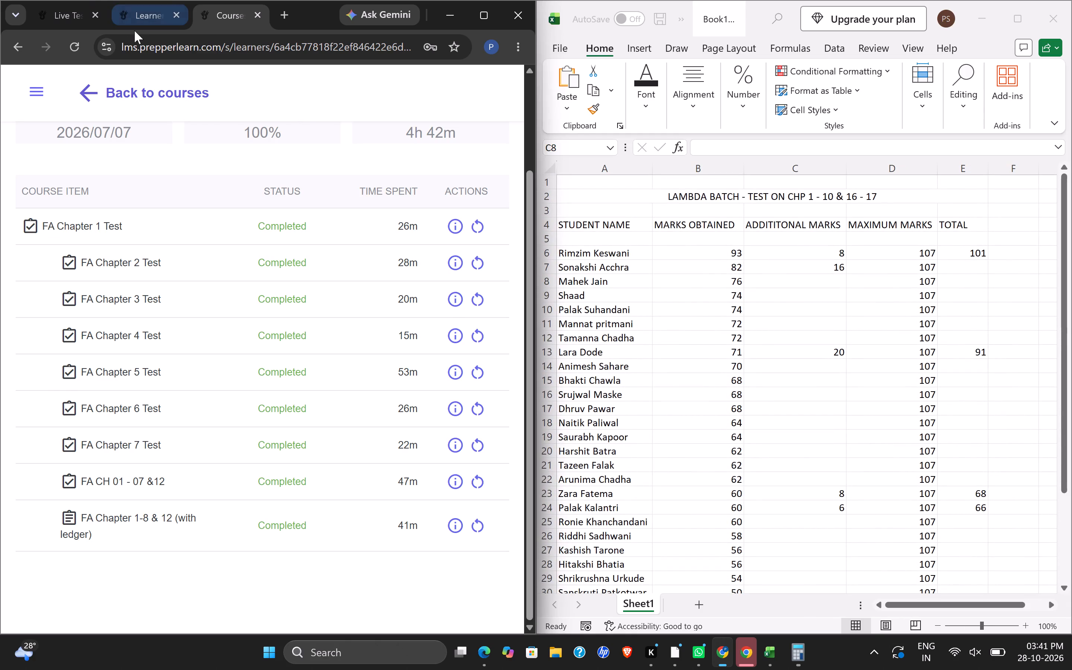
# Return to the Learners page of the LMS, filtered to one student's email.
pyautogui.click(135, 30)
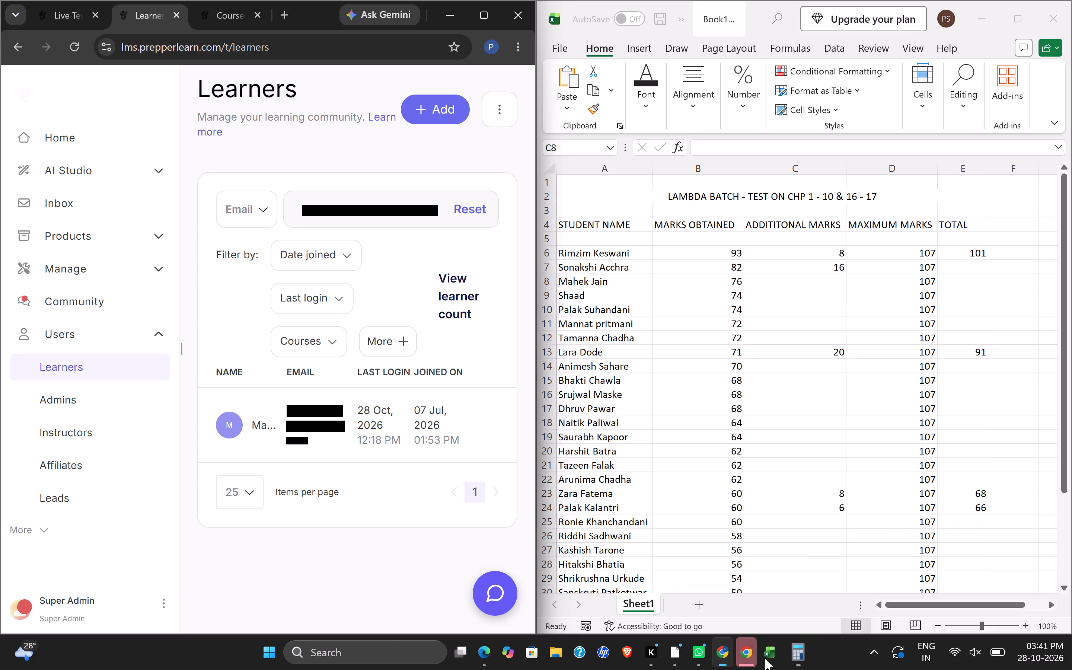